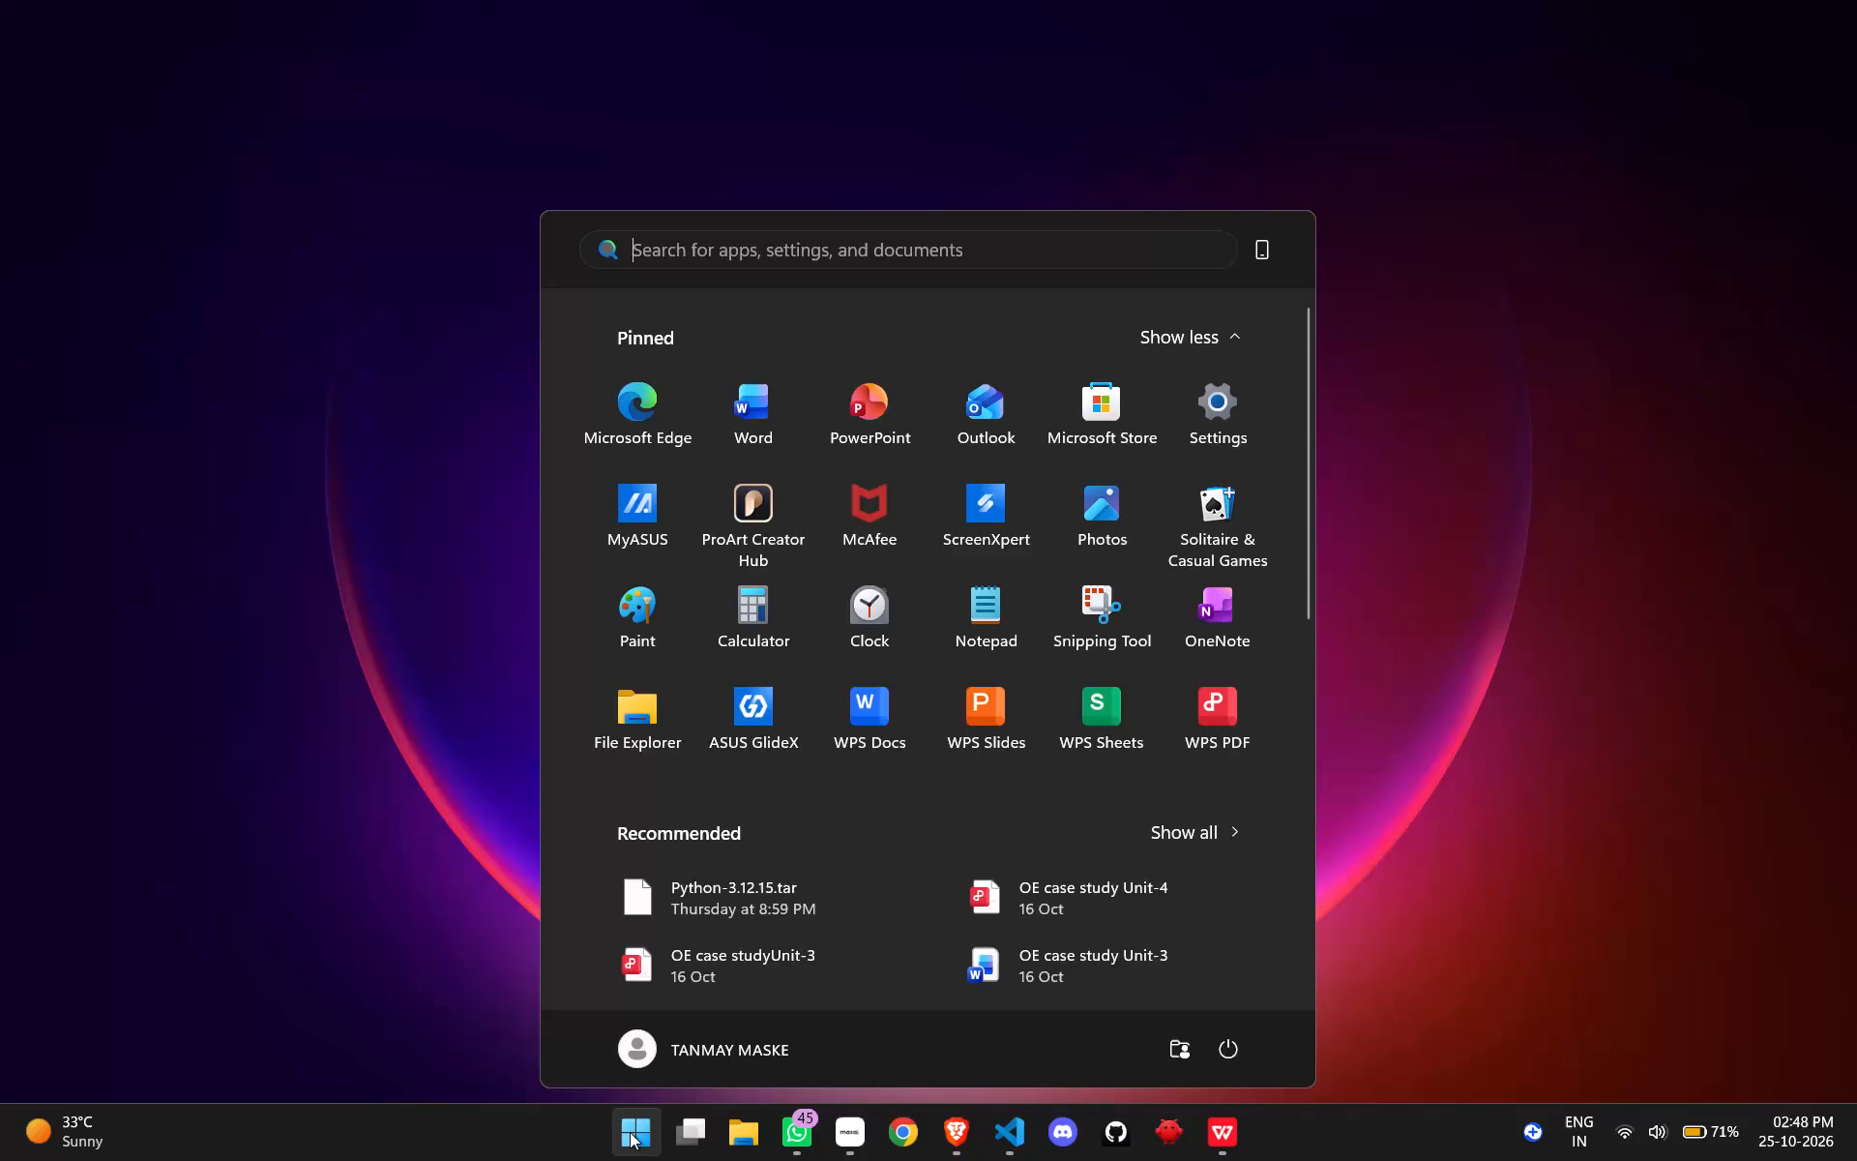
Search for Word from the desktop and launch the app.
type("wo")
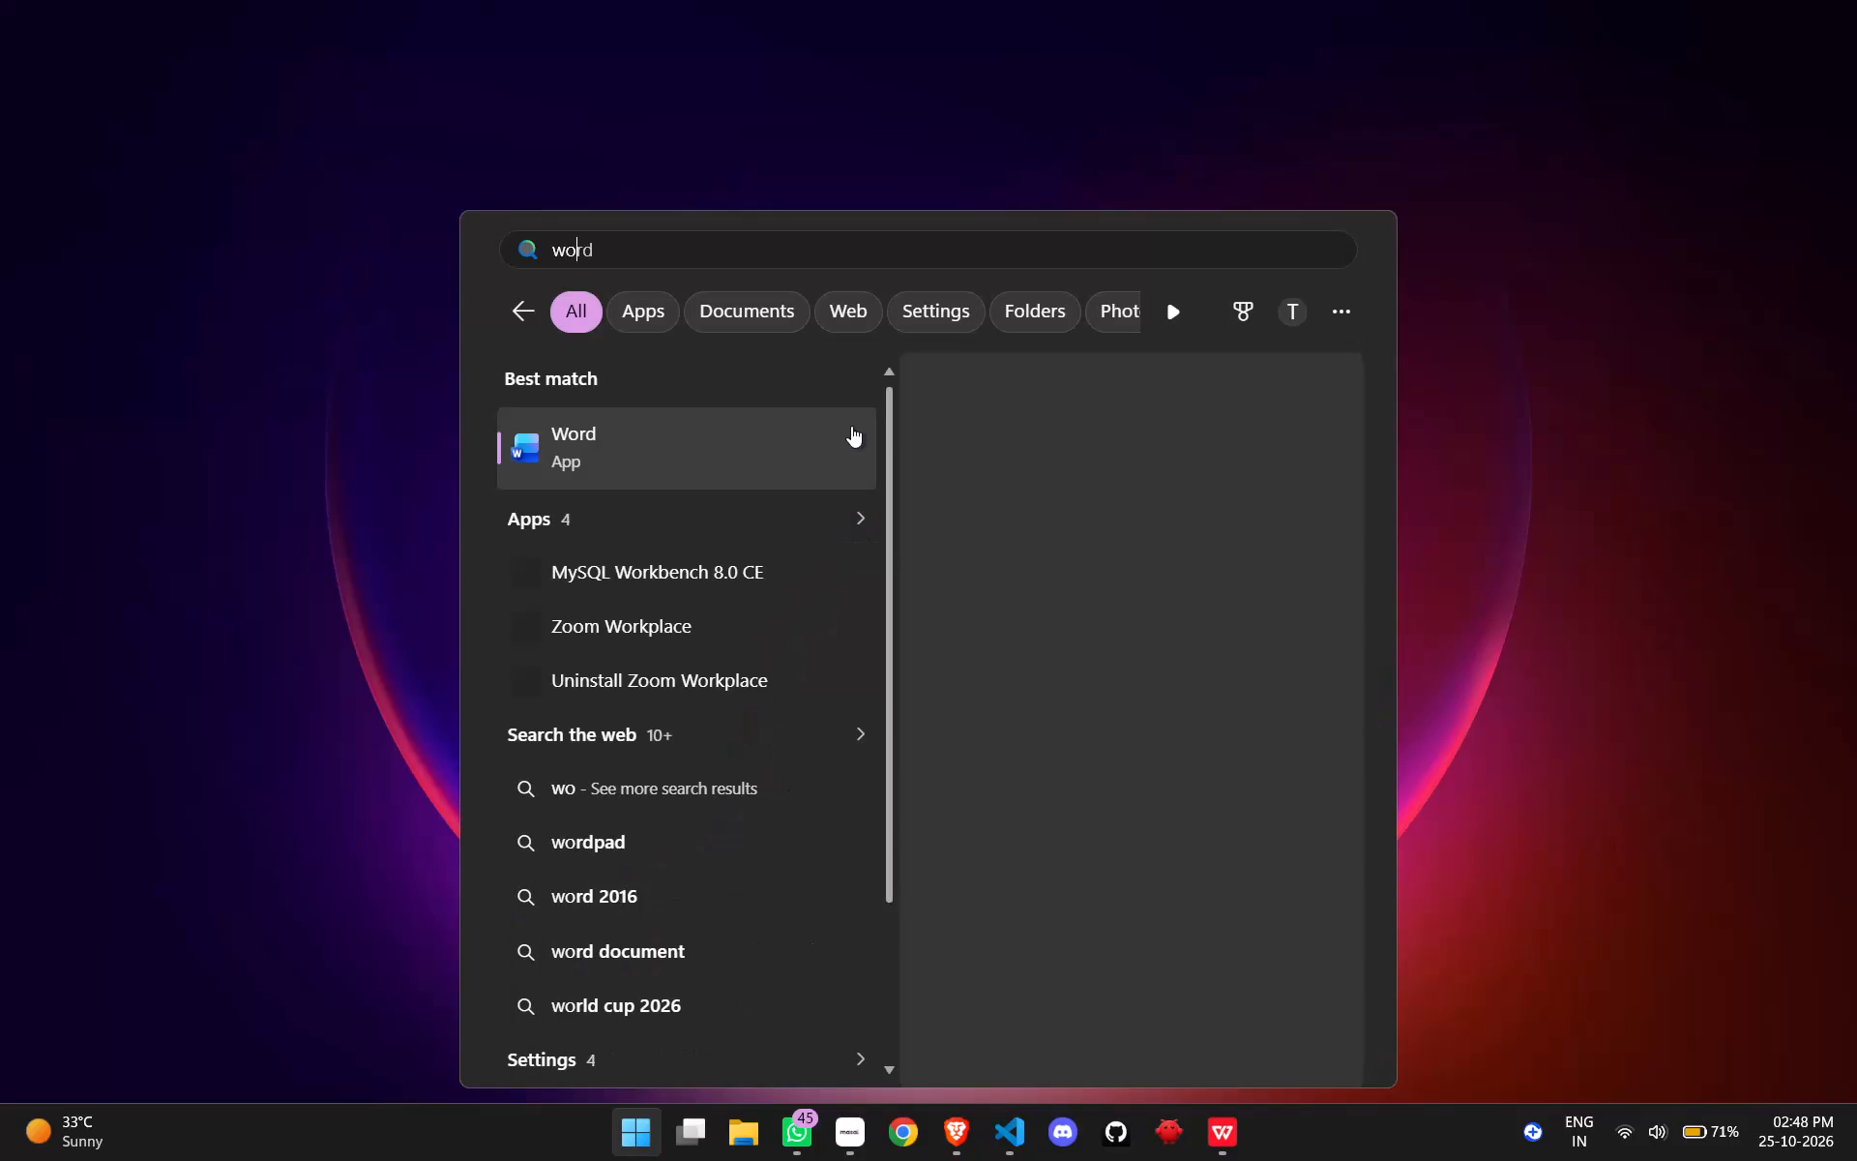
left_click(720, 462)
left_click(969, 644)
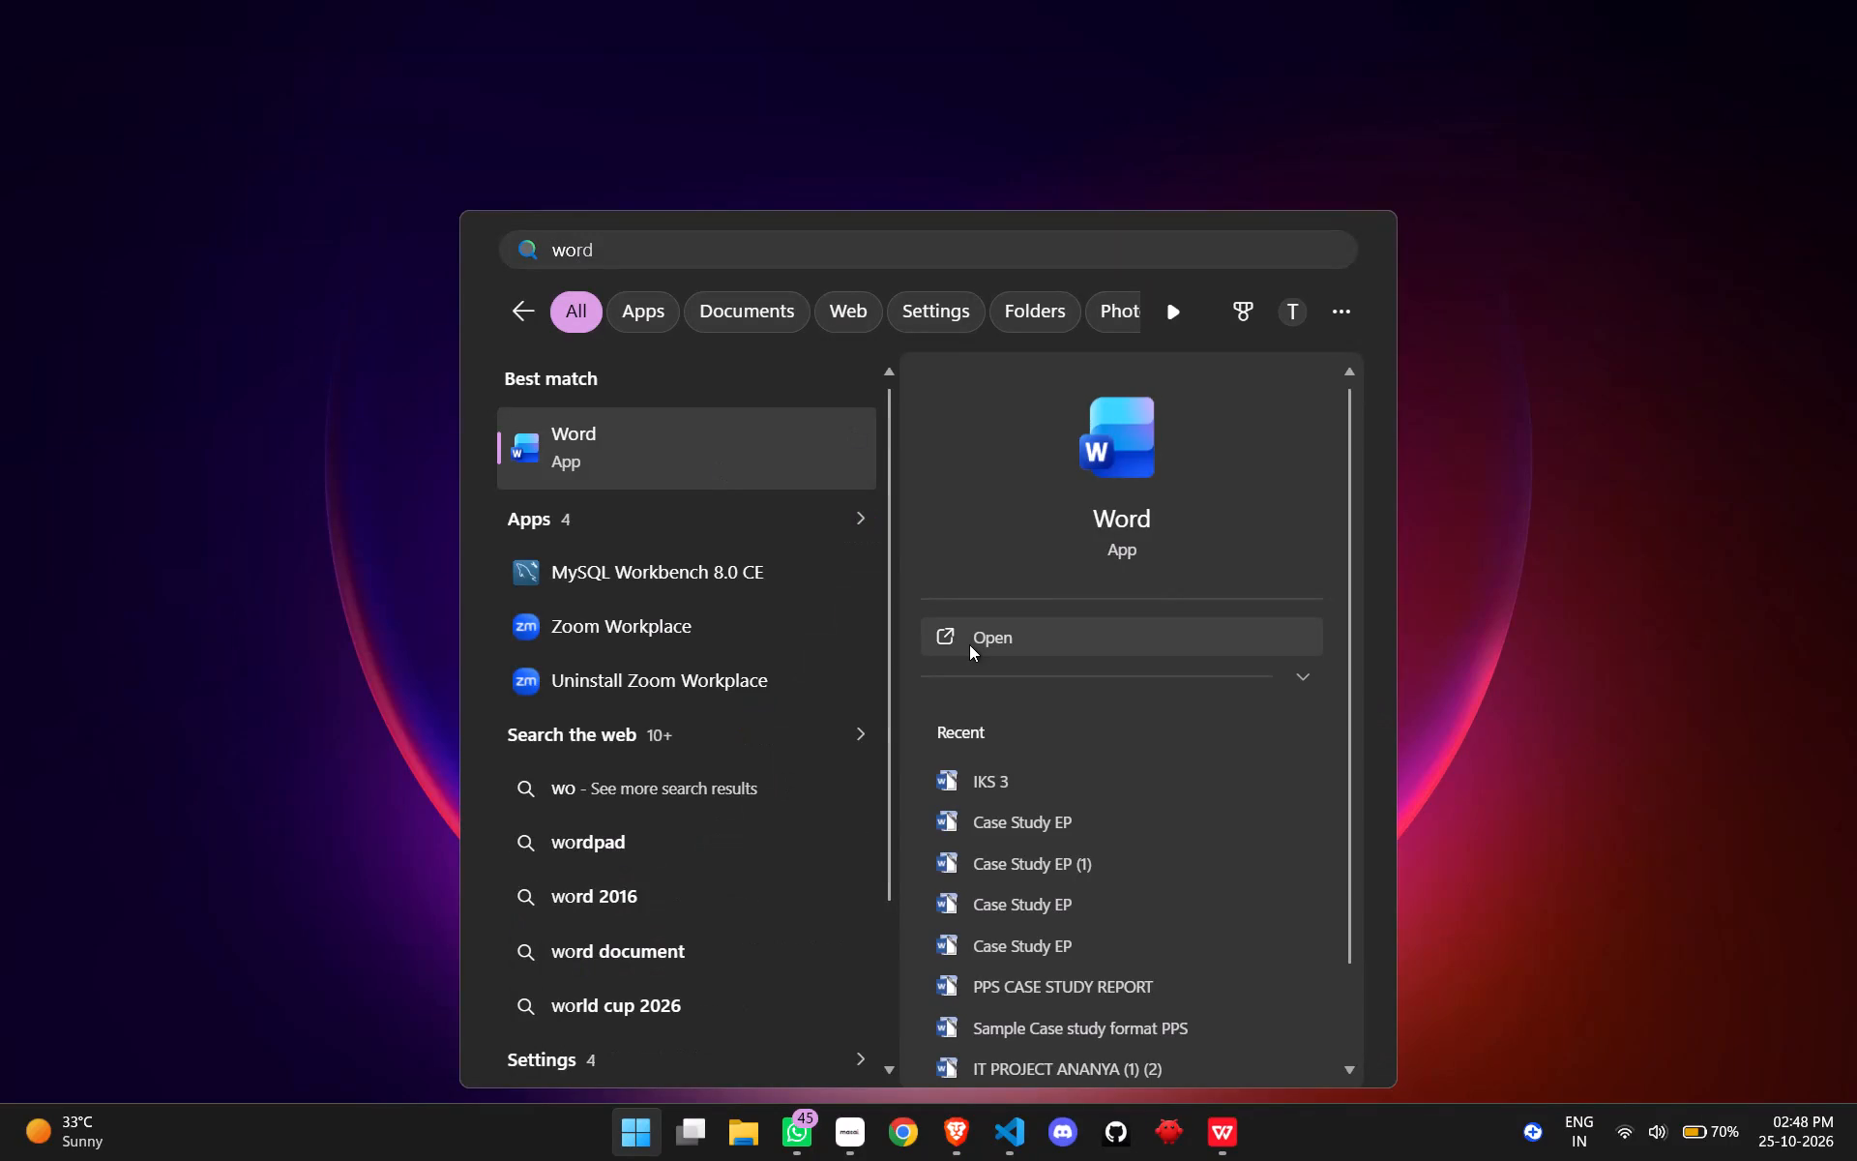
left_click(969, 644)
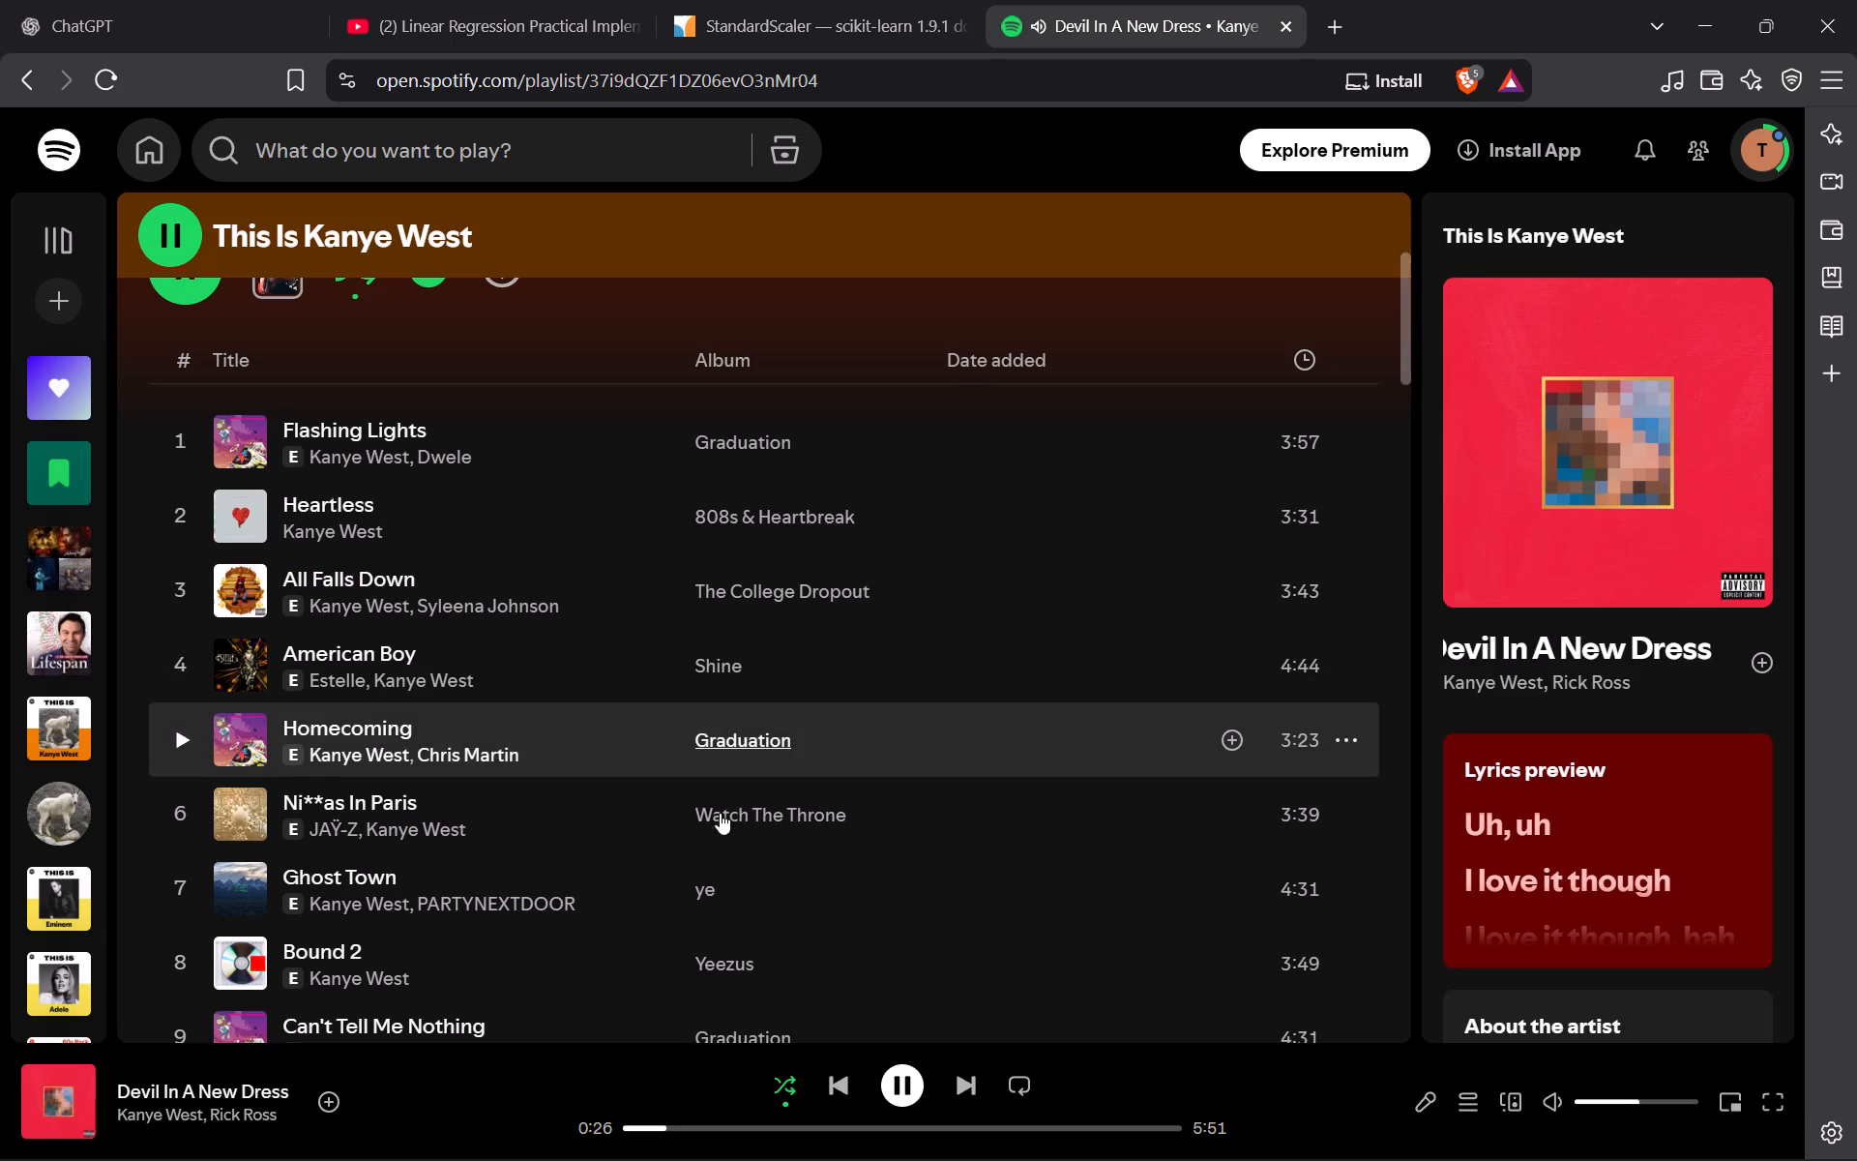
Switch to Spotify in the Brave browser and play Run This Town from the This Is Kanye West playlist.
scroll(582, 822, "down", 1)
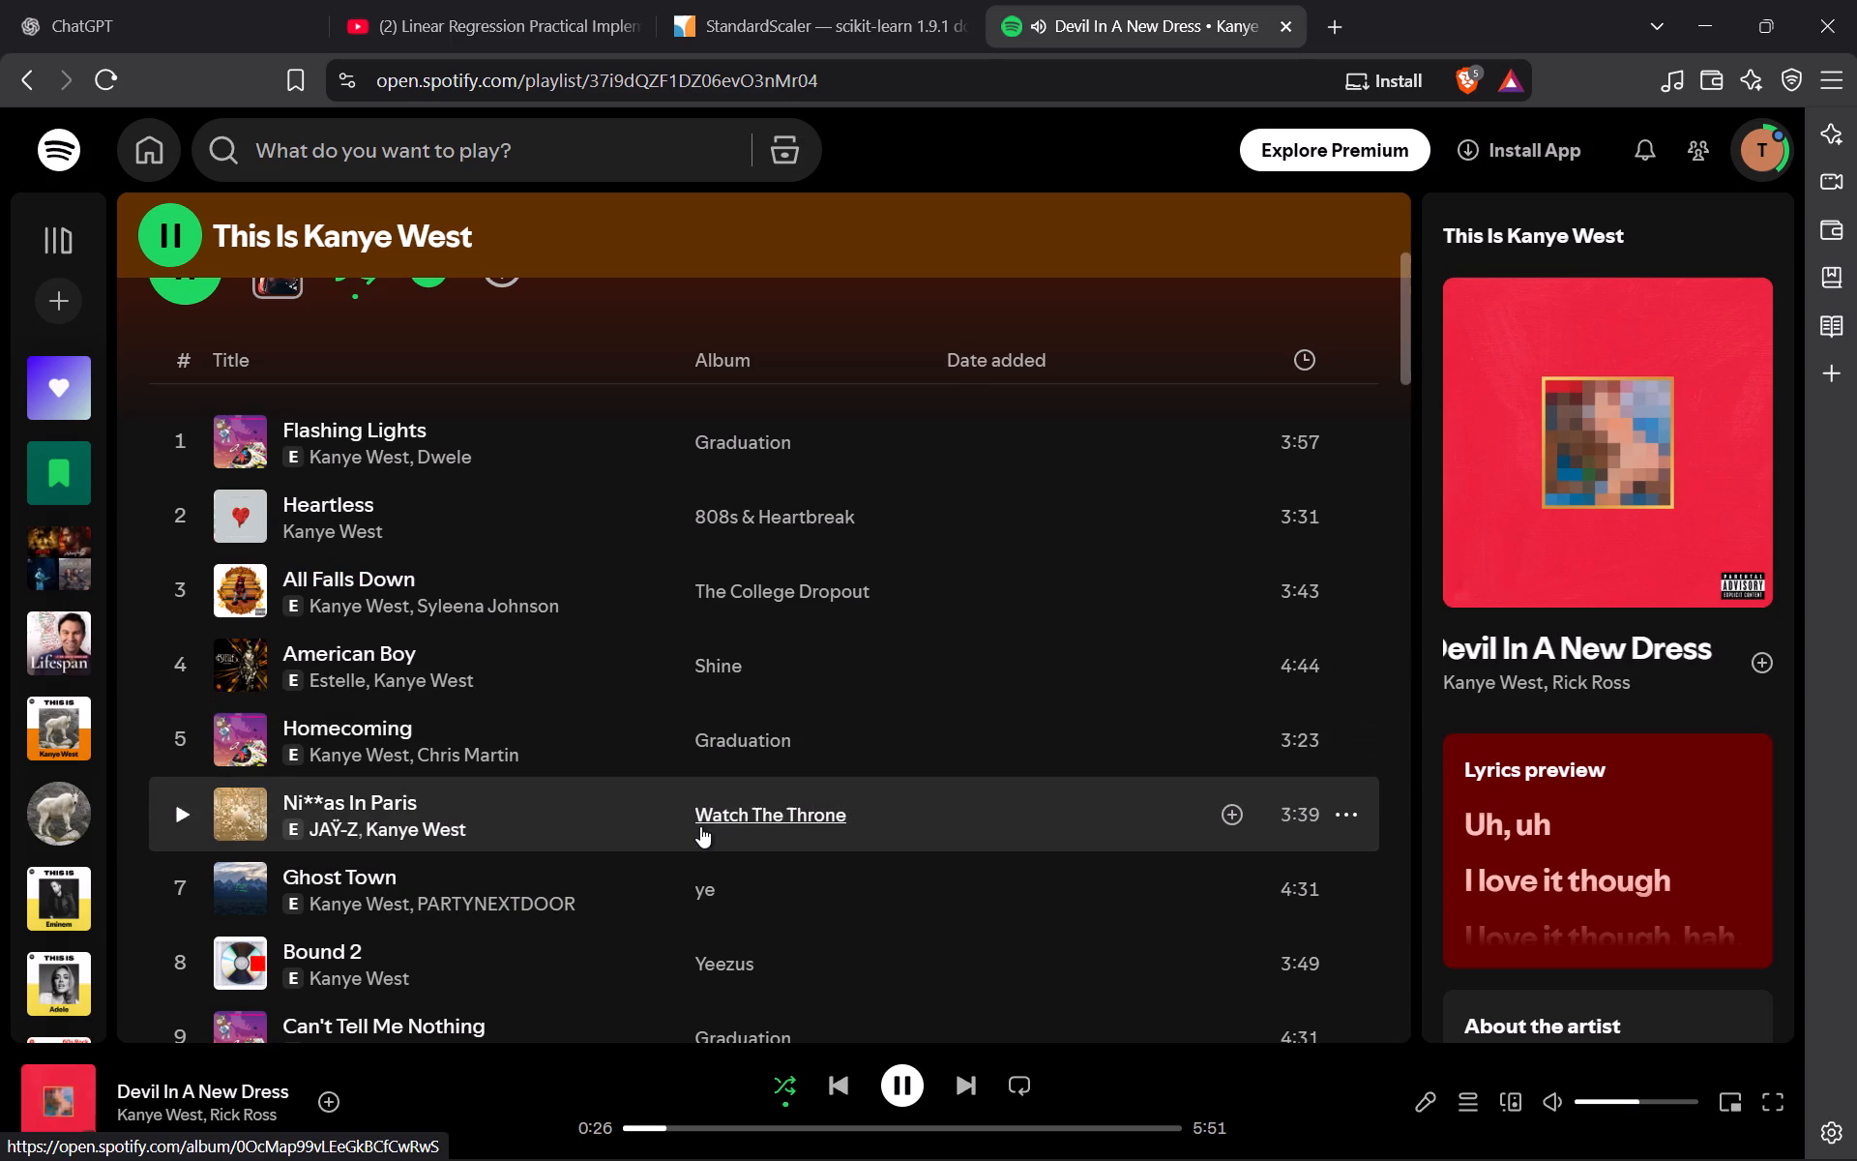
scroll(700, 826, "down", 2)
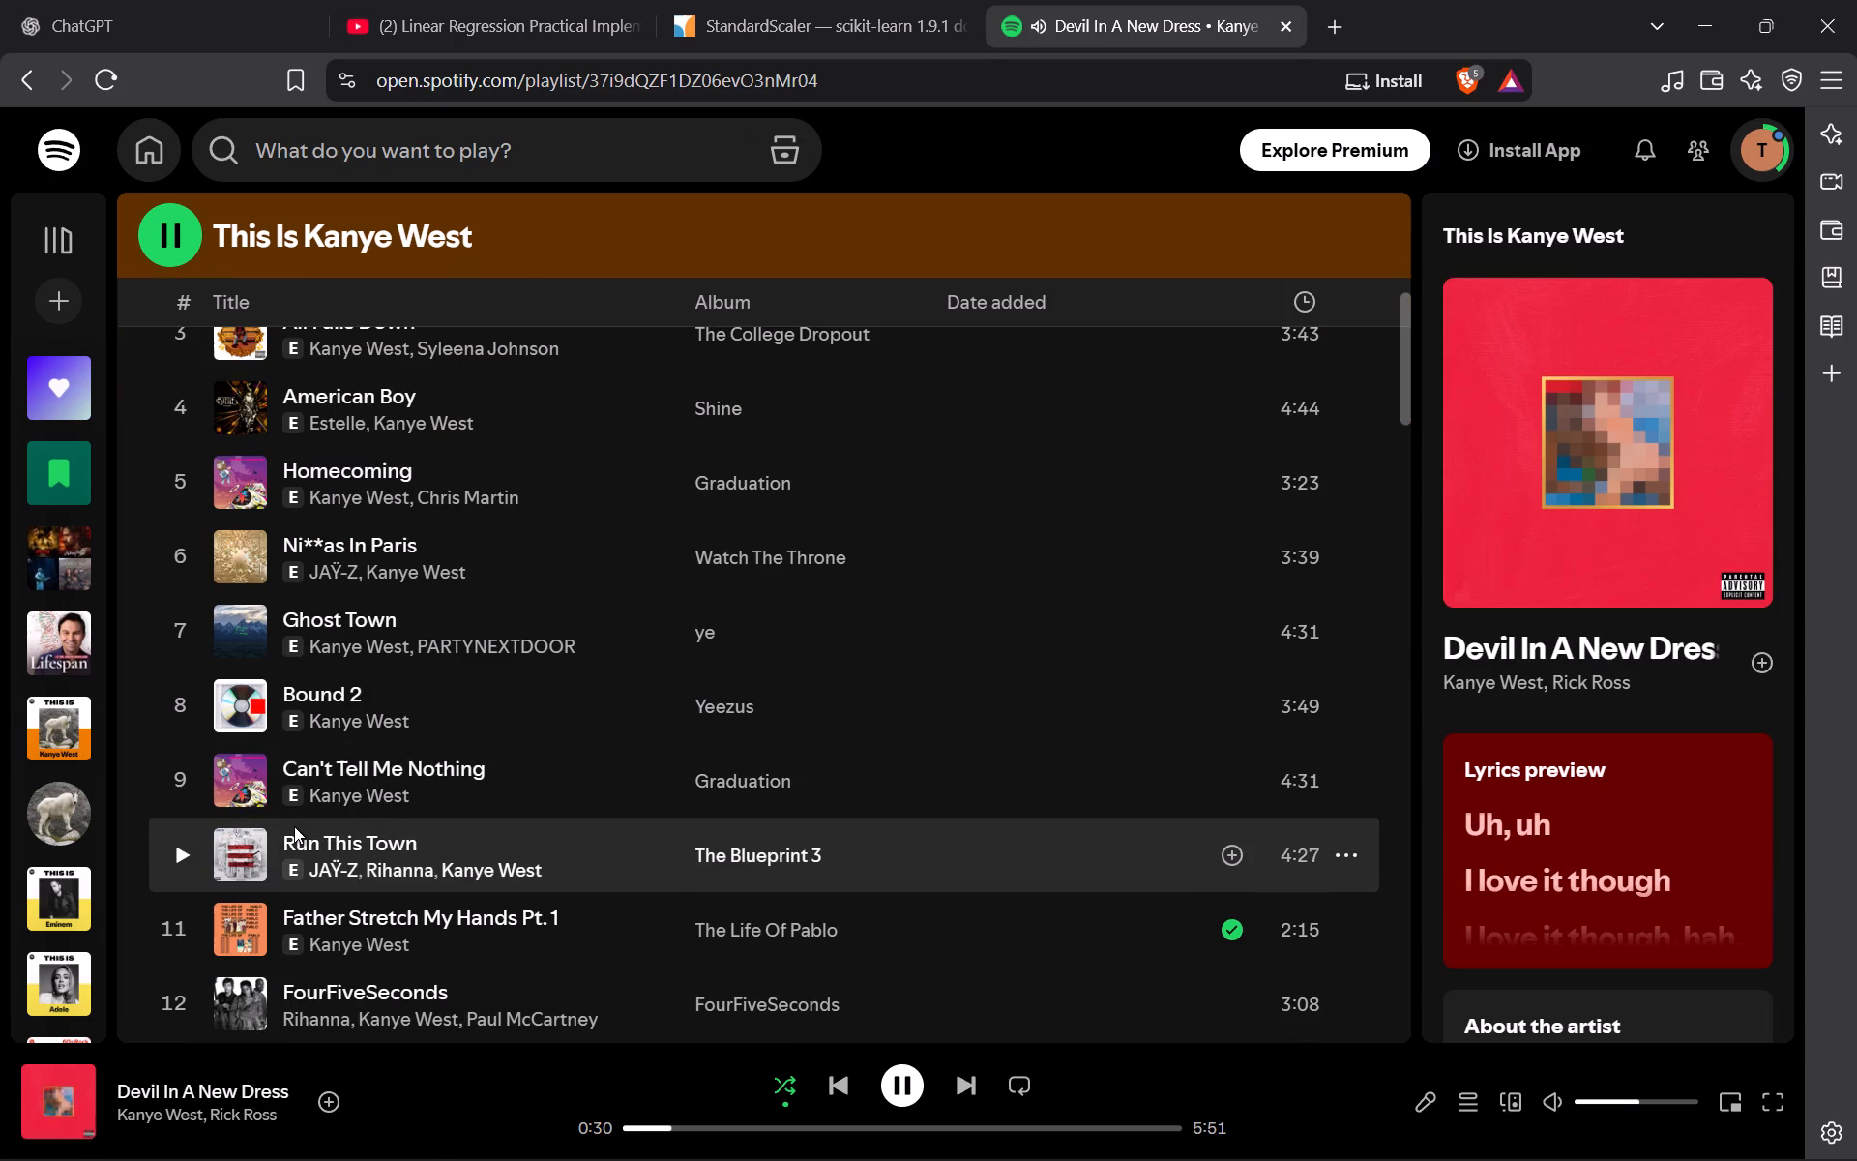
left_click(179, 850)
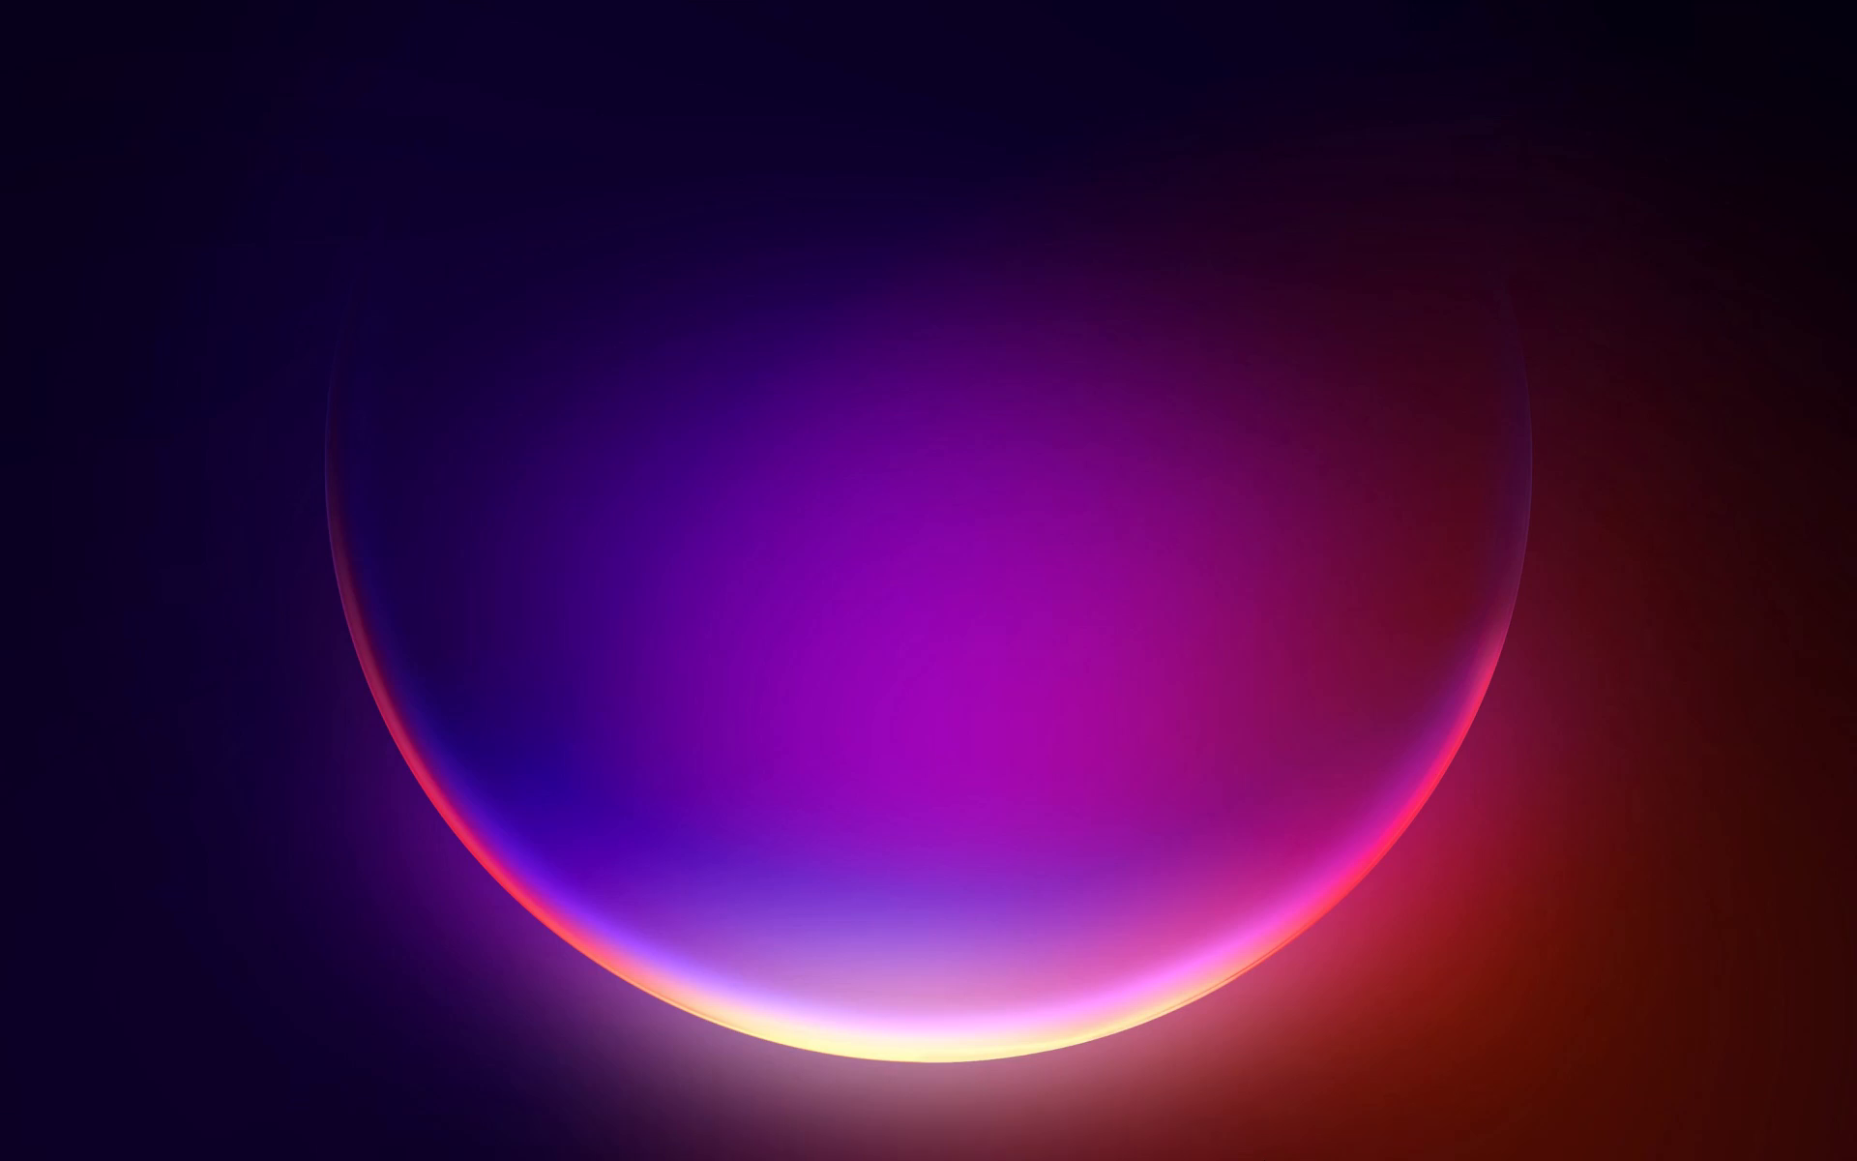
Launch Word and open the recent document "CASE STUDY format OOP Unit 3" as a read-only copy.
left_click(1260, 1138)
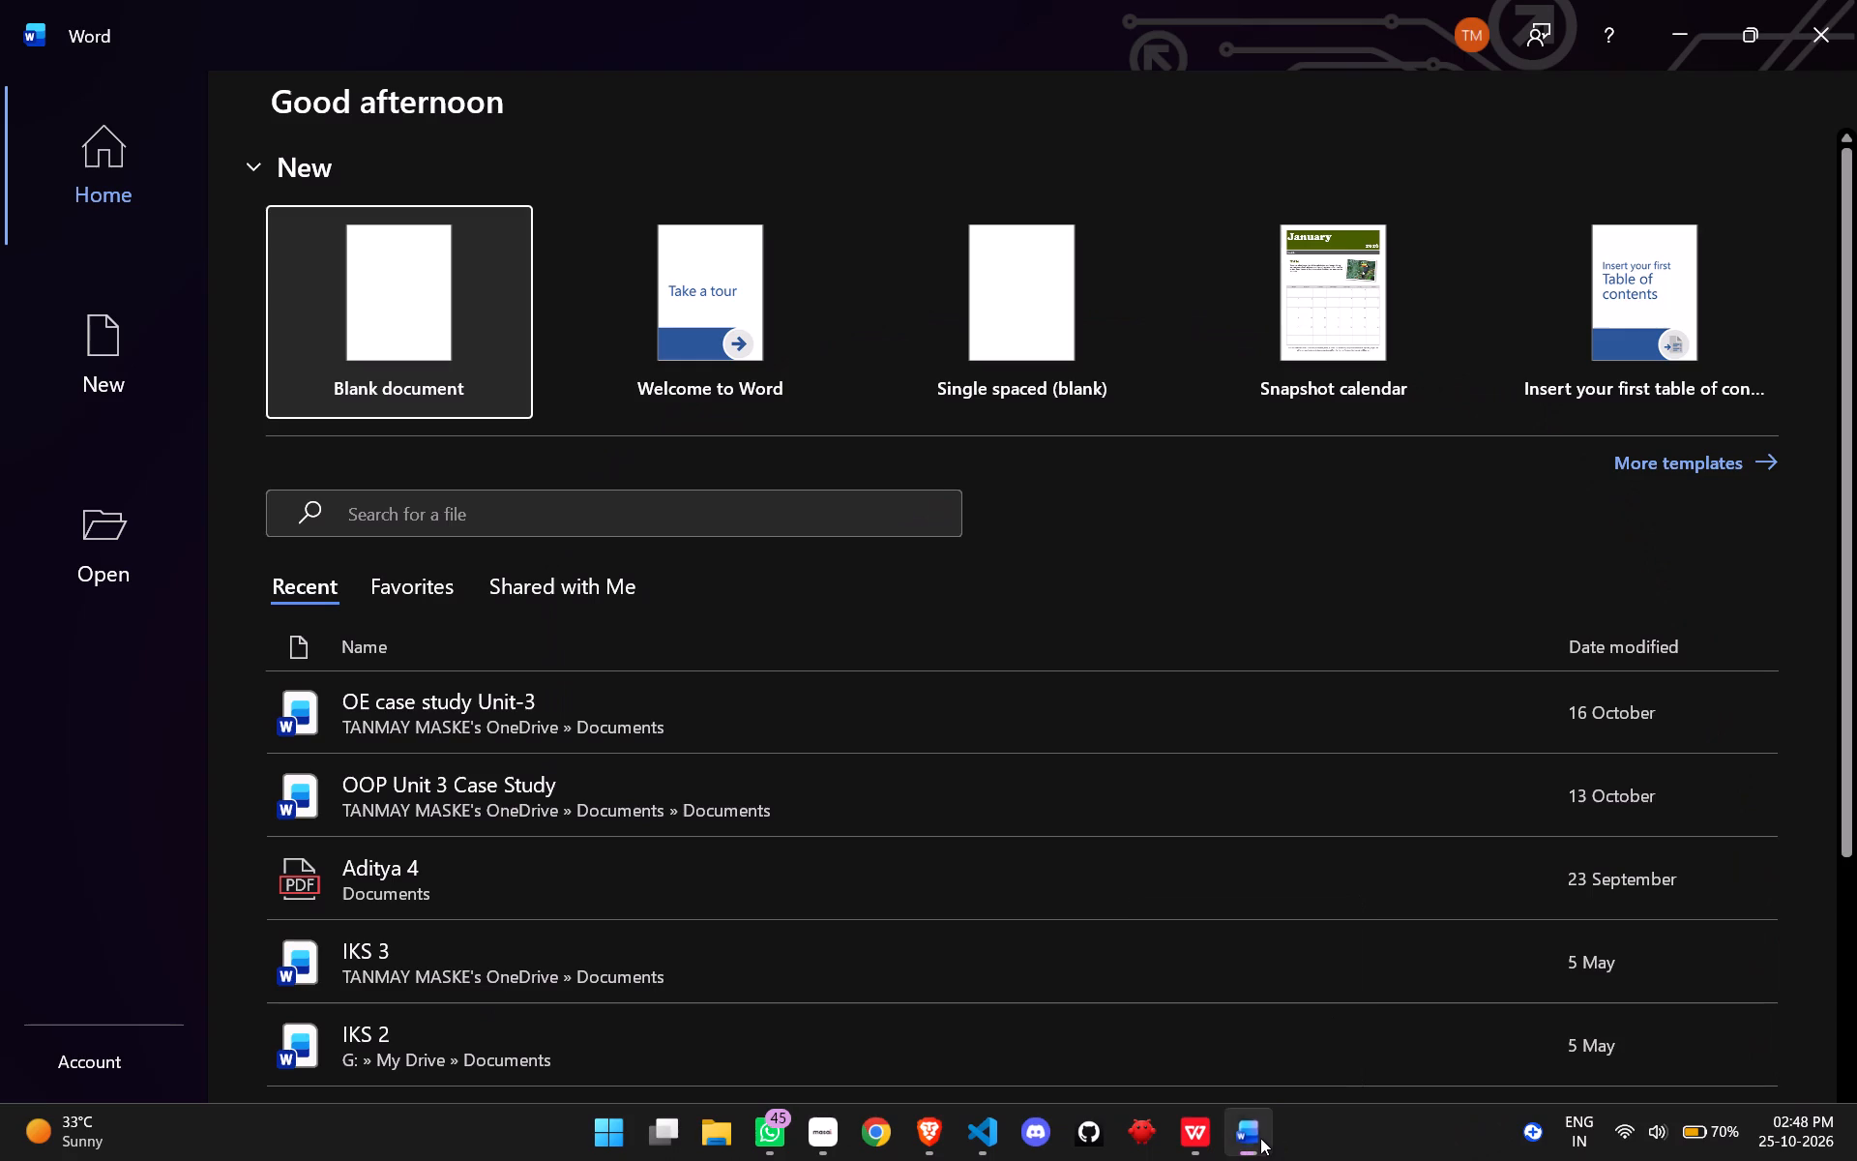
left_click(115, 391)
left_click(105, 477)
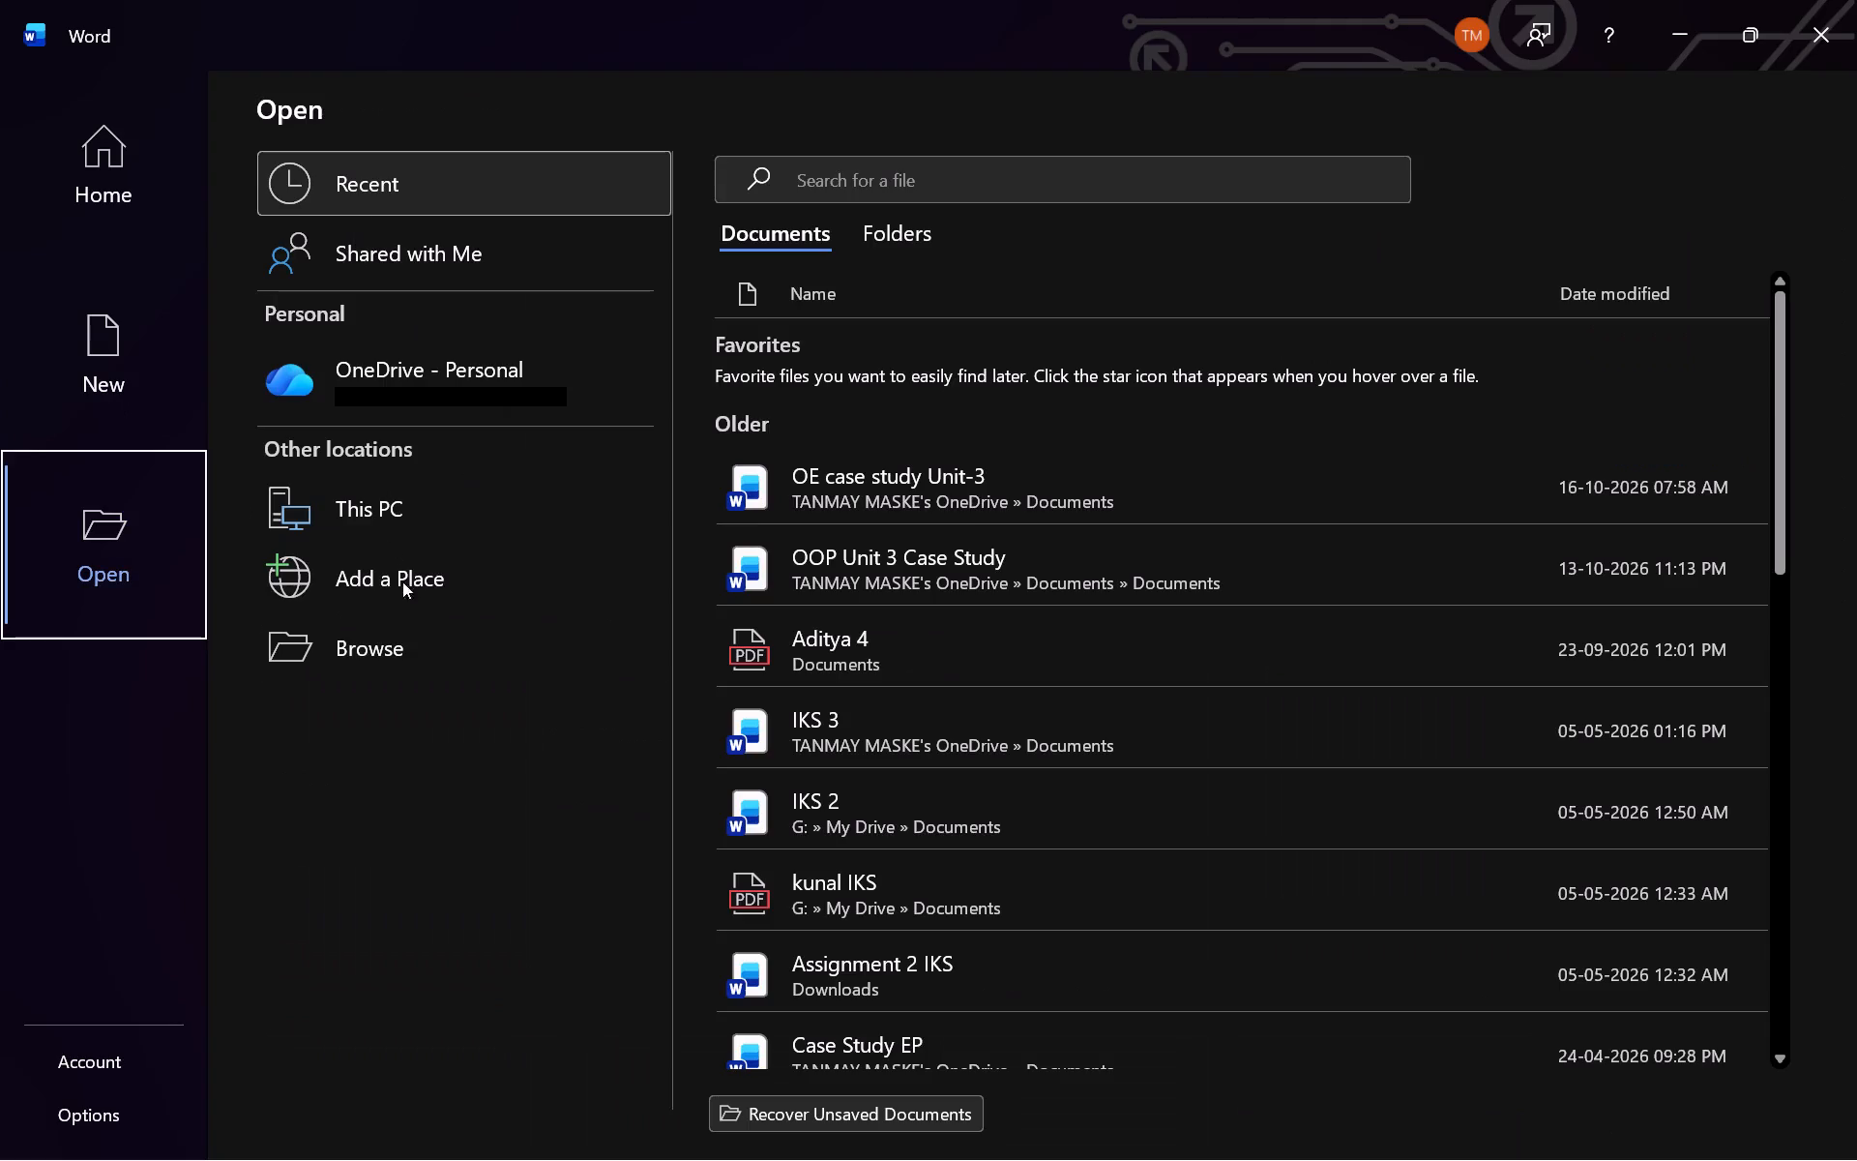
left_click(424, 652)
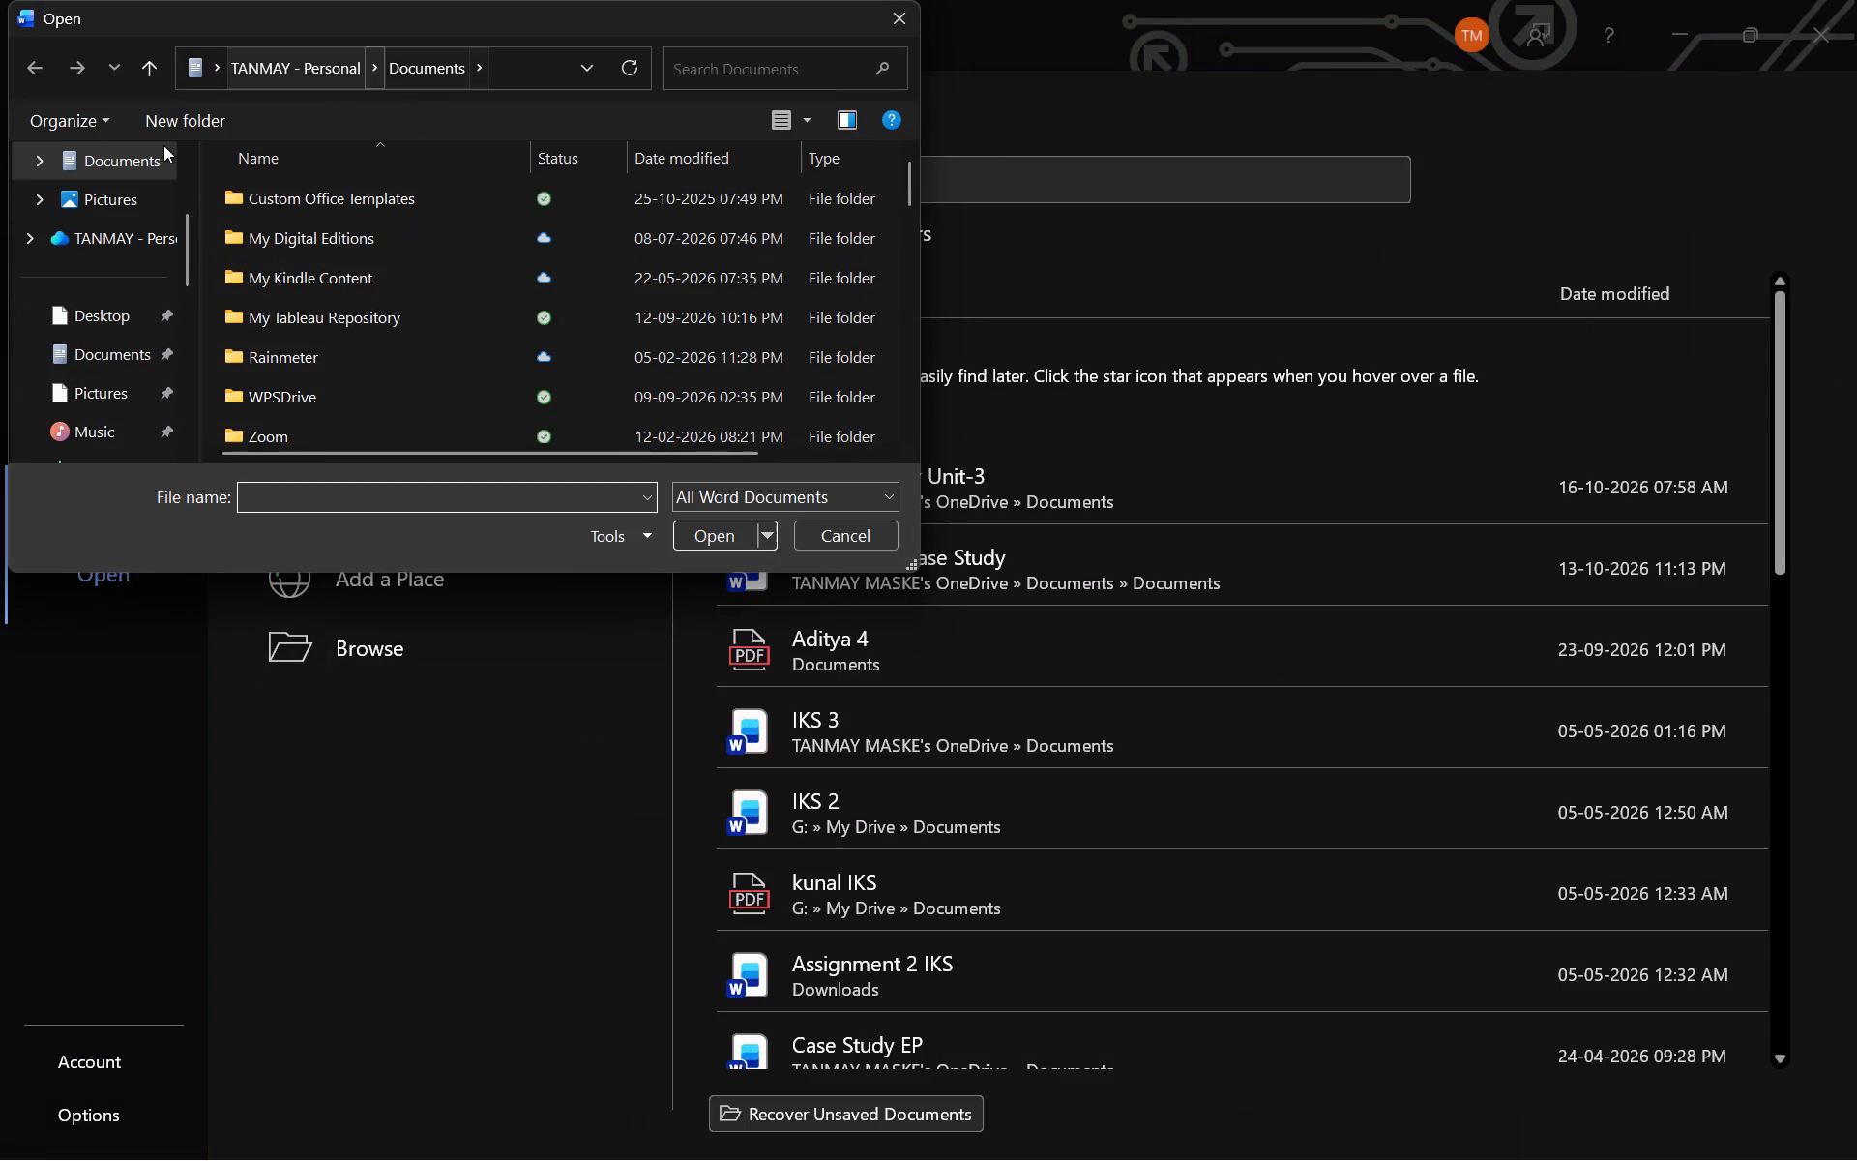
scroll(143, 179, "up", 4)
left_click(113, 182)
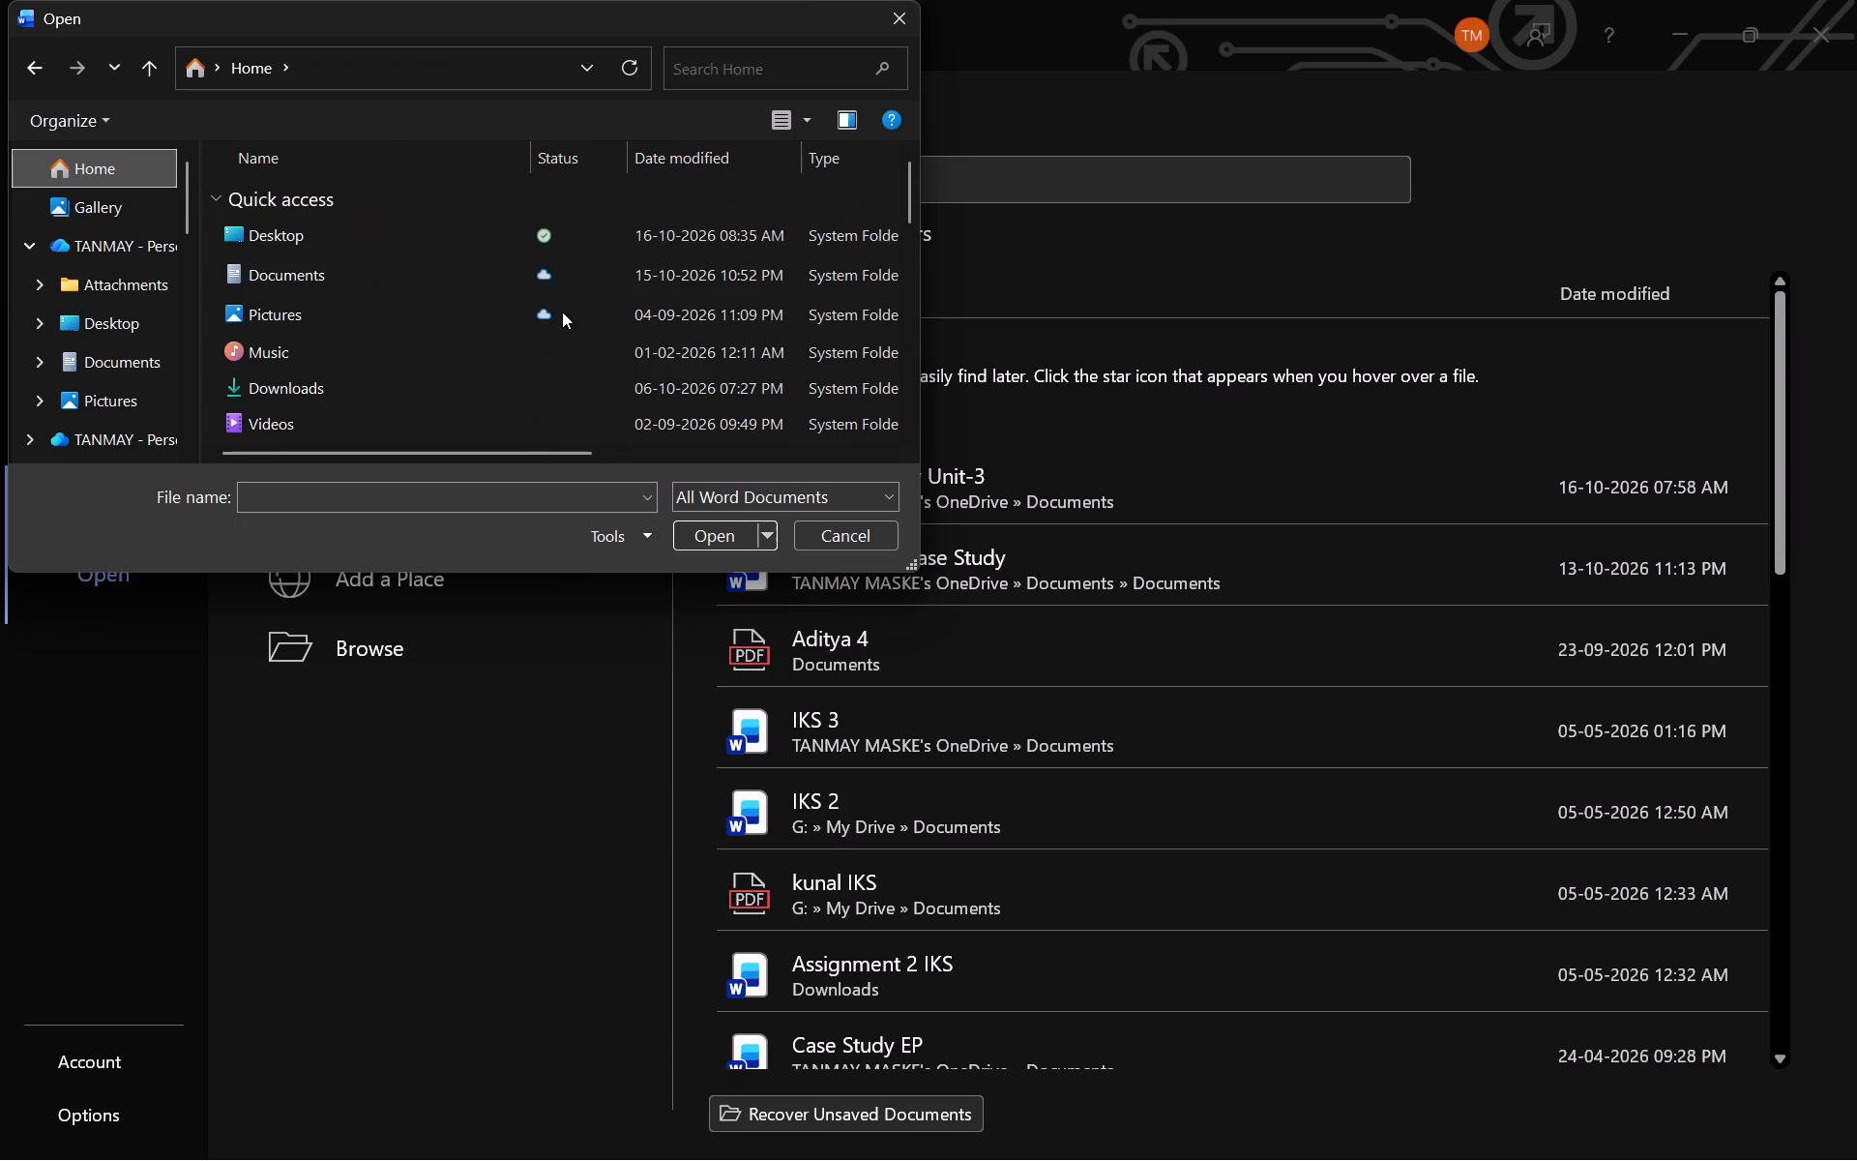
scroll(562, 312, "down", 2)
scroll(562, 312, "up", 1)
left_click(532, 277)
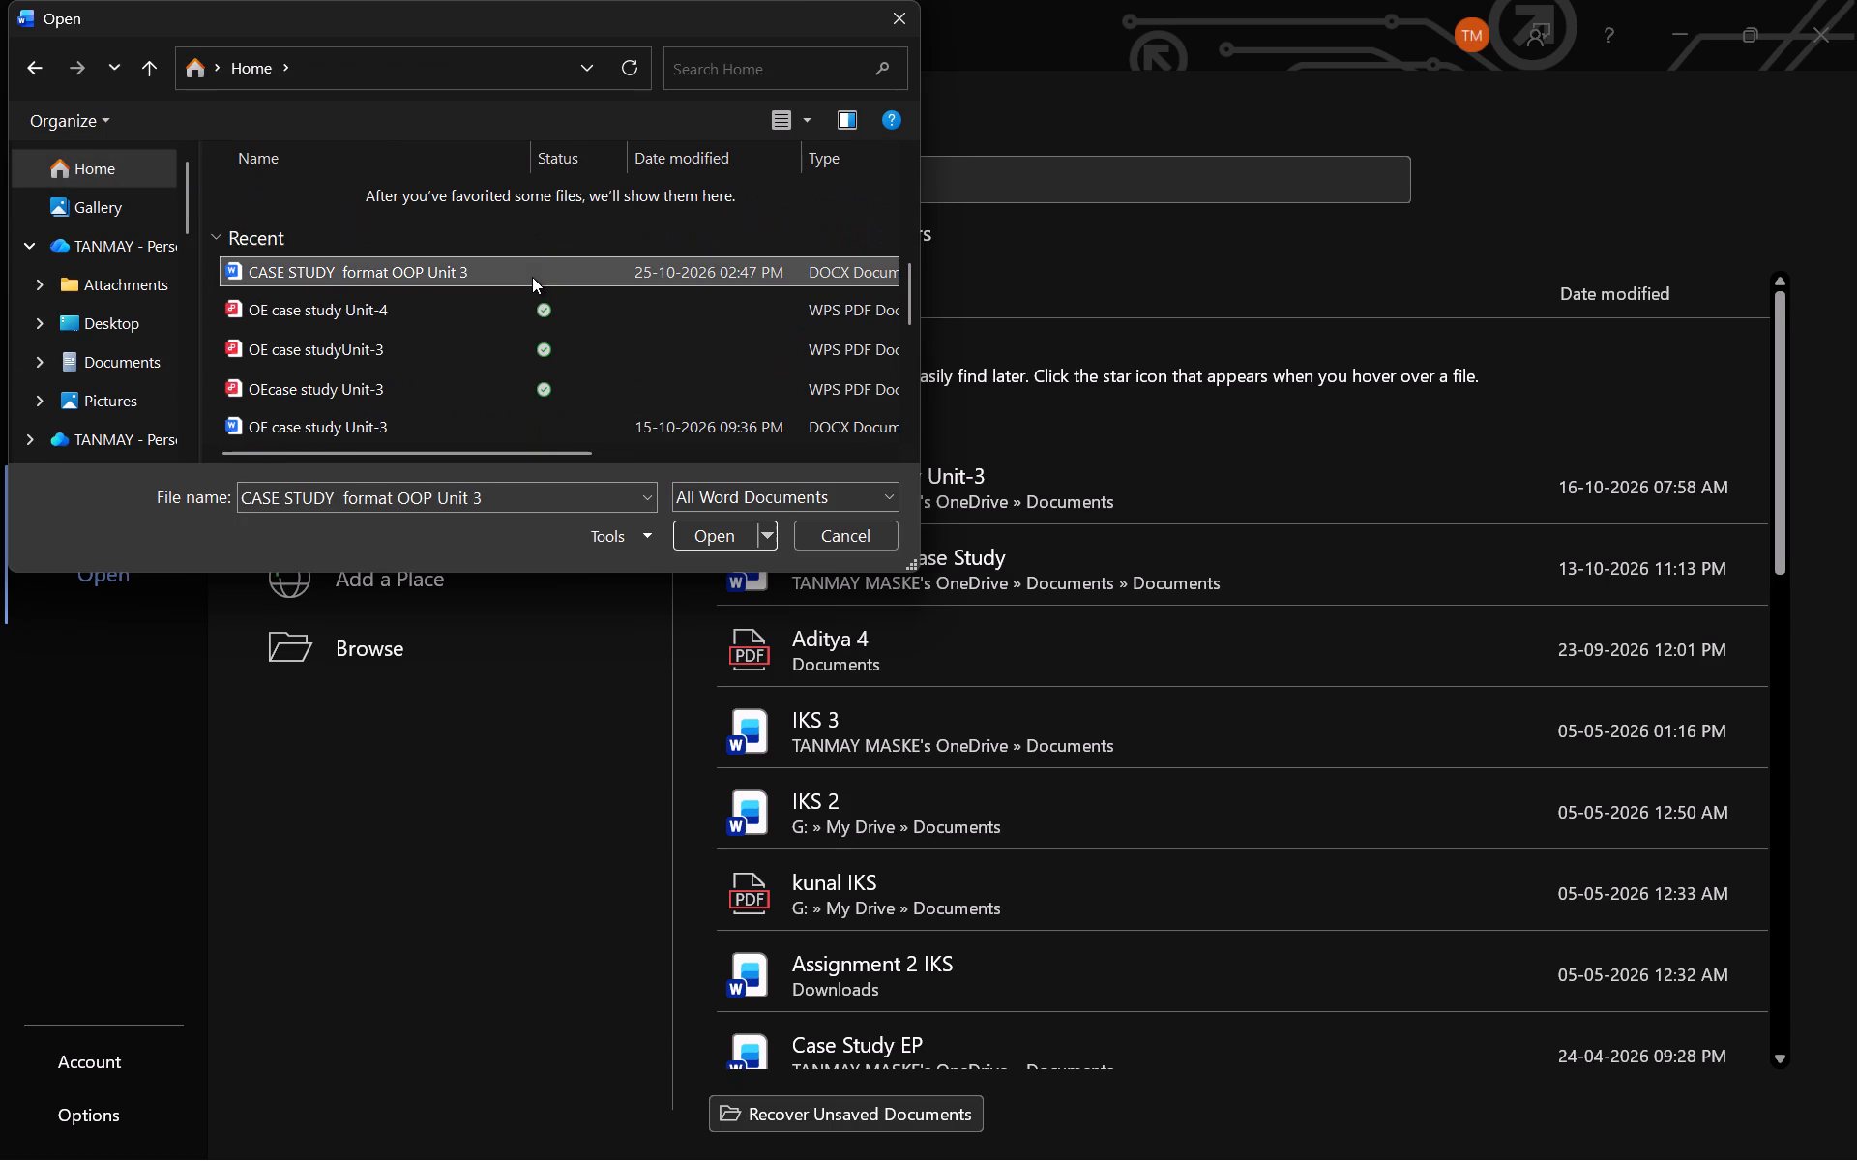
left_click(707, 534)
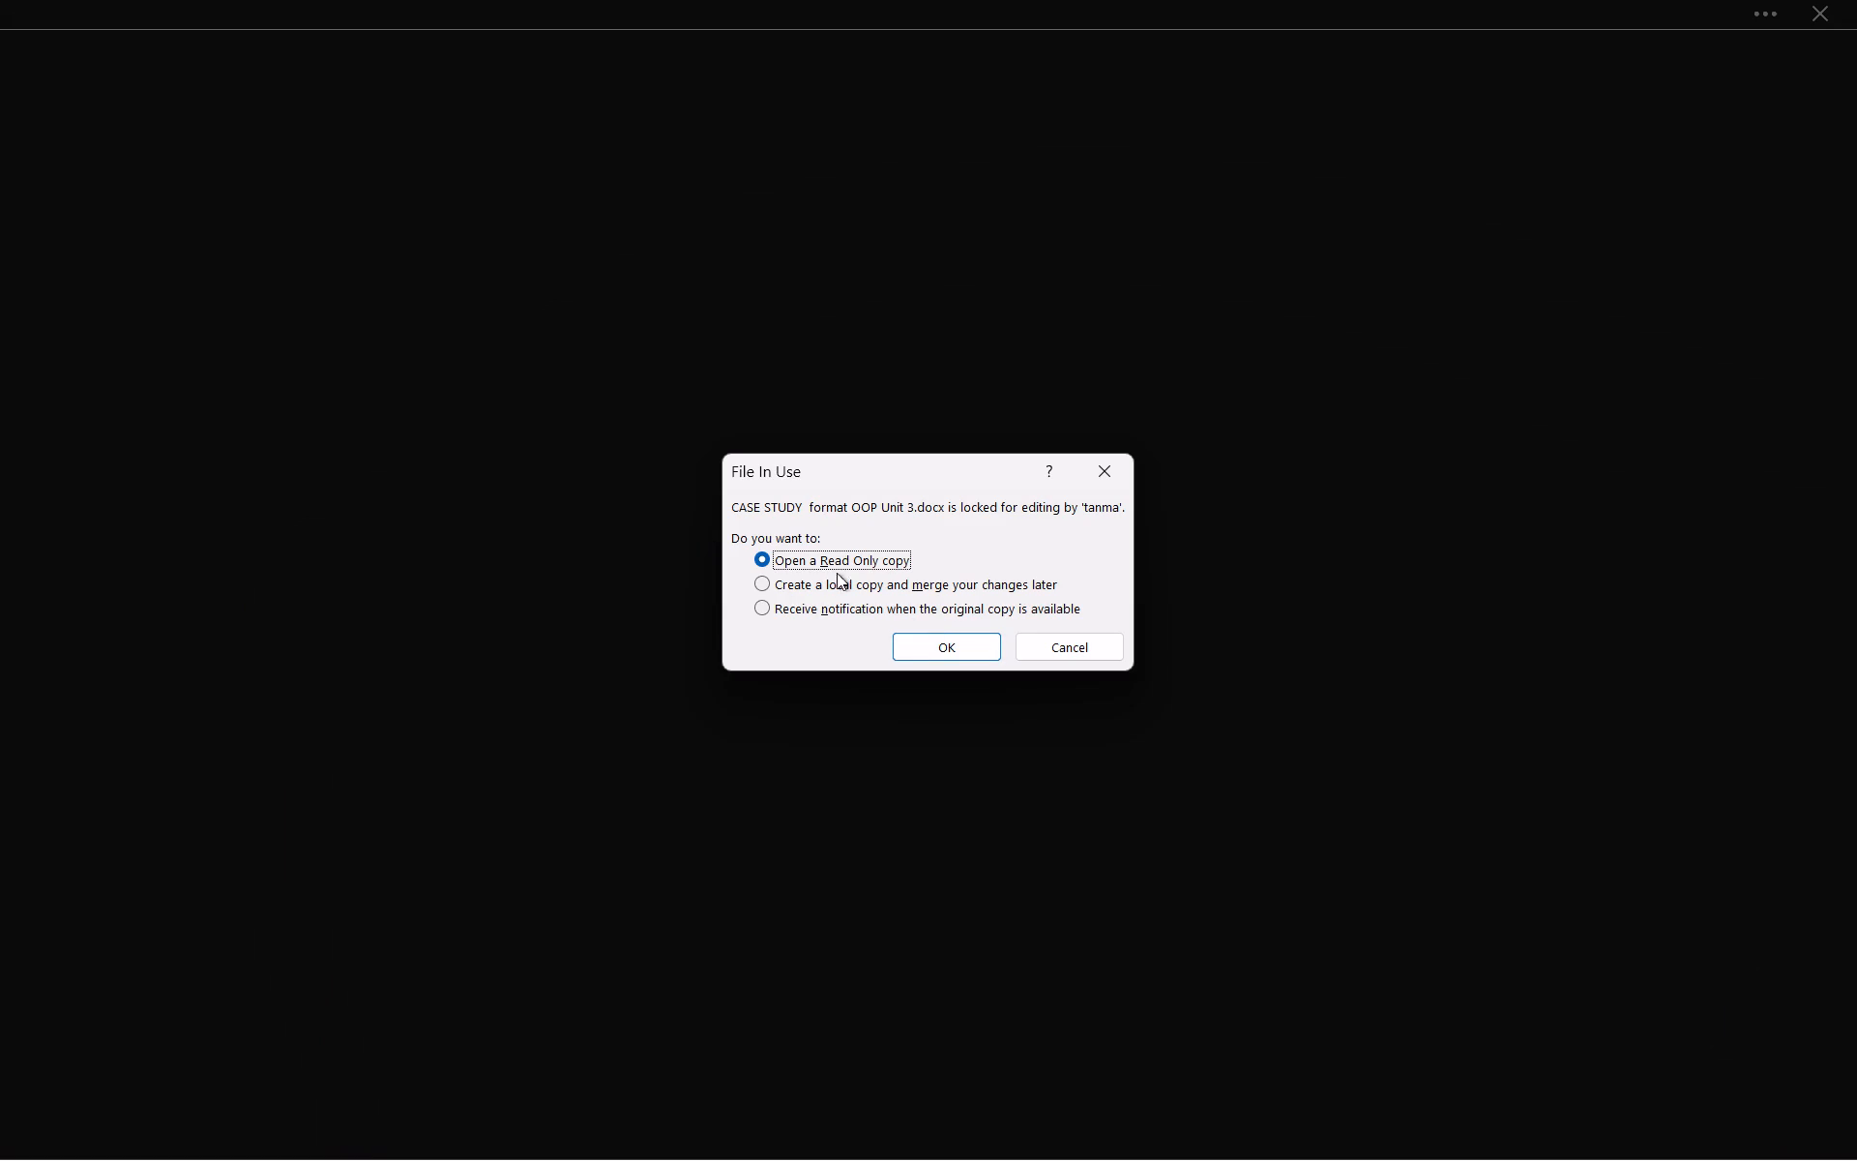
left_click(919, 643)
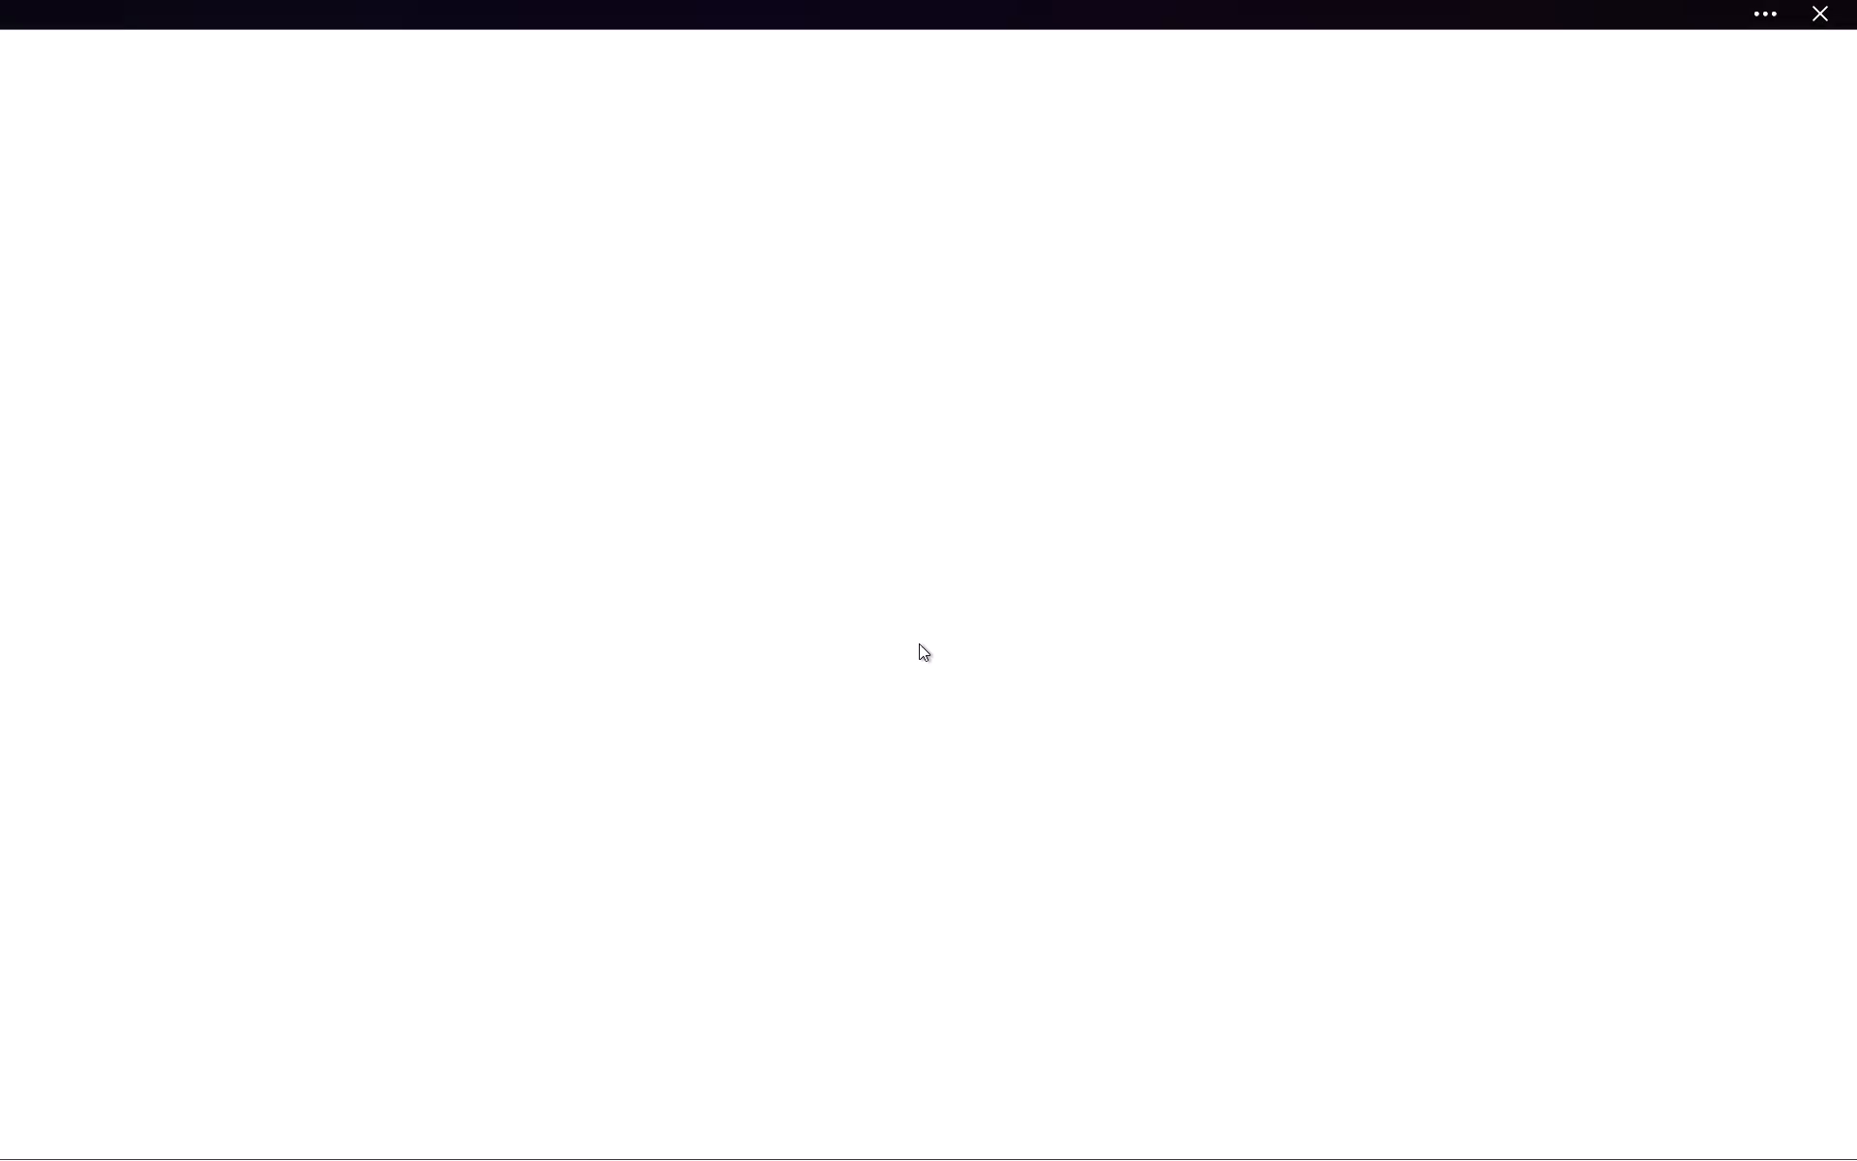
left_click(1115, 52)
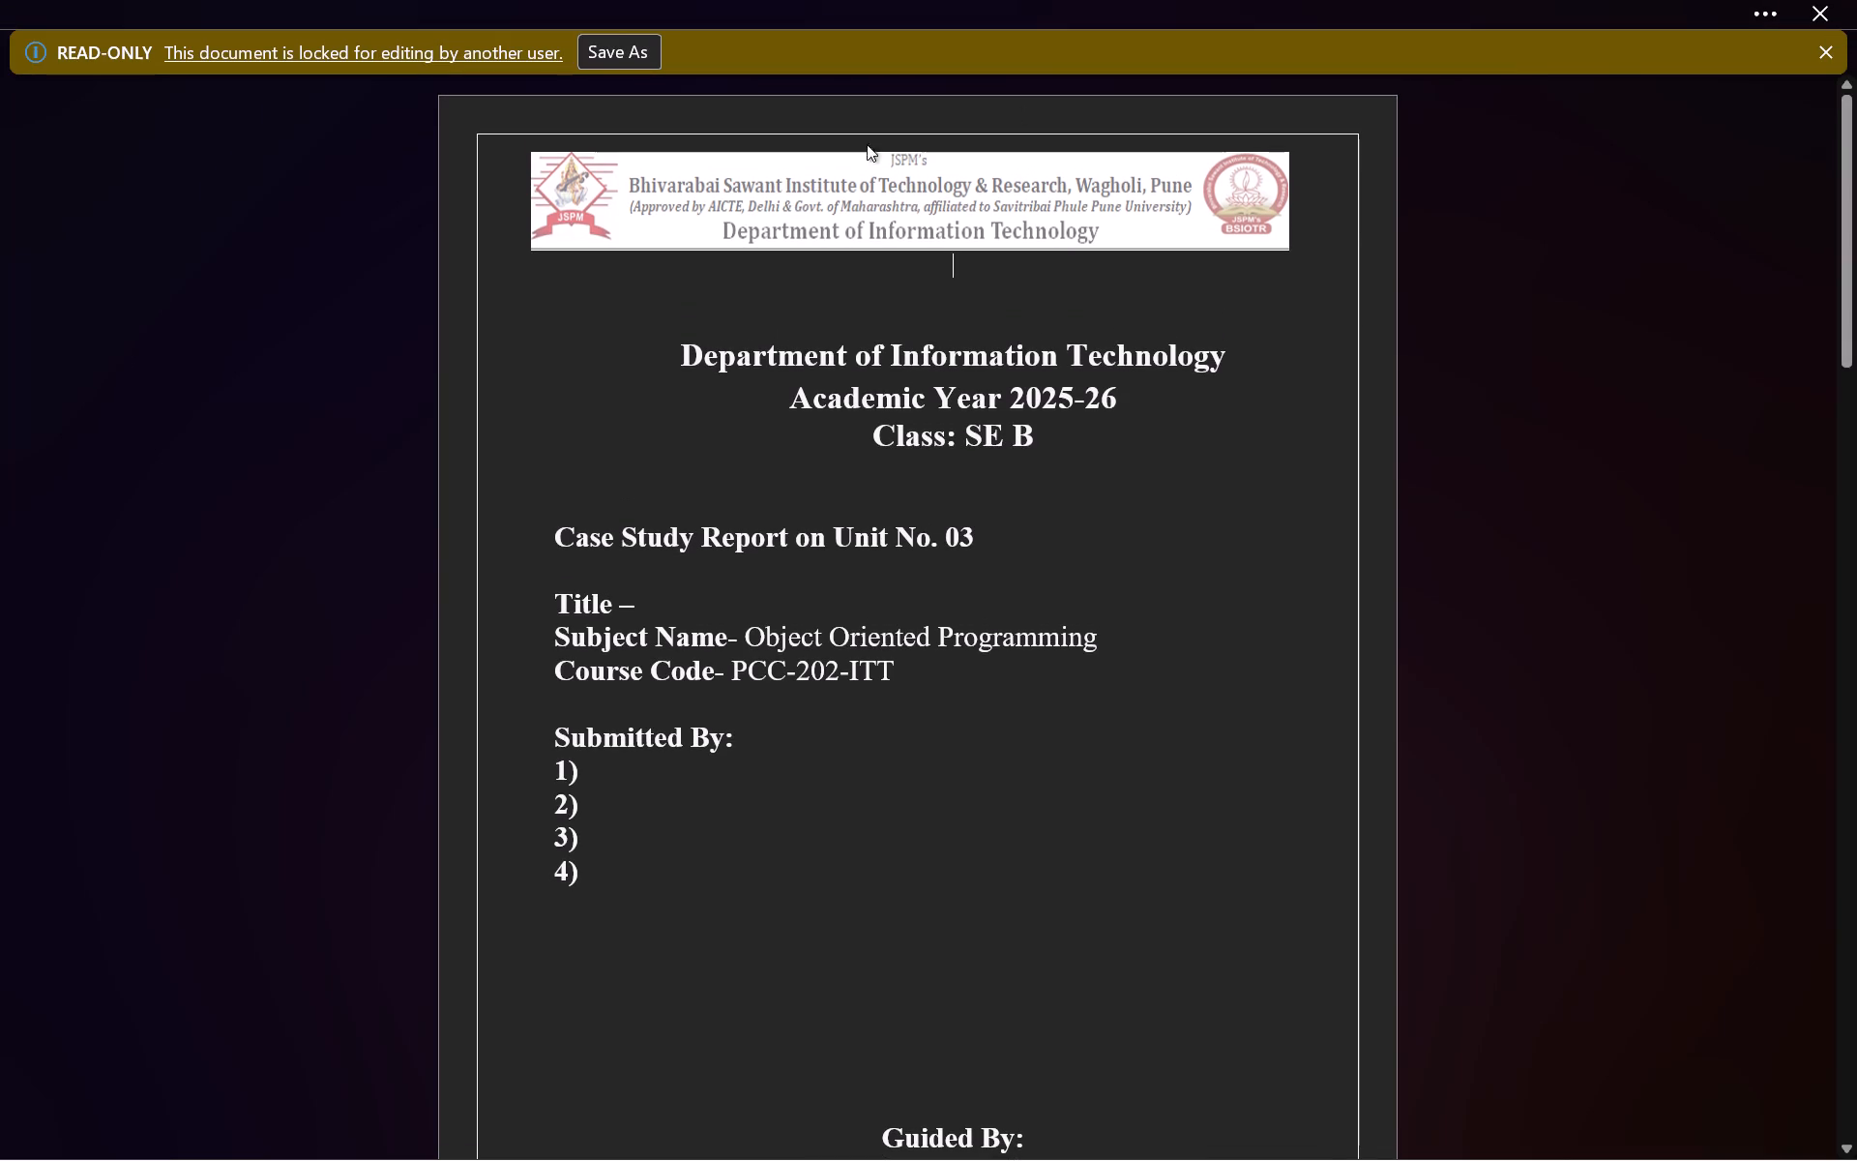
Save the read-only document as a Word document named "CASE STUDY DSA Unit 3" in the same folder.
left_click(602, 57)
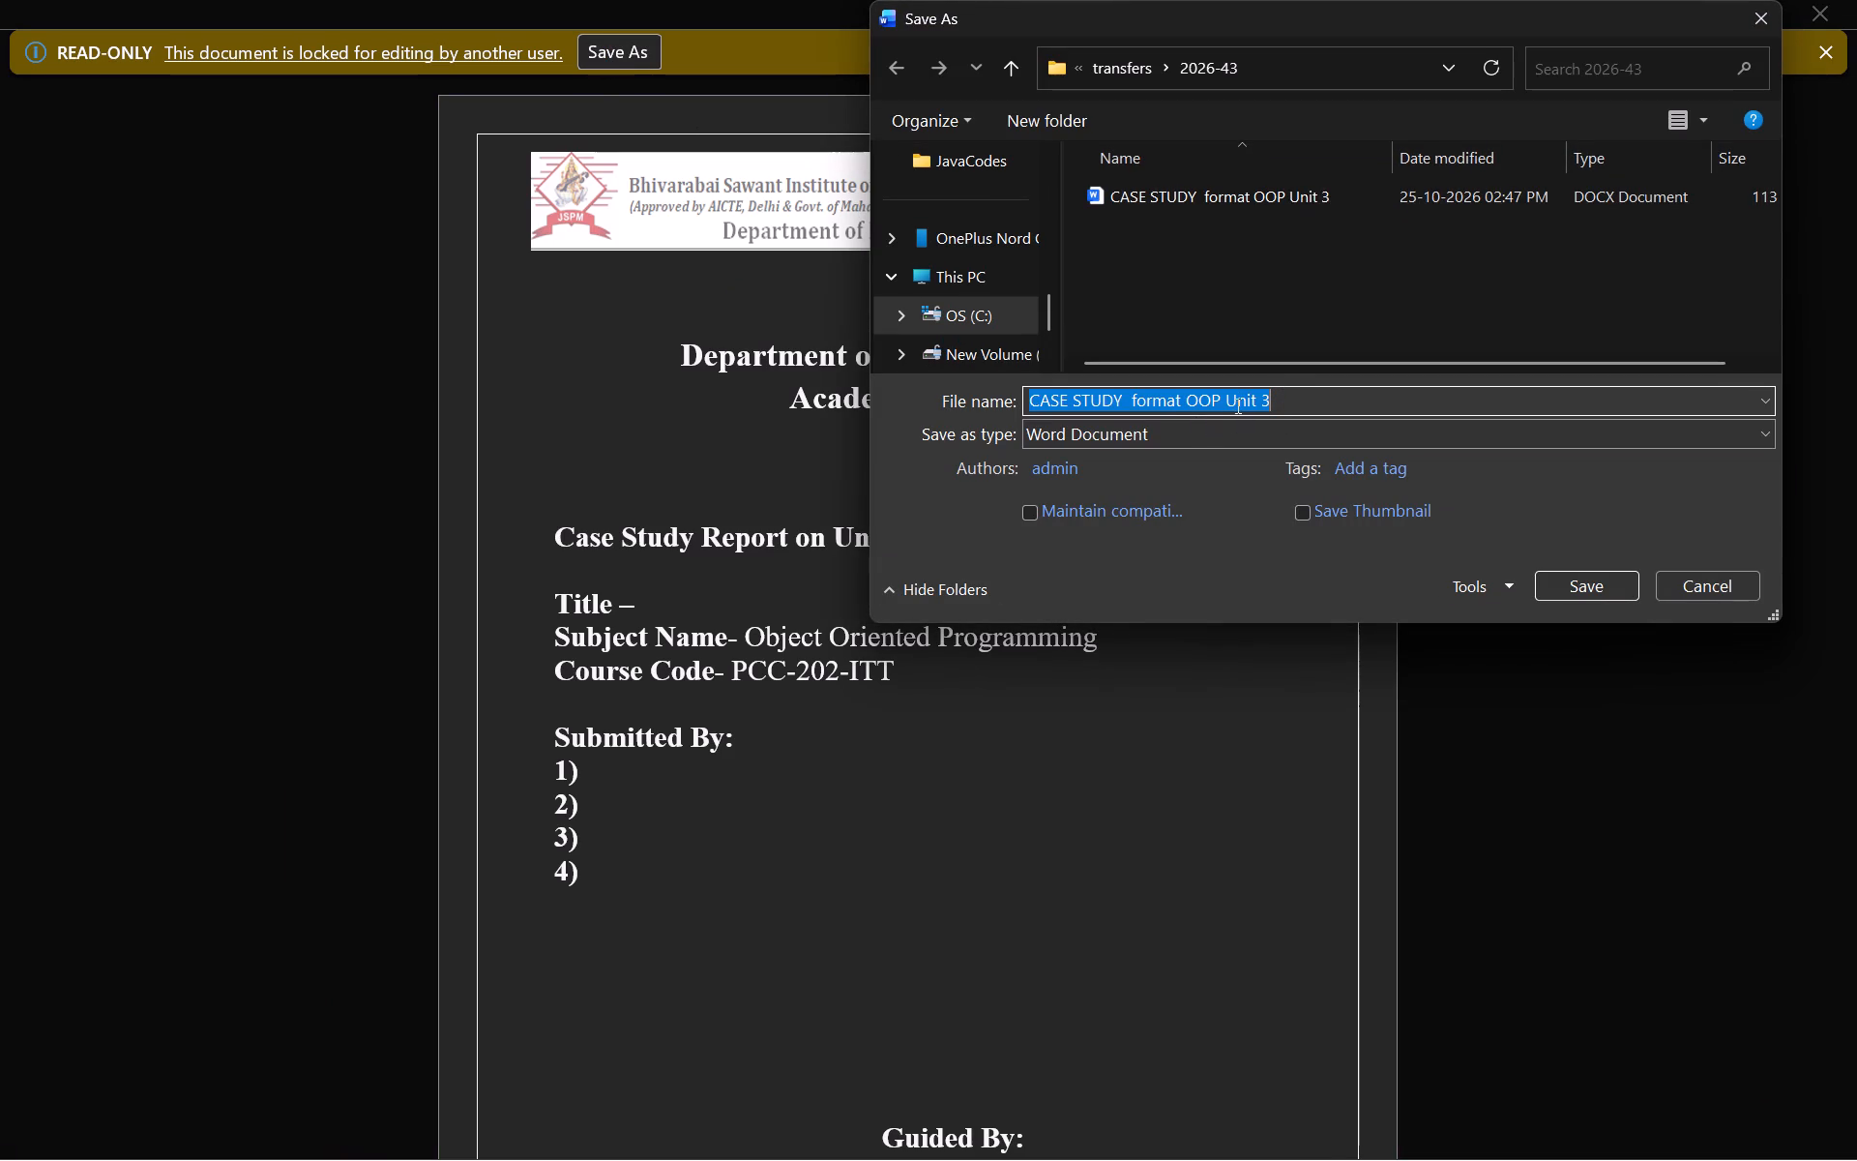
left_click_drag(1223, 399, 1205, 399)
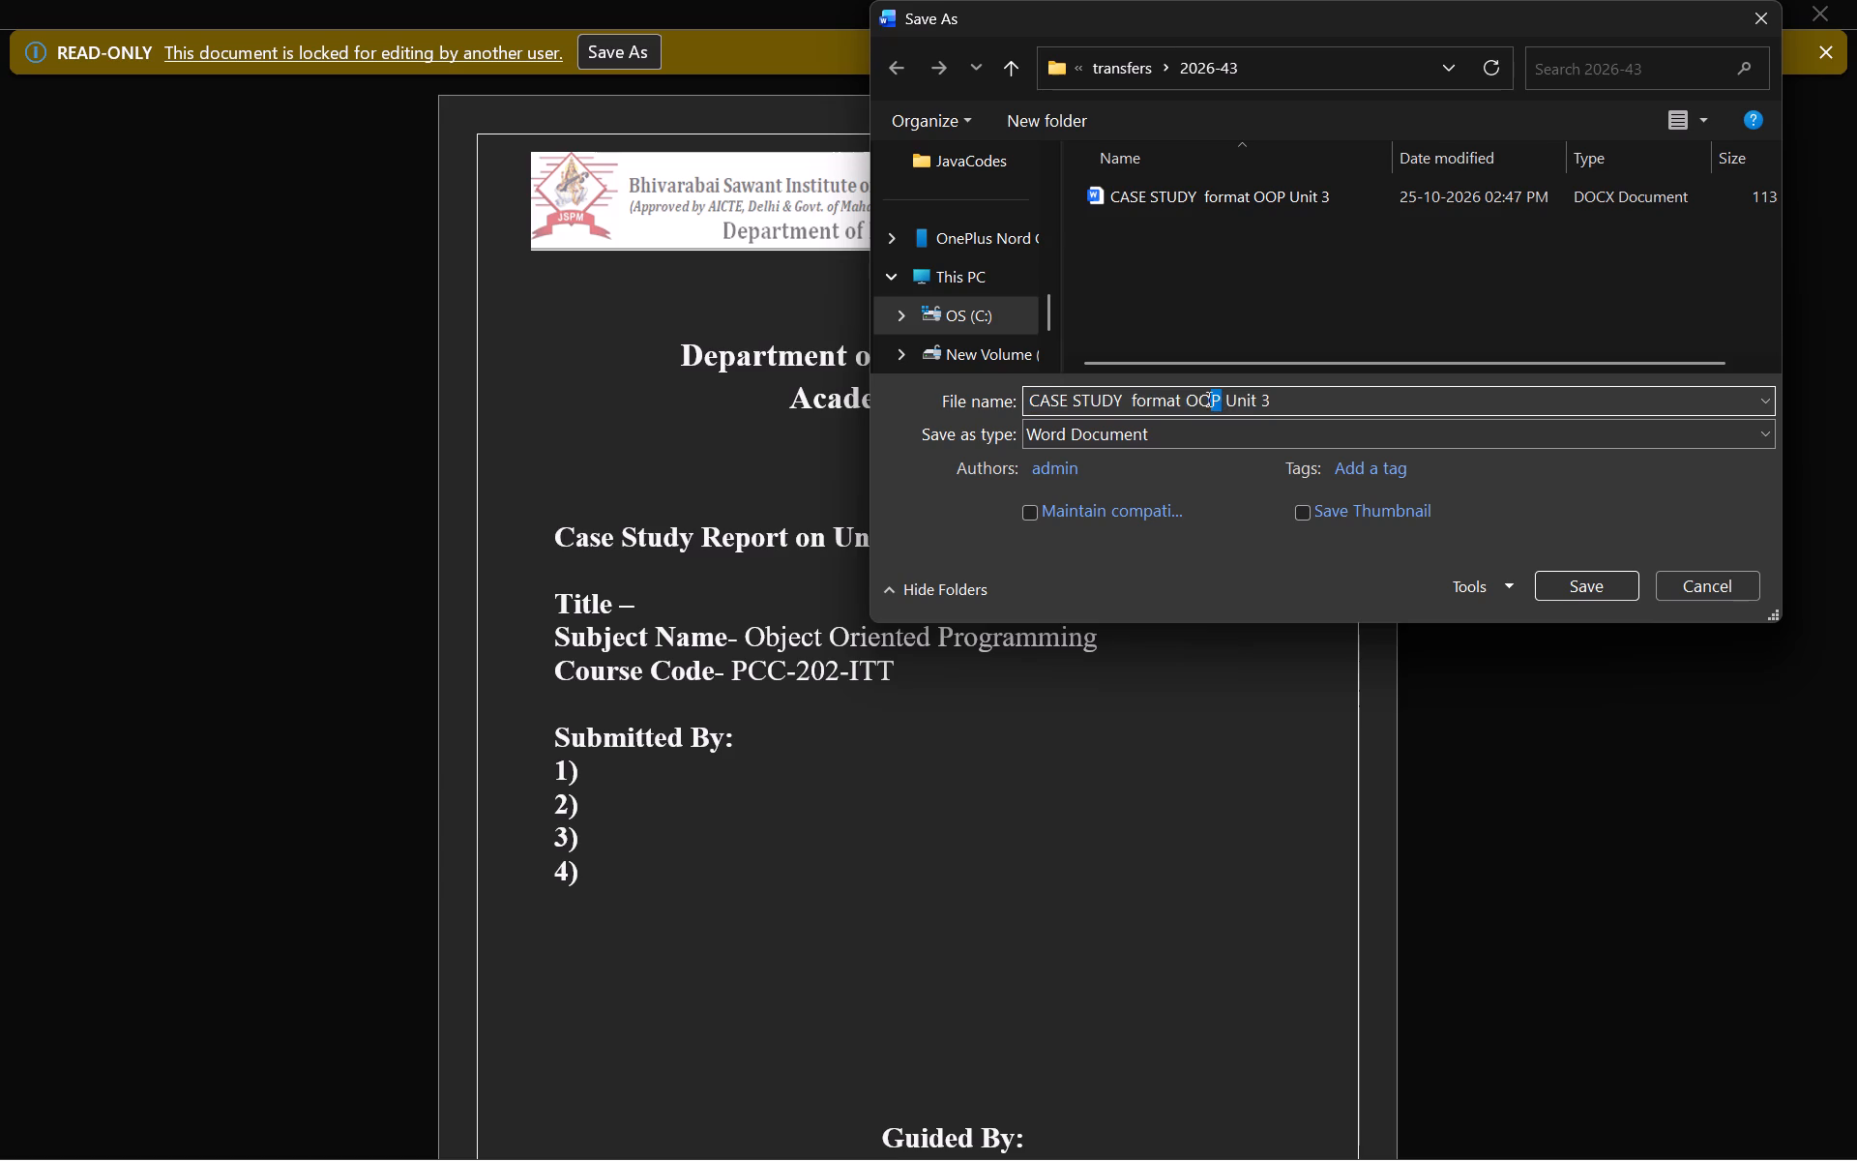
left_click_drag(1205, 399, 1126, 401)
key("BackSpace")
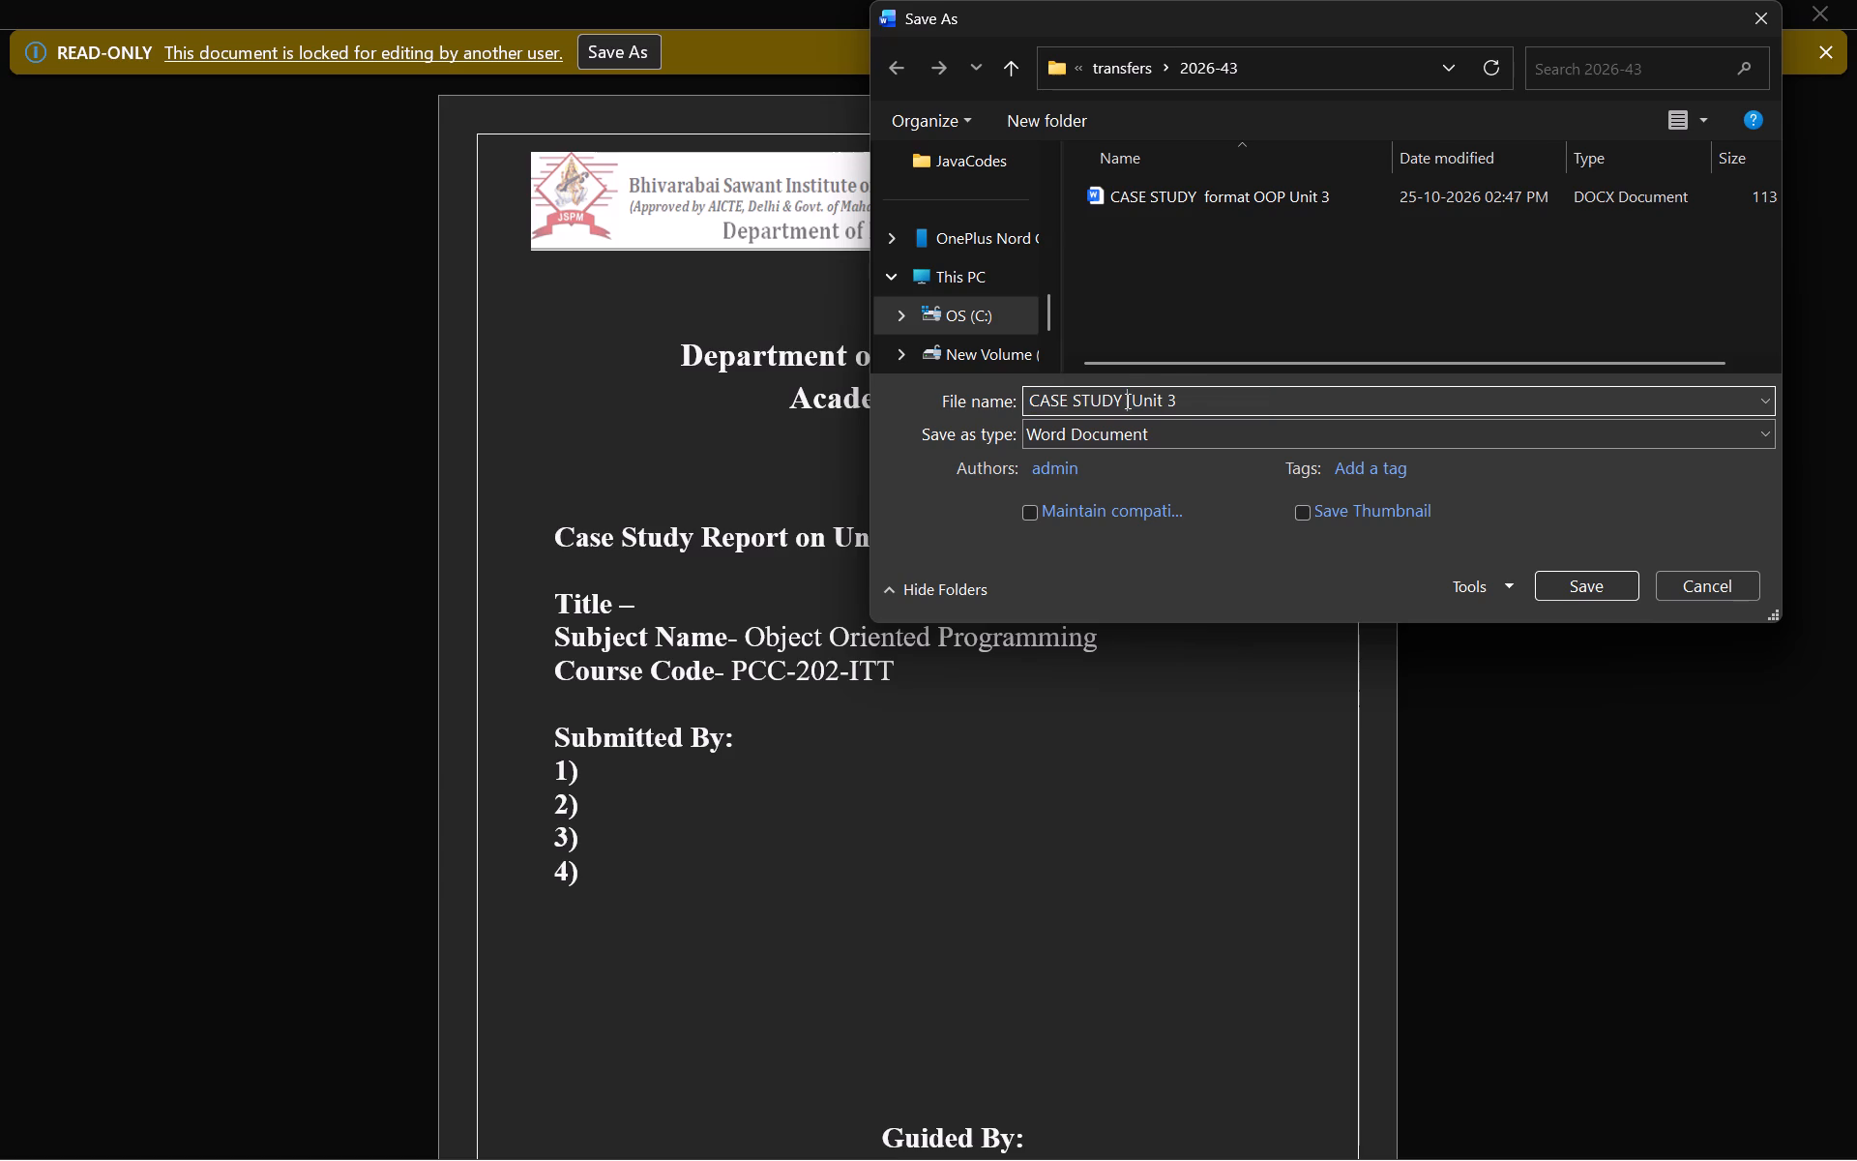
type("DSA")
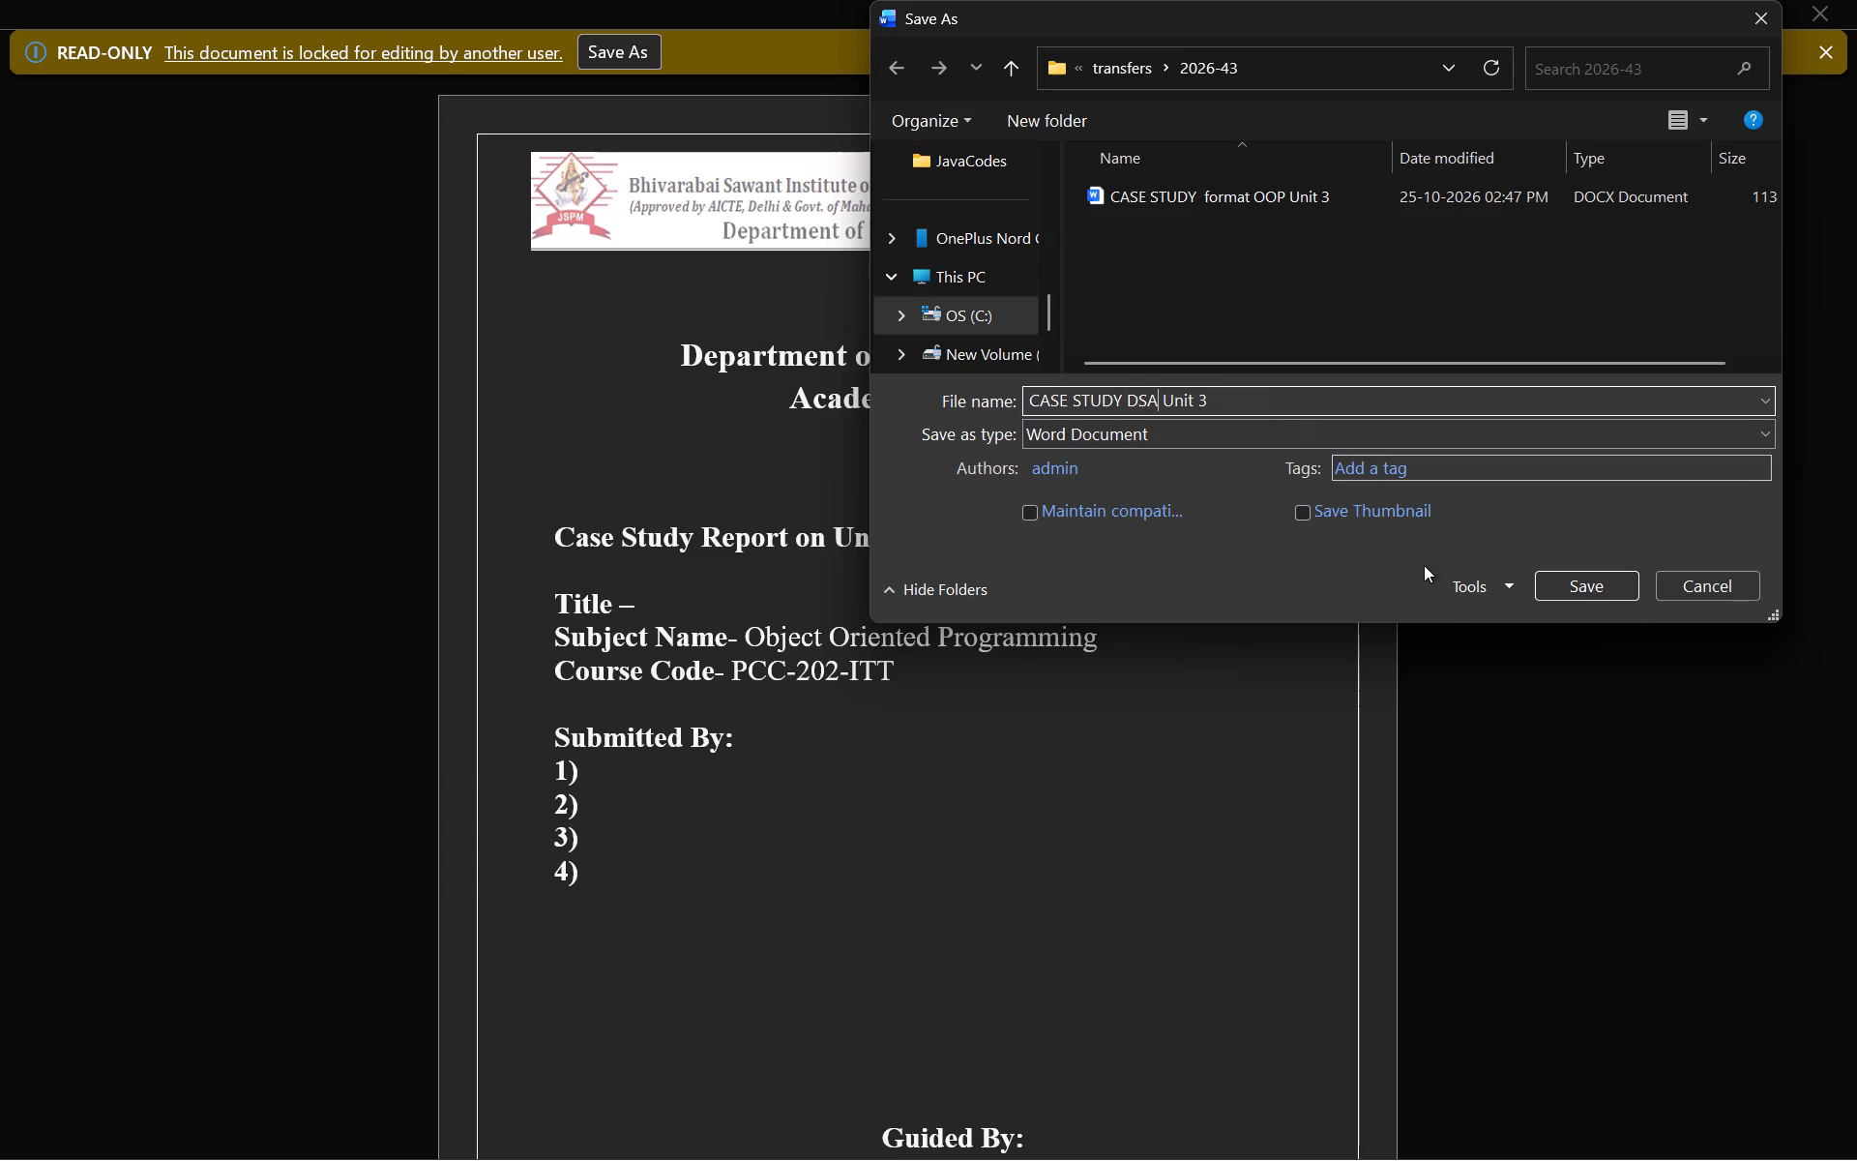
left_click(1582, 590)
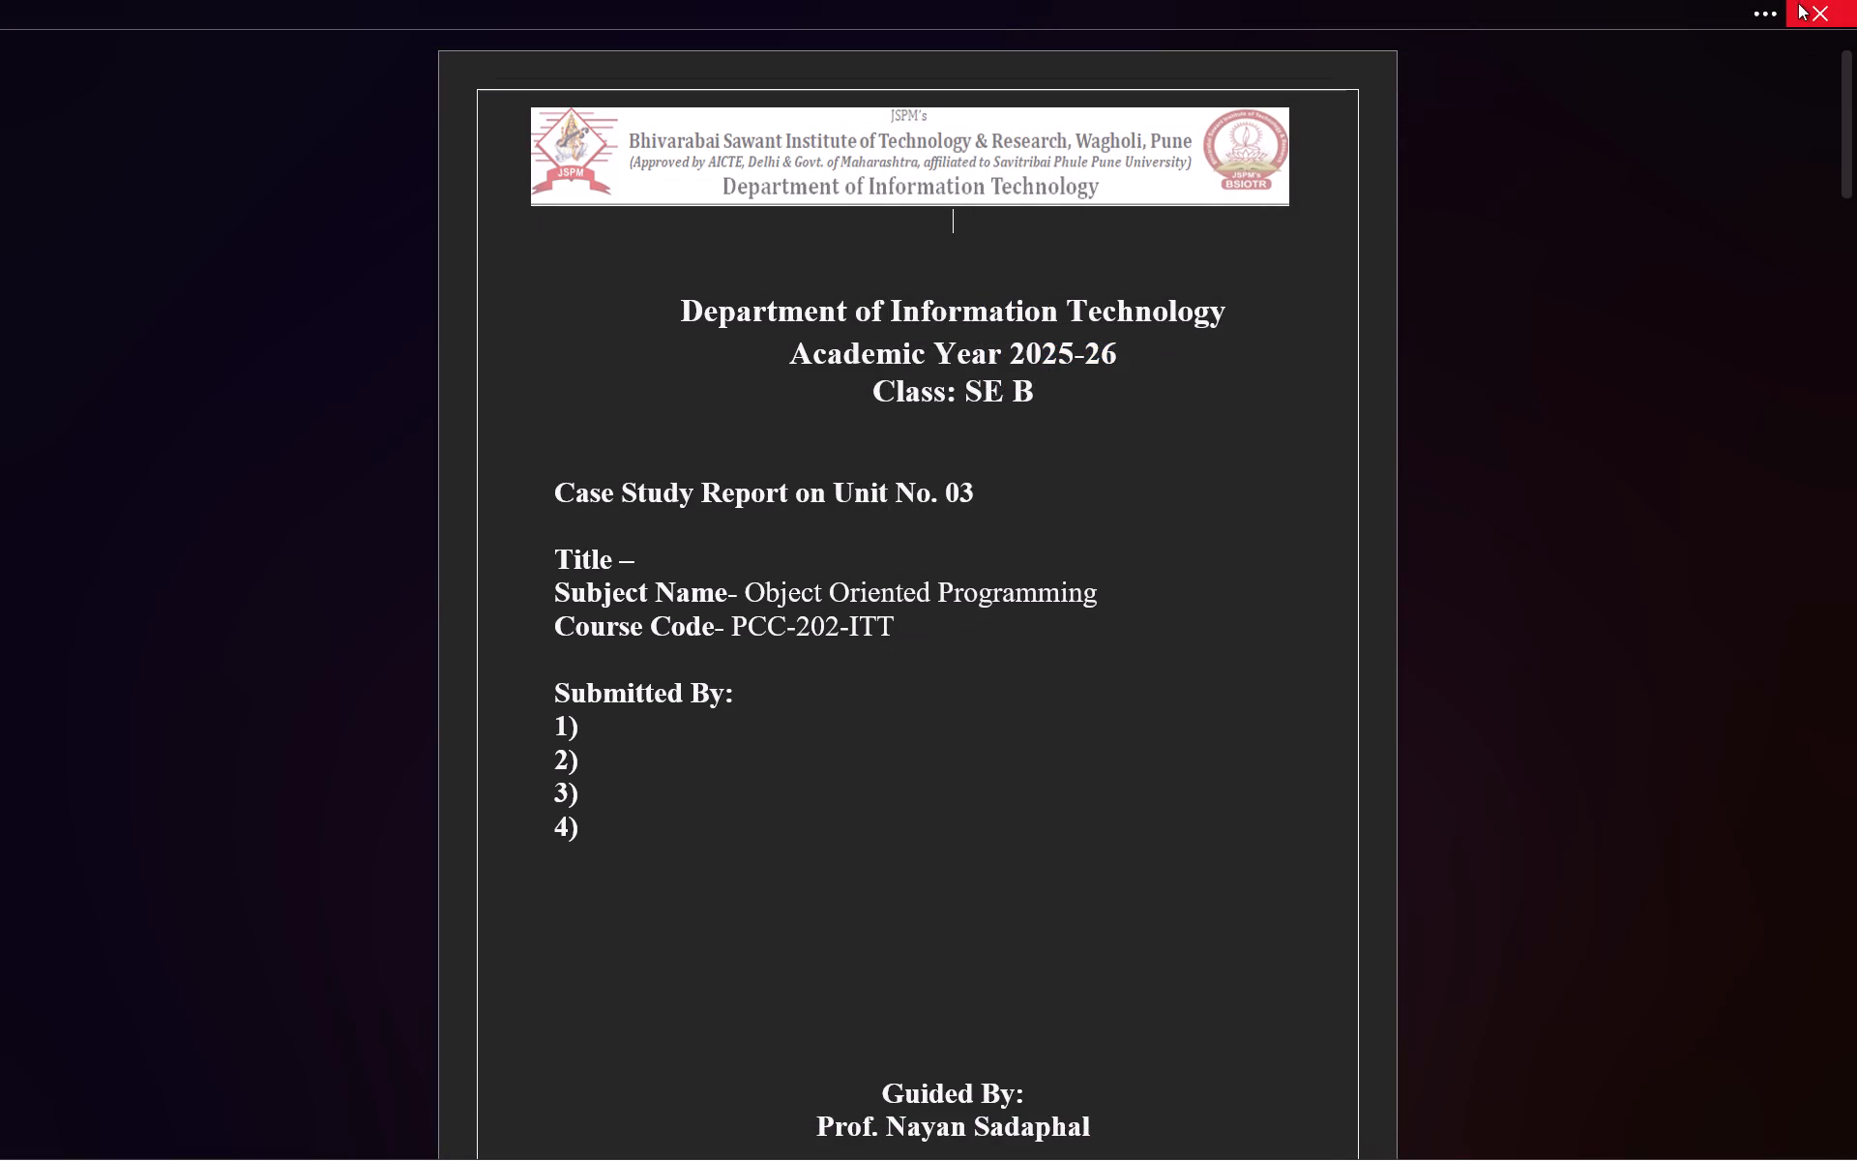
Change the ribbon display from full-screen mode to show tabs only.
left_click(1754, 7)
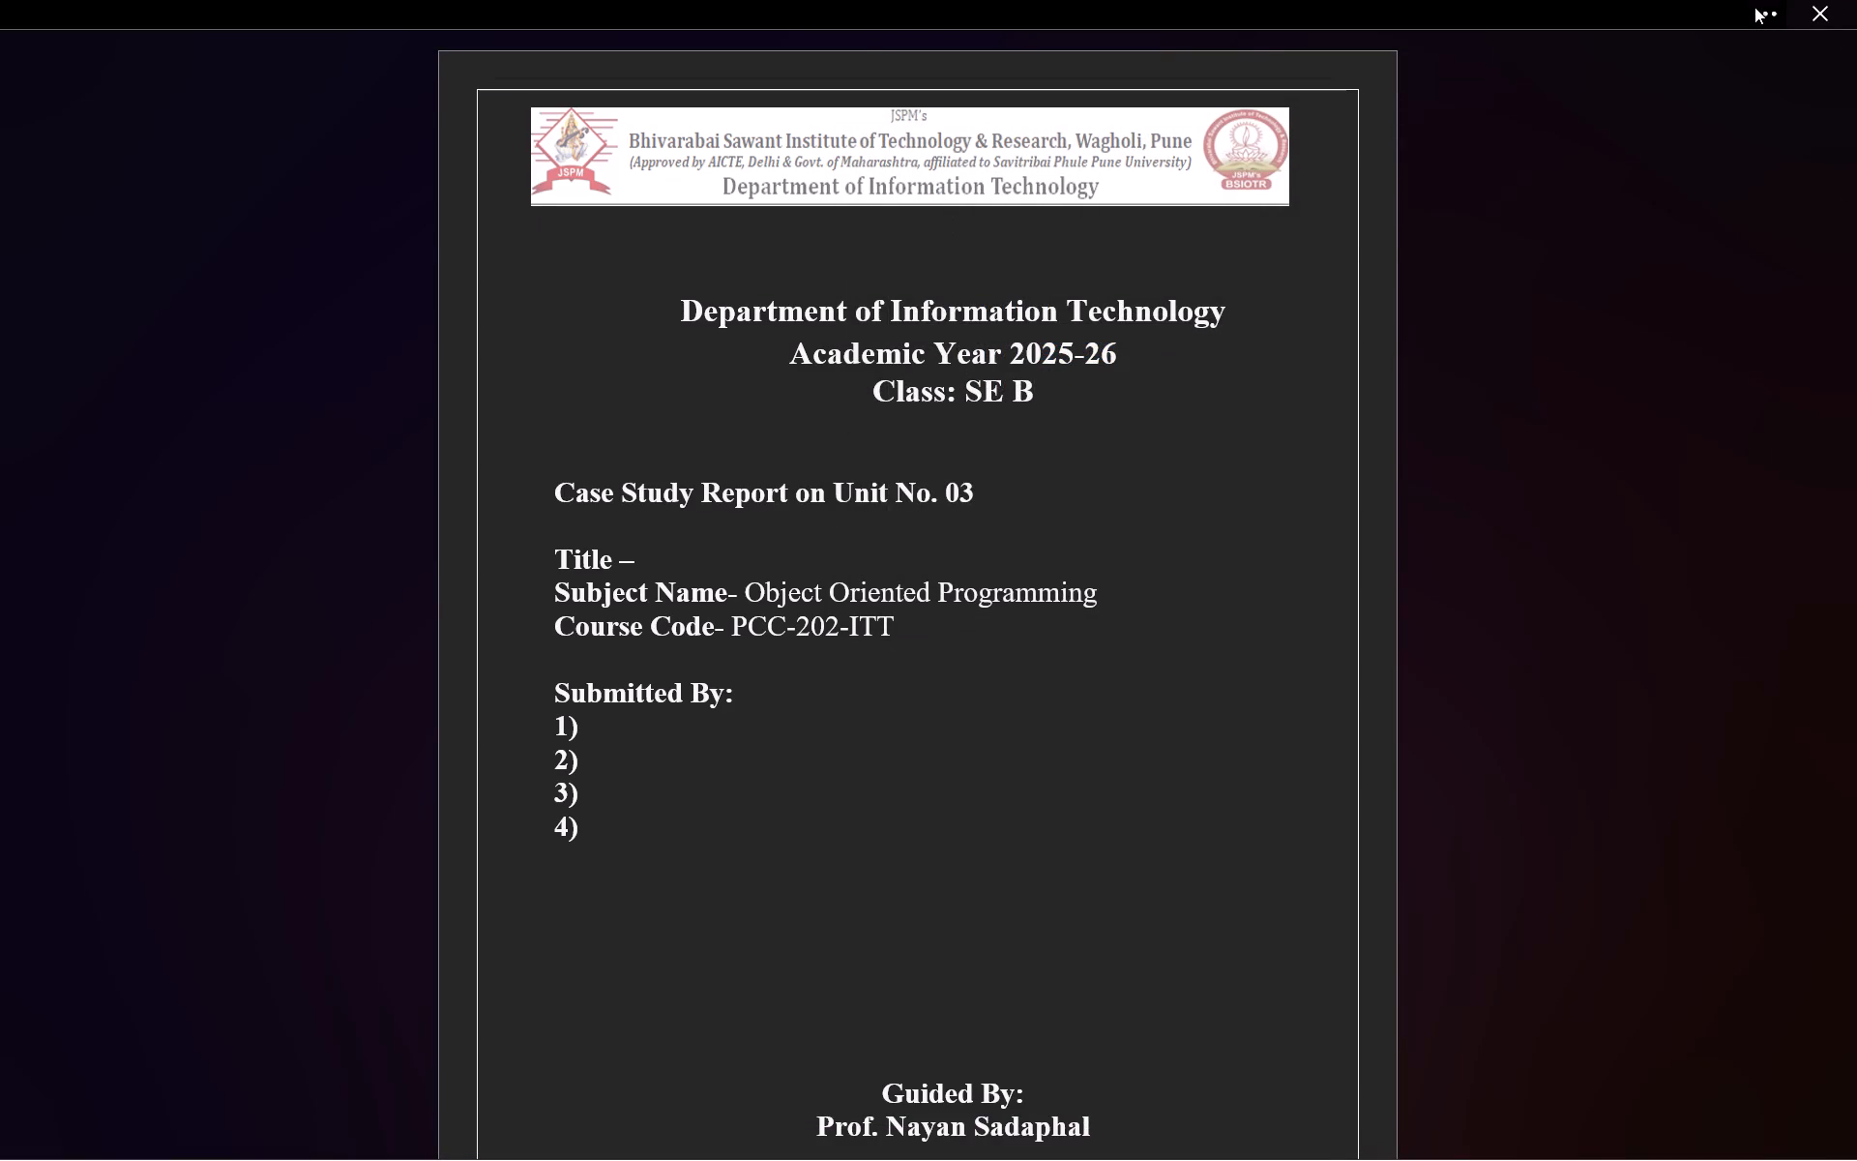
scroll(705, 571, "up", 1)
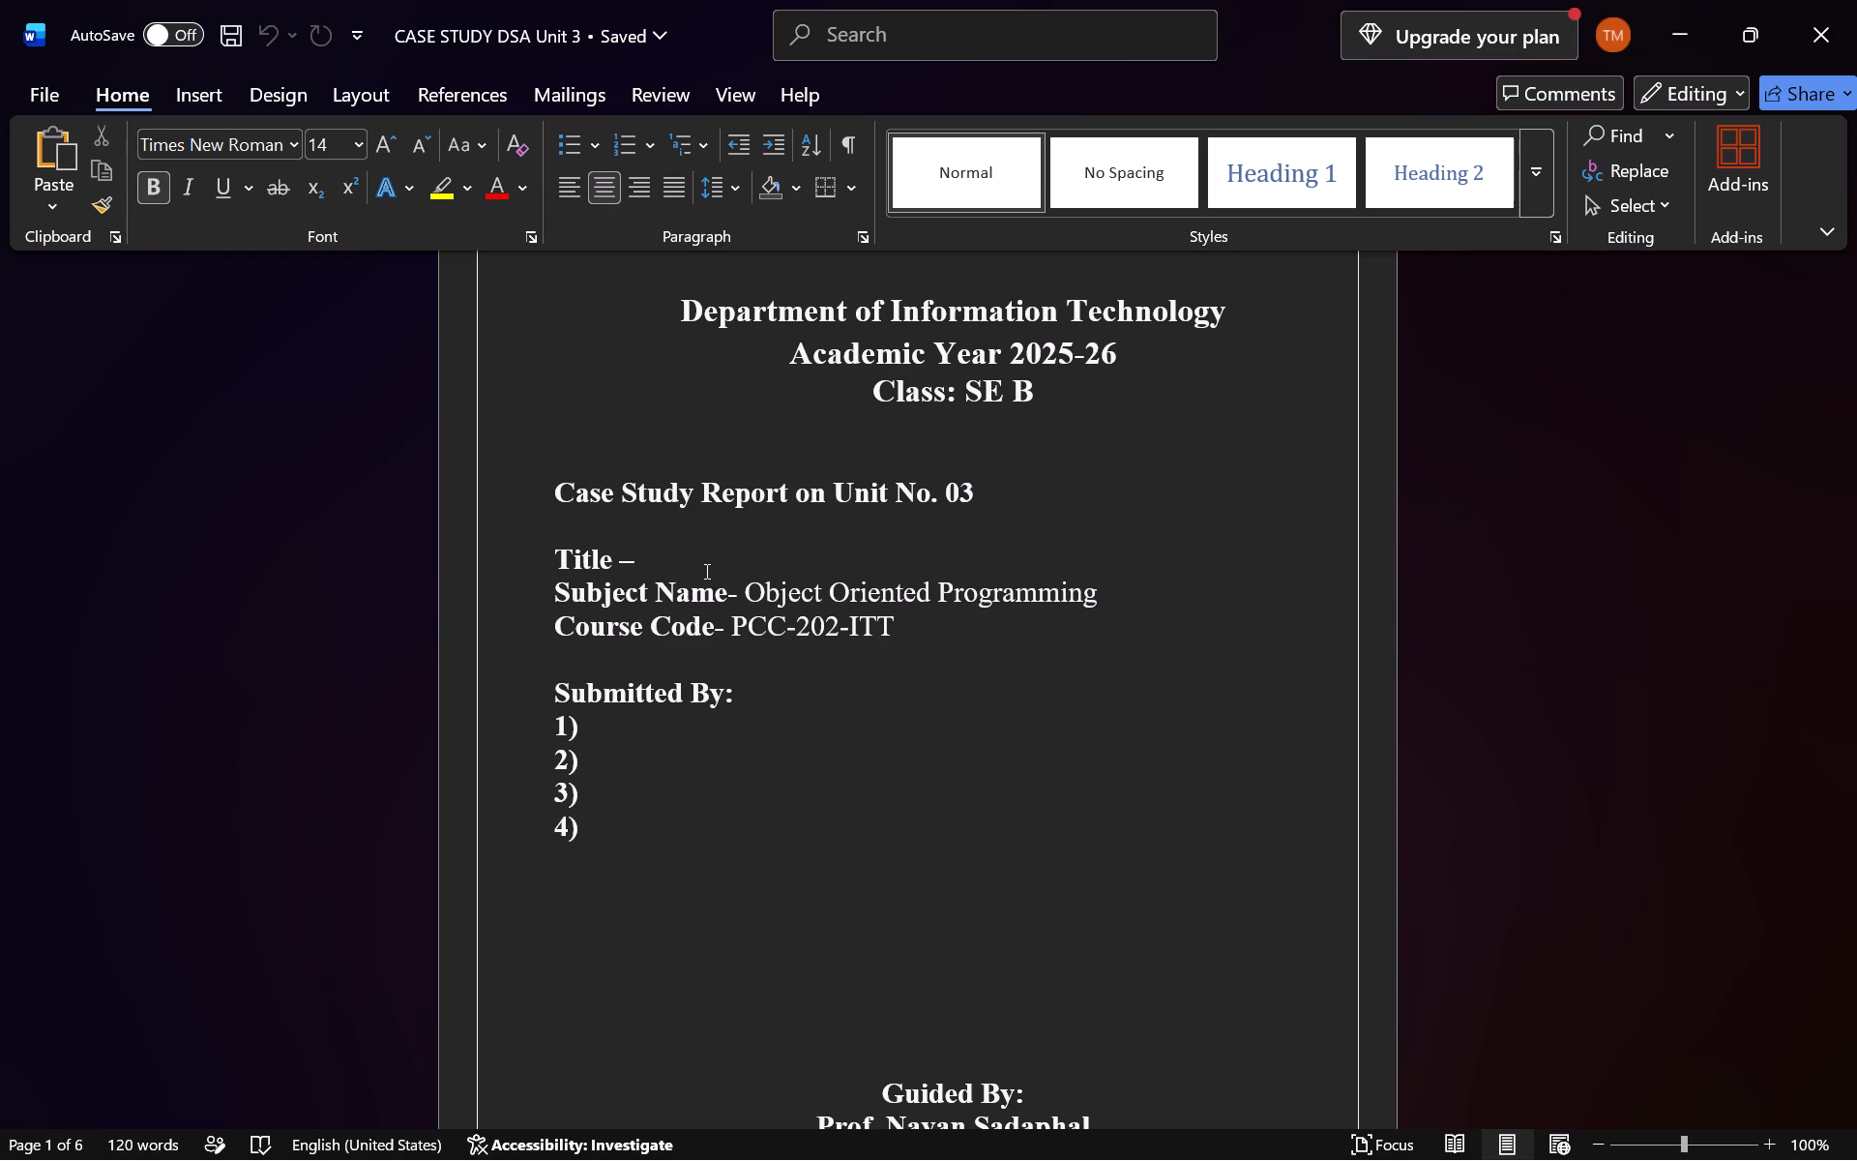
scroll(705, 571, "up", 3)
scroll(651, 445, "up", 3)
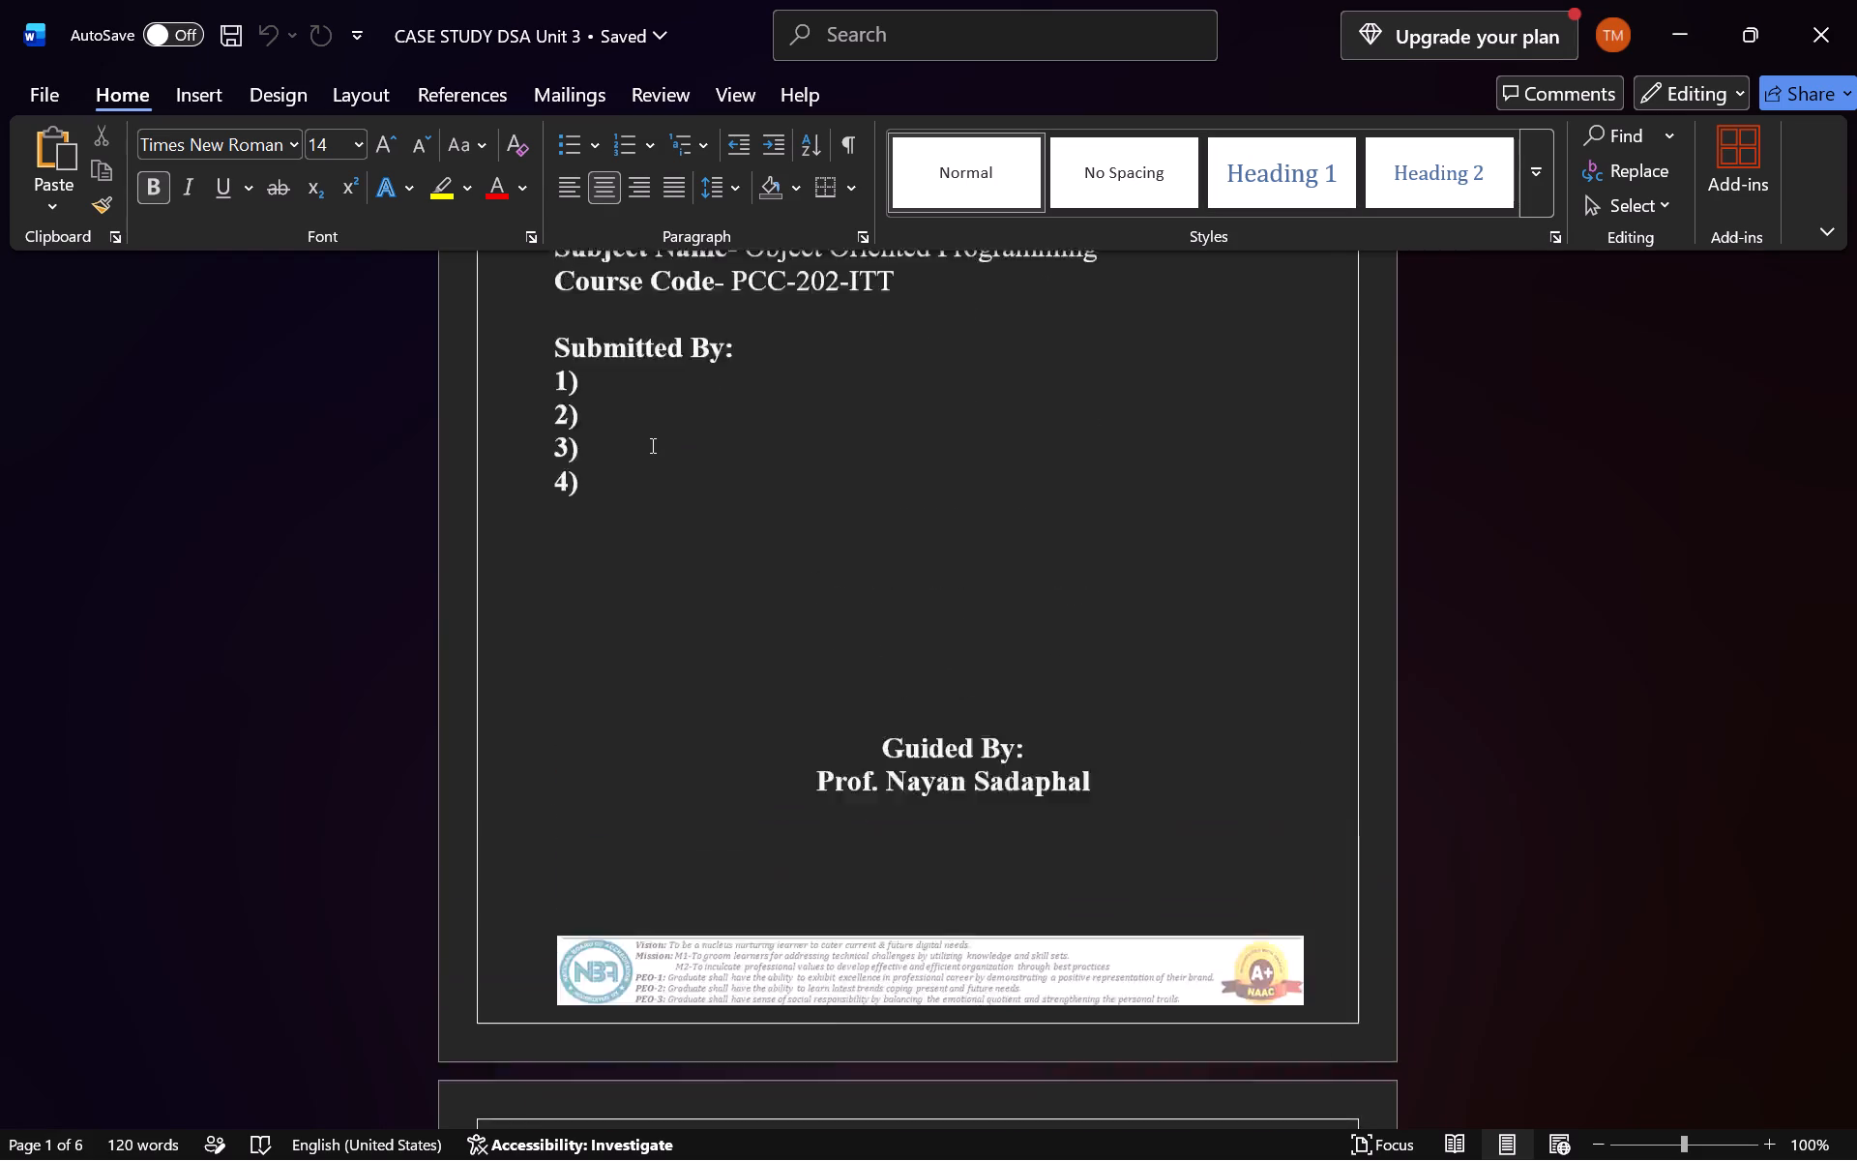
scroll(651, 445, "up", 1)
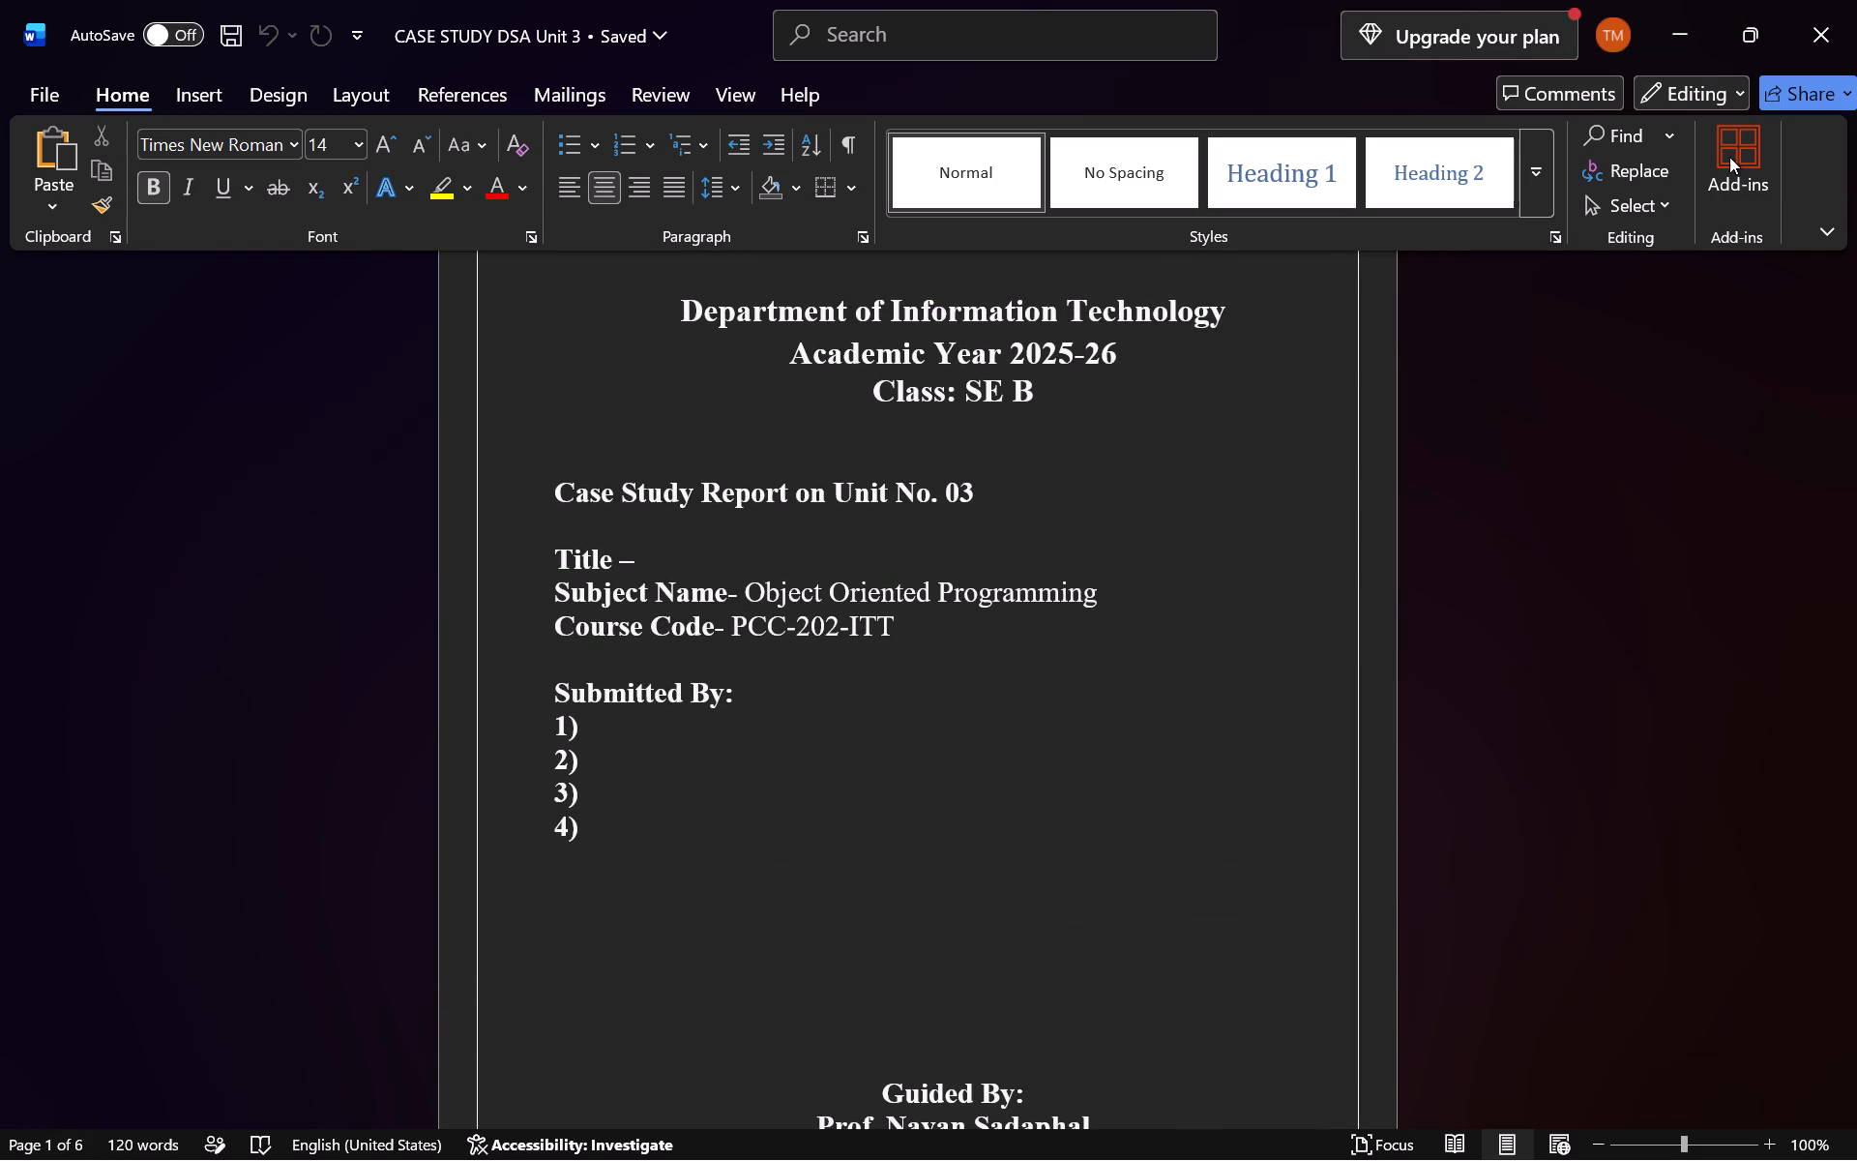
left_click(1822, 229)
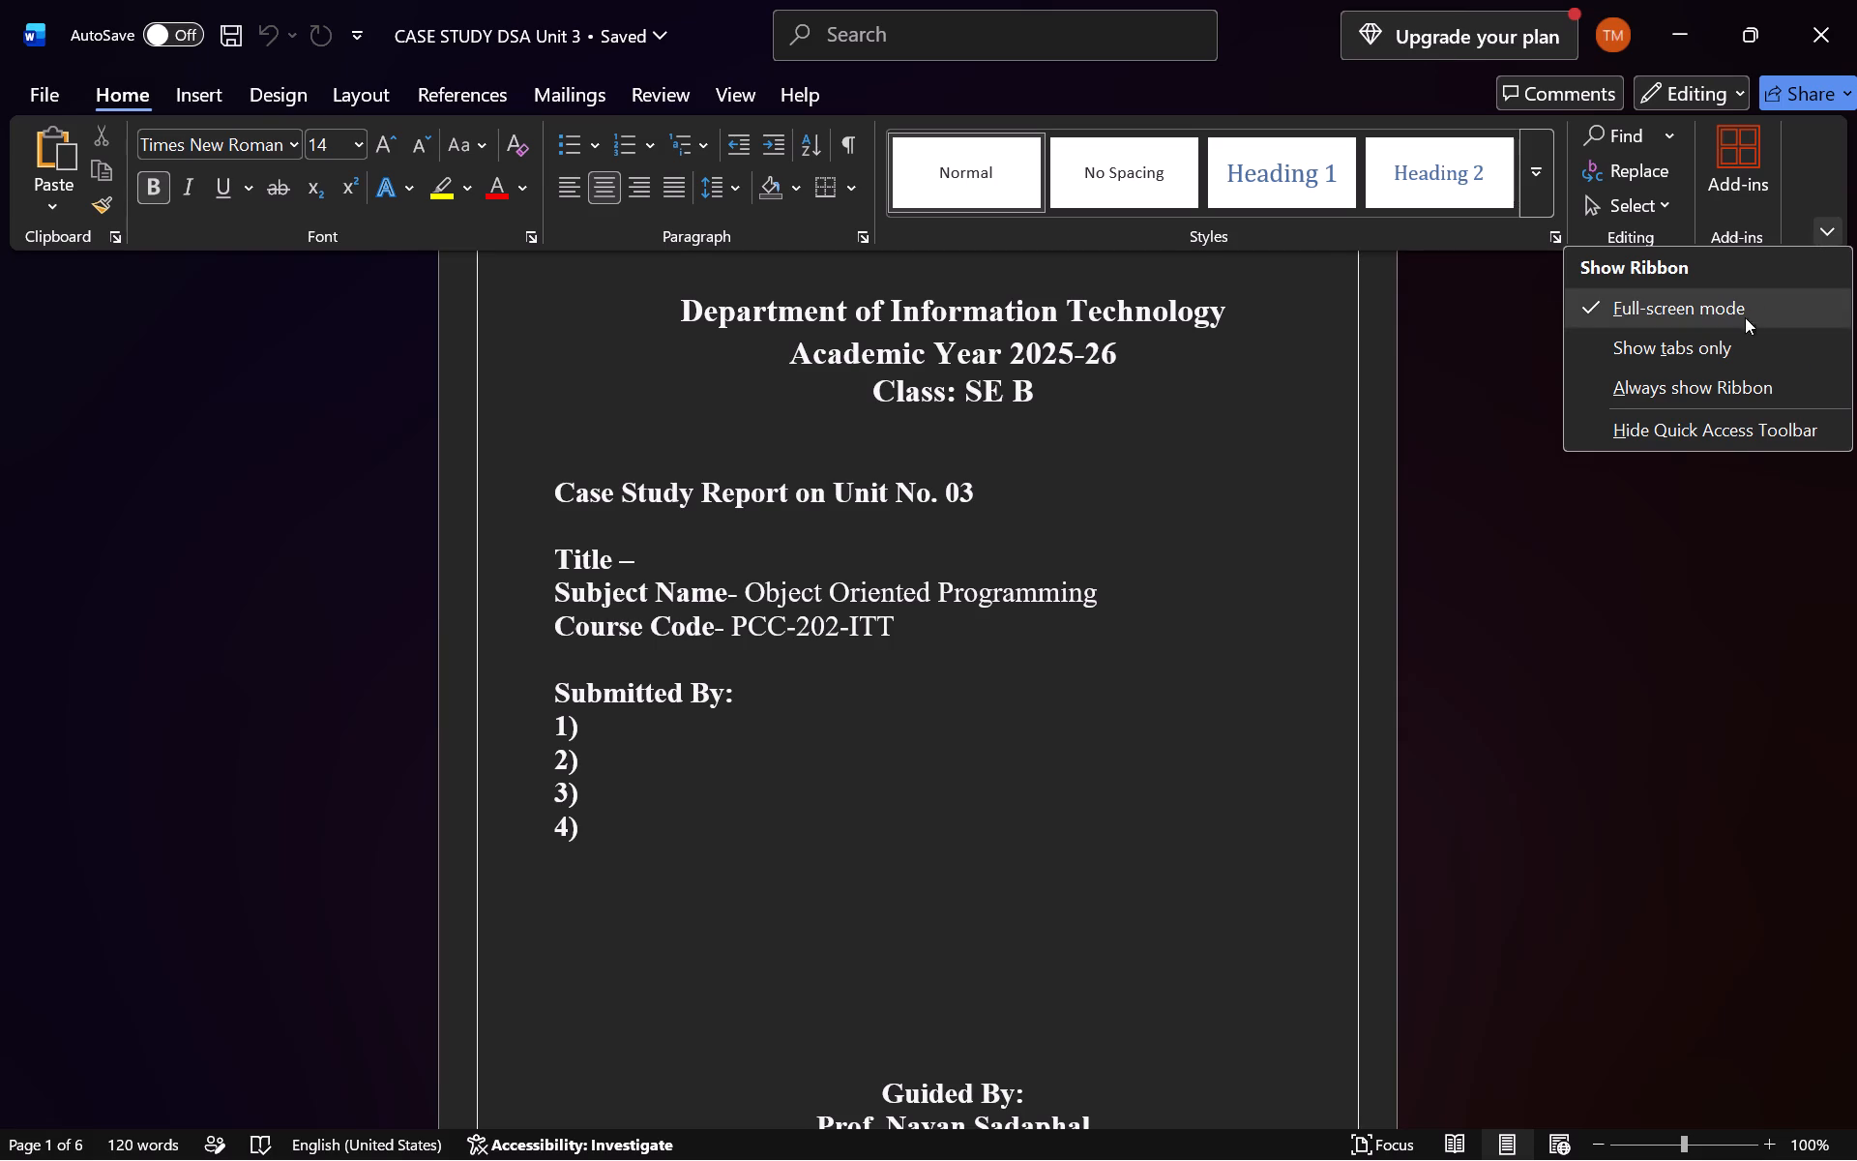
left_click(1730, 363)
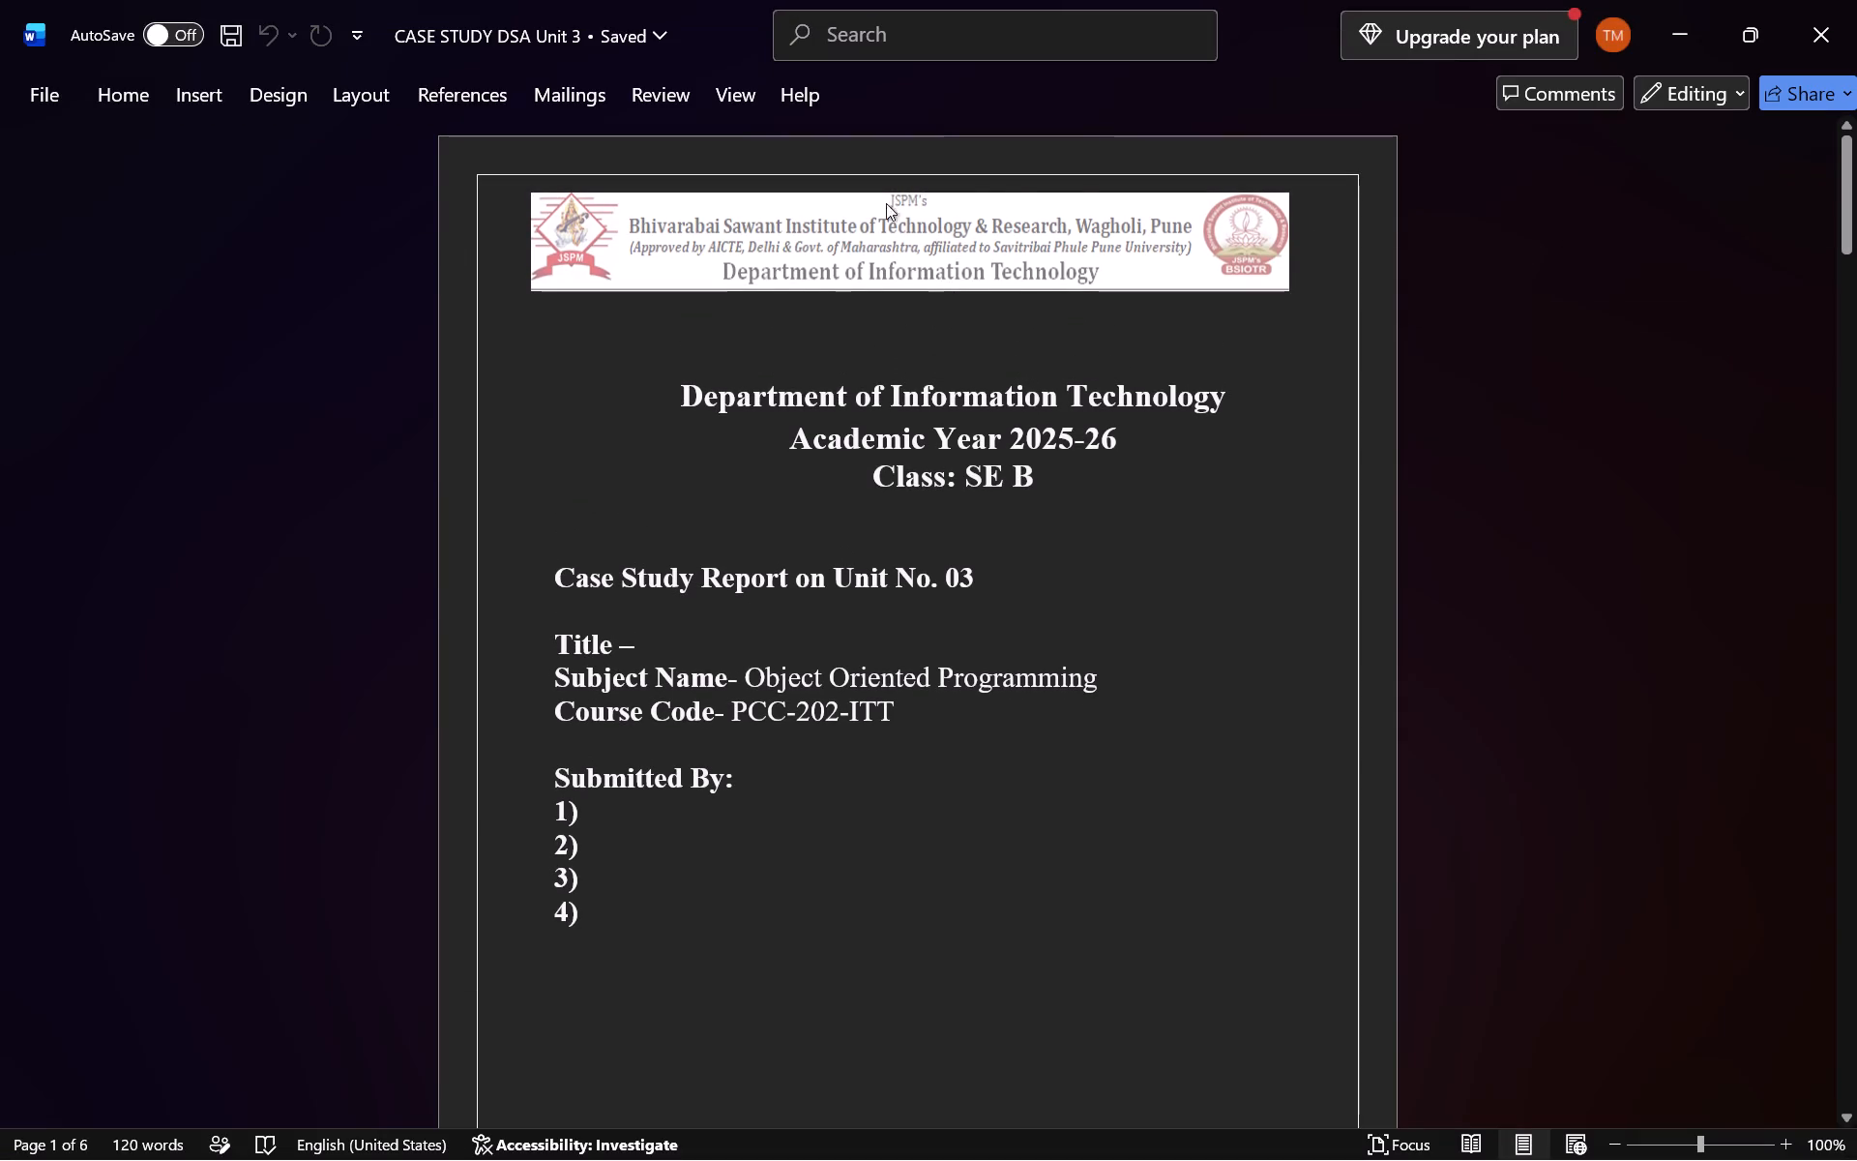
Fill in the cover page's Title line with "Threaded Binary Tree, Binary Search Tree".
scroll(850, 503, "right", 1)
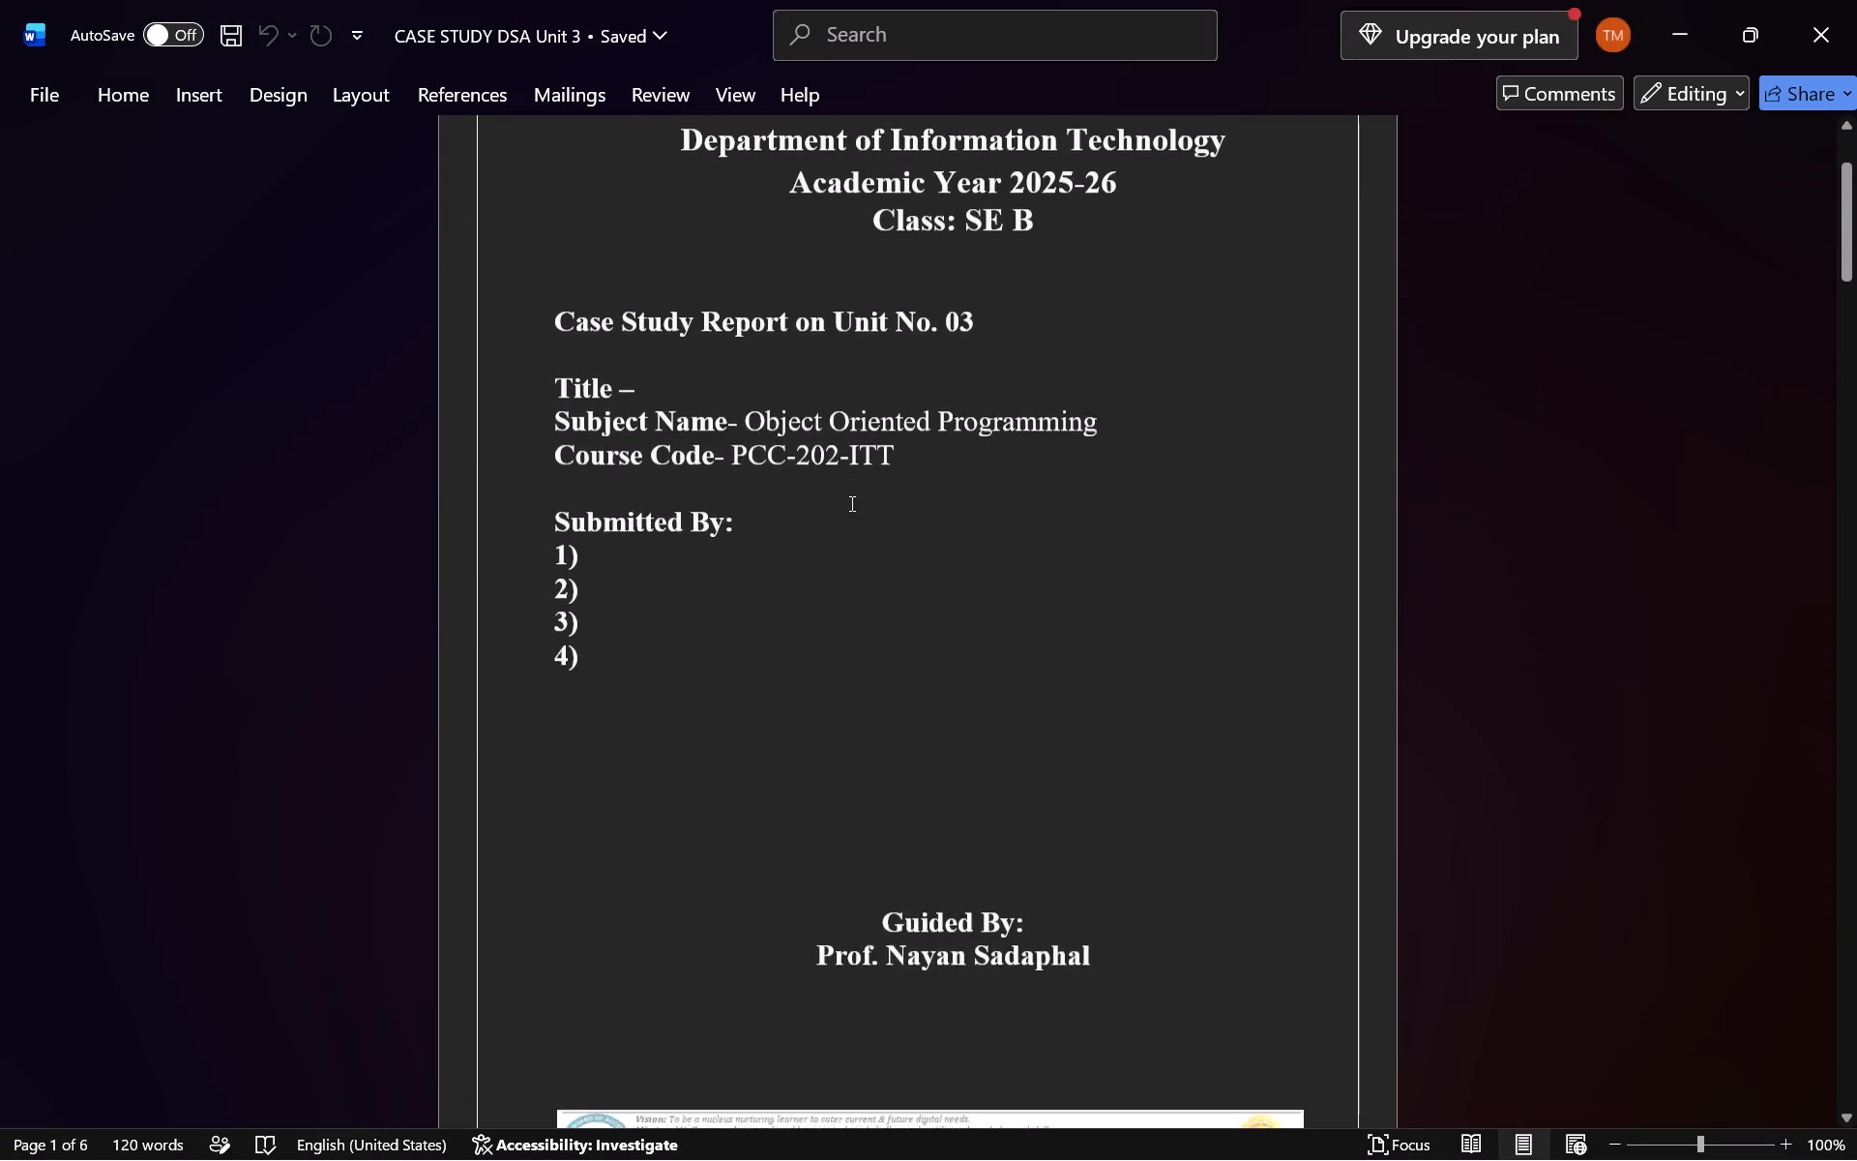
scroll(850, 503, "right", 1)
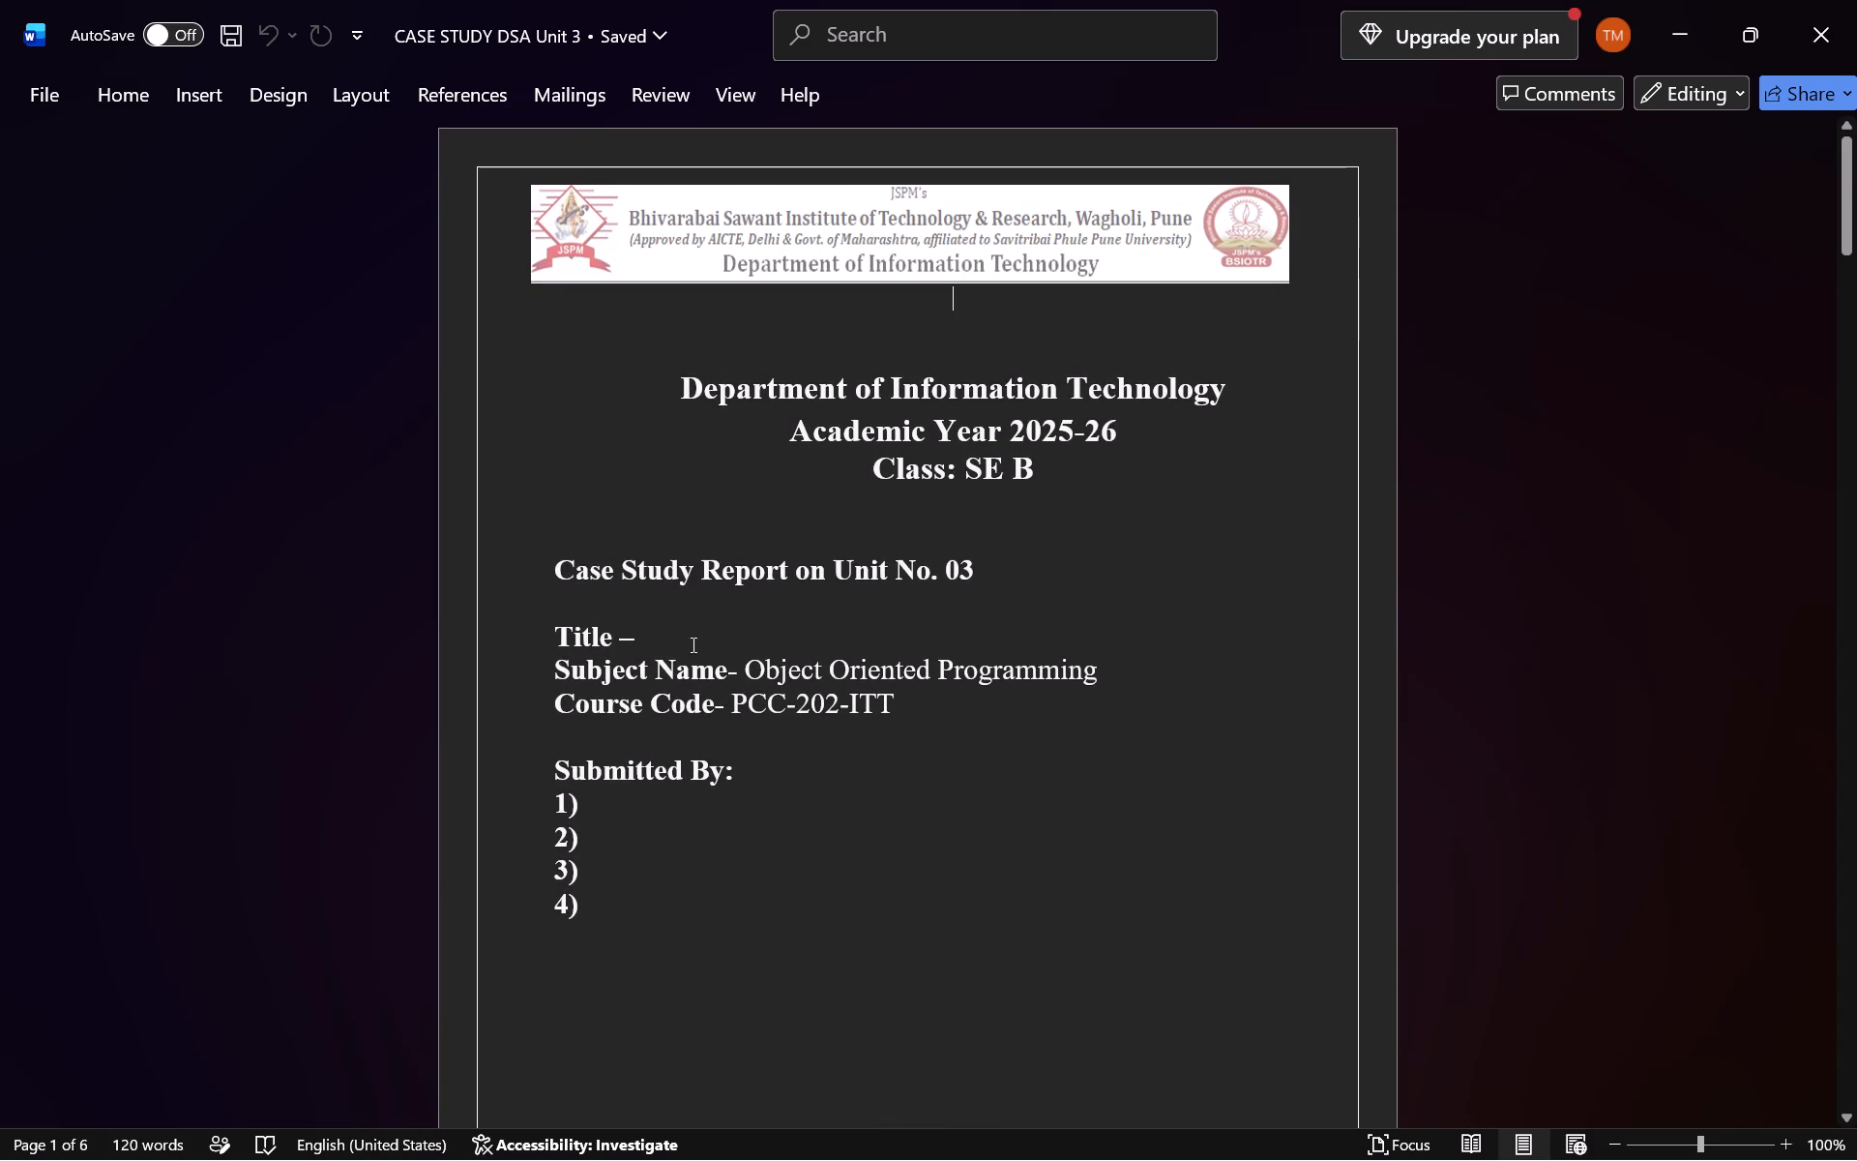
left_click(648, 634)
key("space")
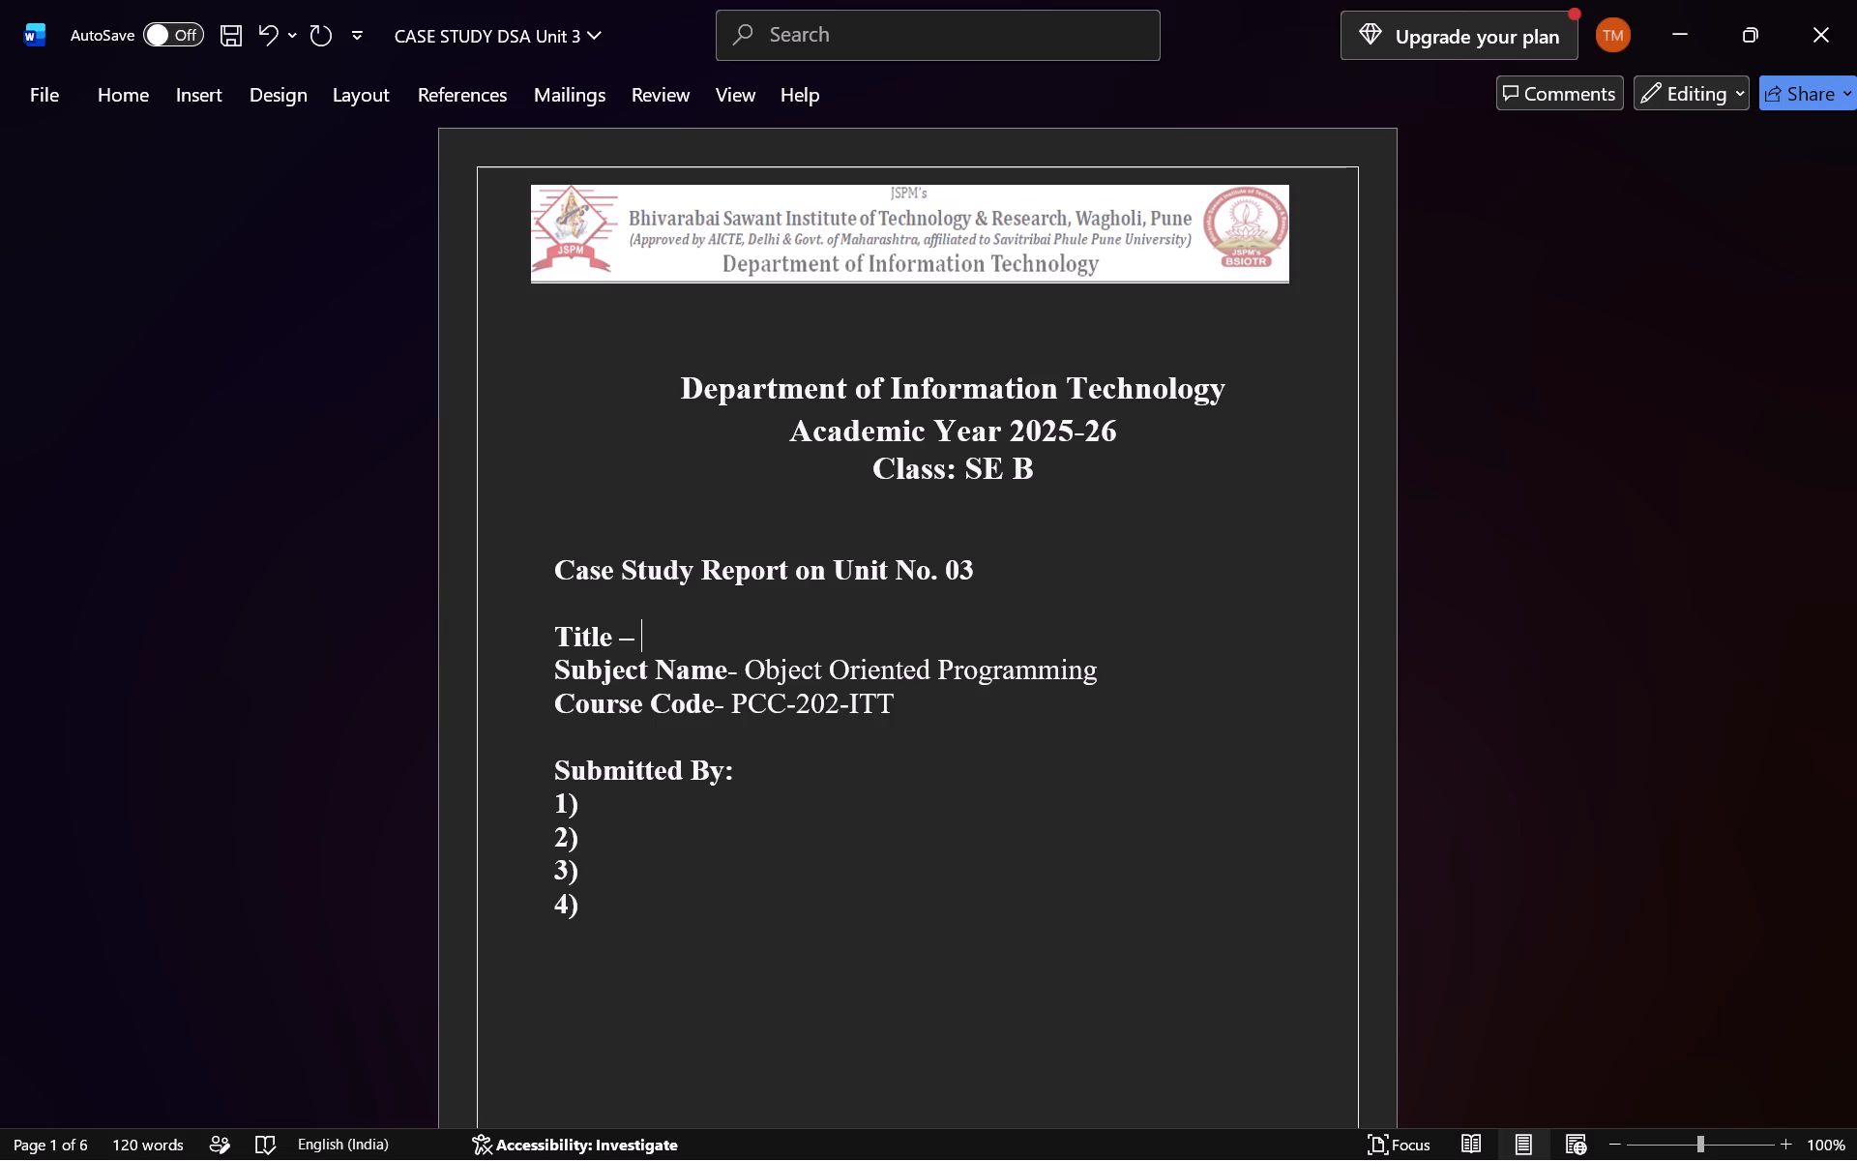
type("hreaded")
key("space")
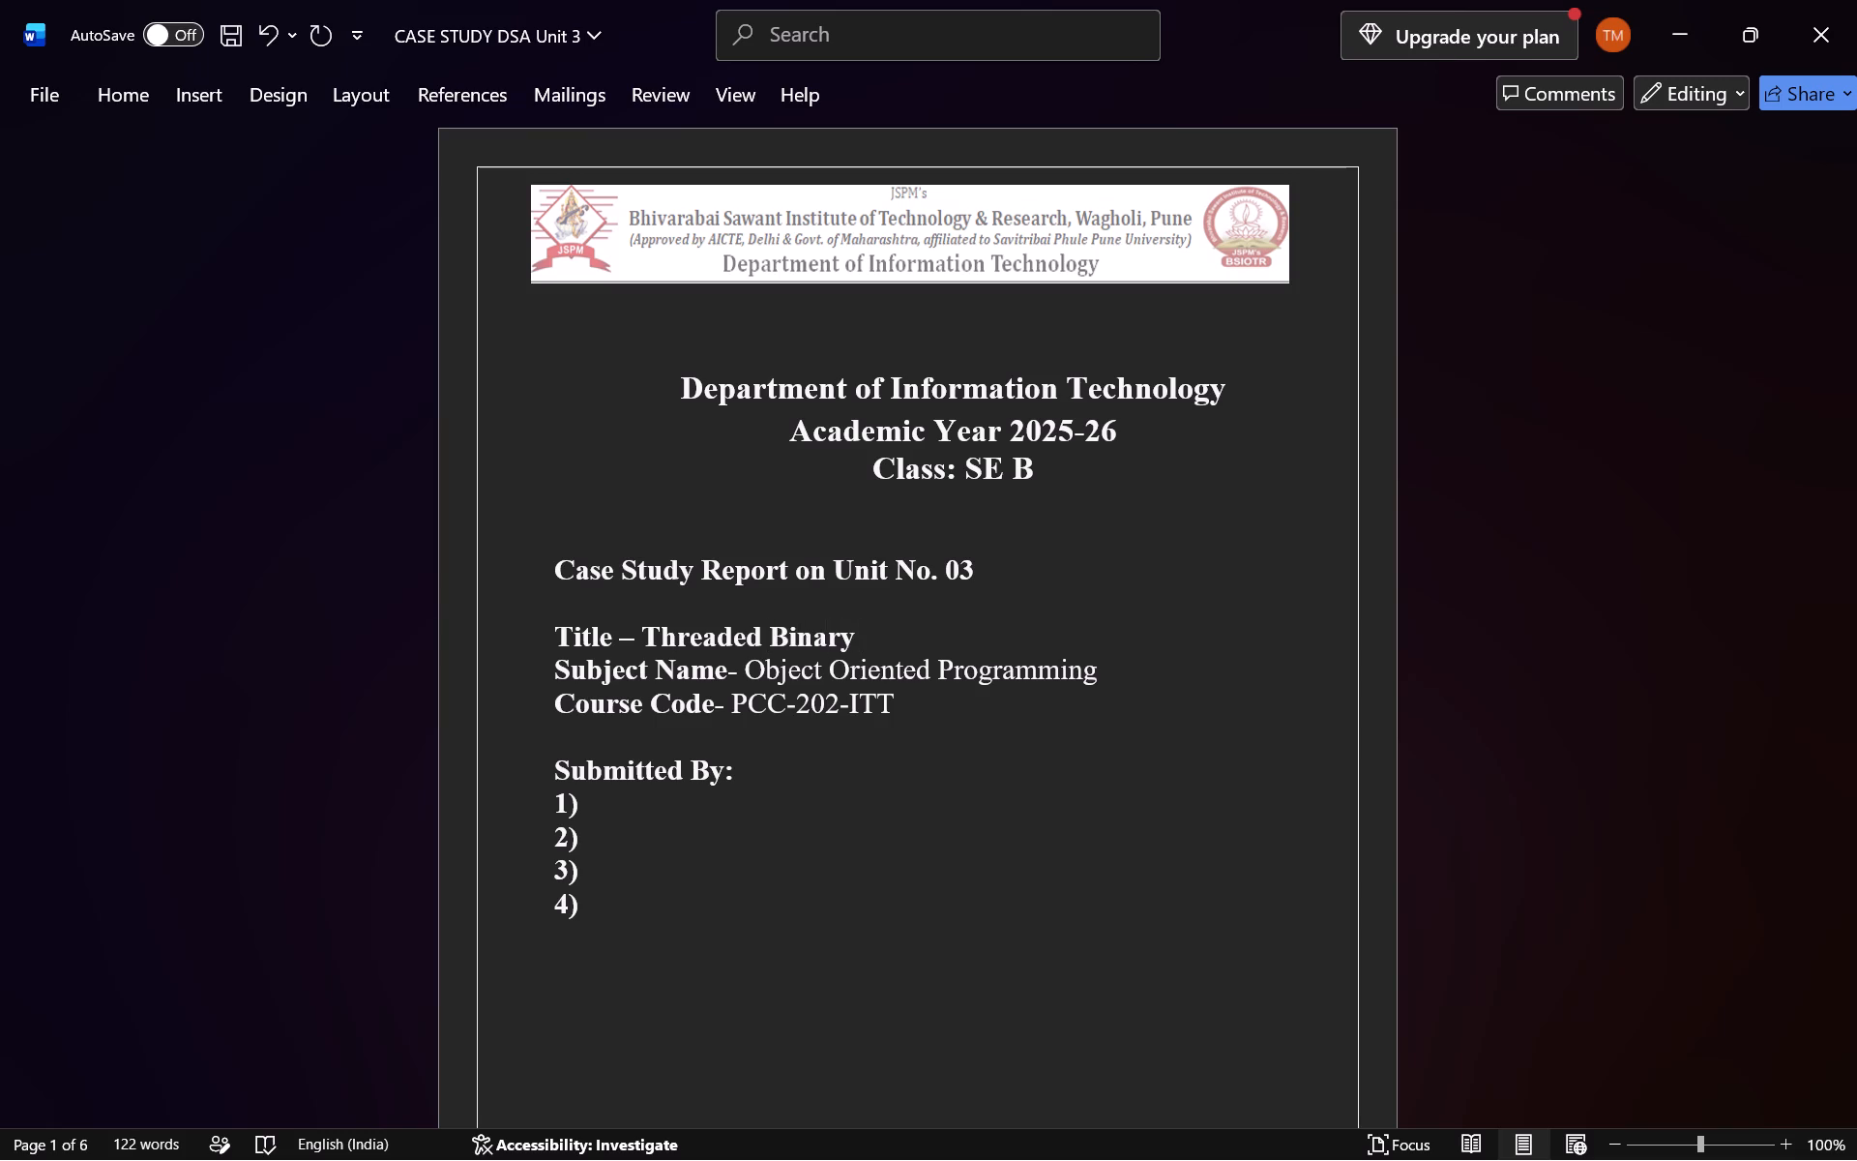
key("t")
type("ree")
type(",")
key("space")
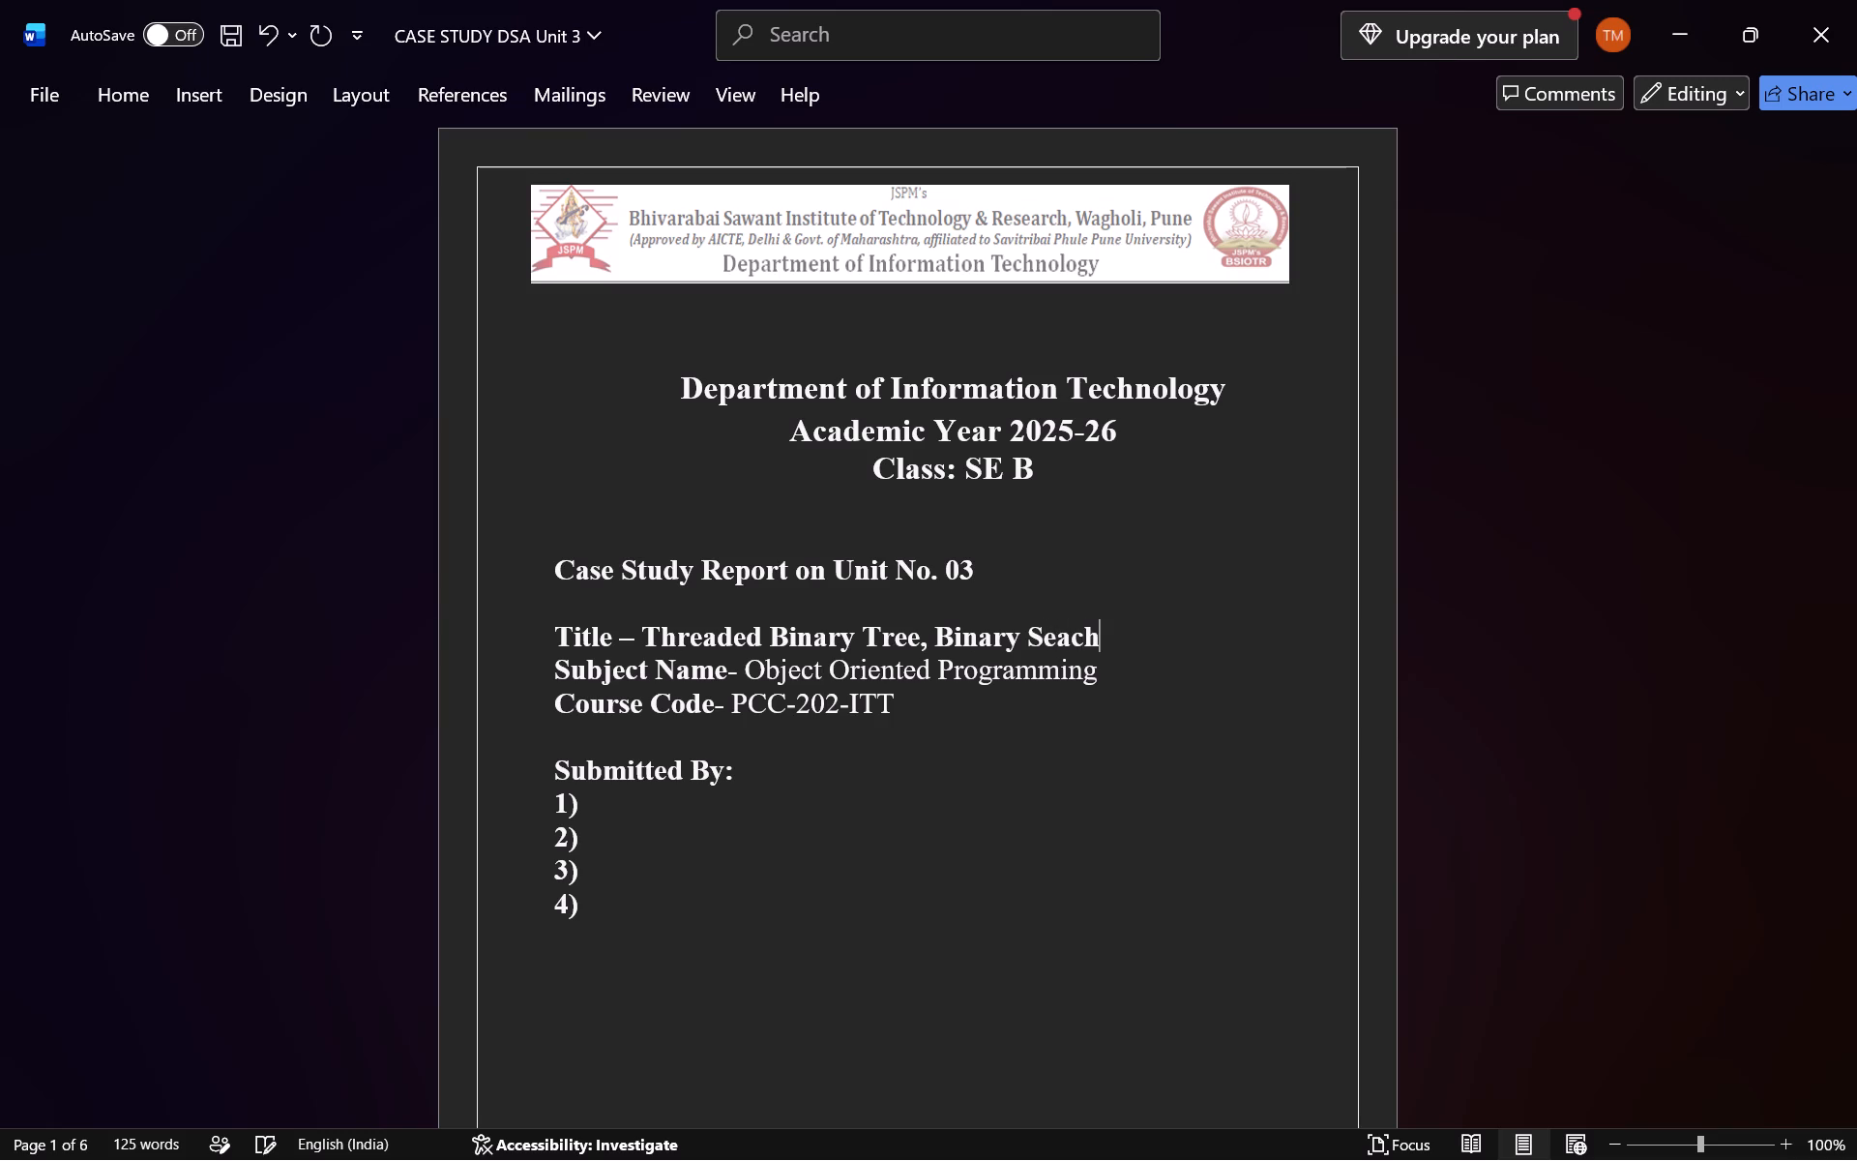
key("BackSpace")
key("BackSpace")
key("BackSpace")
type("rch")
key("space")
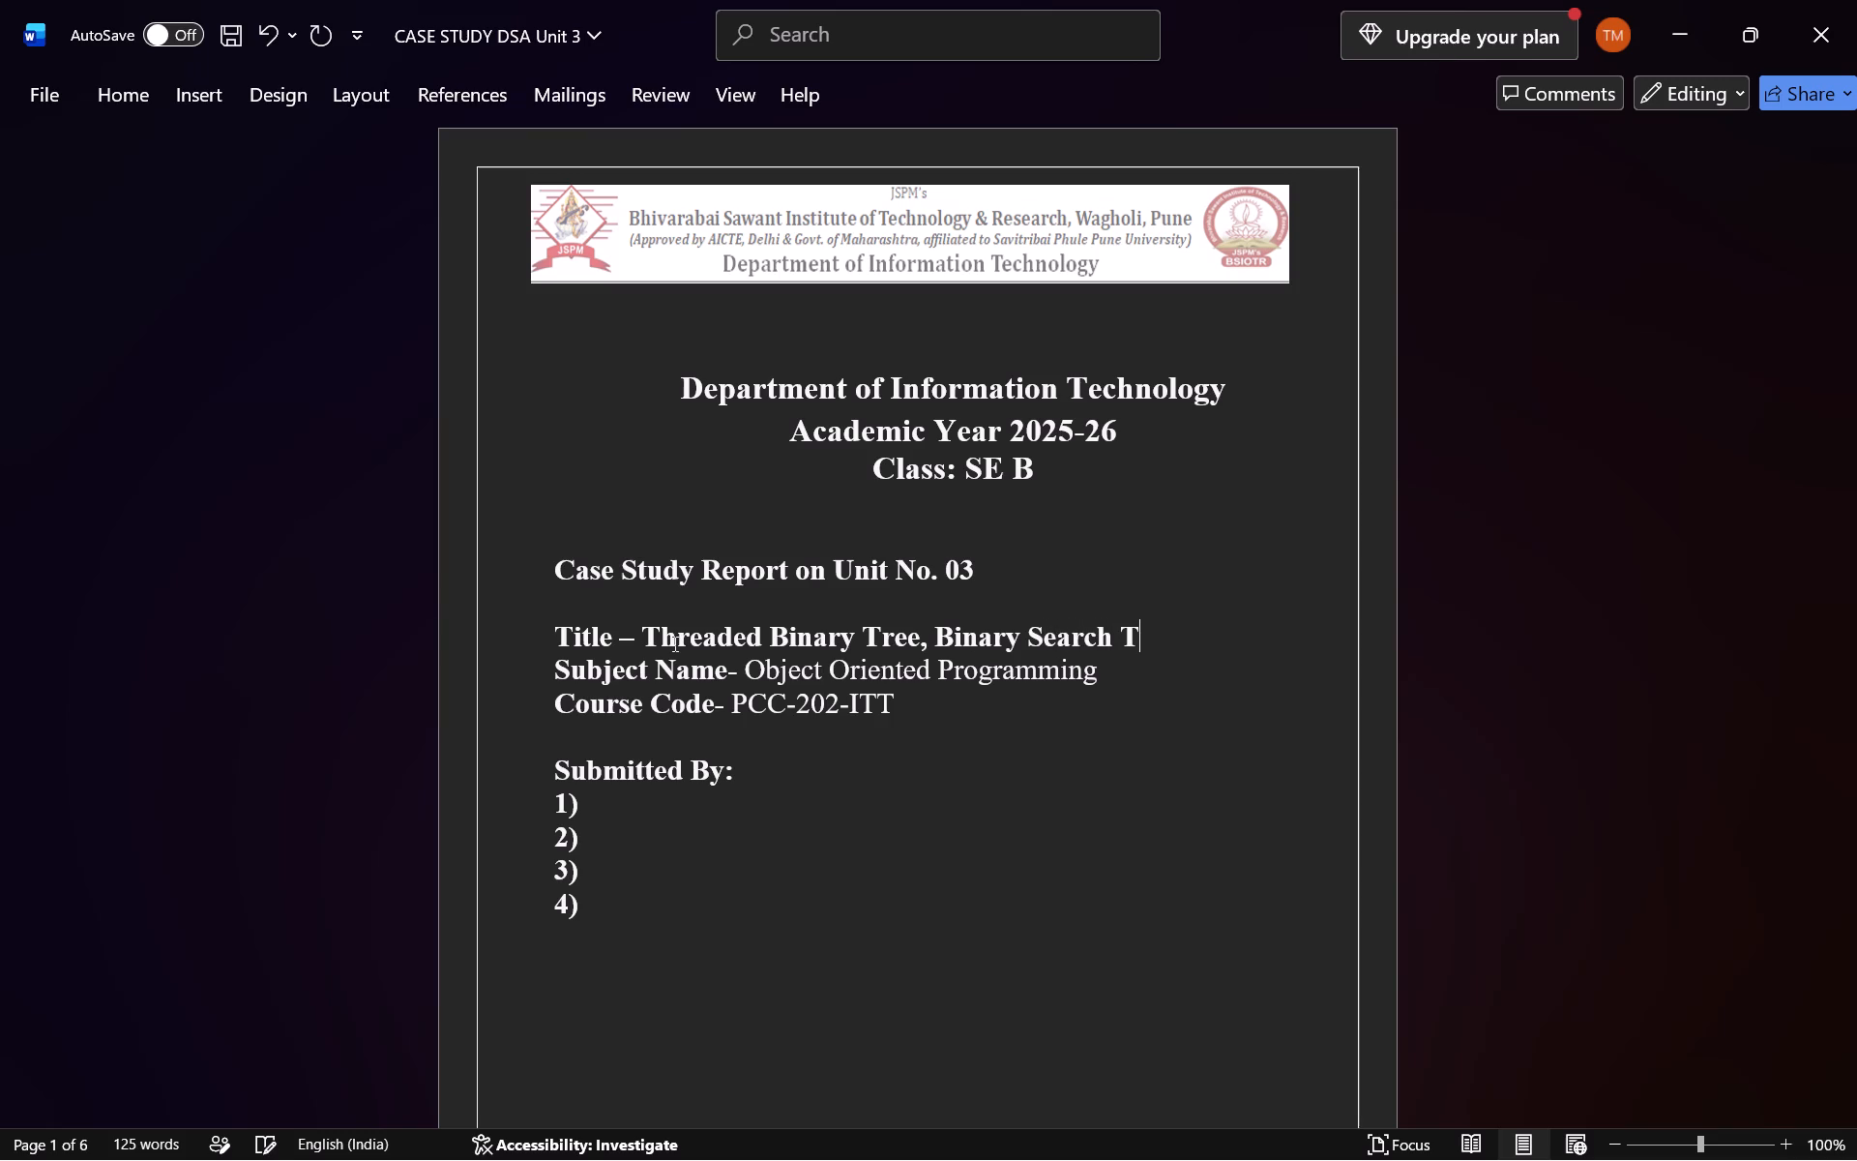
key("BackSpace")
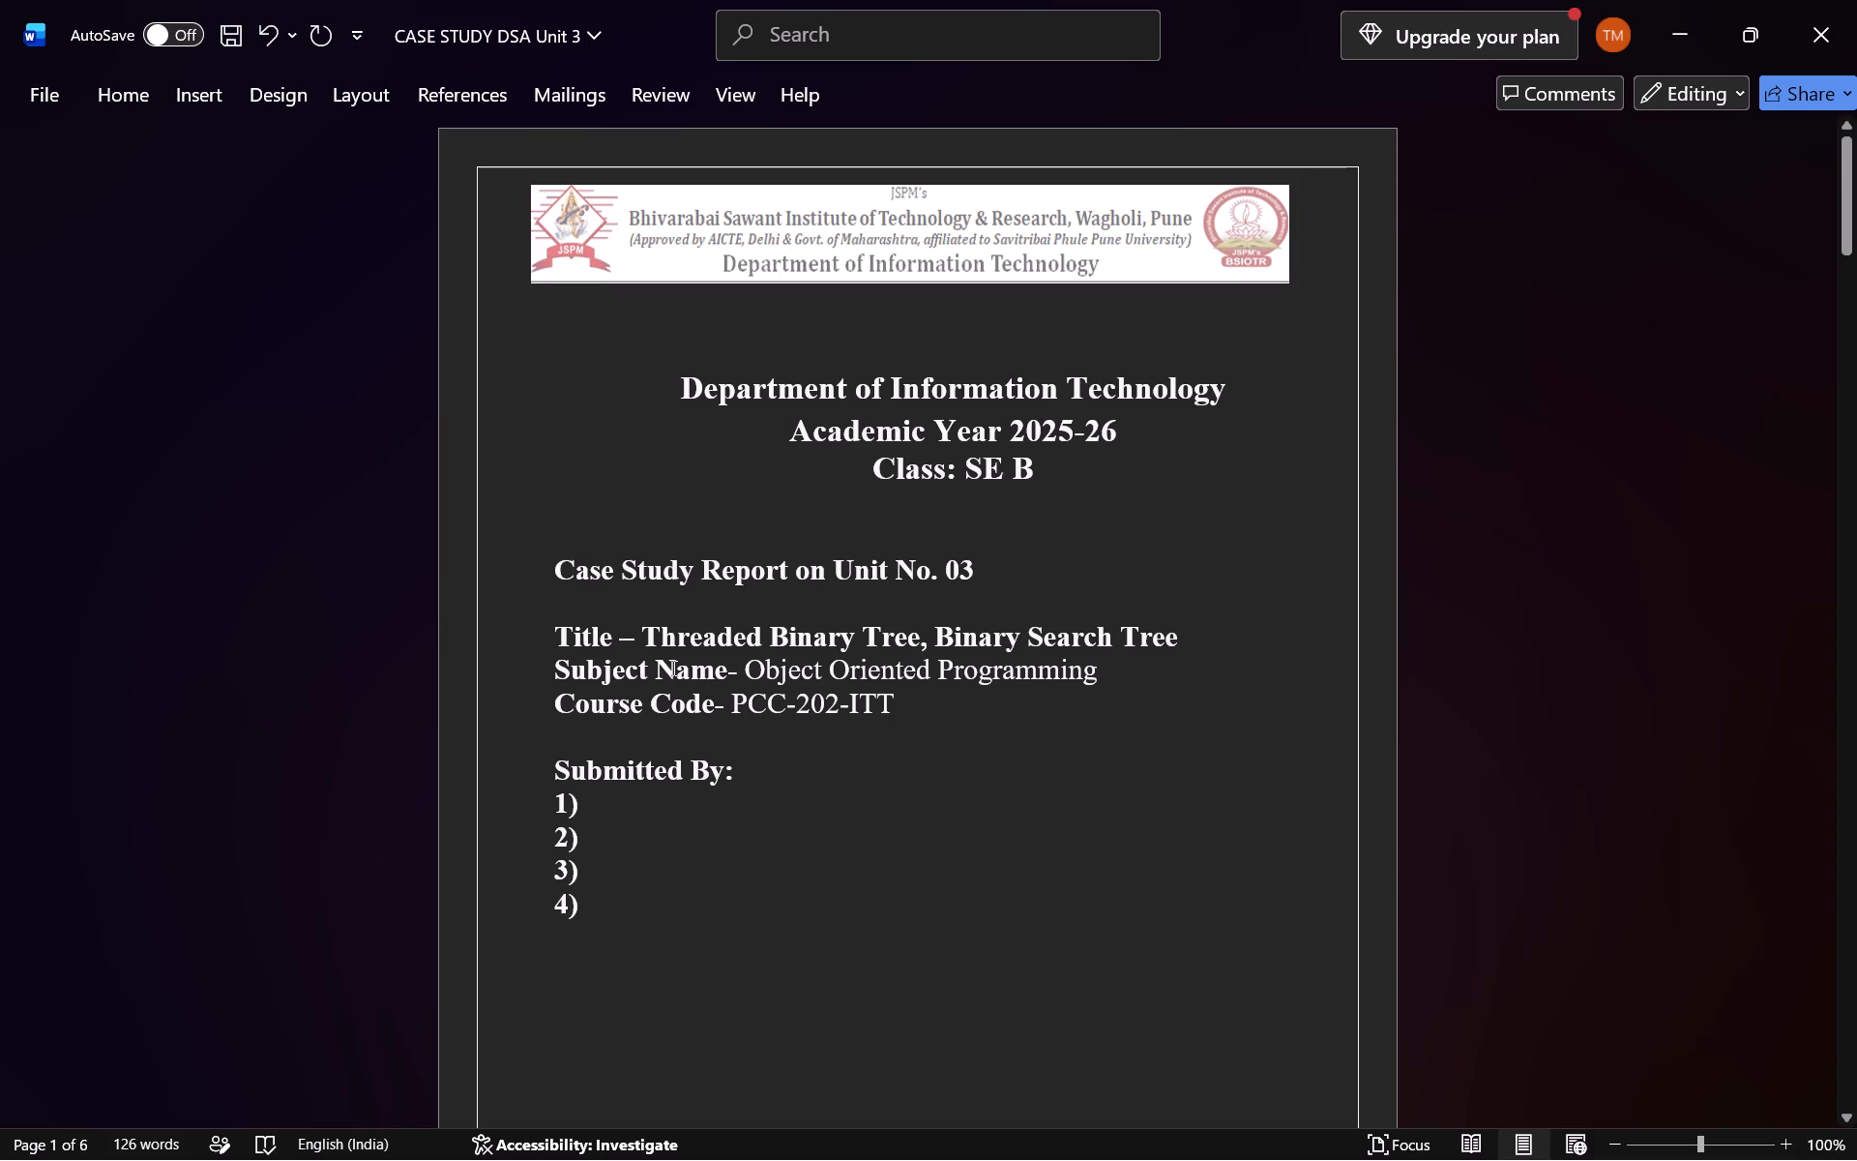
Replace the cover page's Subject Name with "Data Structure & Algorithm".
left_click_drag(744, 666, 1168, 669)
key("BackSpace")
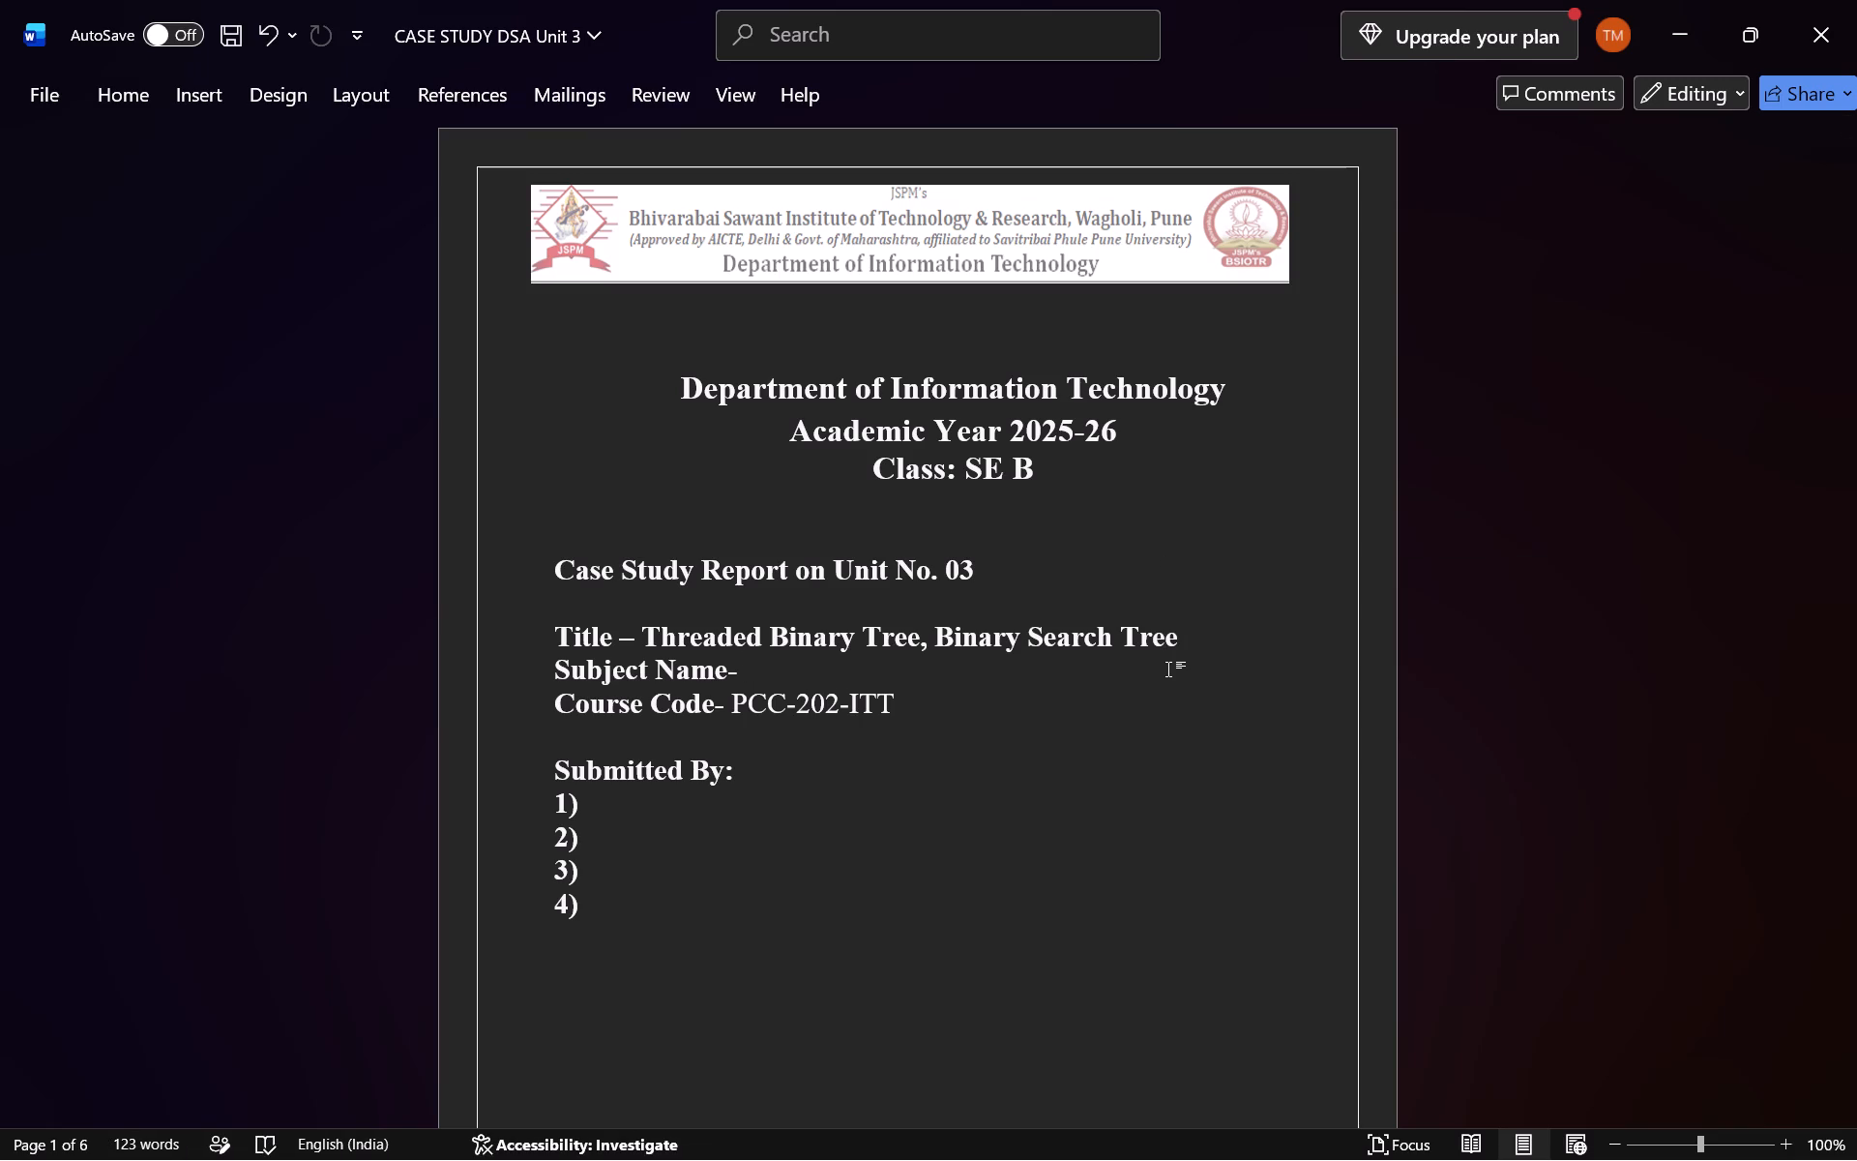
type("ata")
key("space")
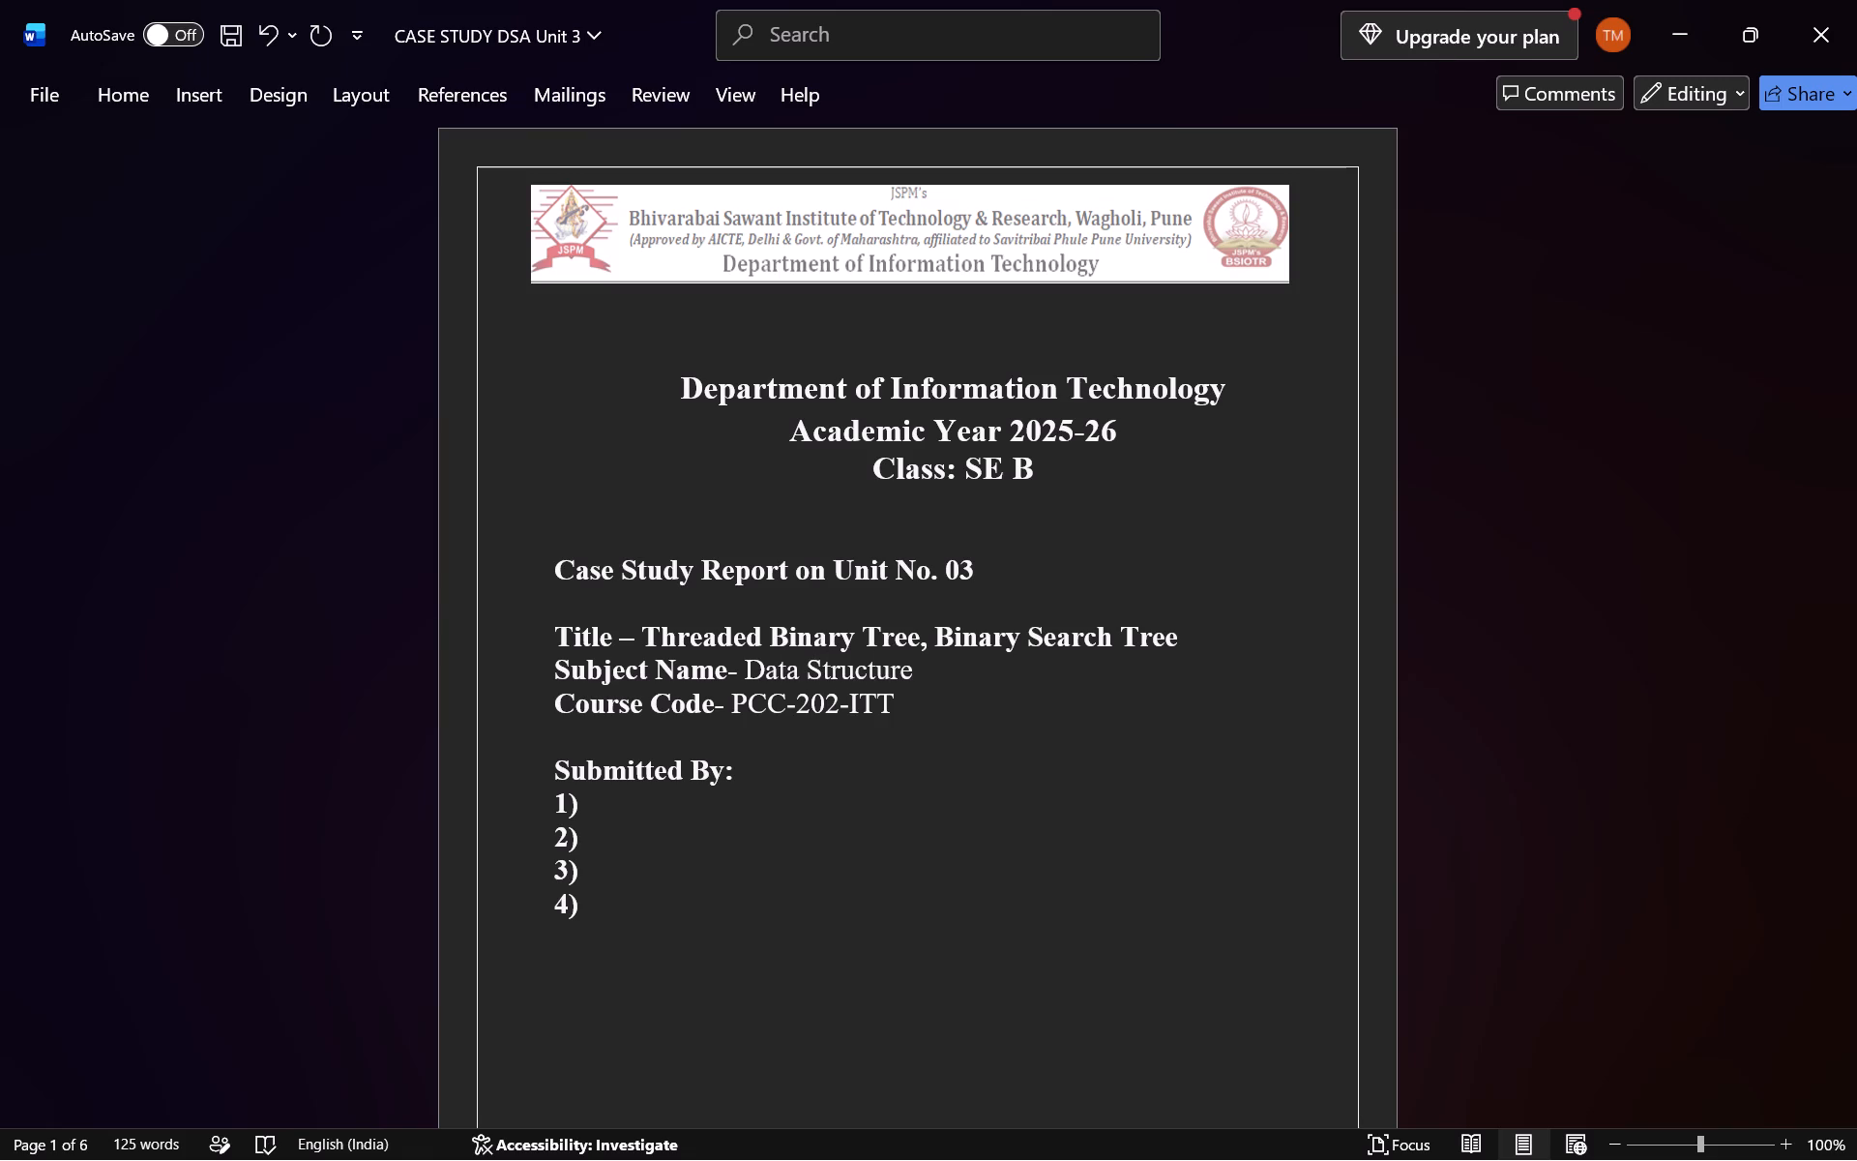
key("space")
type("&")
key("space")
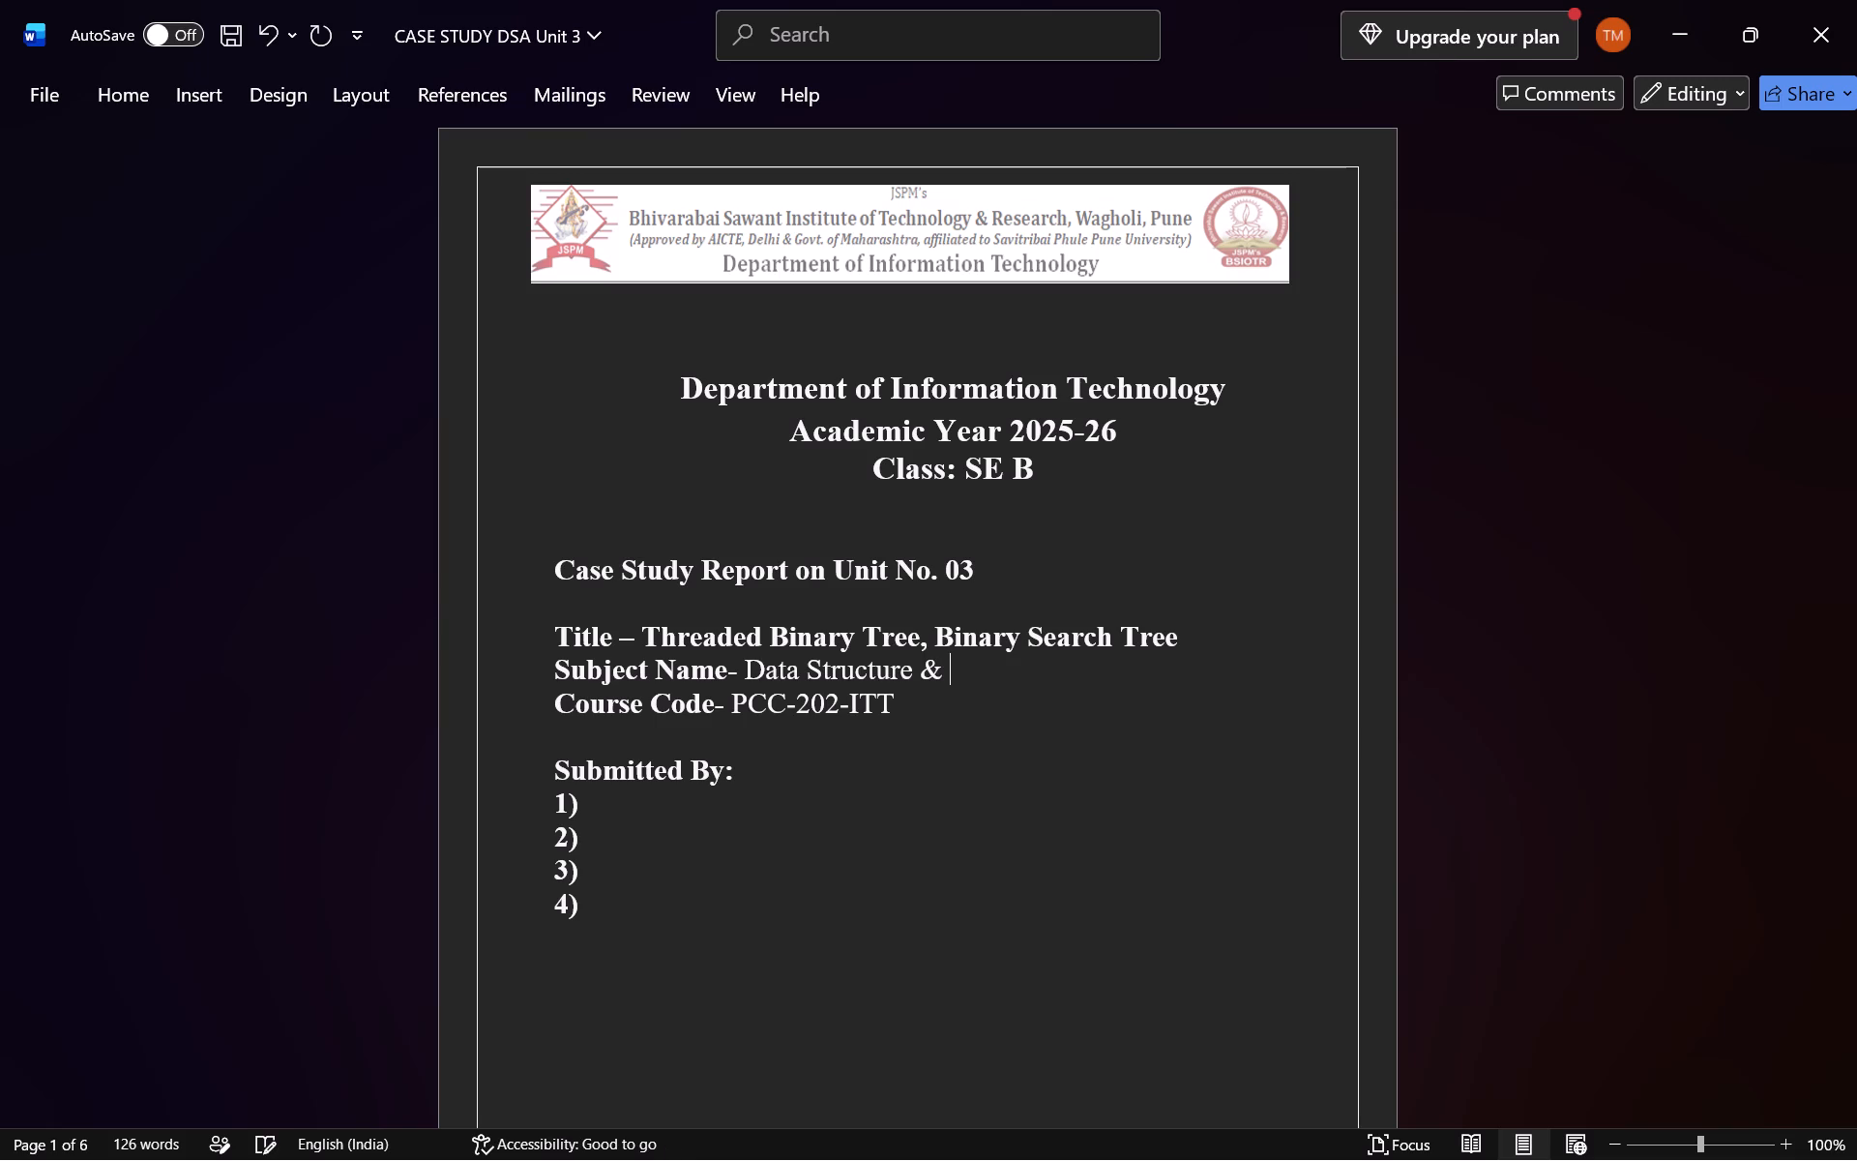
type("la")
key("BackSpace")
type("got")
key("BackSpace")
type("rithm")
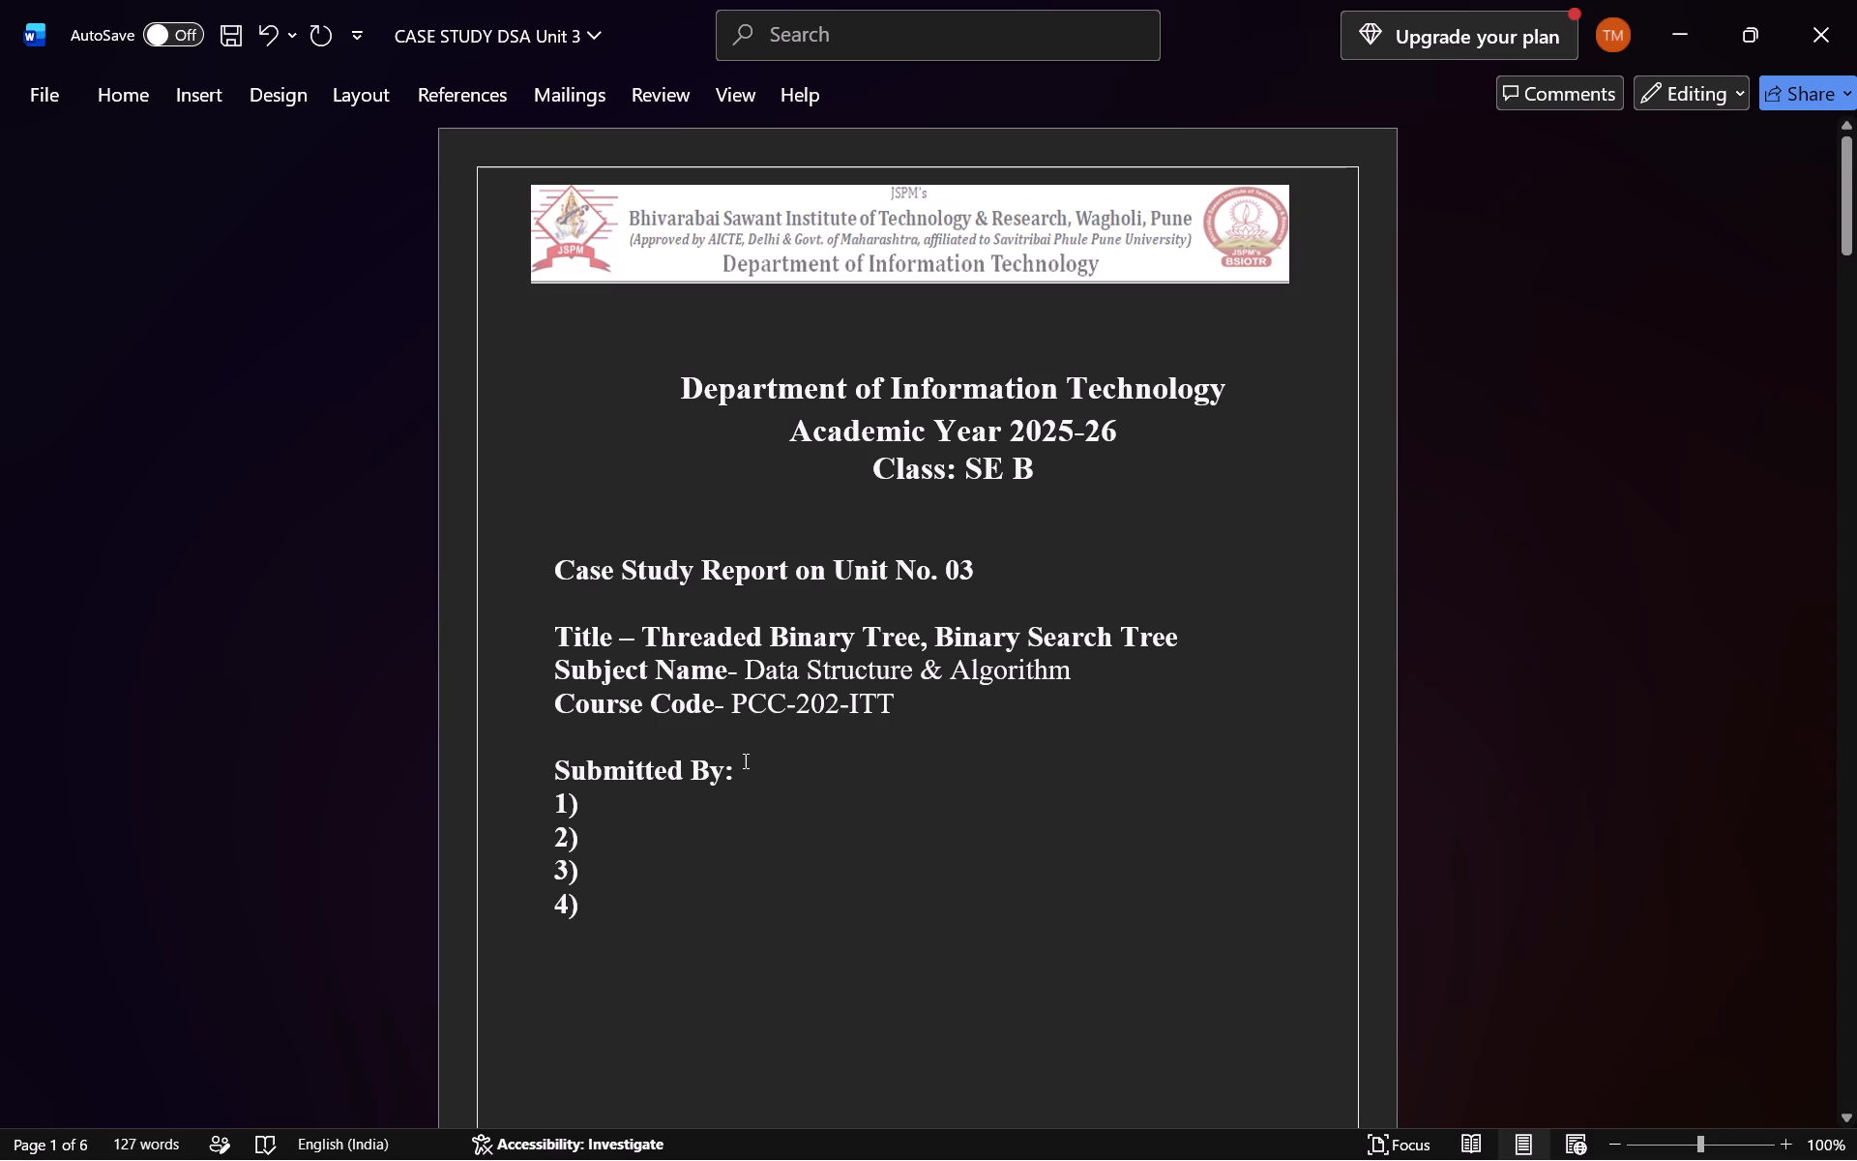
Replace the professor's name under "Guided By" on the cover page with the new guide's name.
scroll(744, 761, "down", 2)
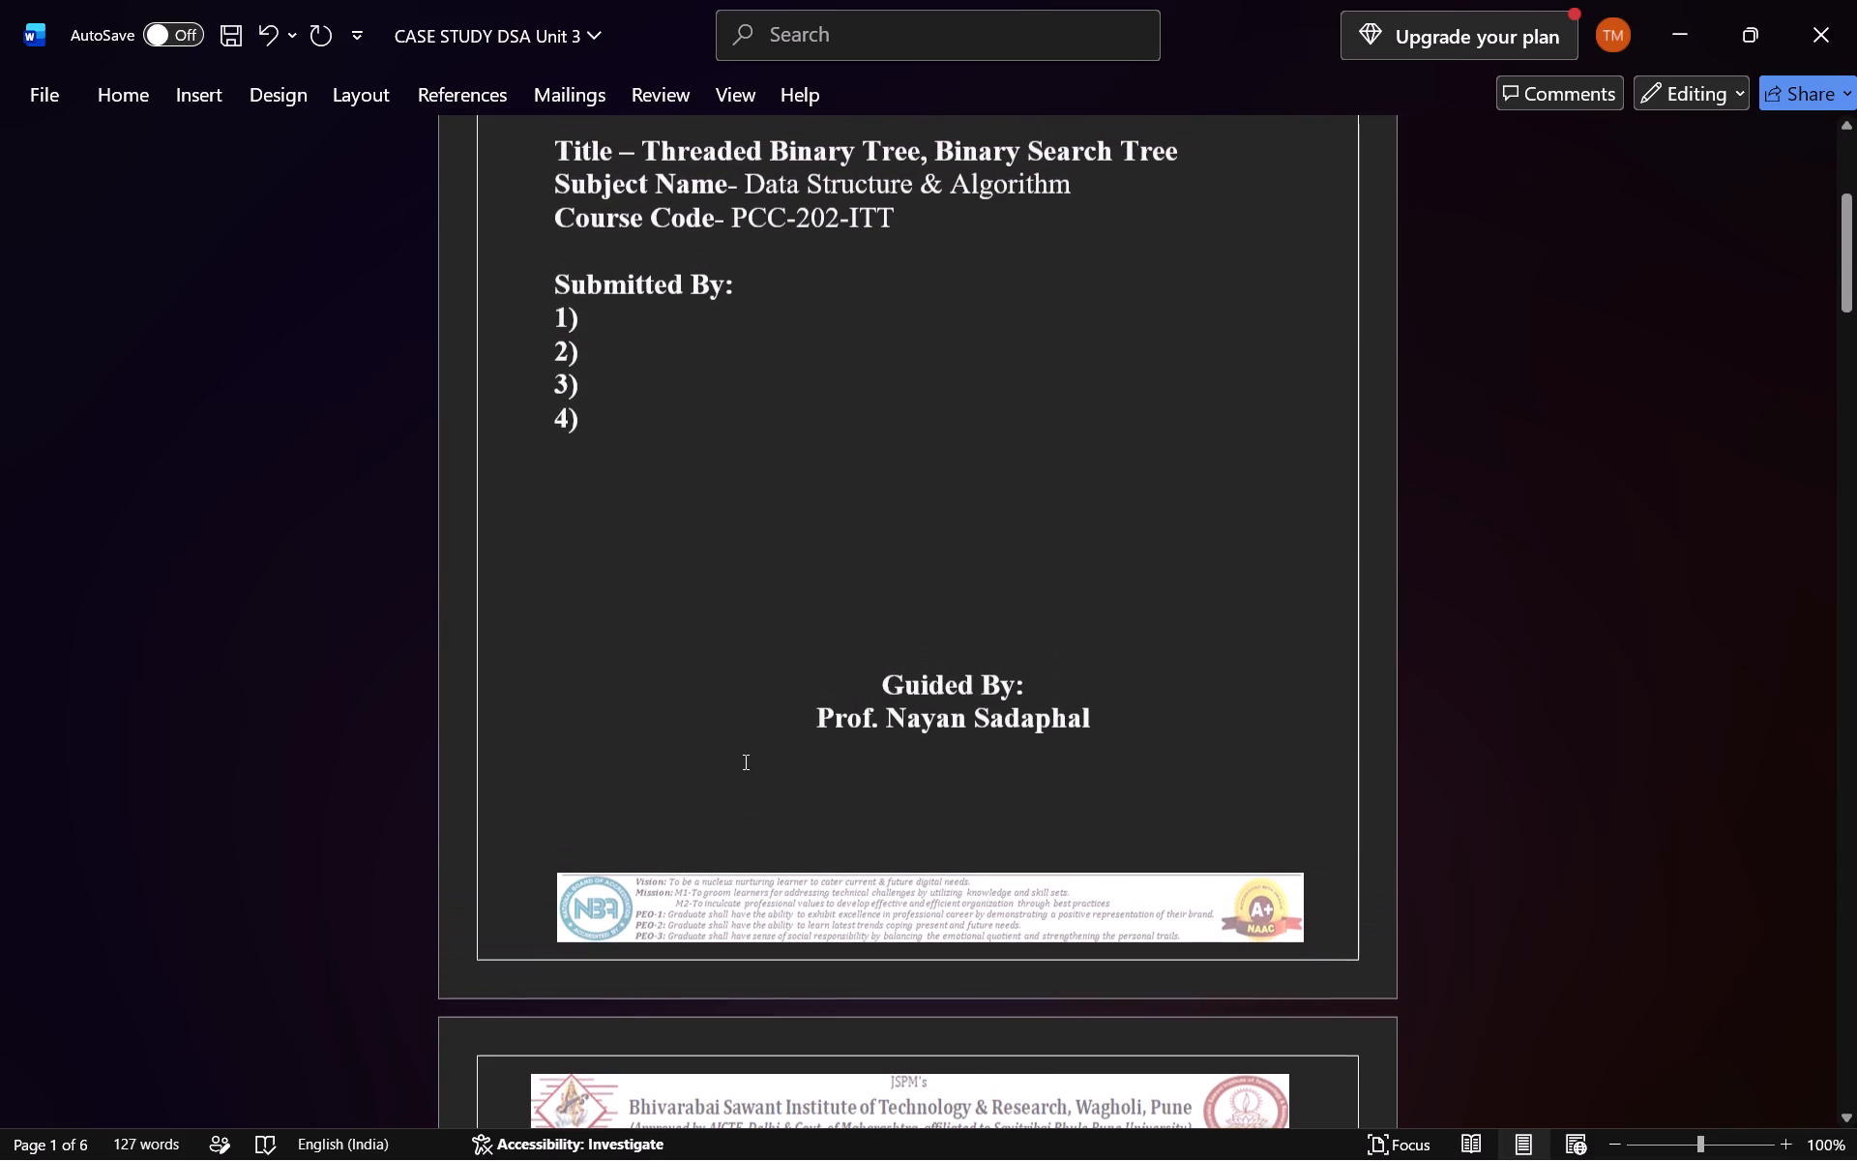
left_click_drag(887, 711, 997, 704)
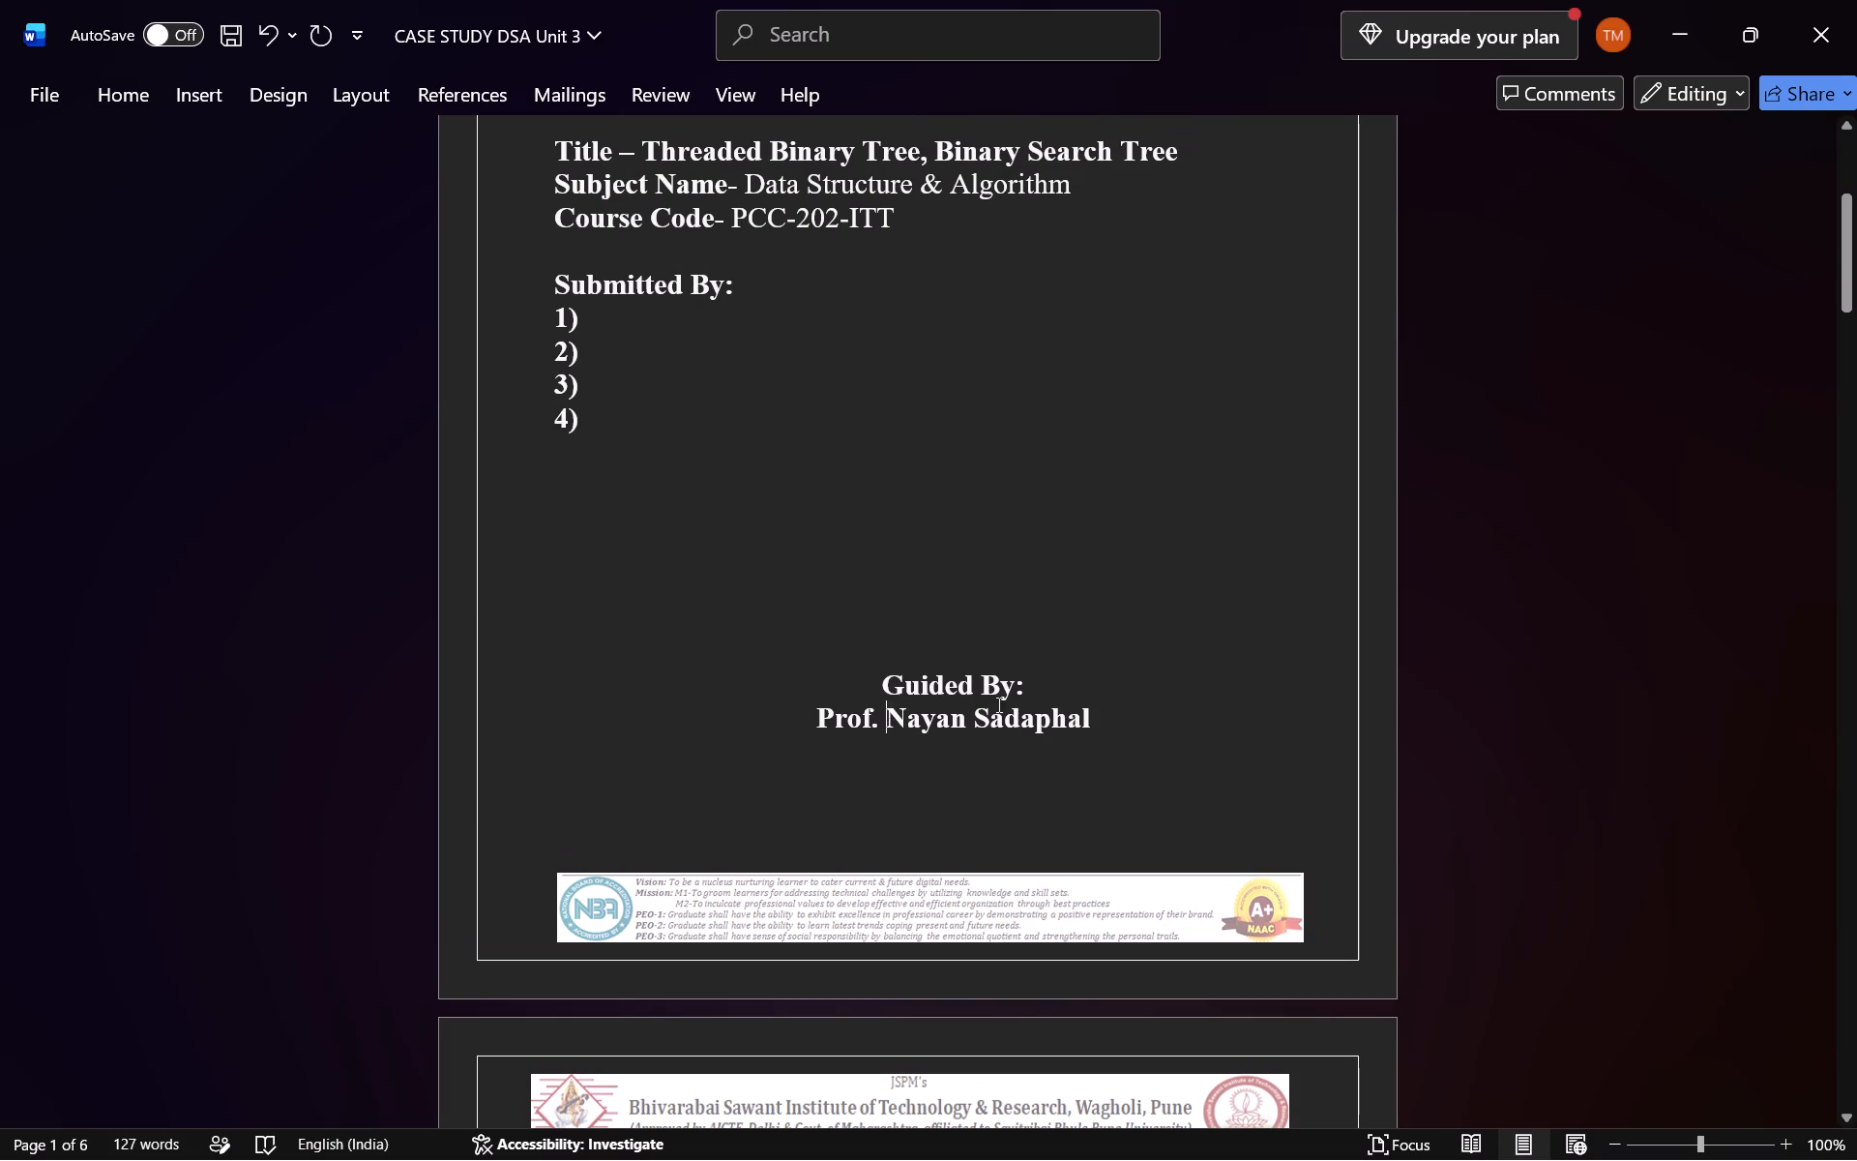
Replace the name after "Prof." under "Guided By" on the cover page with the new guide's full name.
left_click_drag(997, 704, 1106, 746)
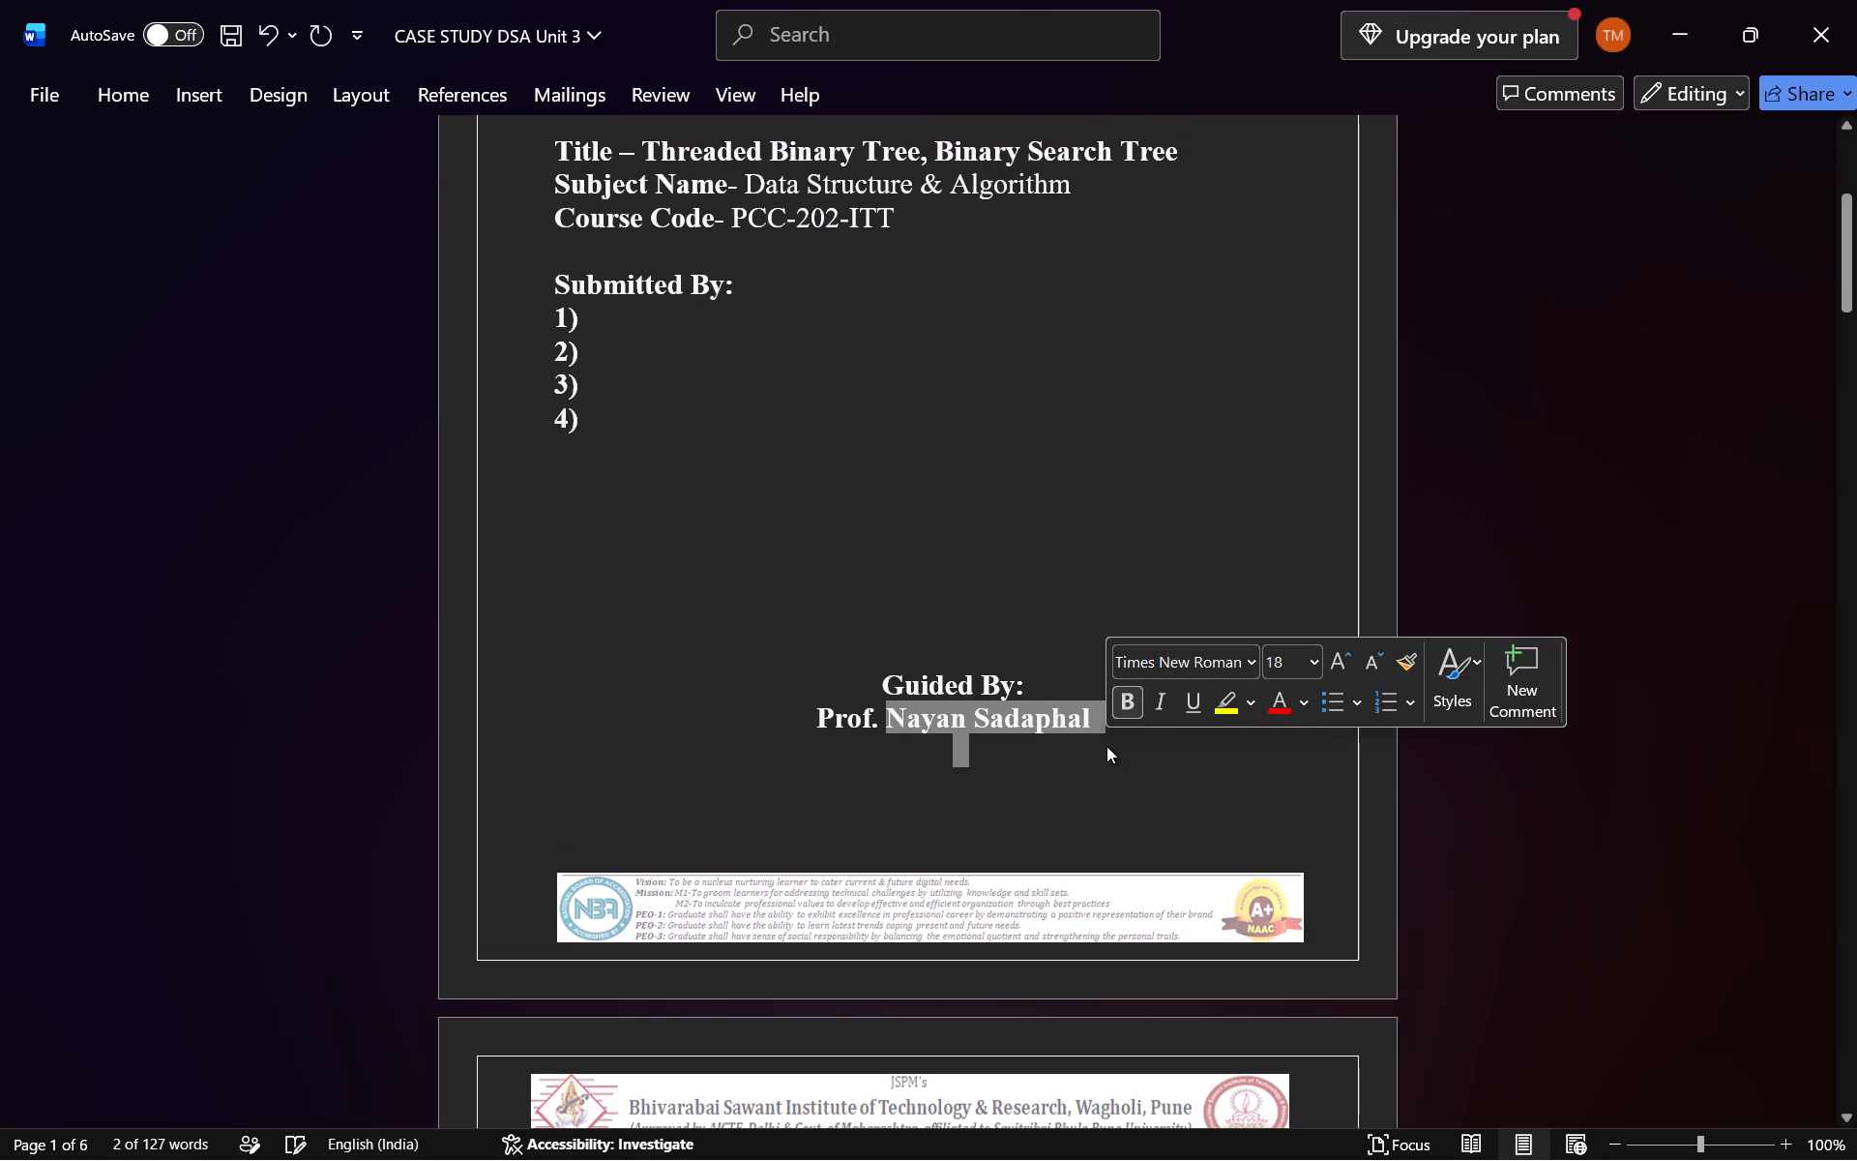
key("BackSpace")
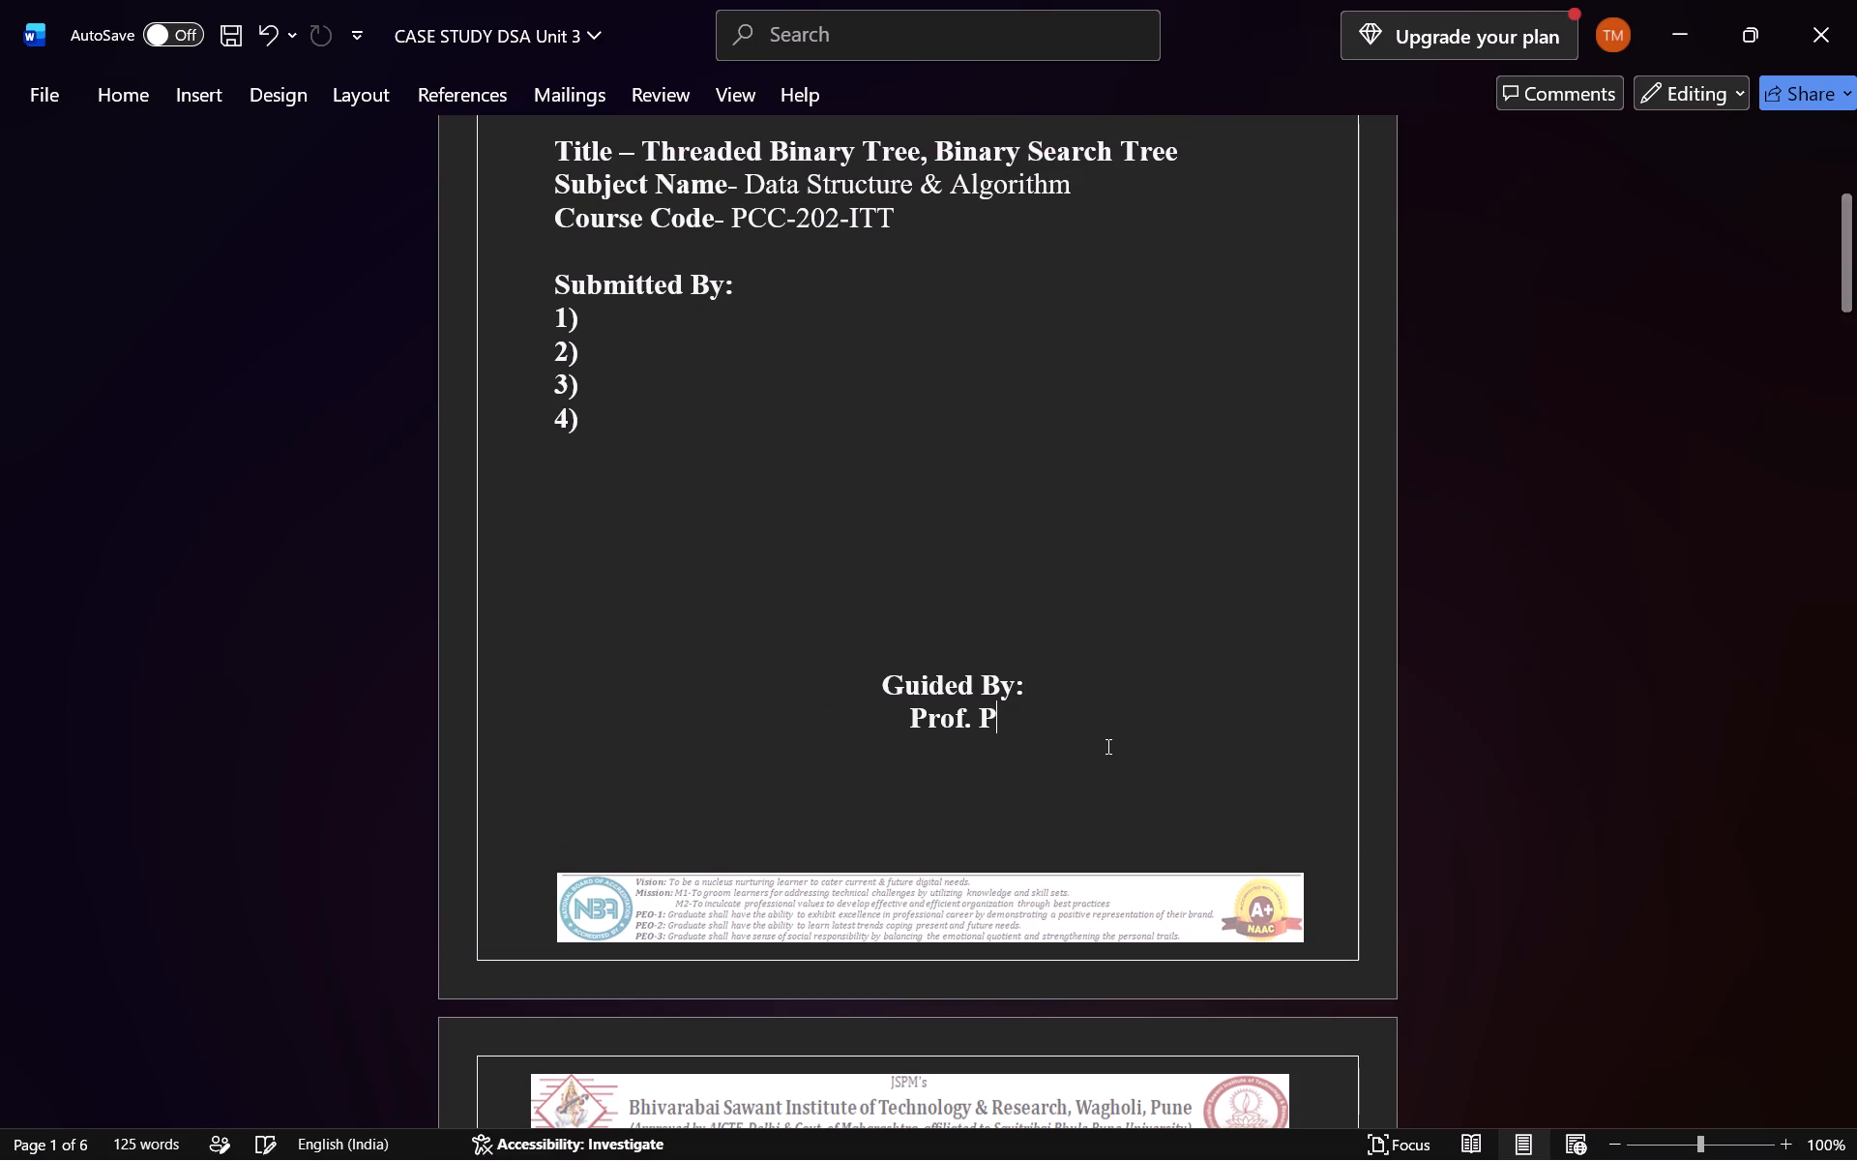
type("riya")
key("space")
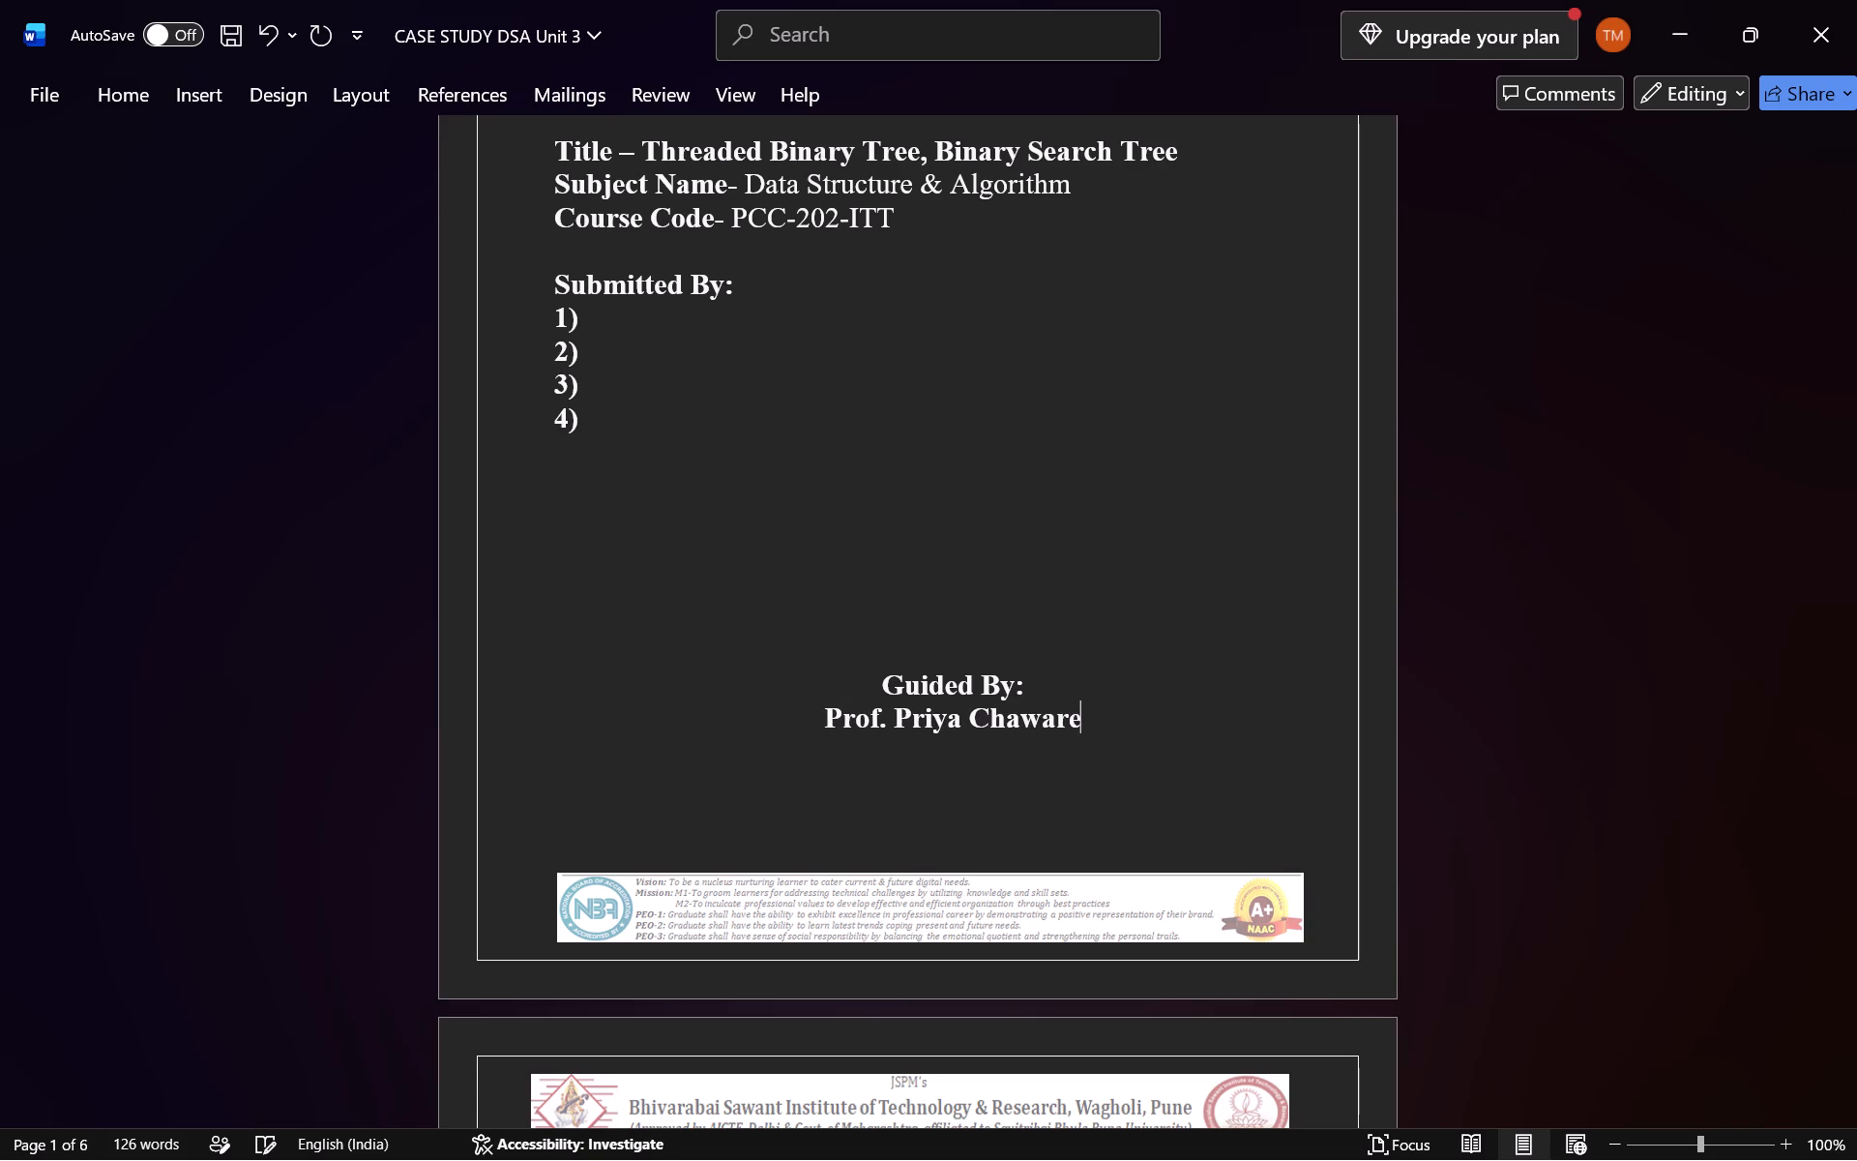
Enter the first student's full name on line 1) of the "Submitted By" list on the cover page.
scroll(1071, 585, "up", 1)
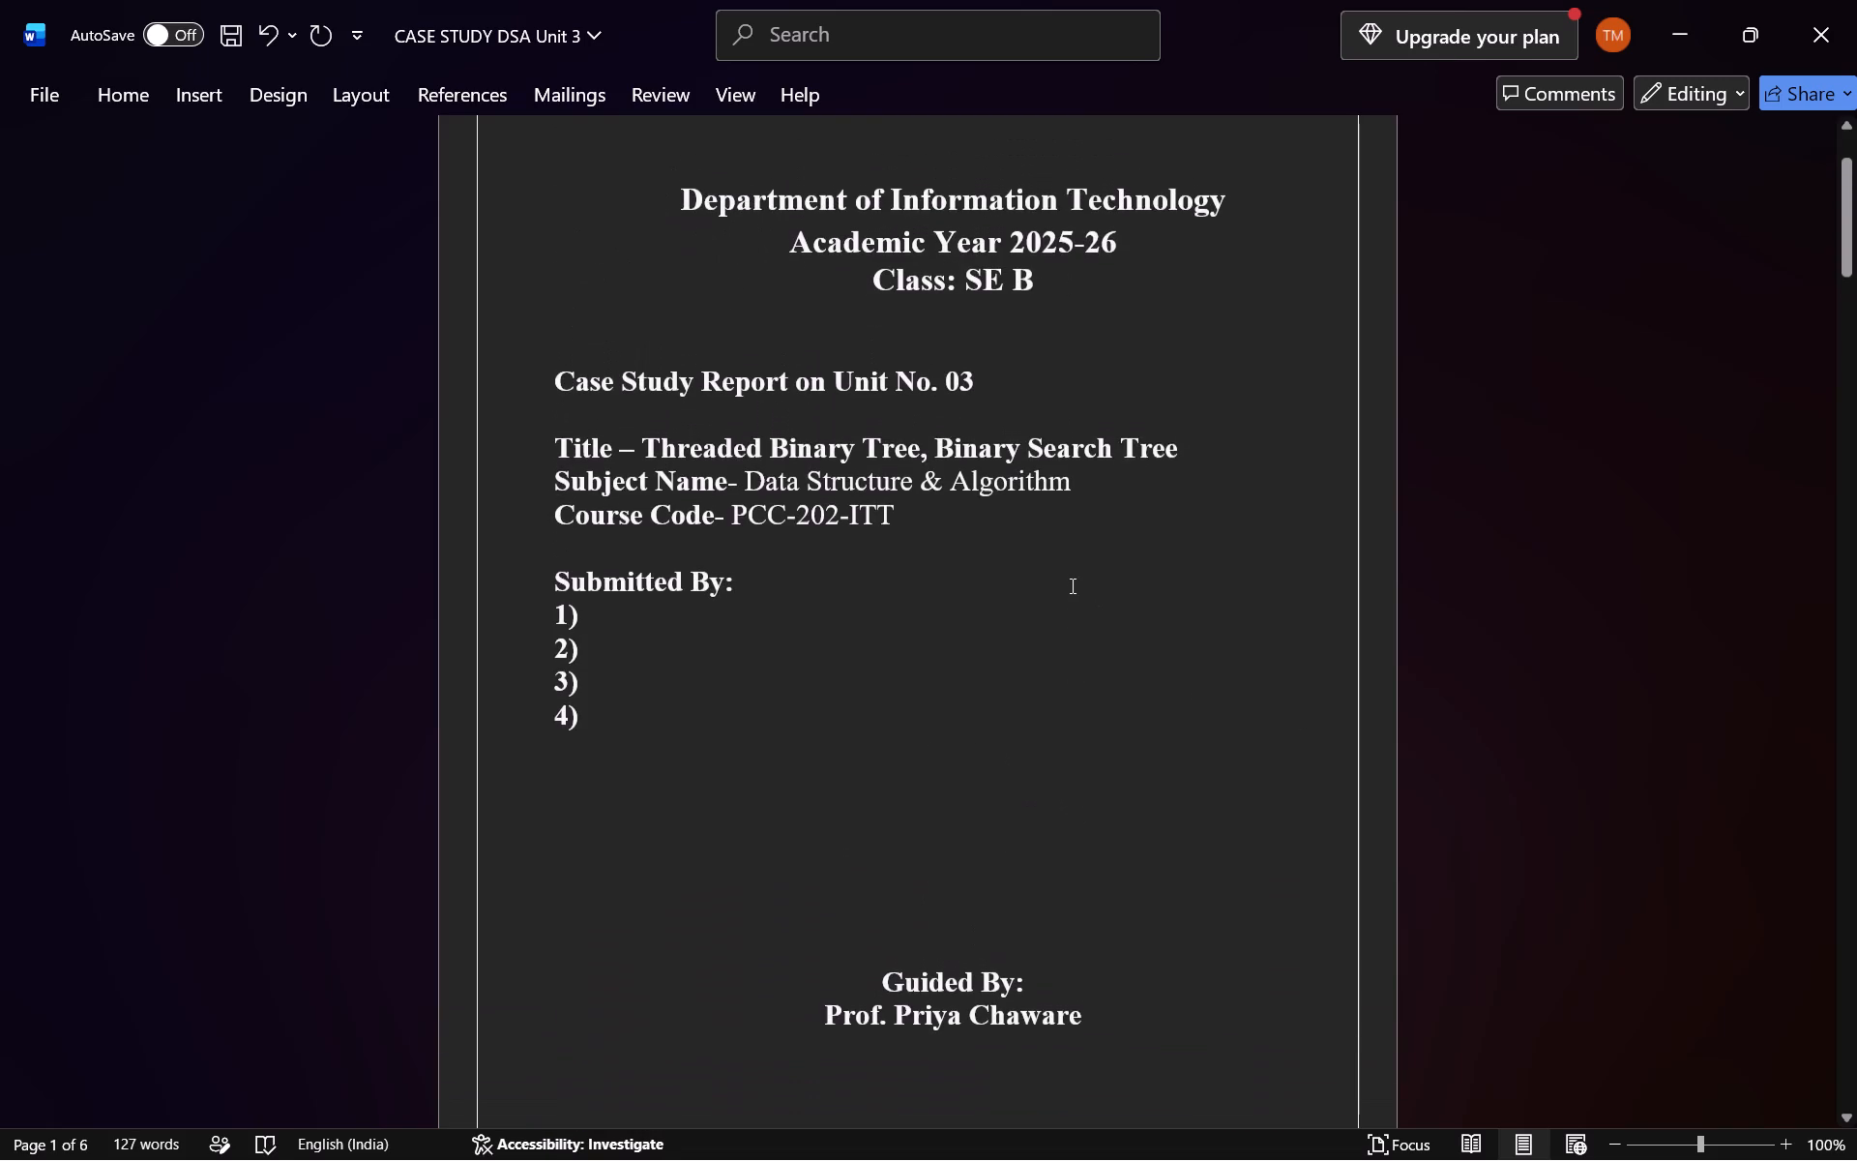
left_click(599, 623)
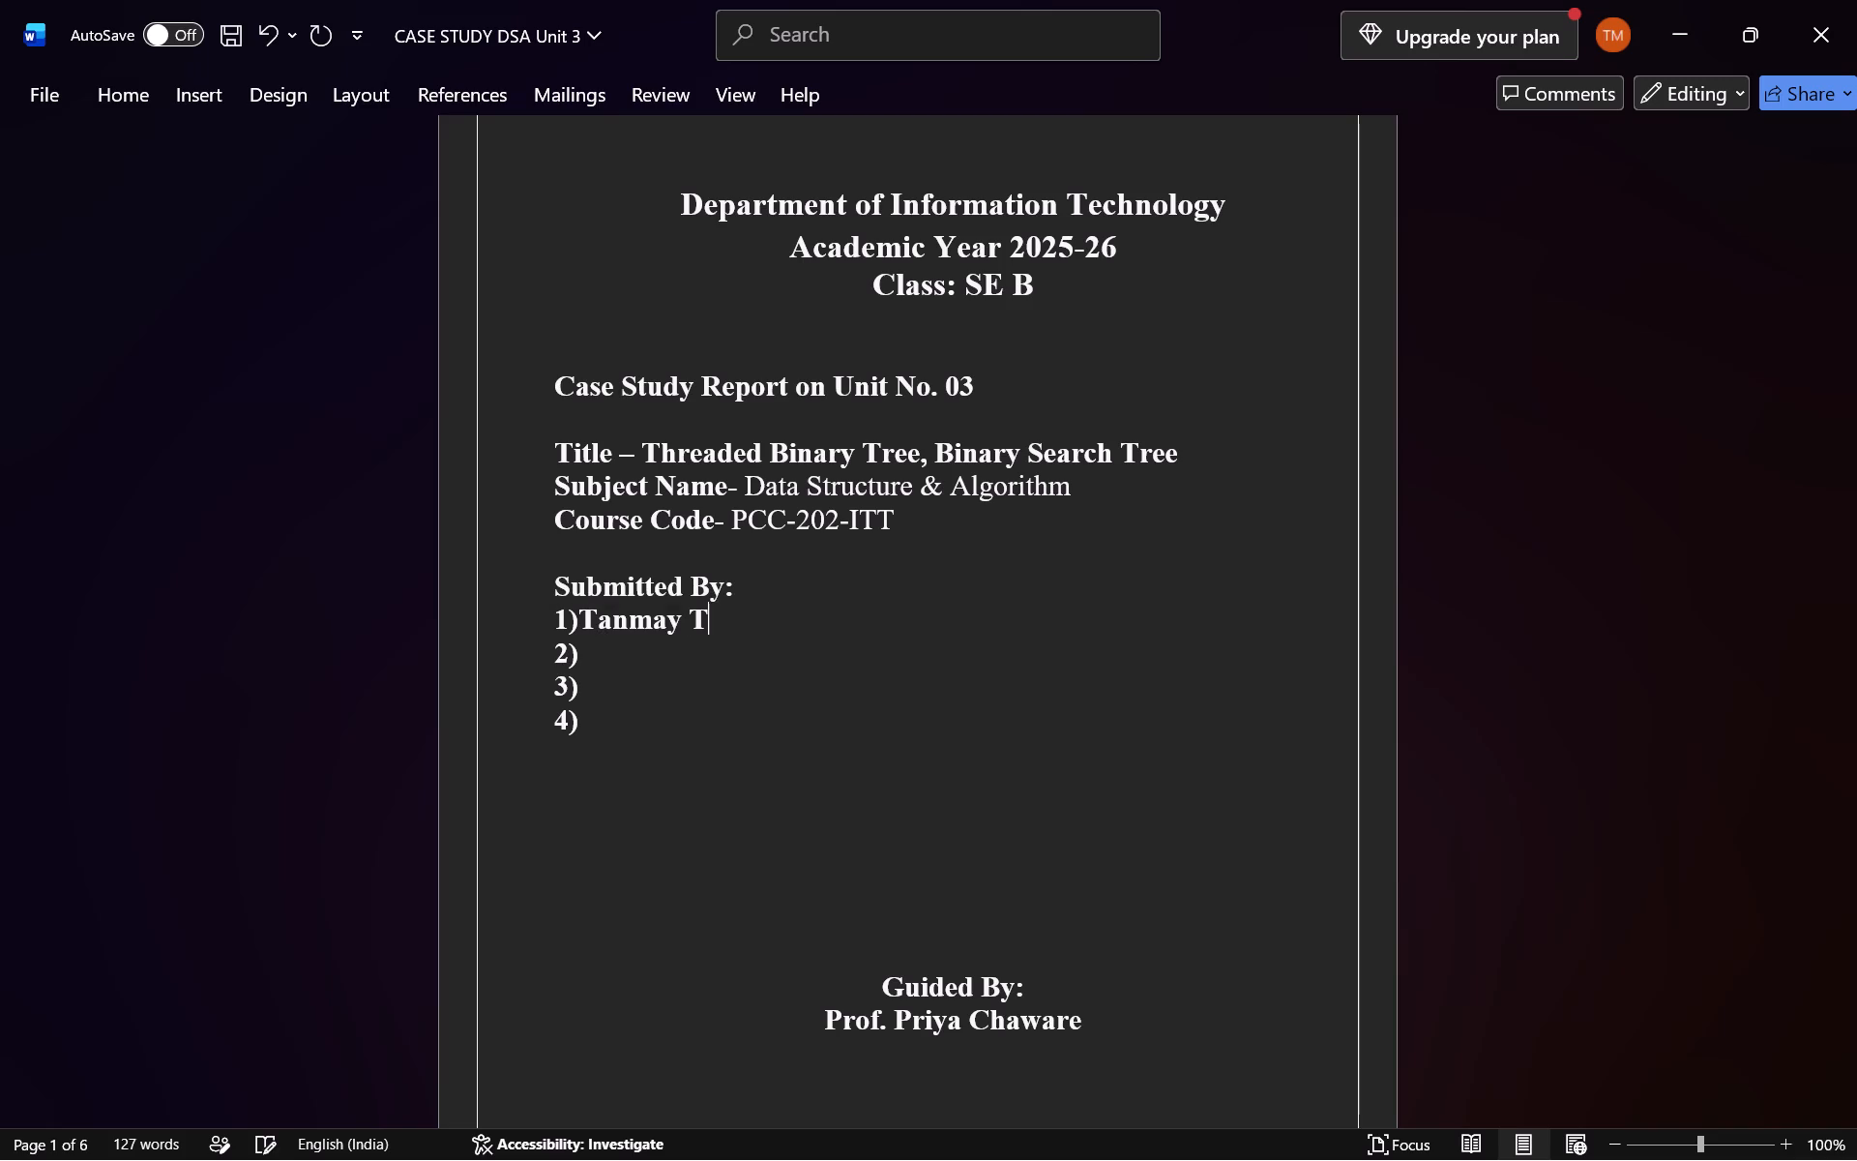
key("BackSpace")
key("BackSpace")
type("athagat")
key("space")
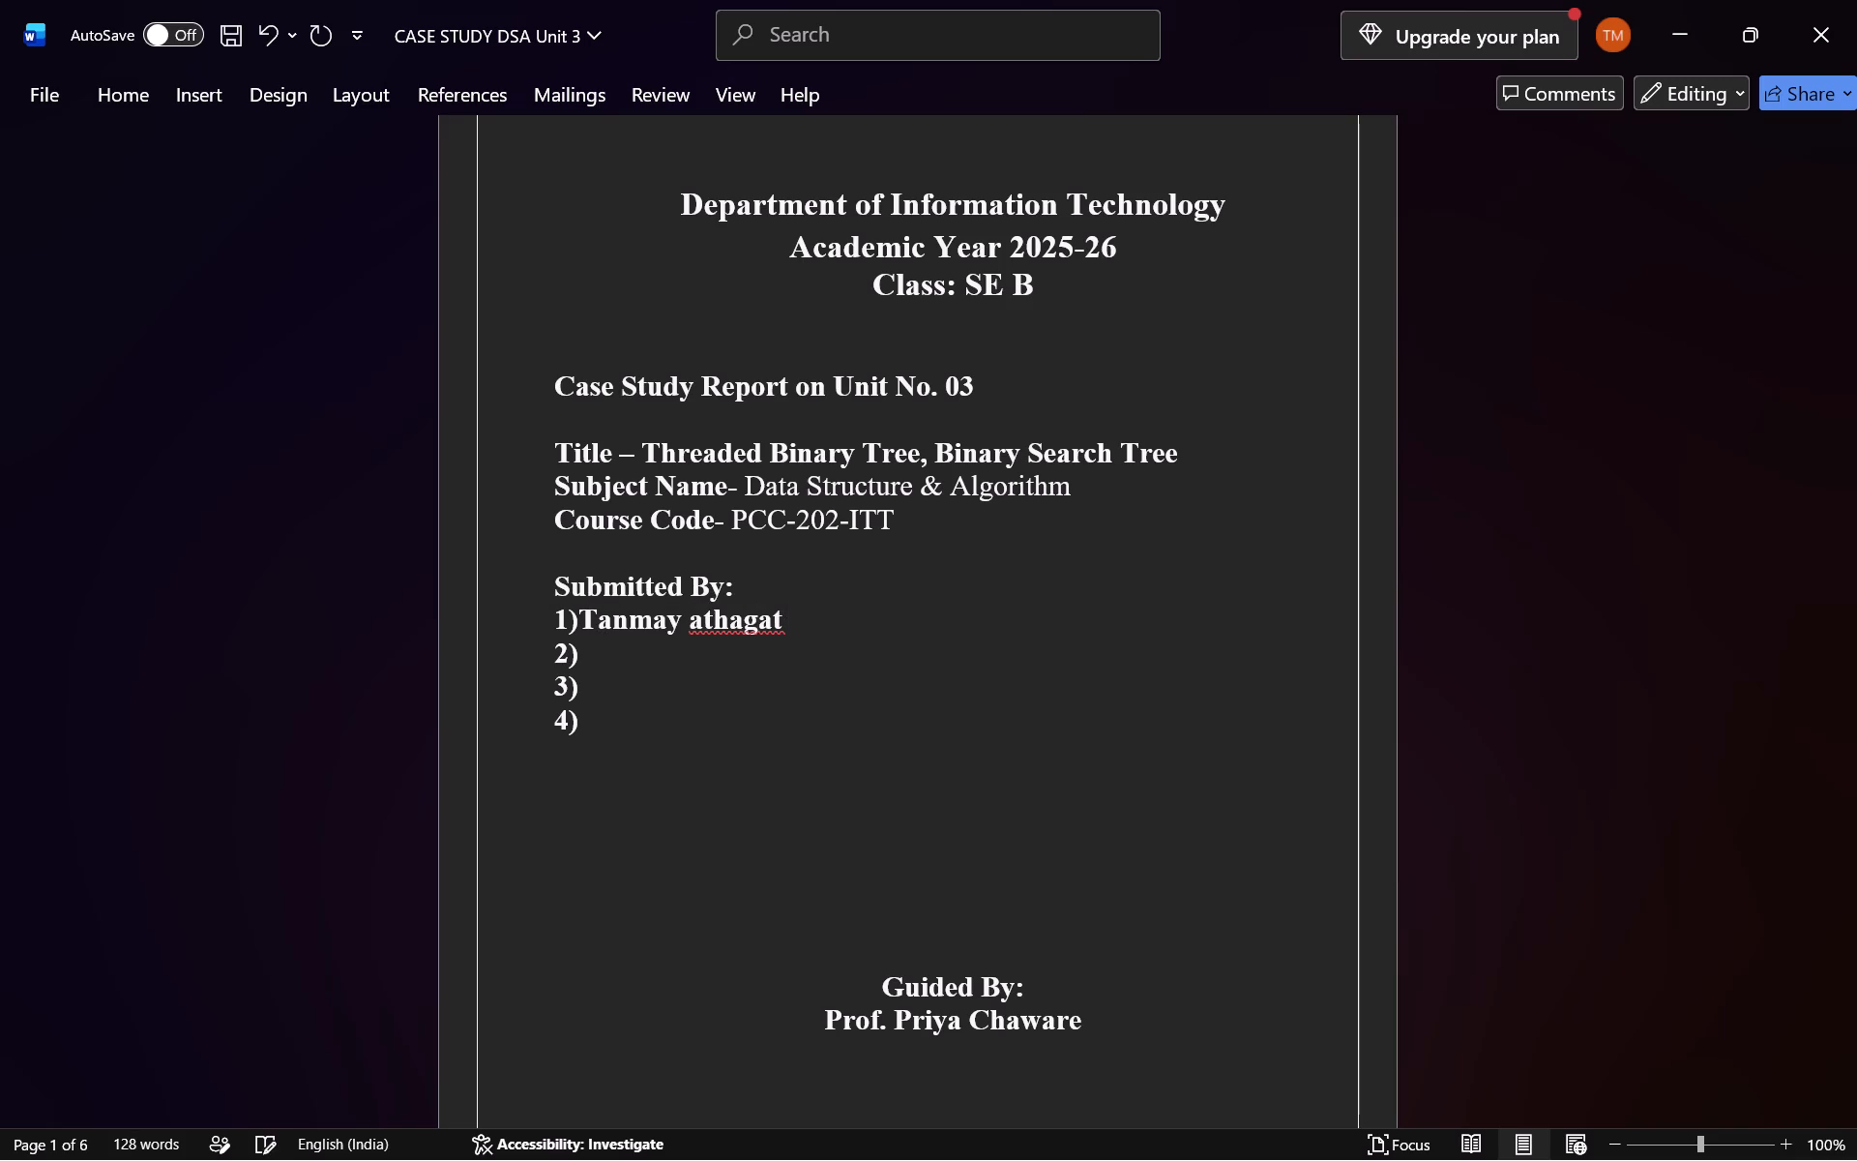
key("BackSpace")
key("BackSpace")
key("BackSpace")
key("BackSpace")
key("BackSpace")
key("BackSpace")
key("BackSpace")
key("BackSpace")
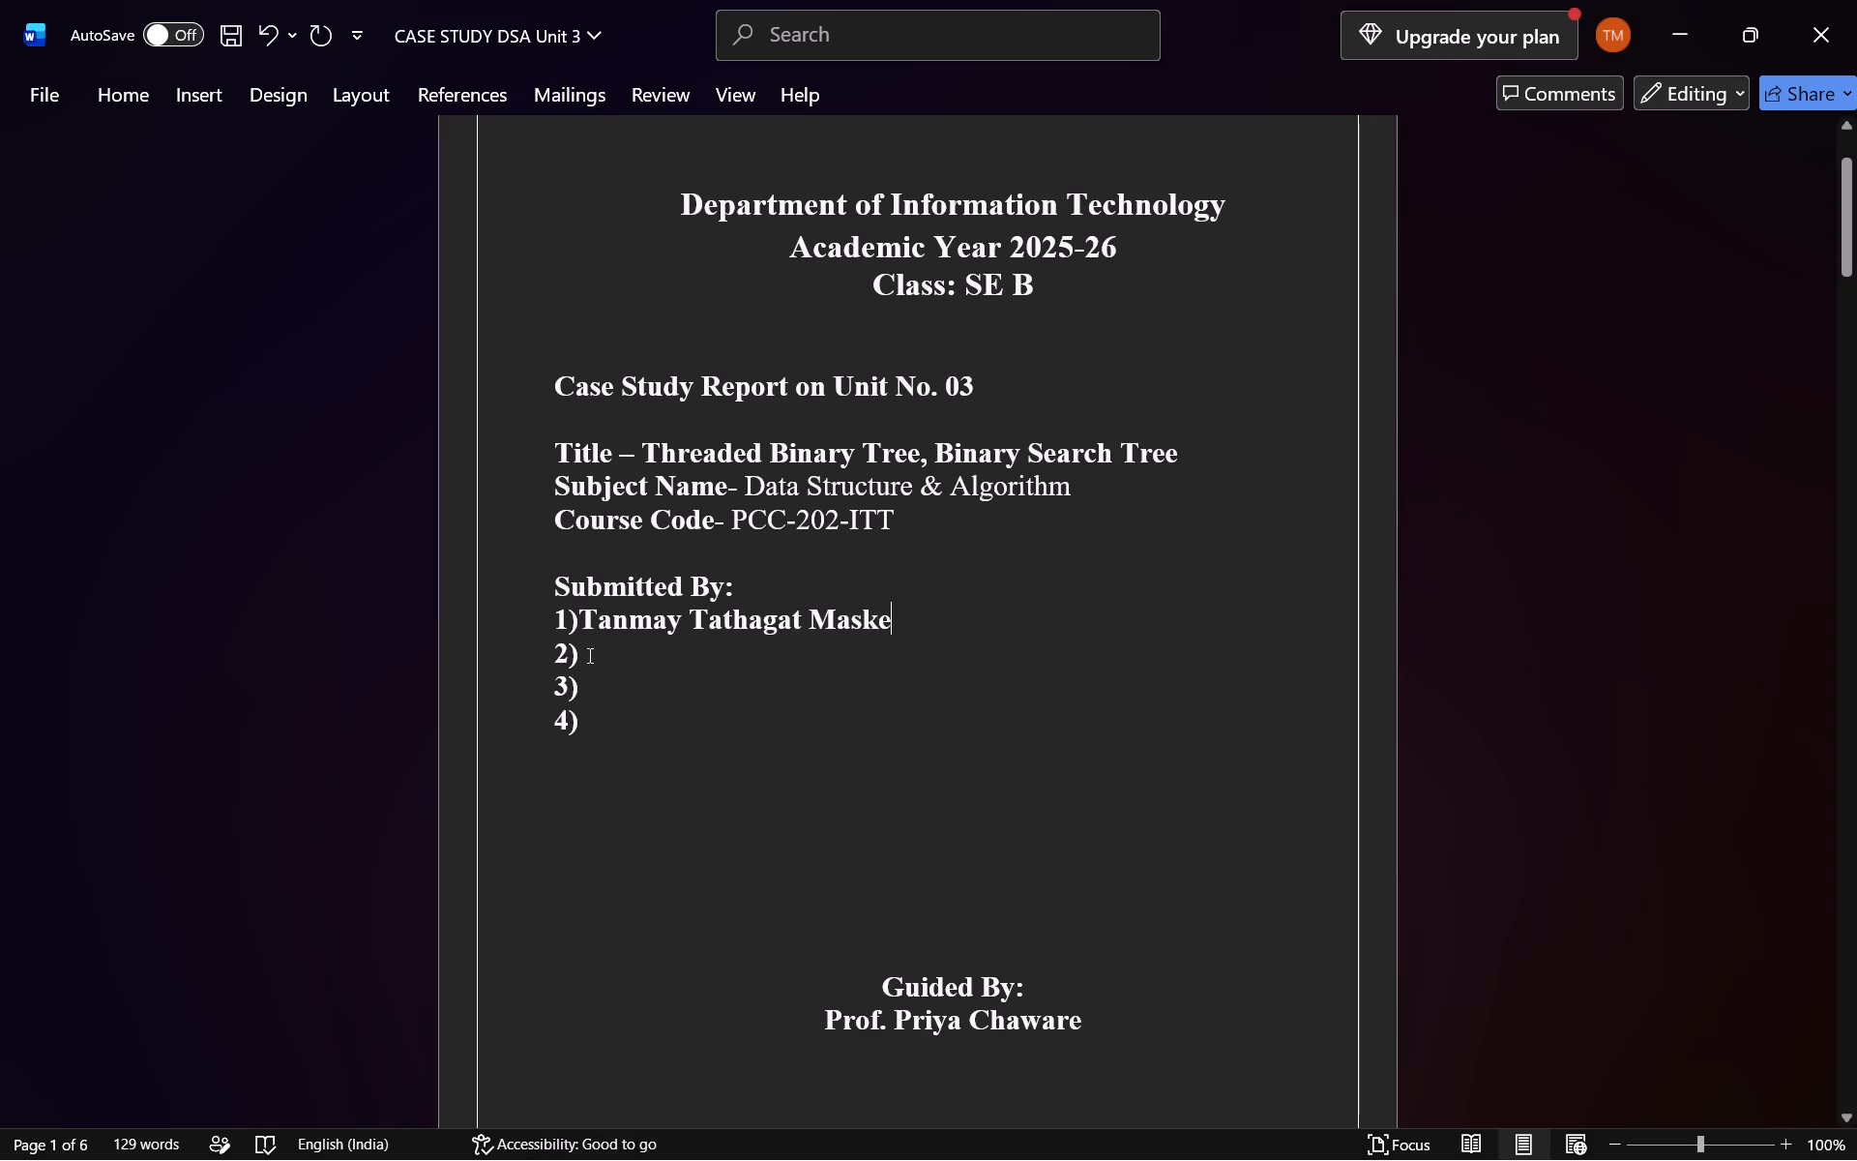
Enter the second student's full name on line 2 of the cover page's "Submitted By" list.
left_click(583, 654)
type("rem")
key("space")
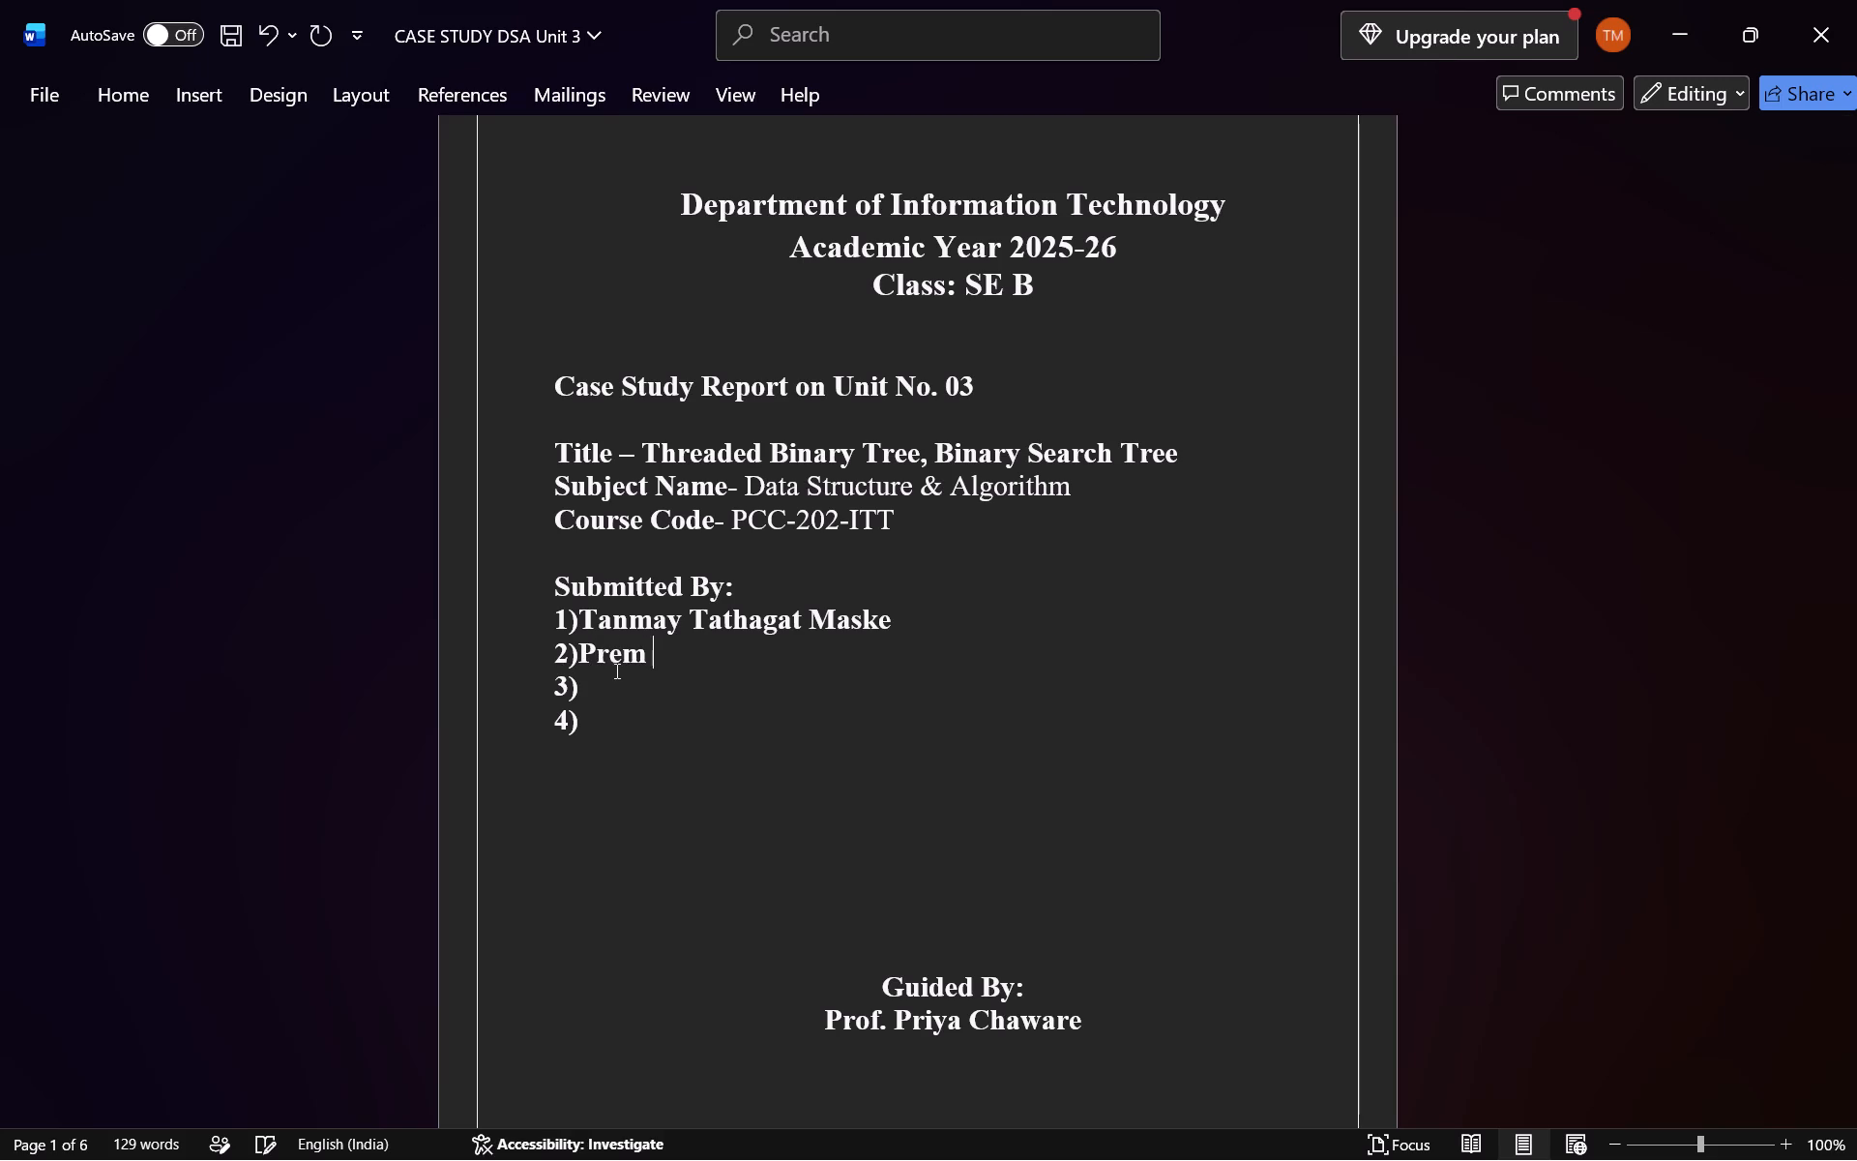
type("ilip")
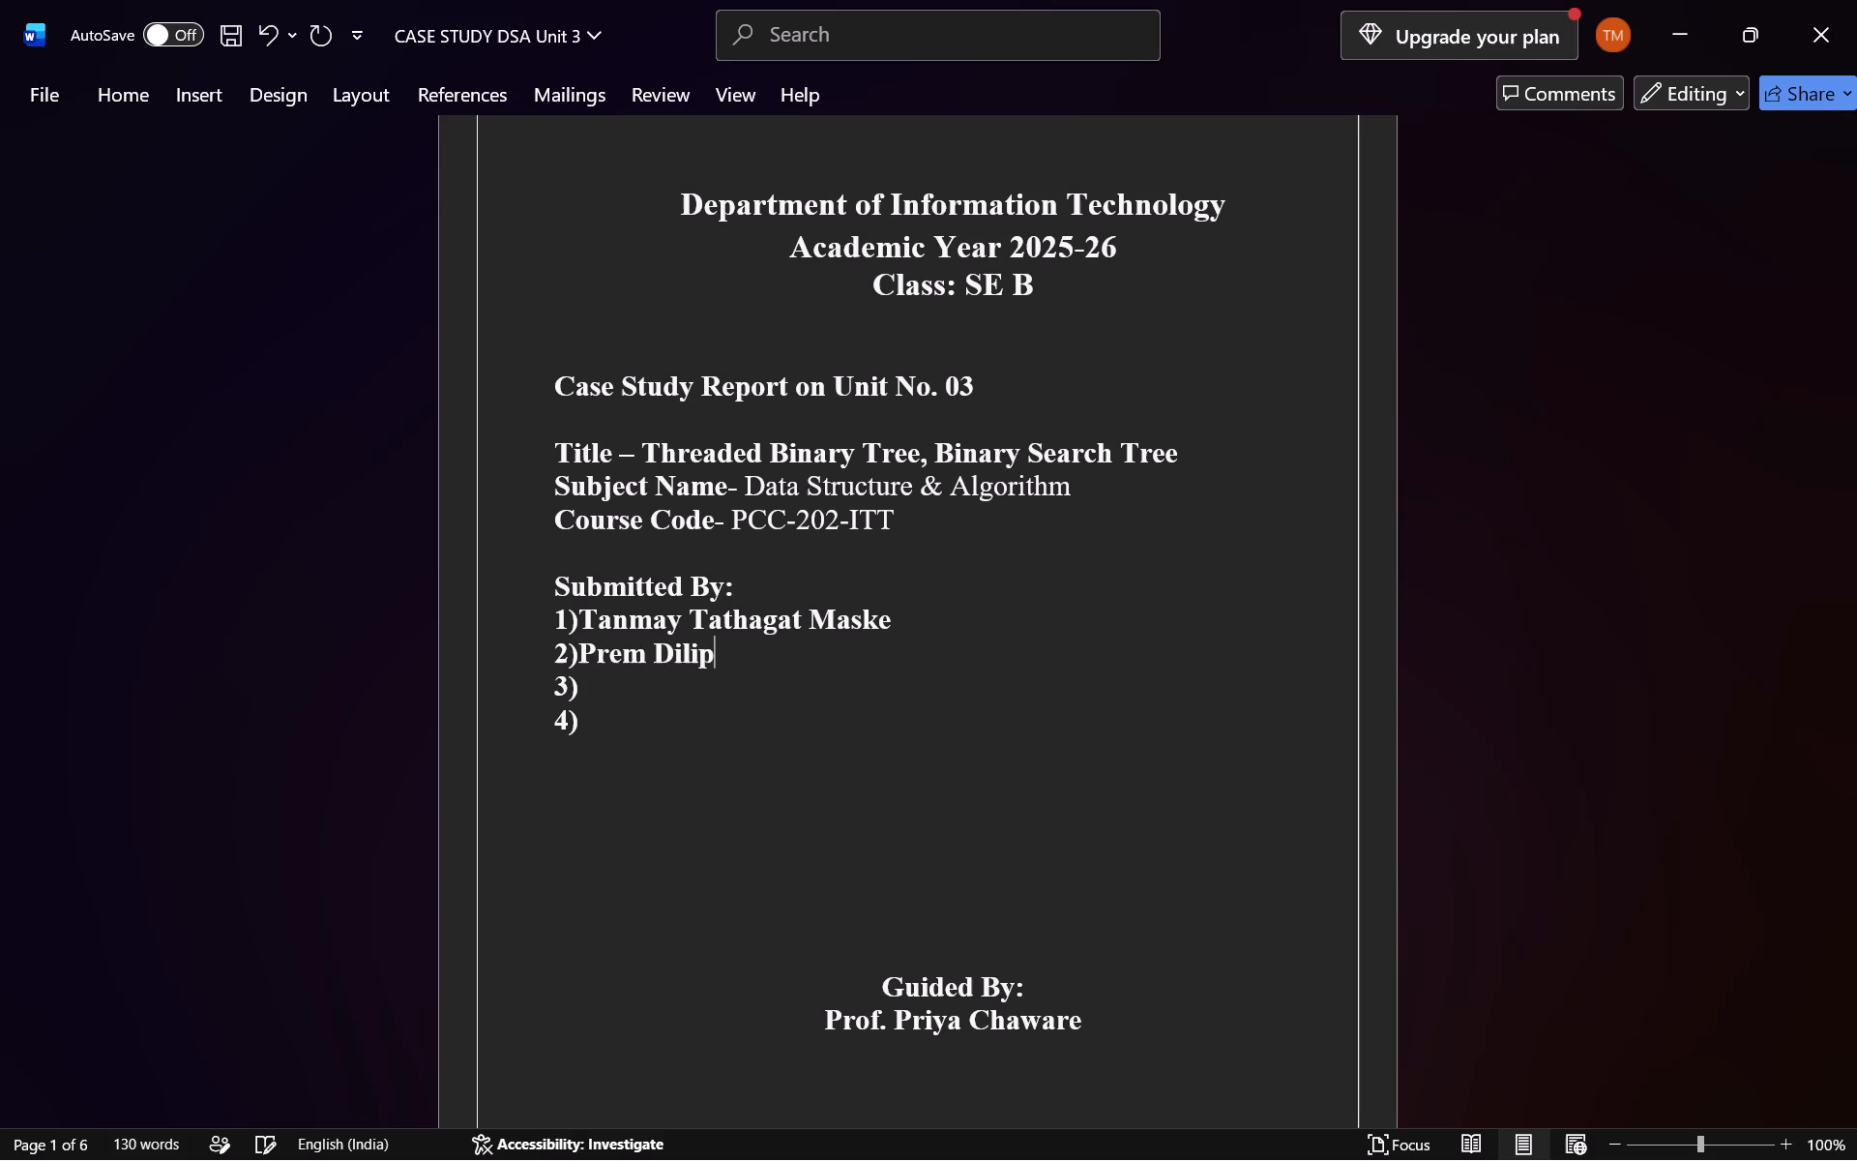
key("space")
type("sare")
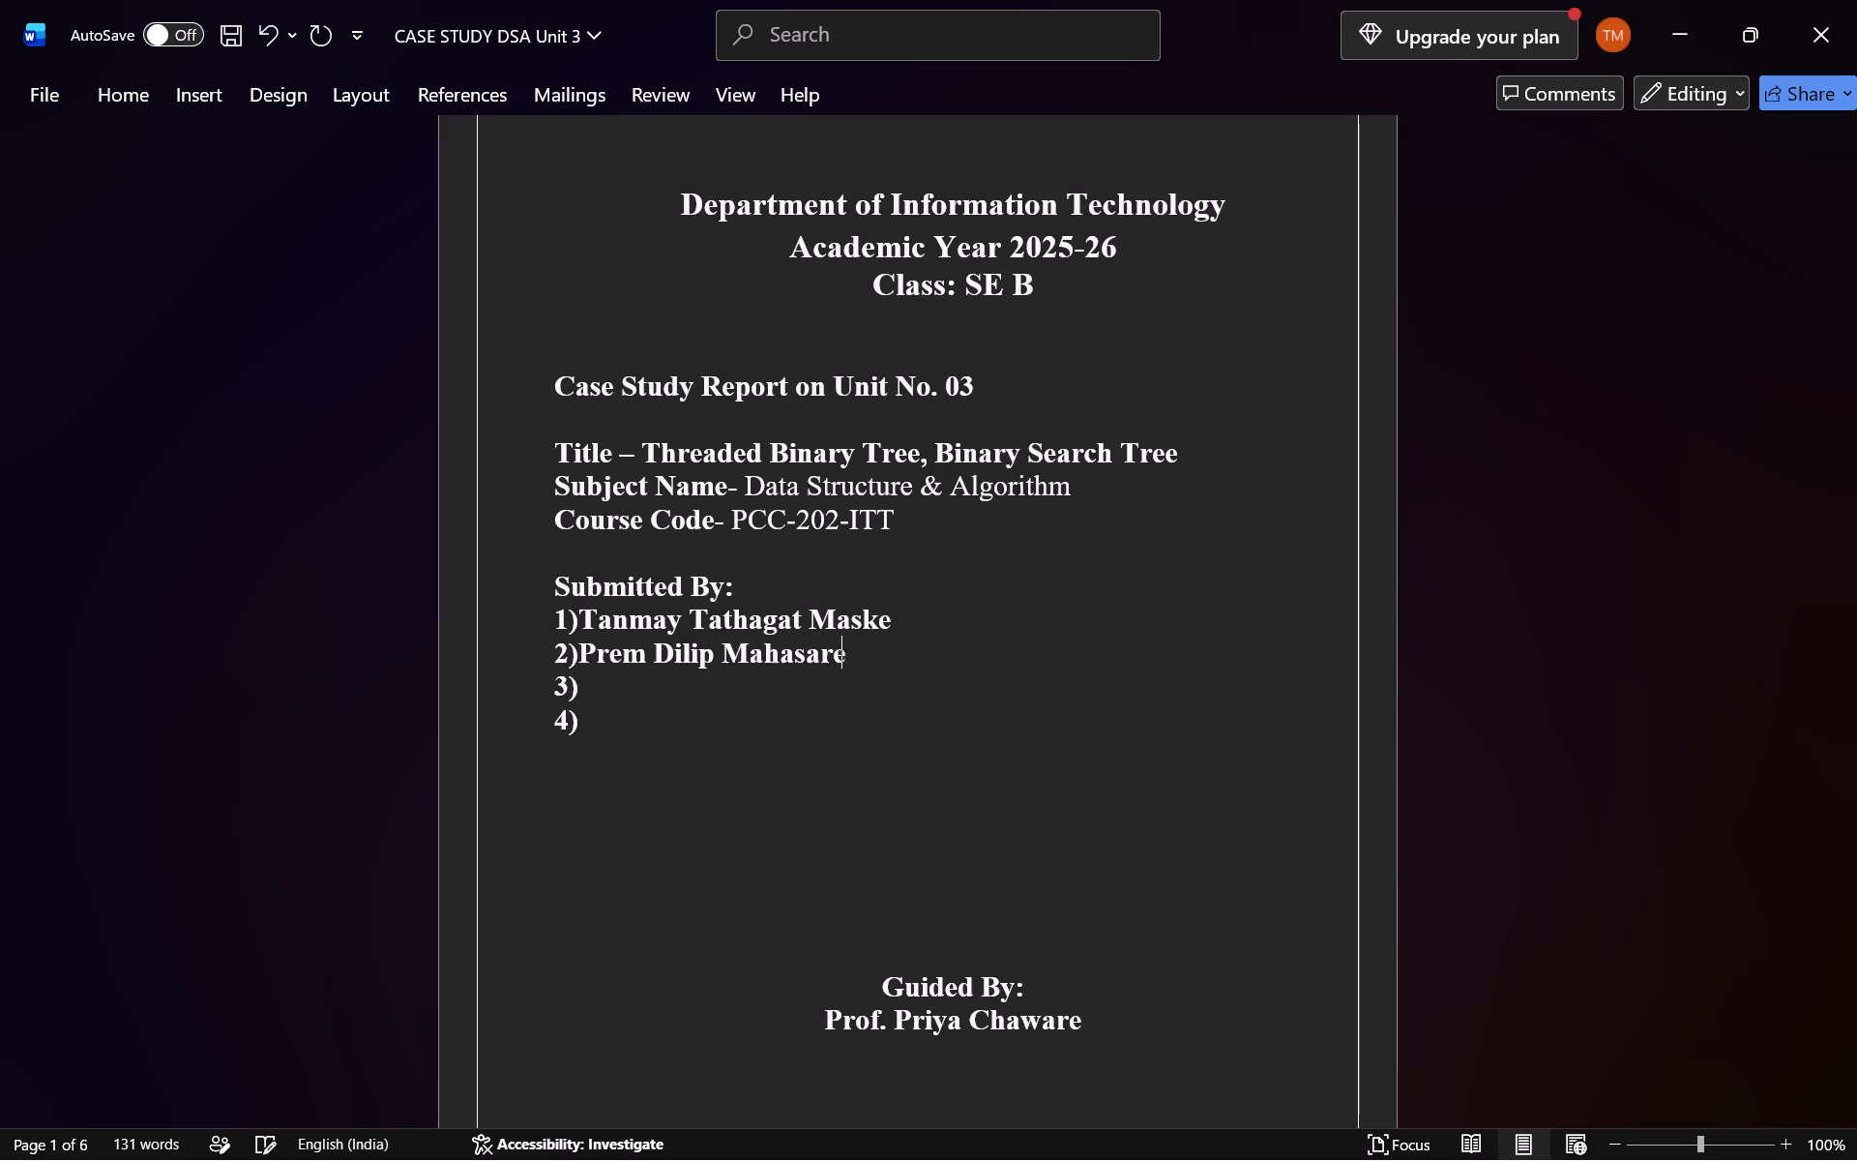
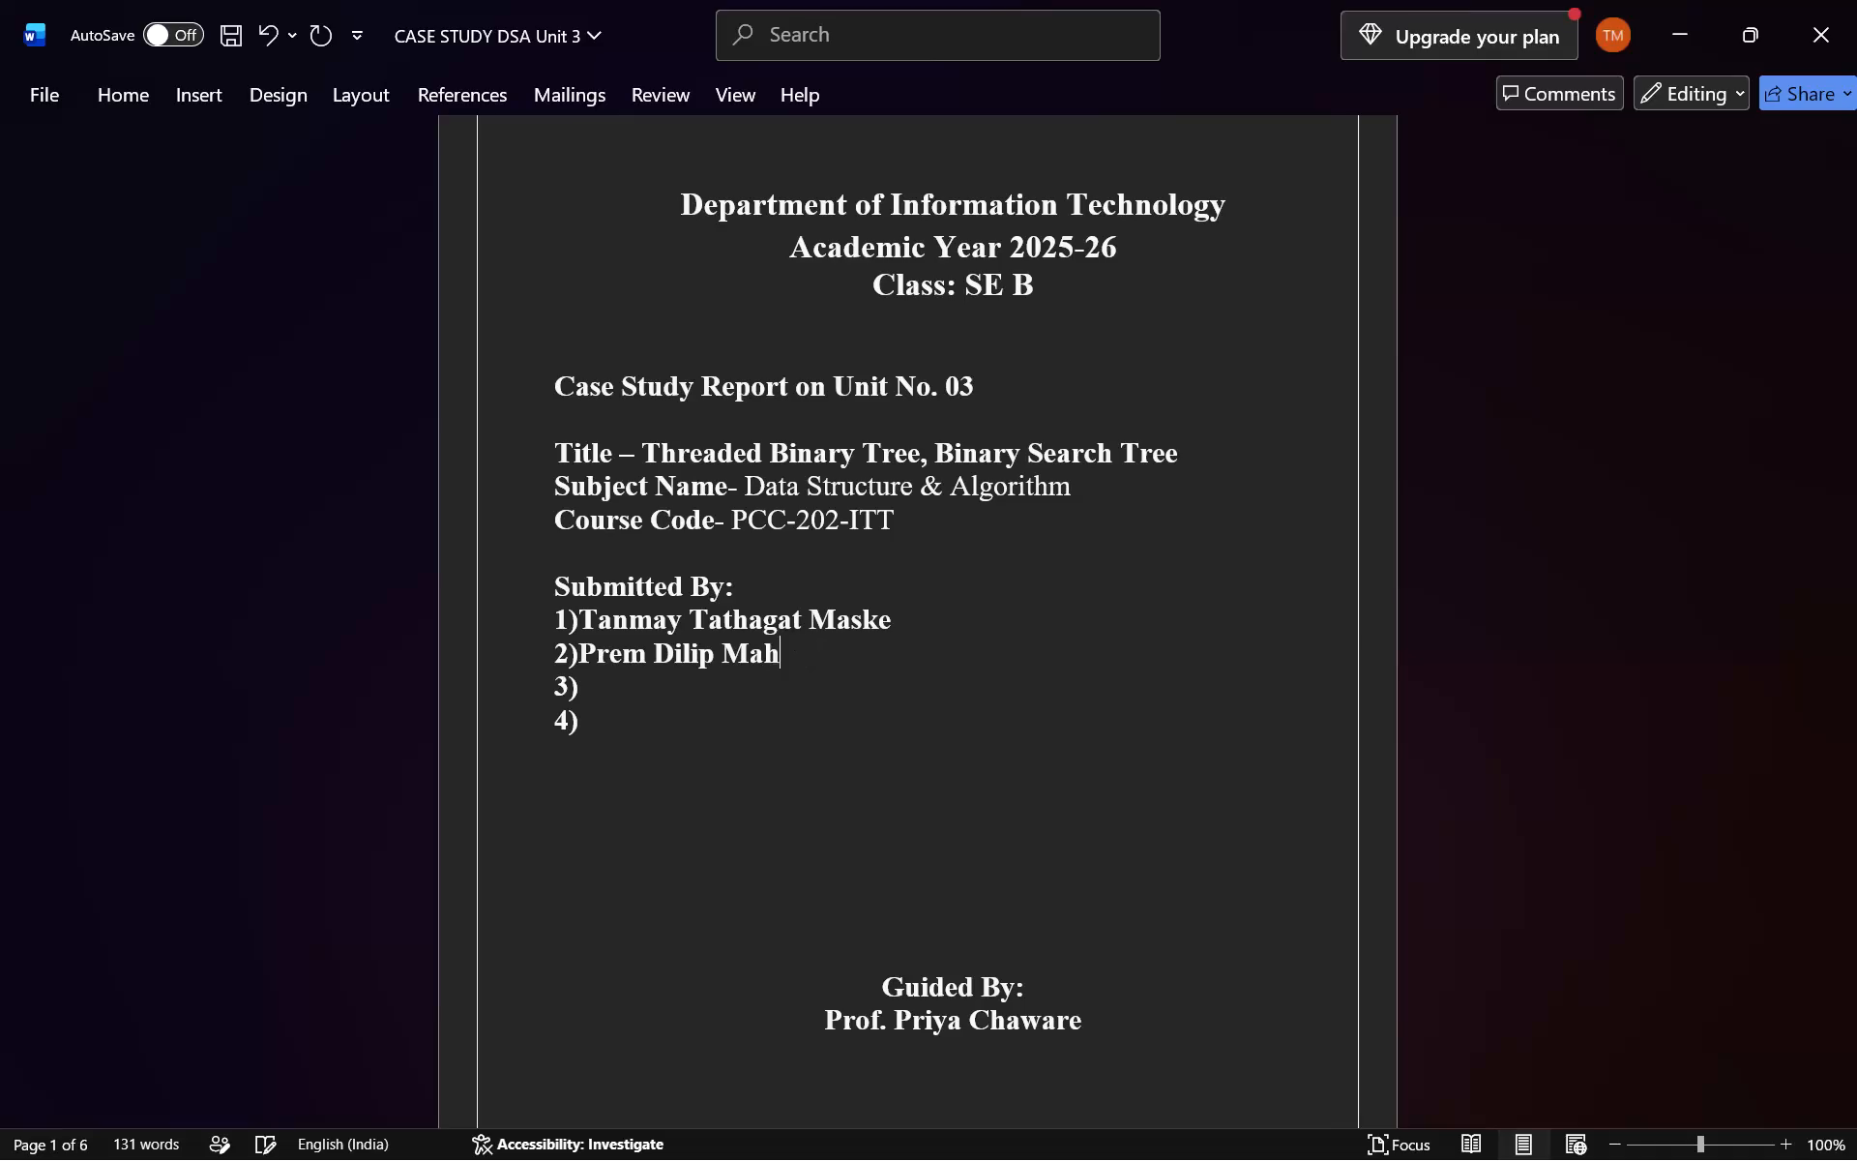
Correct and complete the second student's surname on line 2 of the cover page's "Submitted By" list.
key("BackSpace")
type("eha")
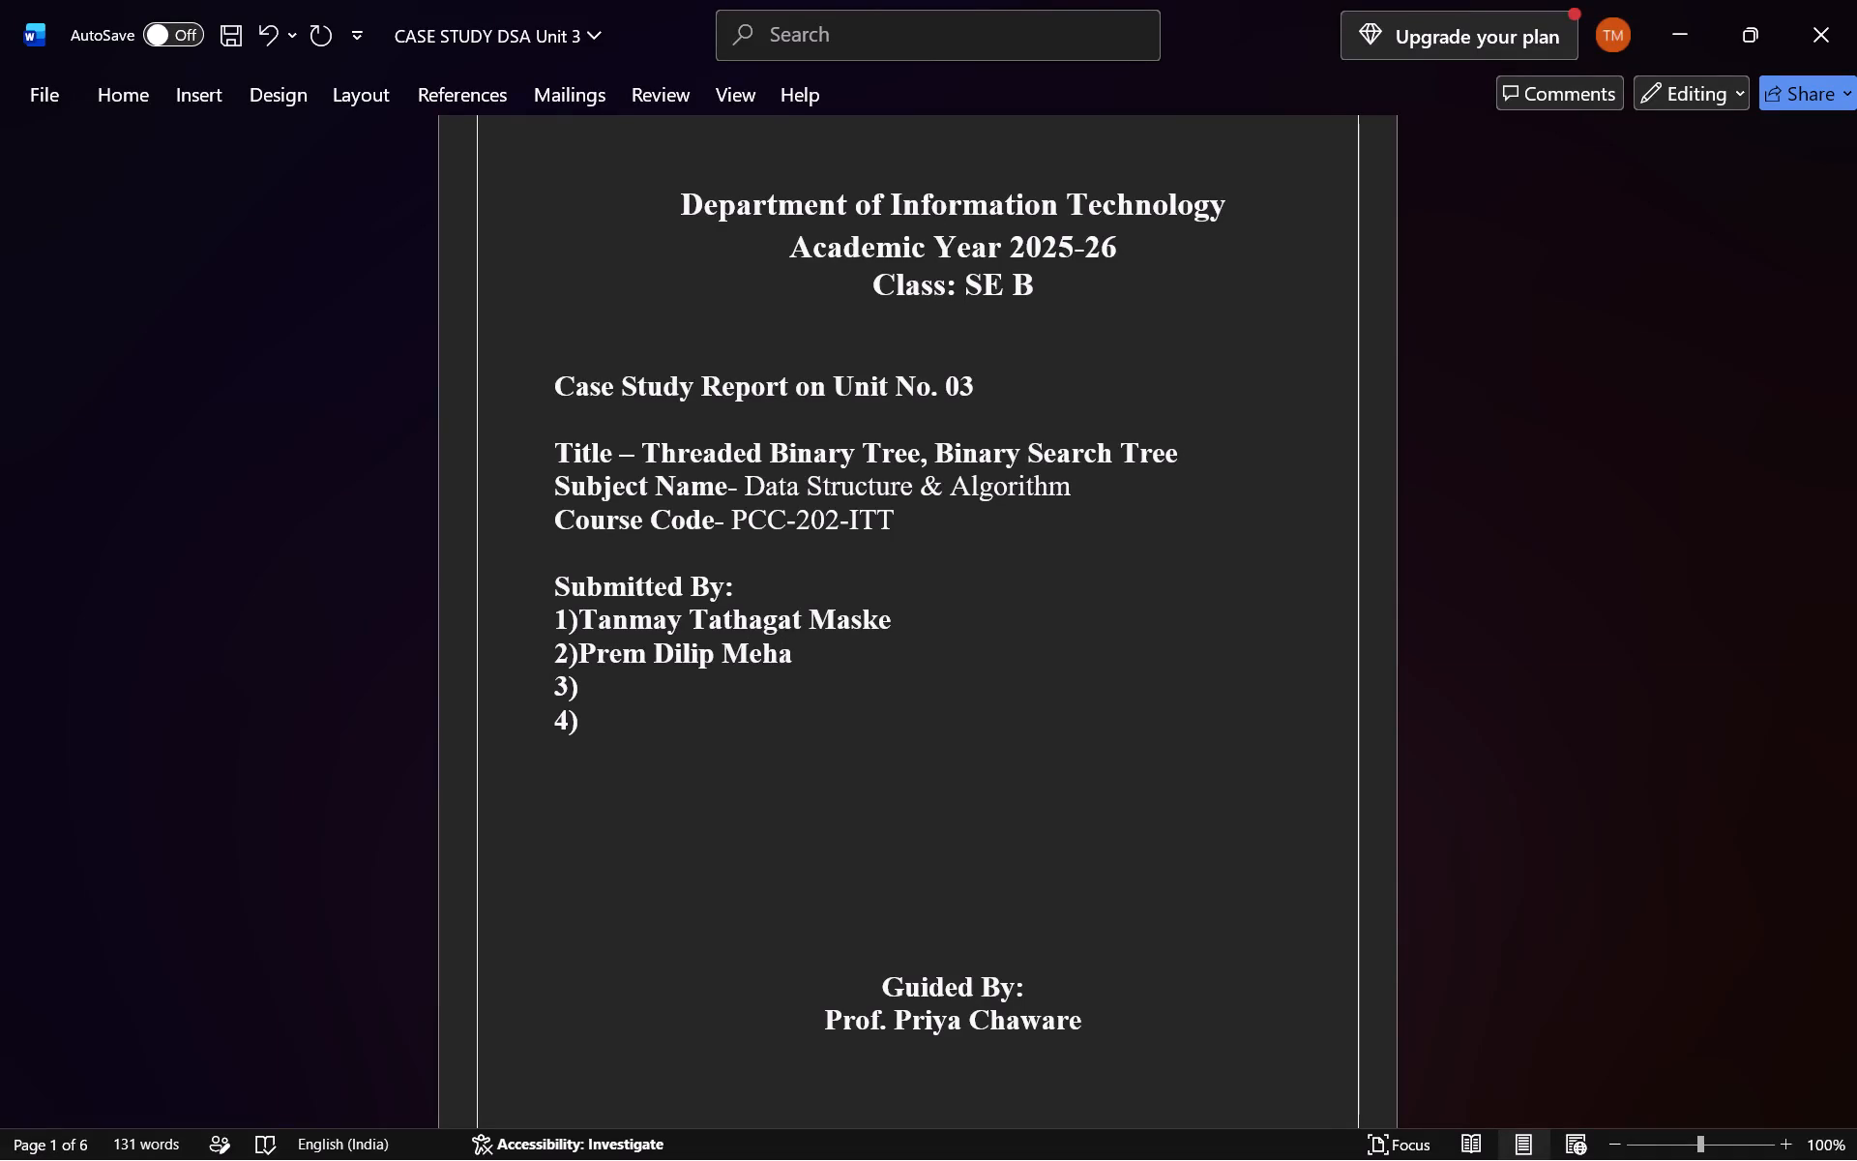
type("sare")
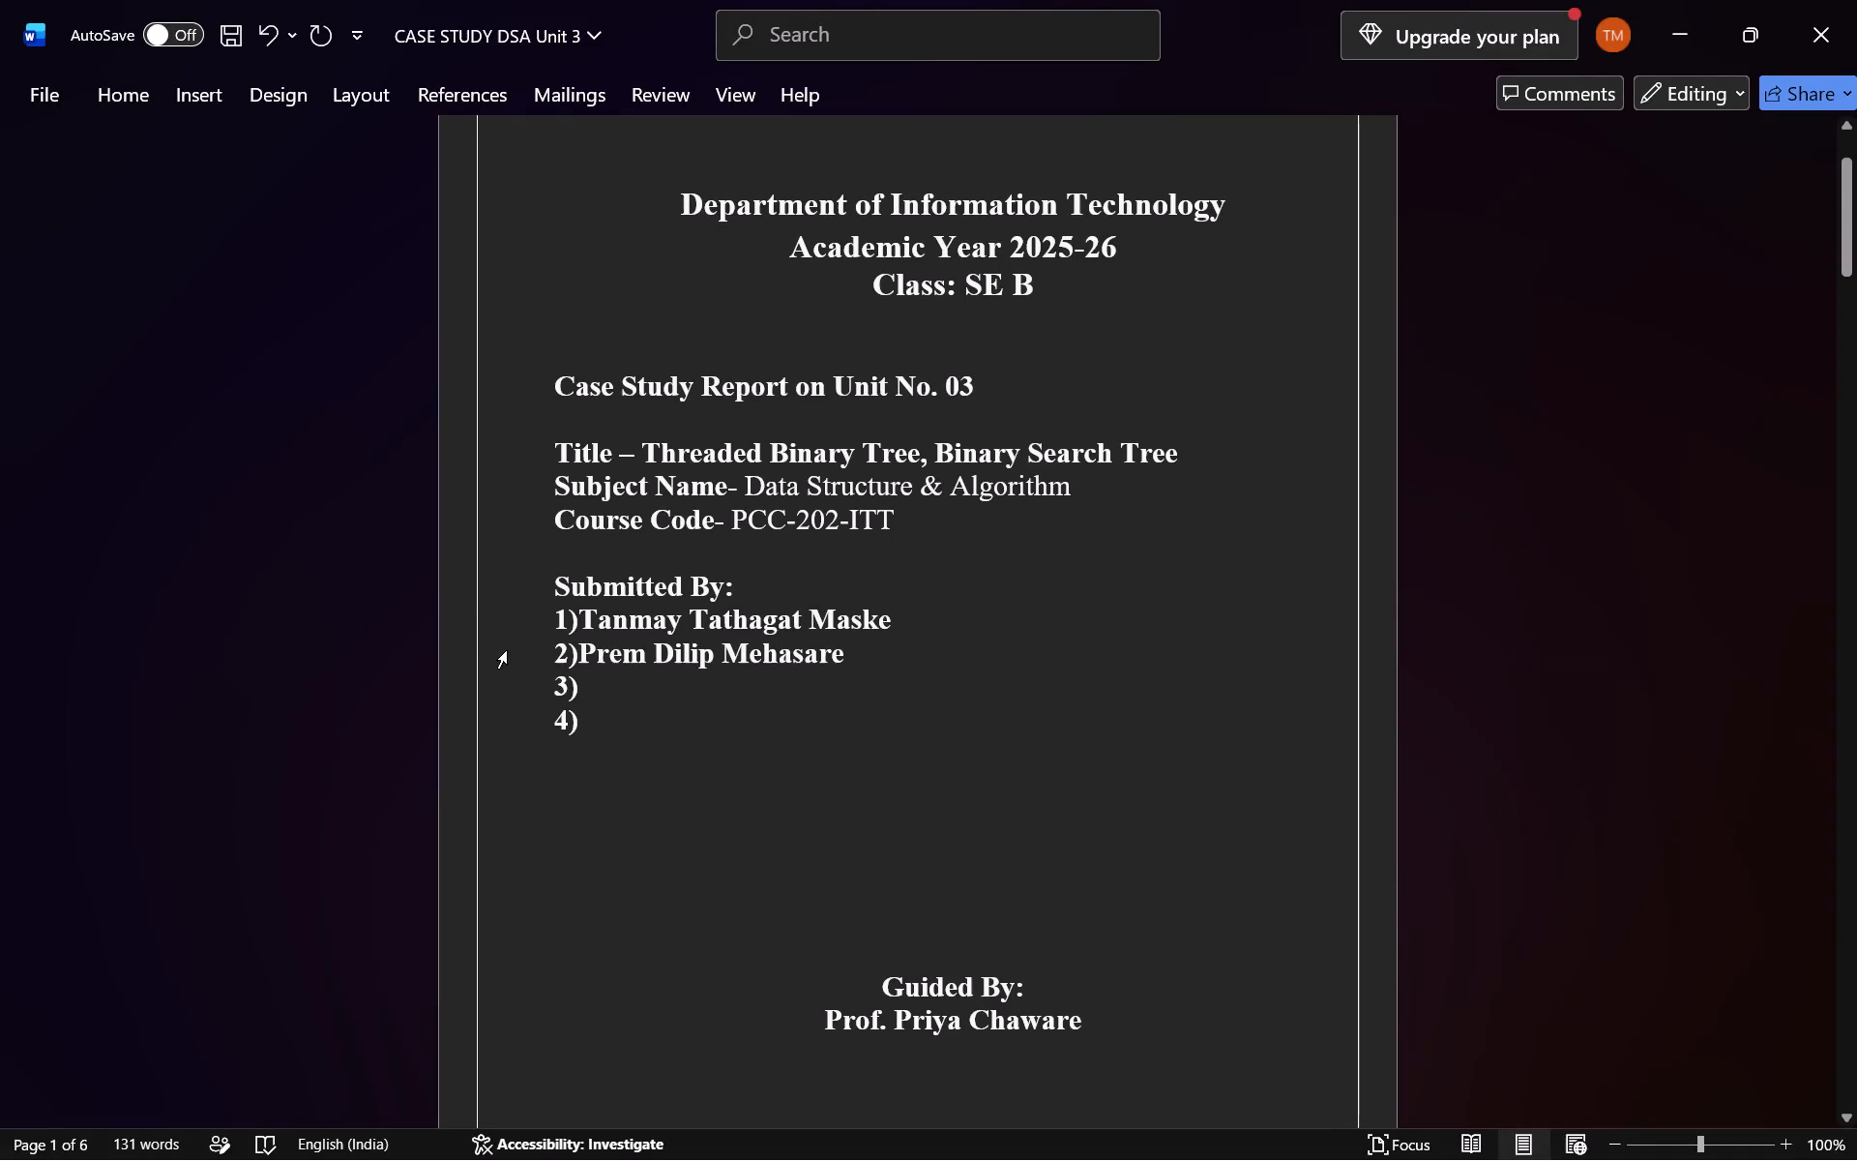
Enter the third student's full name on line 3 of the cover page's "Submitted By" list.
left_click(584, 685)
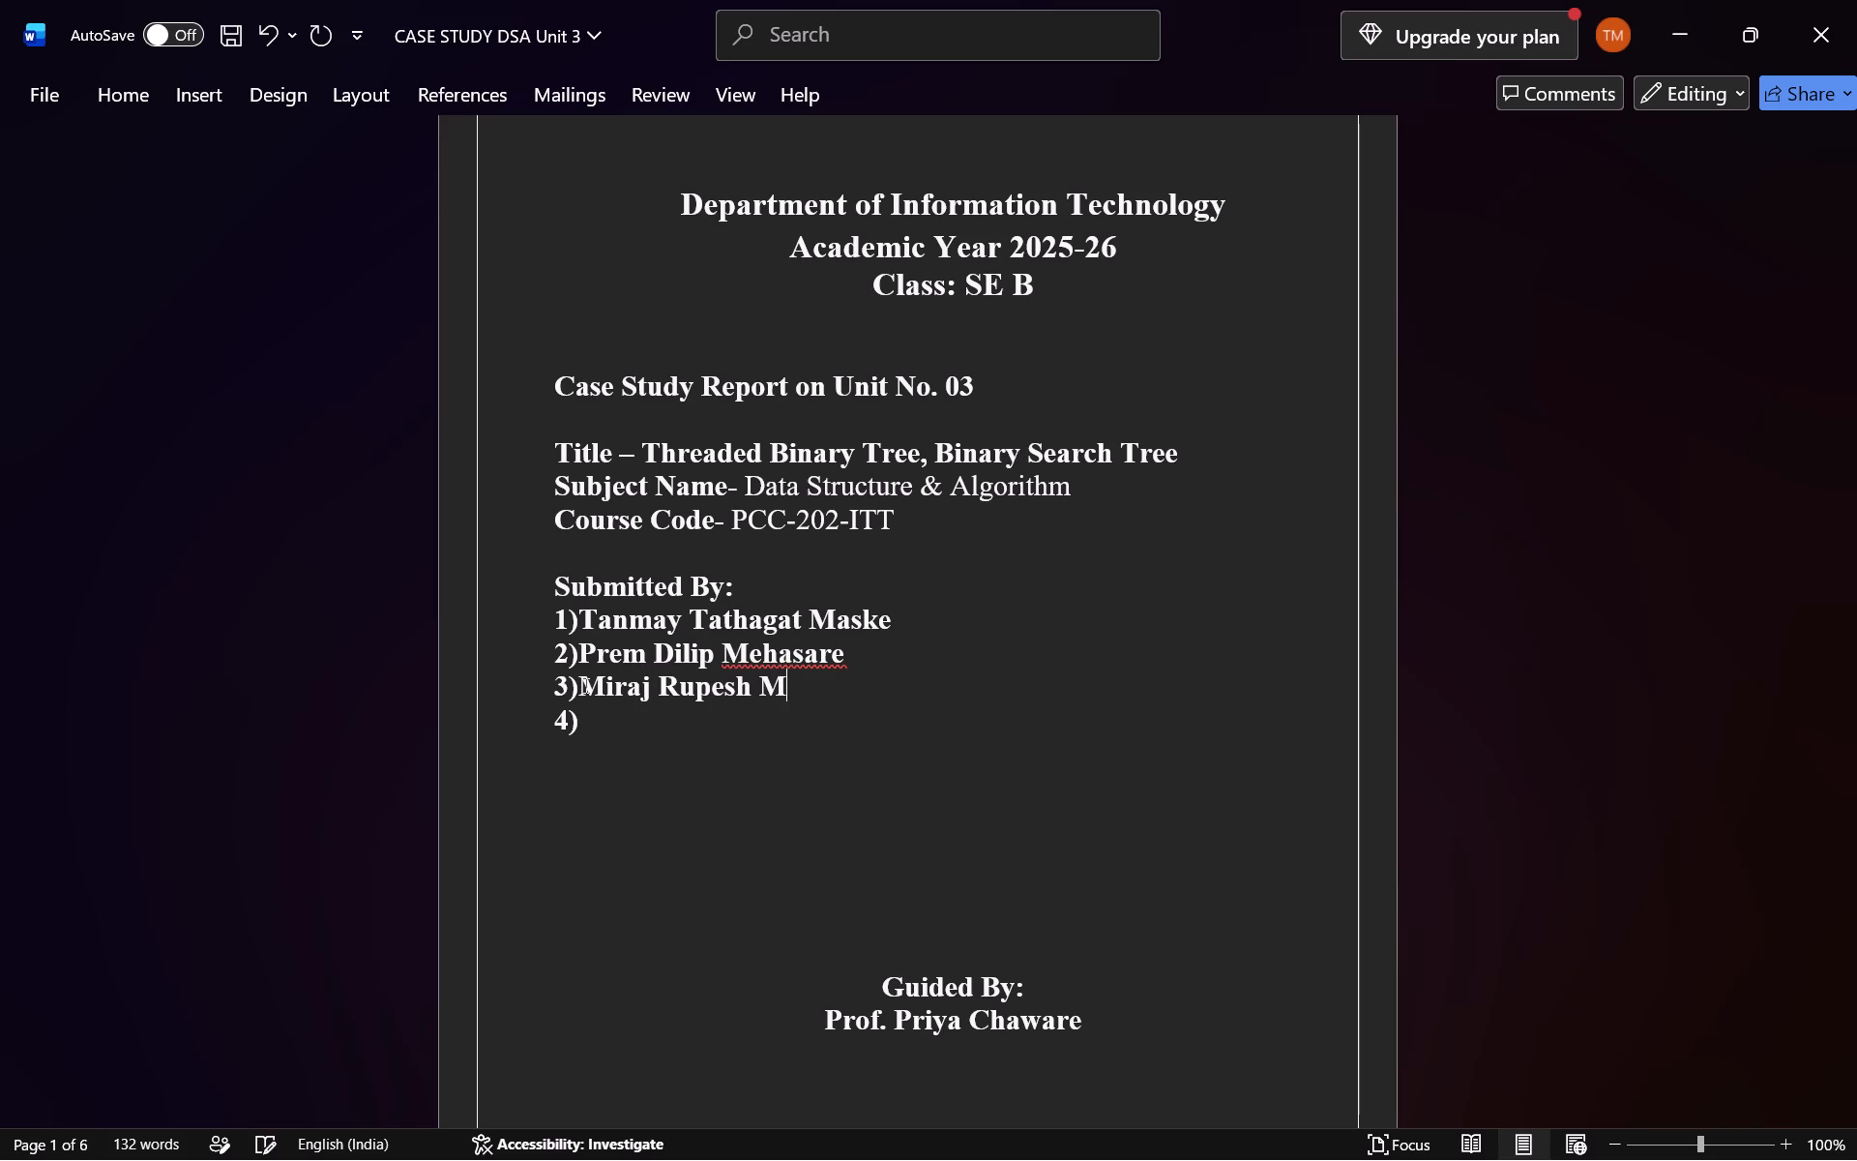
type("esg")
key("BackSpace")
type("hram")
Enter the fourth student's full name on line 4 of the cover page's "Submitted By" list.
left_click(579, 721)
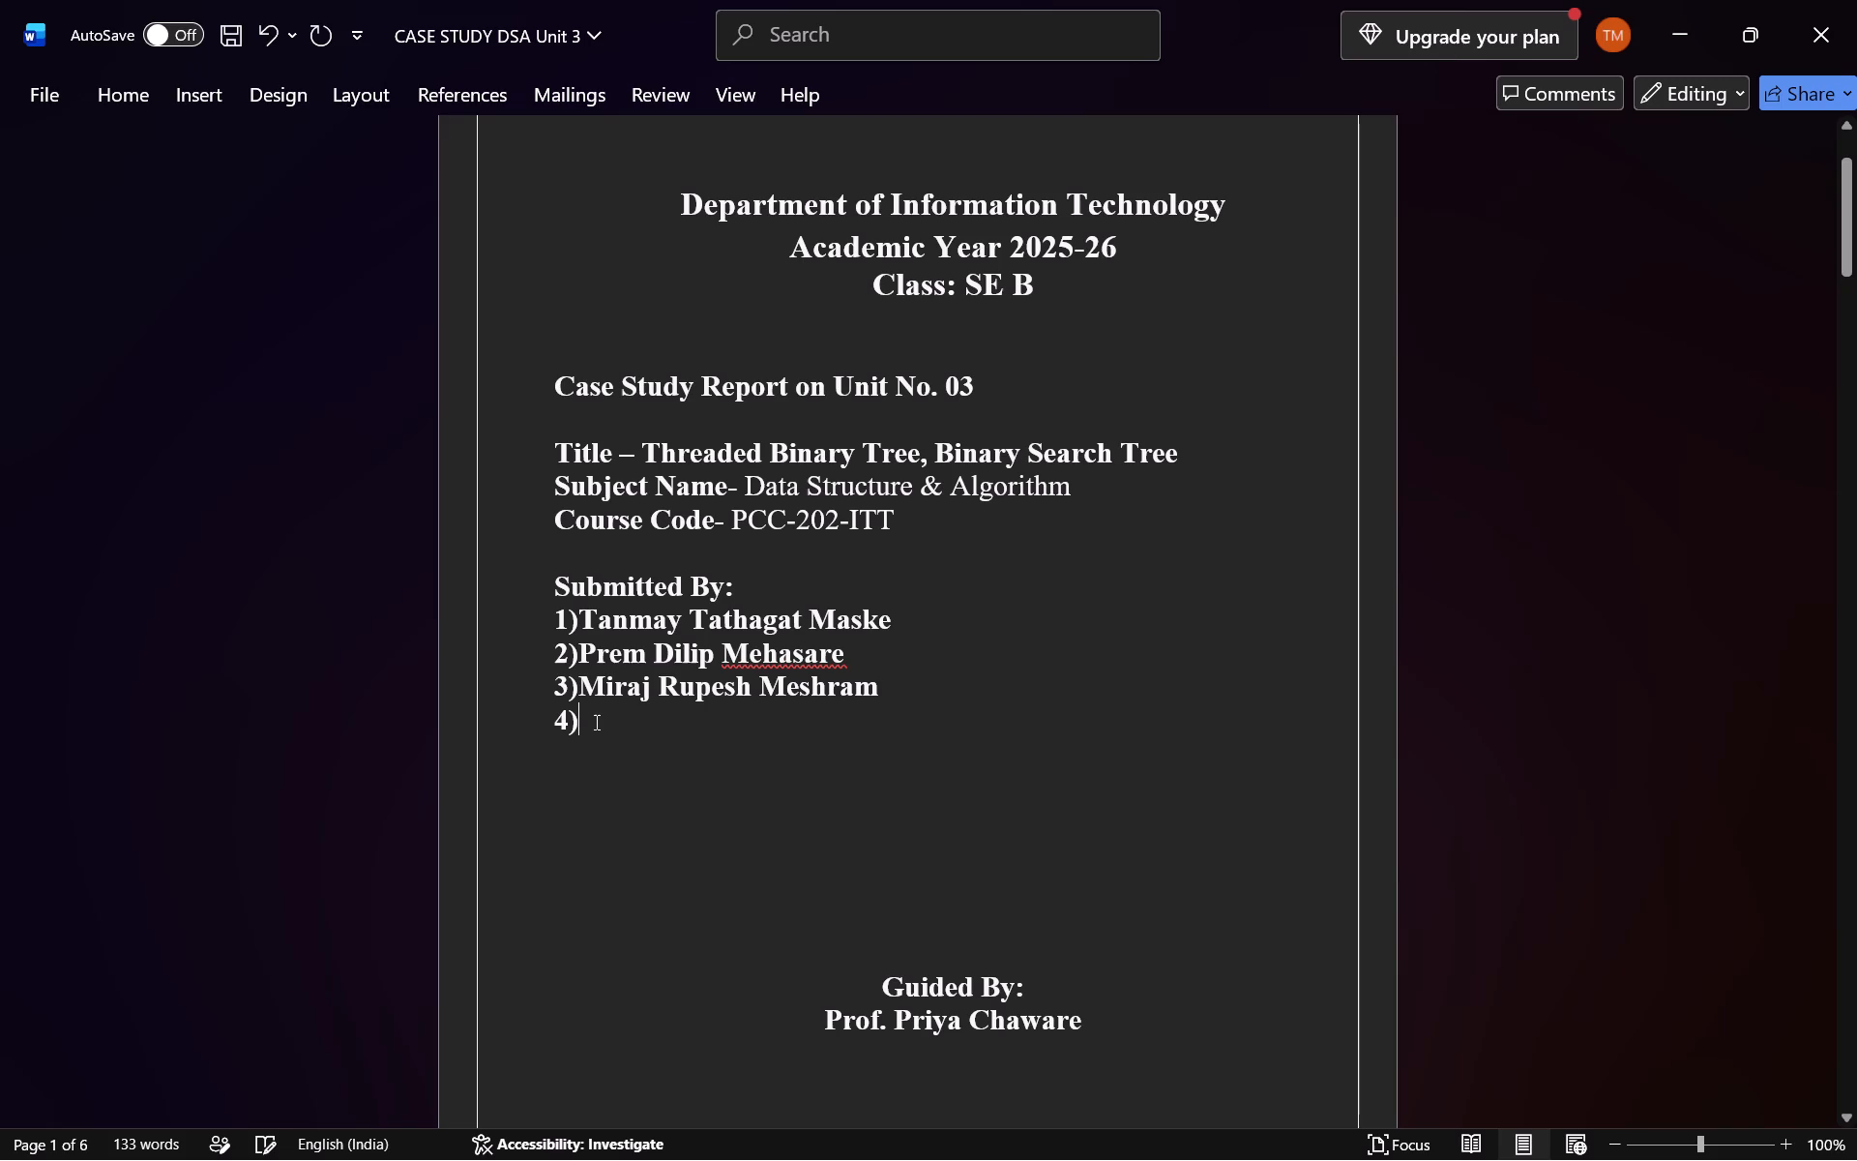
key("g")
key("BackSpace")
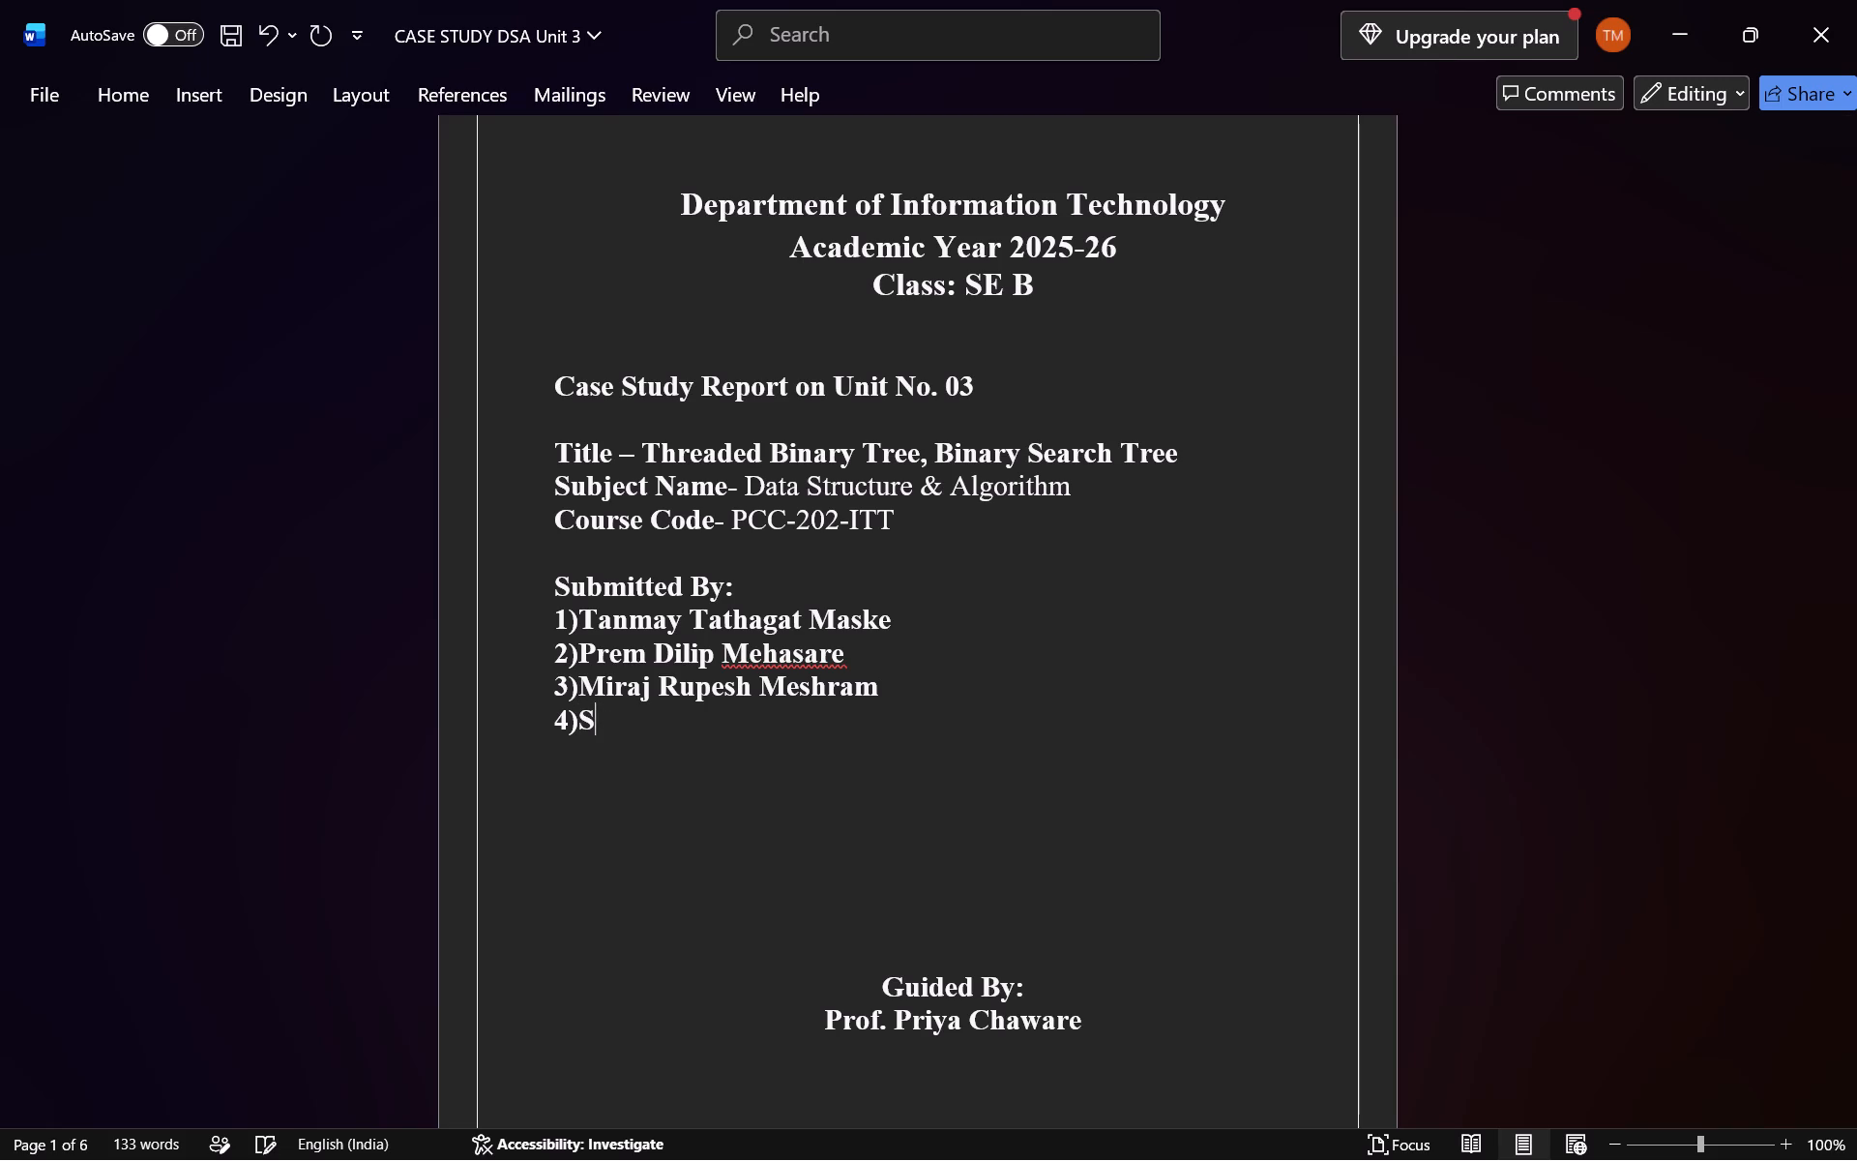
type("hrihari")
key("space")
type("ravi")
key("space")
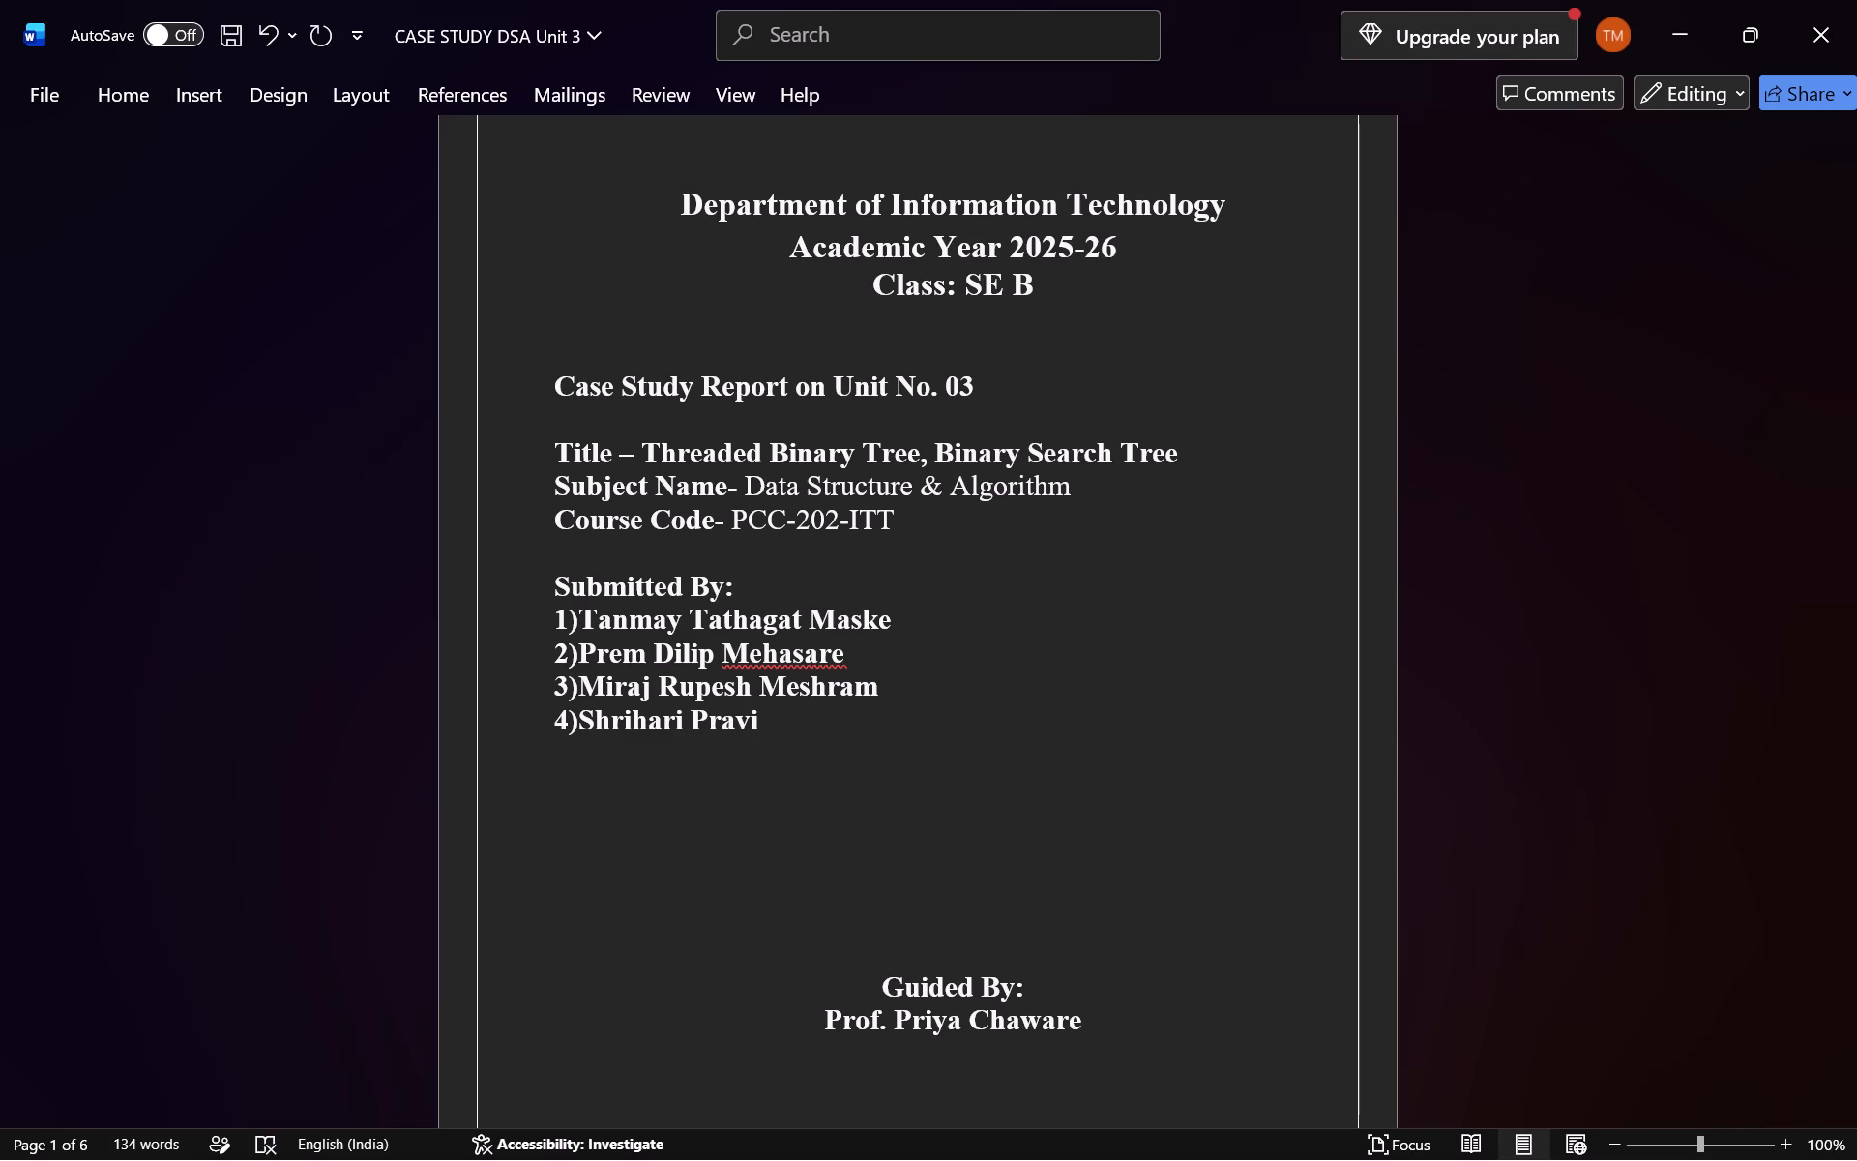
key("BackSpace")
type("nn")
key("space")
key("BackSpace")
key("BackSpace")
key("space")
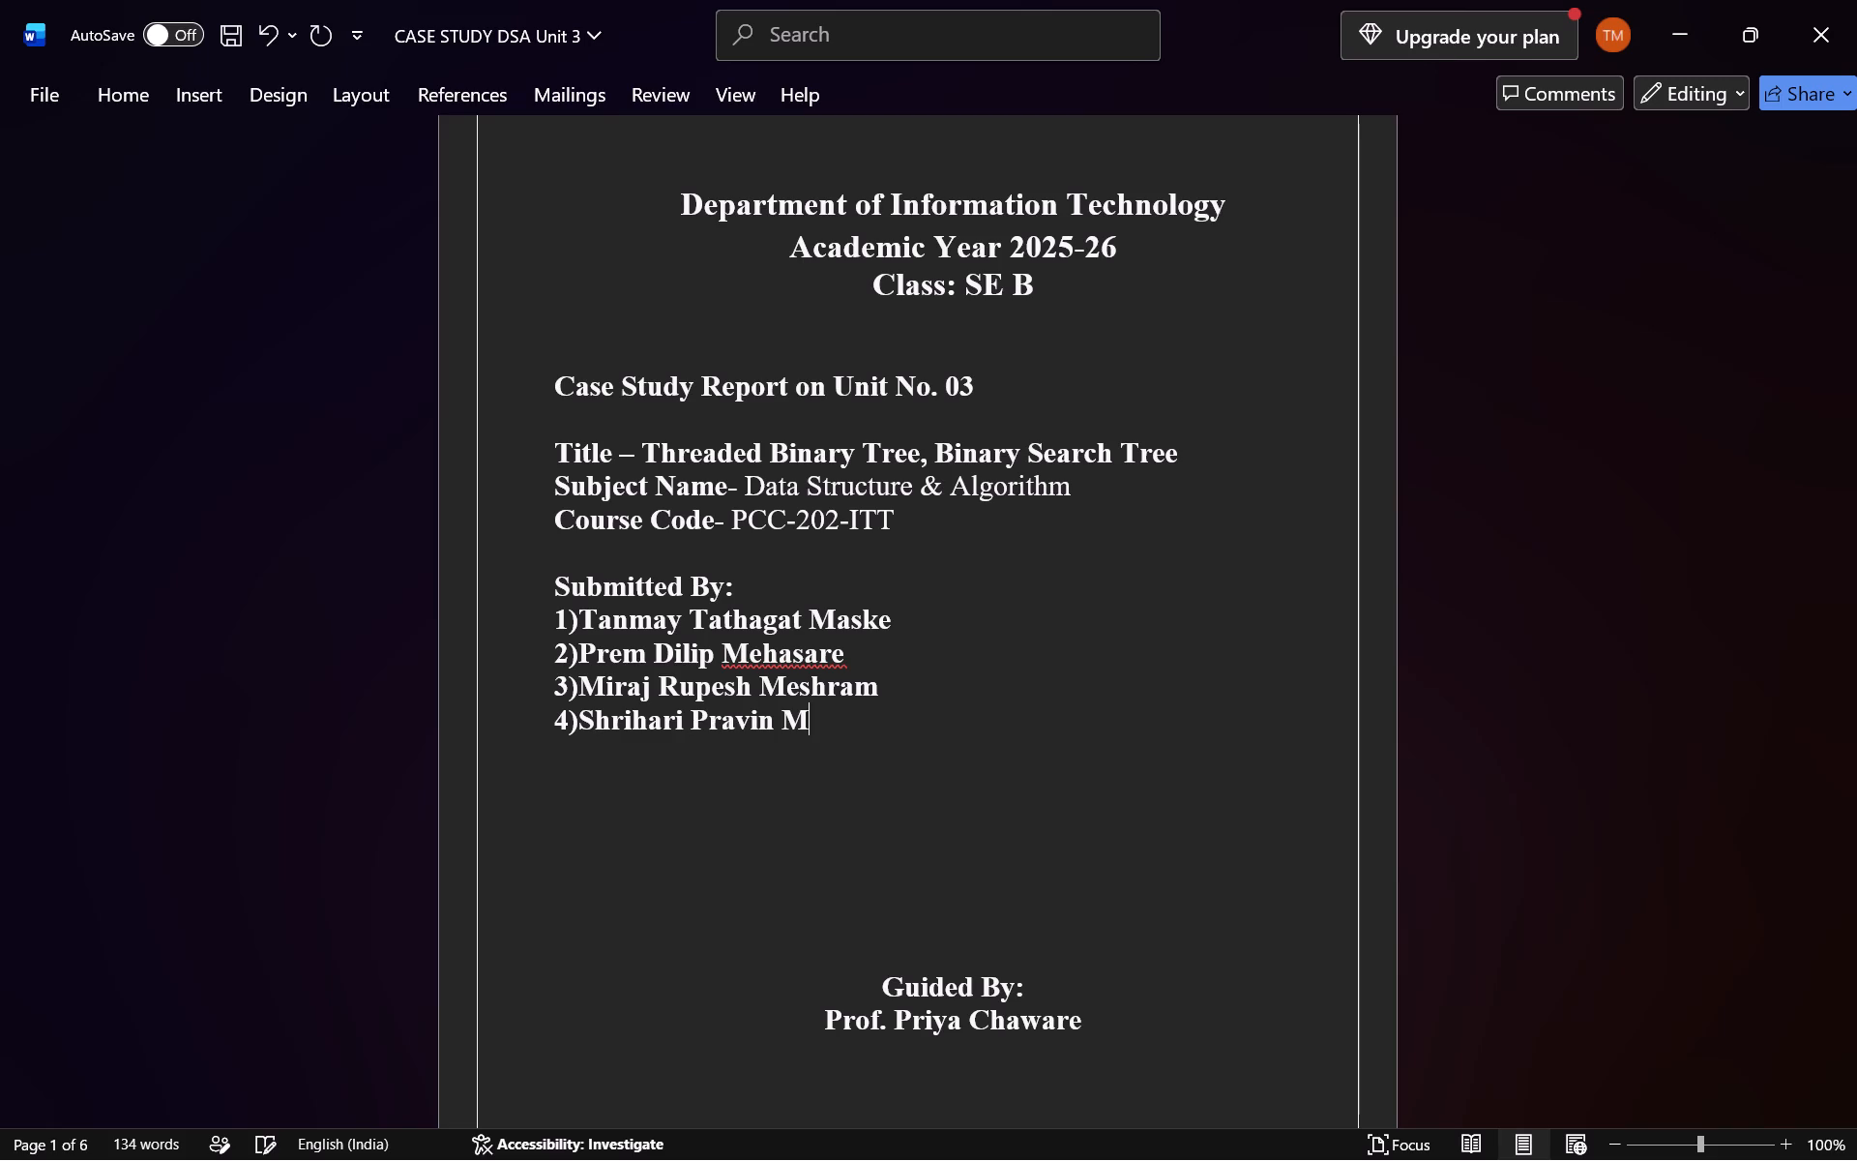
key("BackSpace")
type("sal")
Add a line numbered "5)" with the fifth student's full name to the cover page's "Submitted By" list.
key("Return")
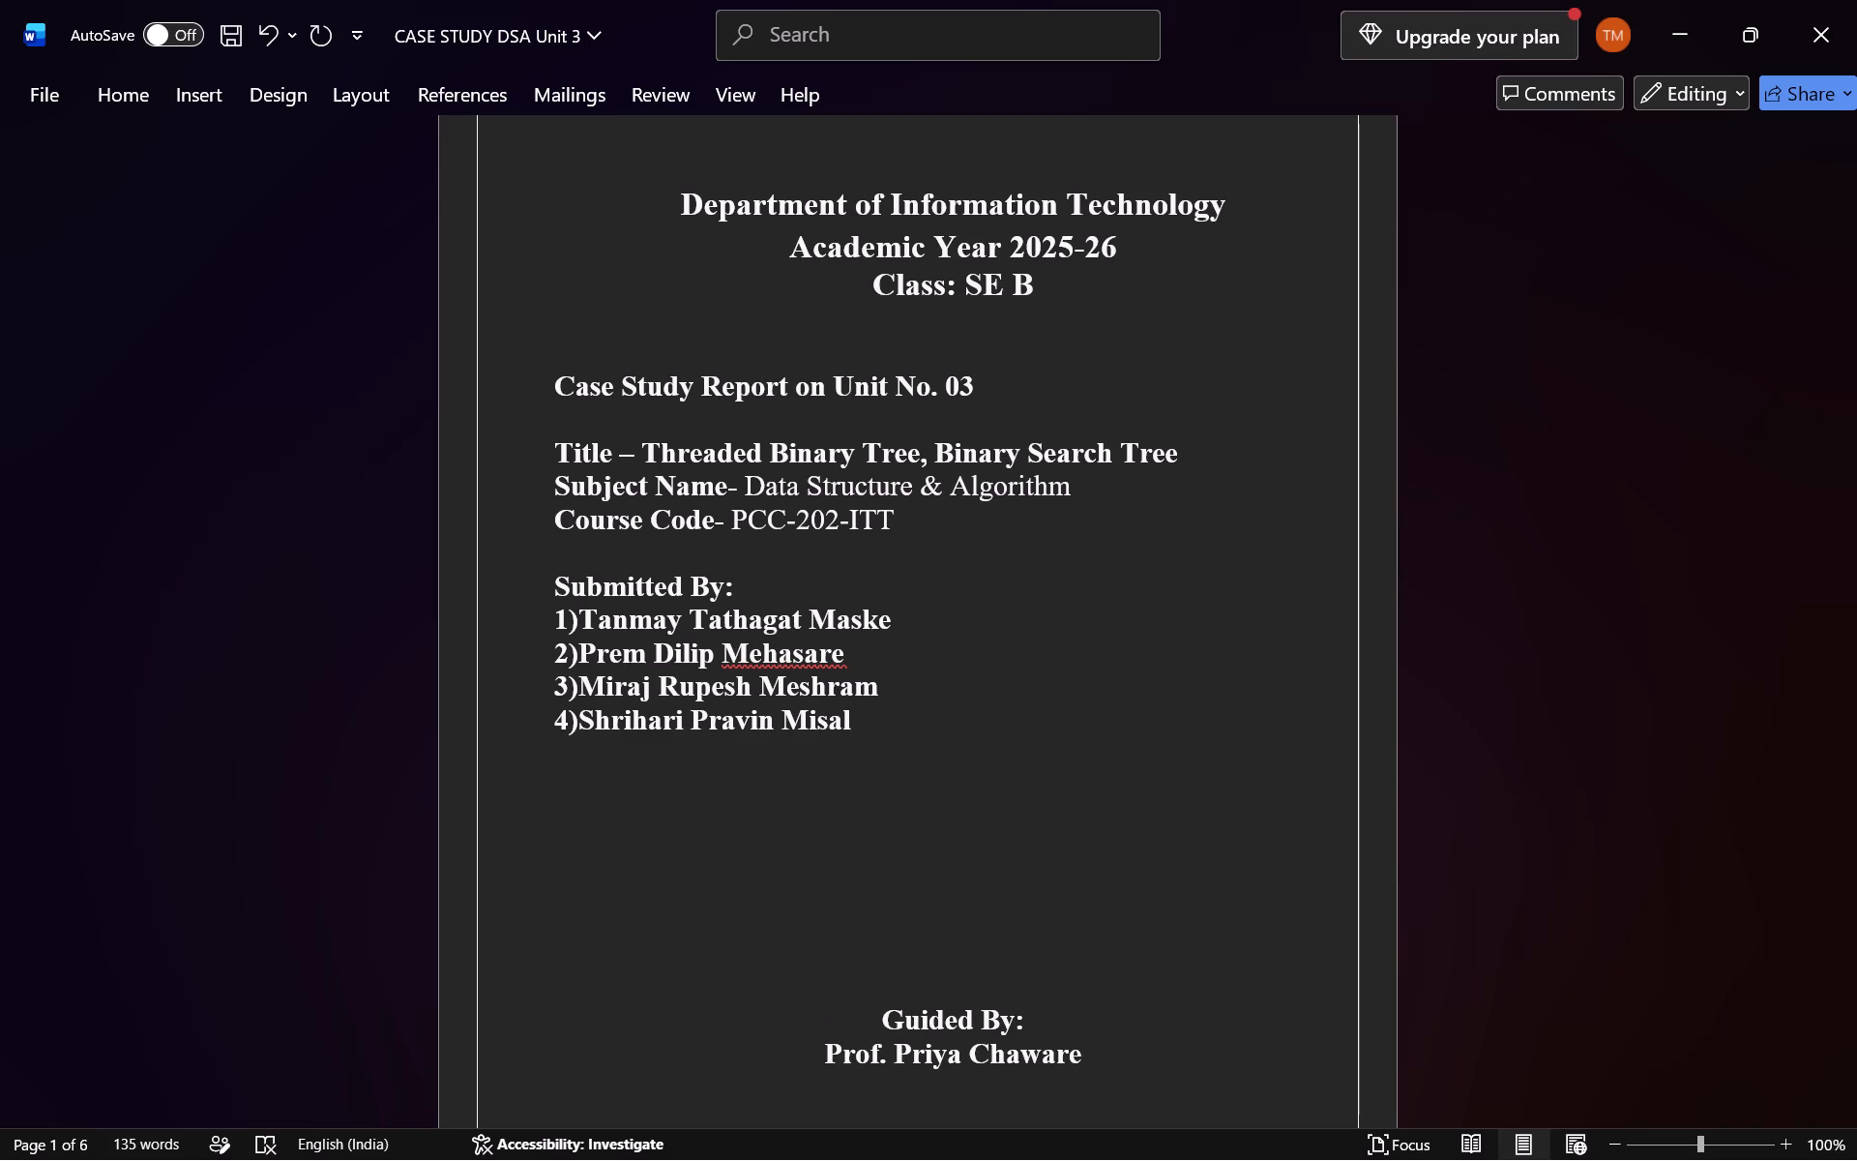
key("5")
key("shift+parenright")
Complete the fifth student's middle name and surname on line 5 of the cover page's "Submitted By" list.
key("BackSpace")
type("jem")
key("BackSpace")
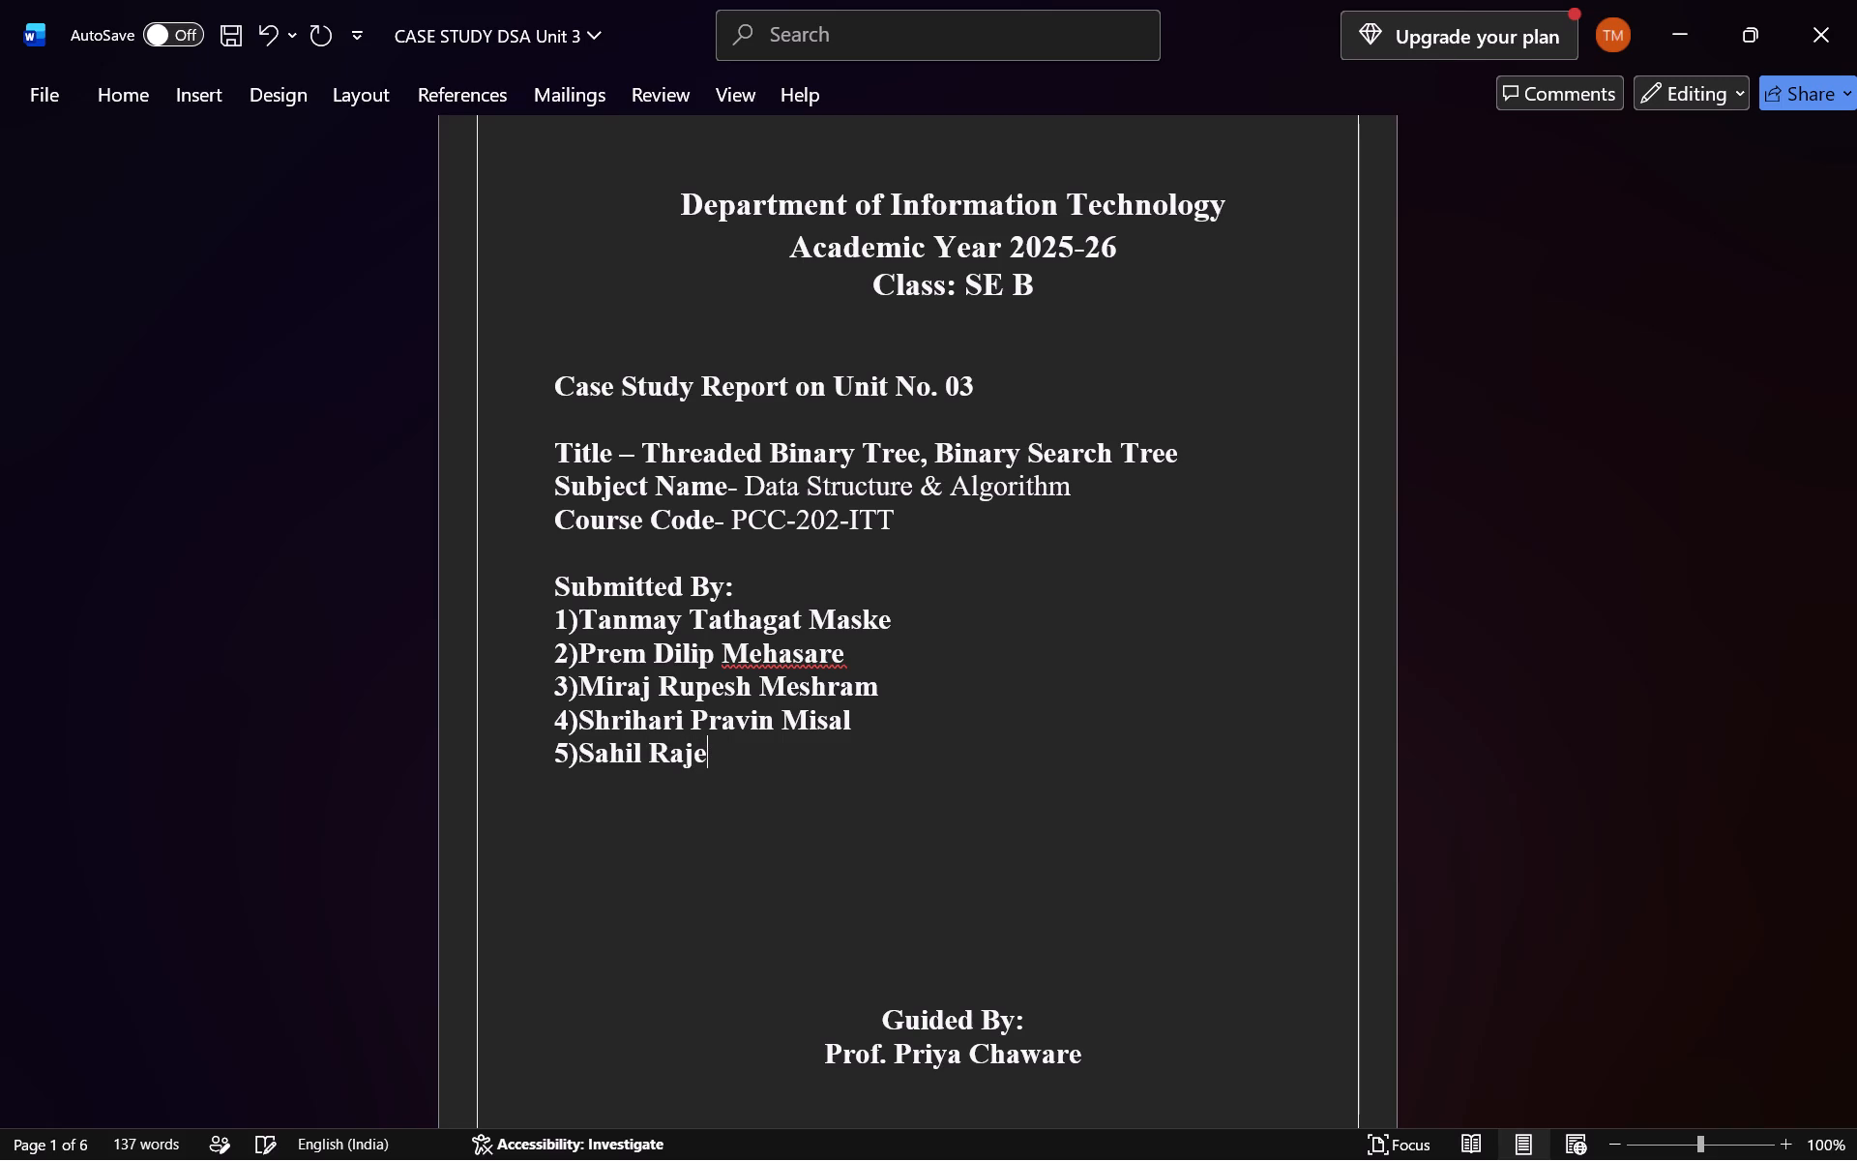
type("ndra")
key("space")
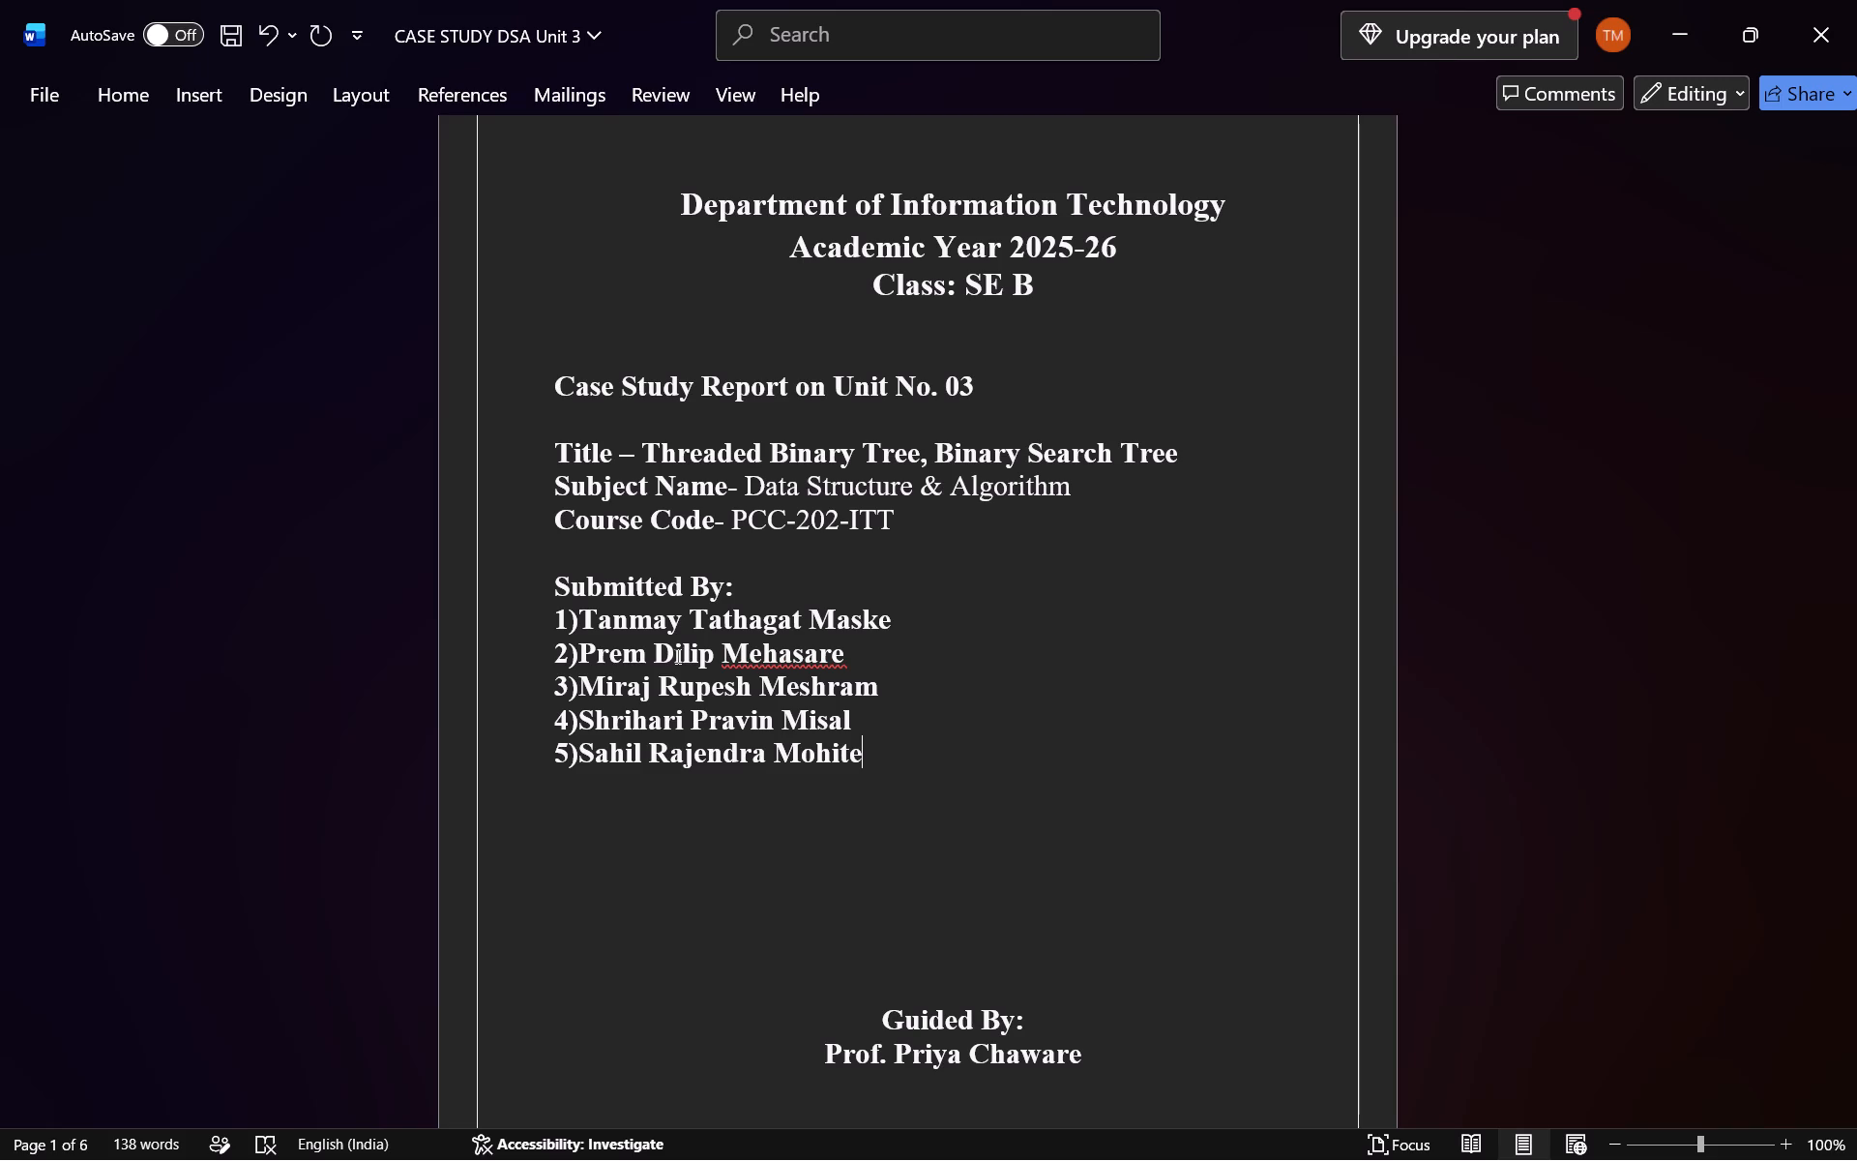
left_click(1070, 247)
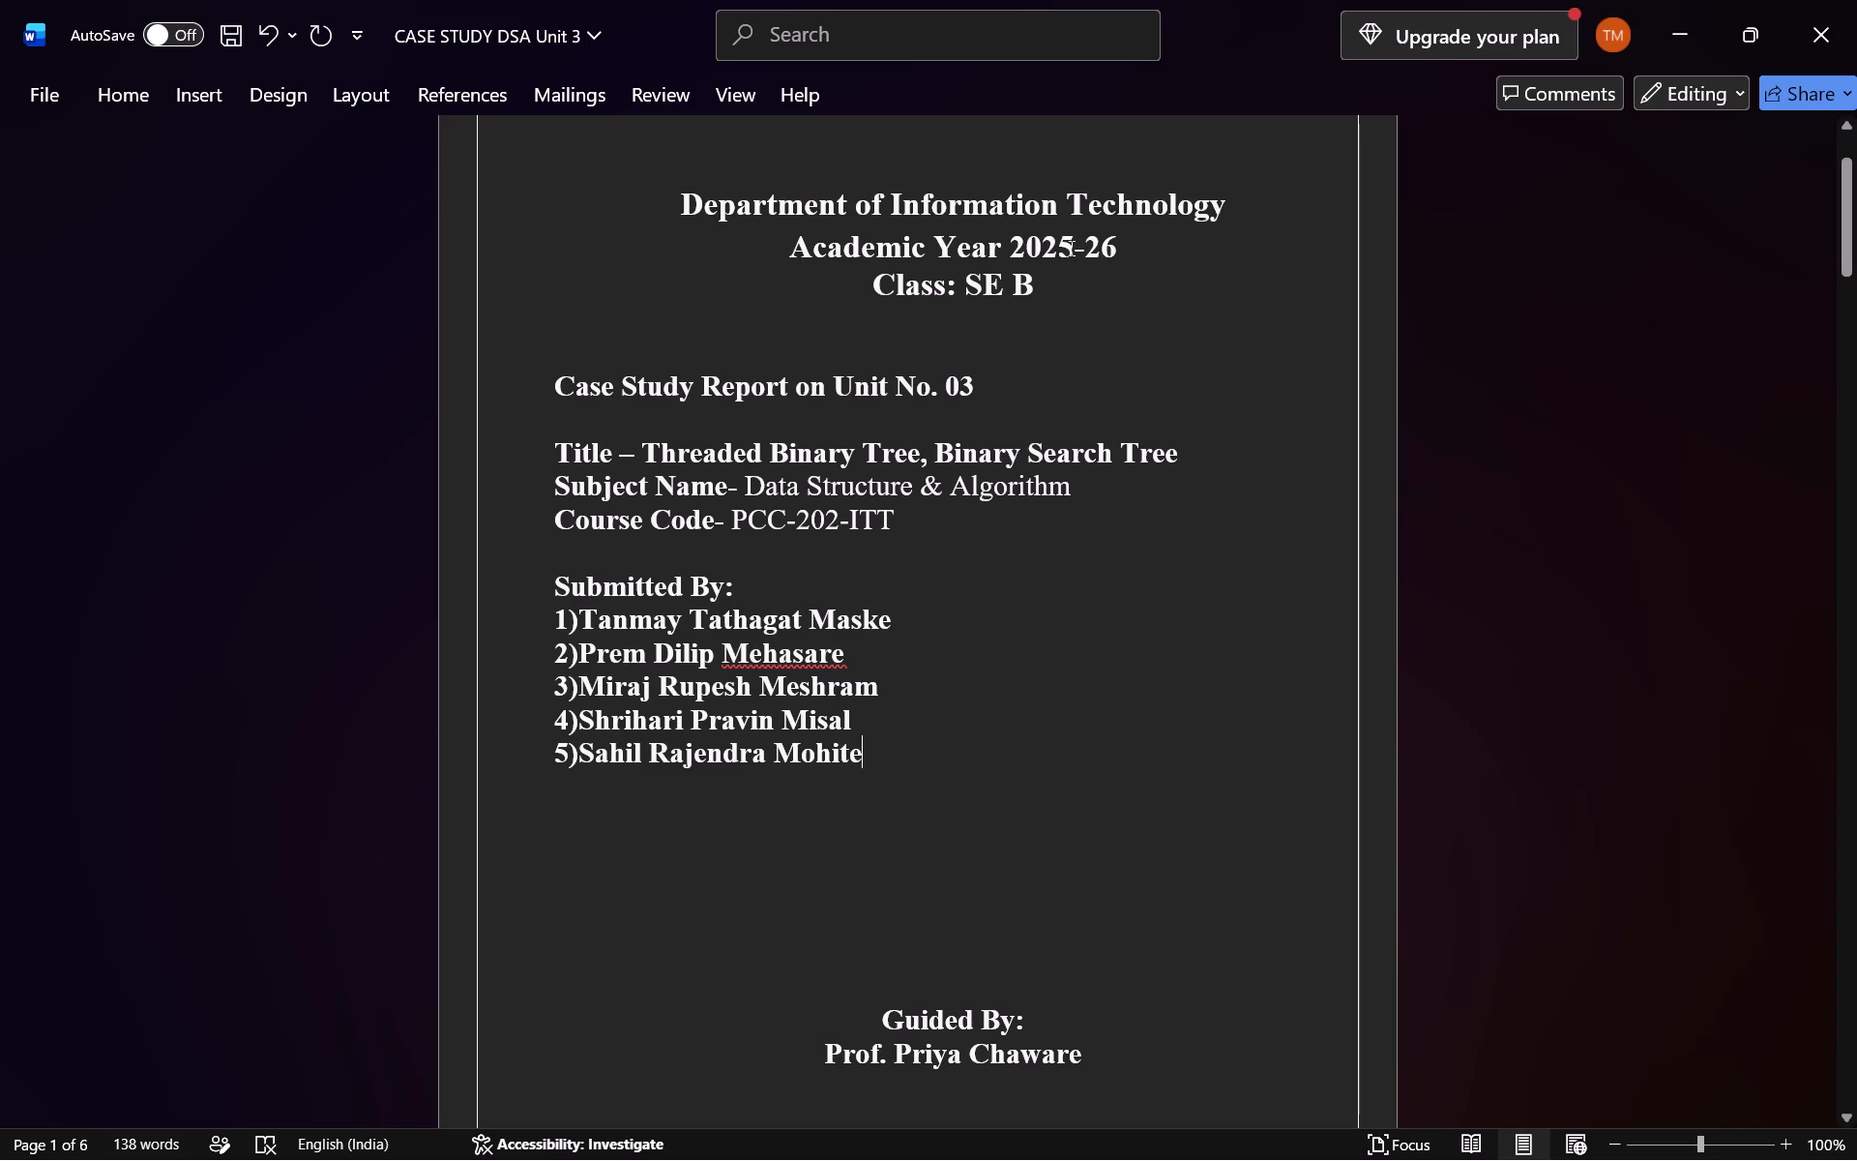
Change the Academic Year on the cover page to 2026-27.
key("BackSpace")
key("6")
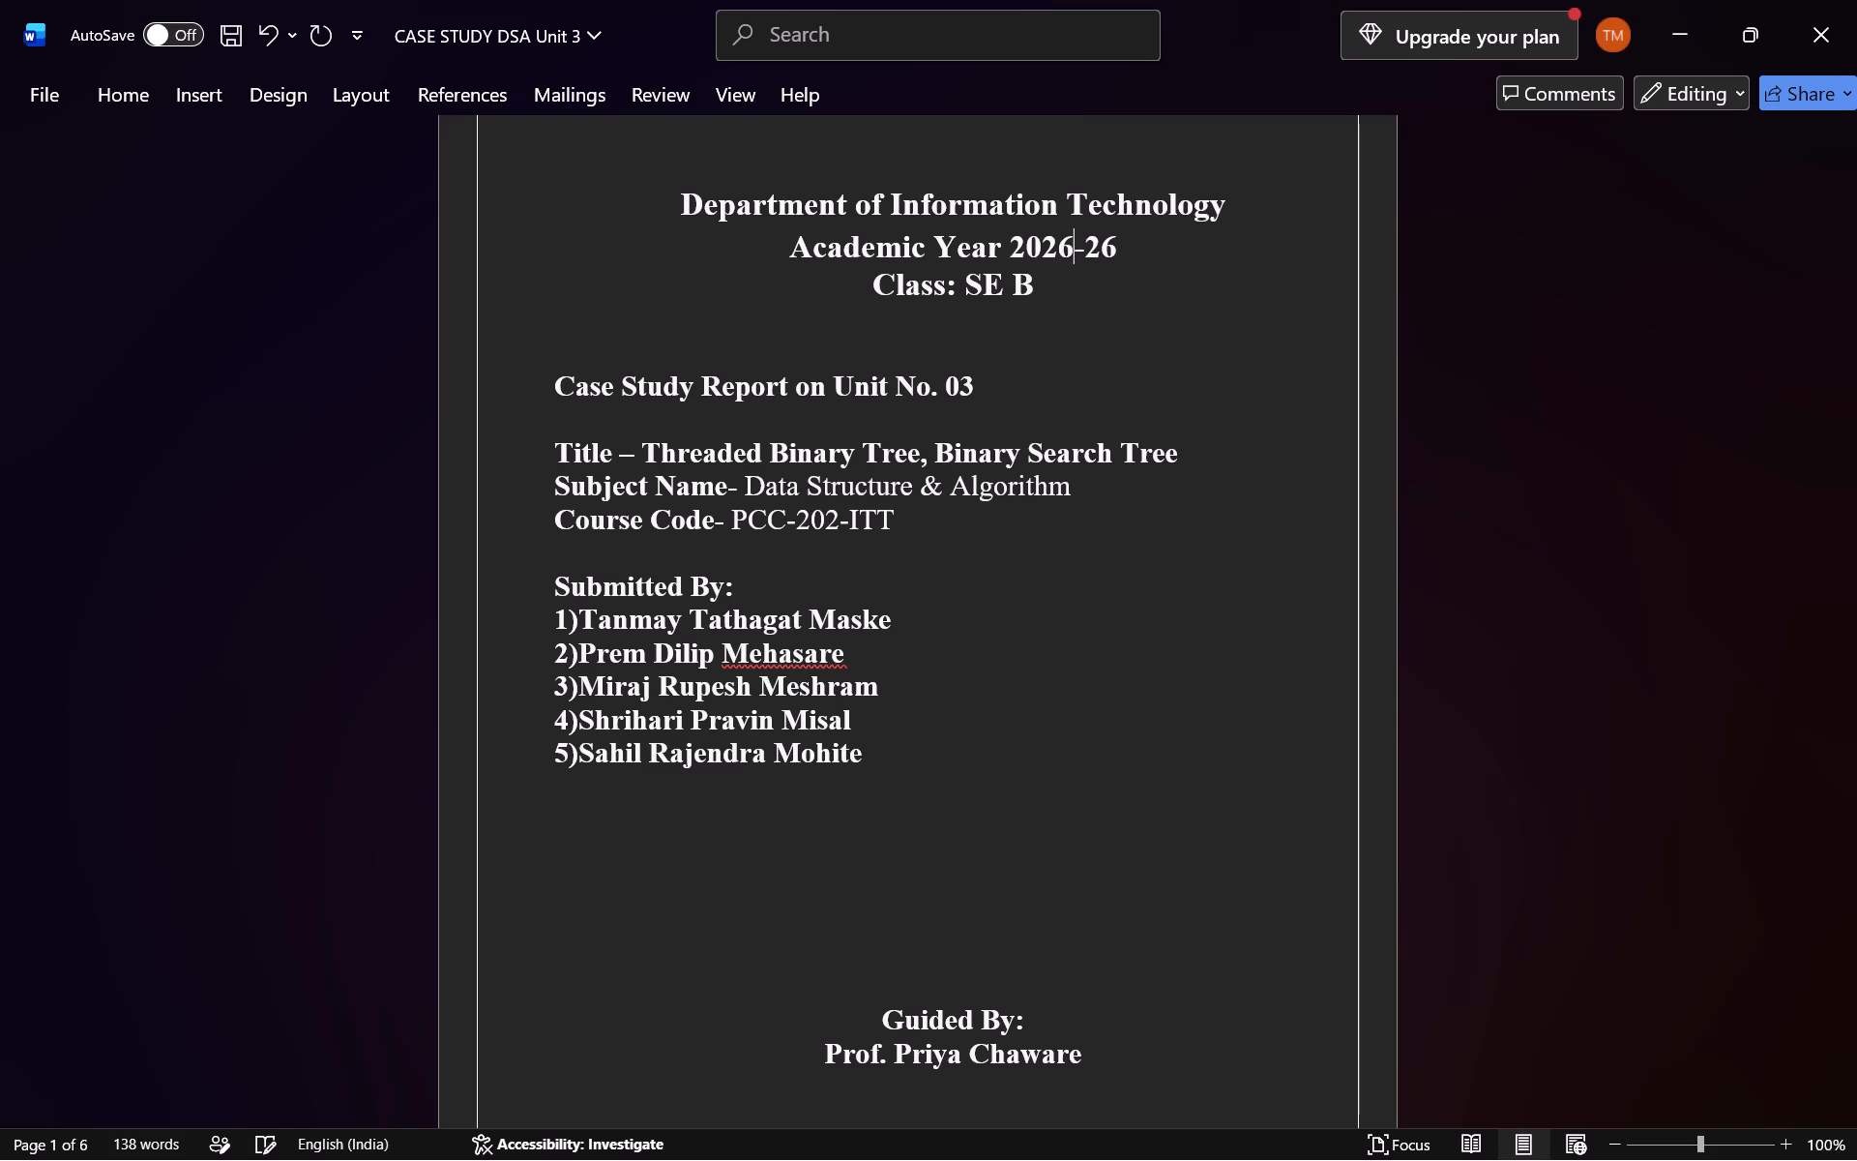
left_click(1124, 245)
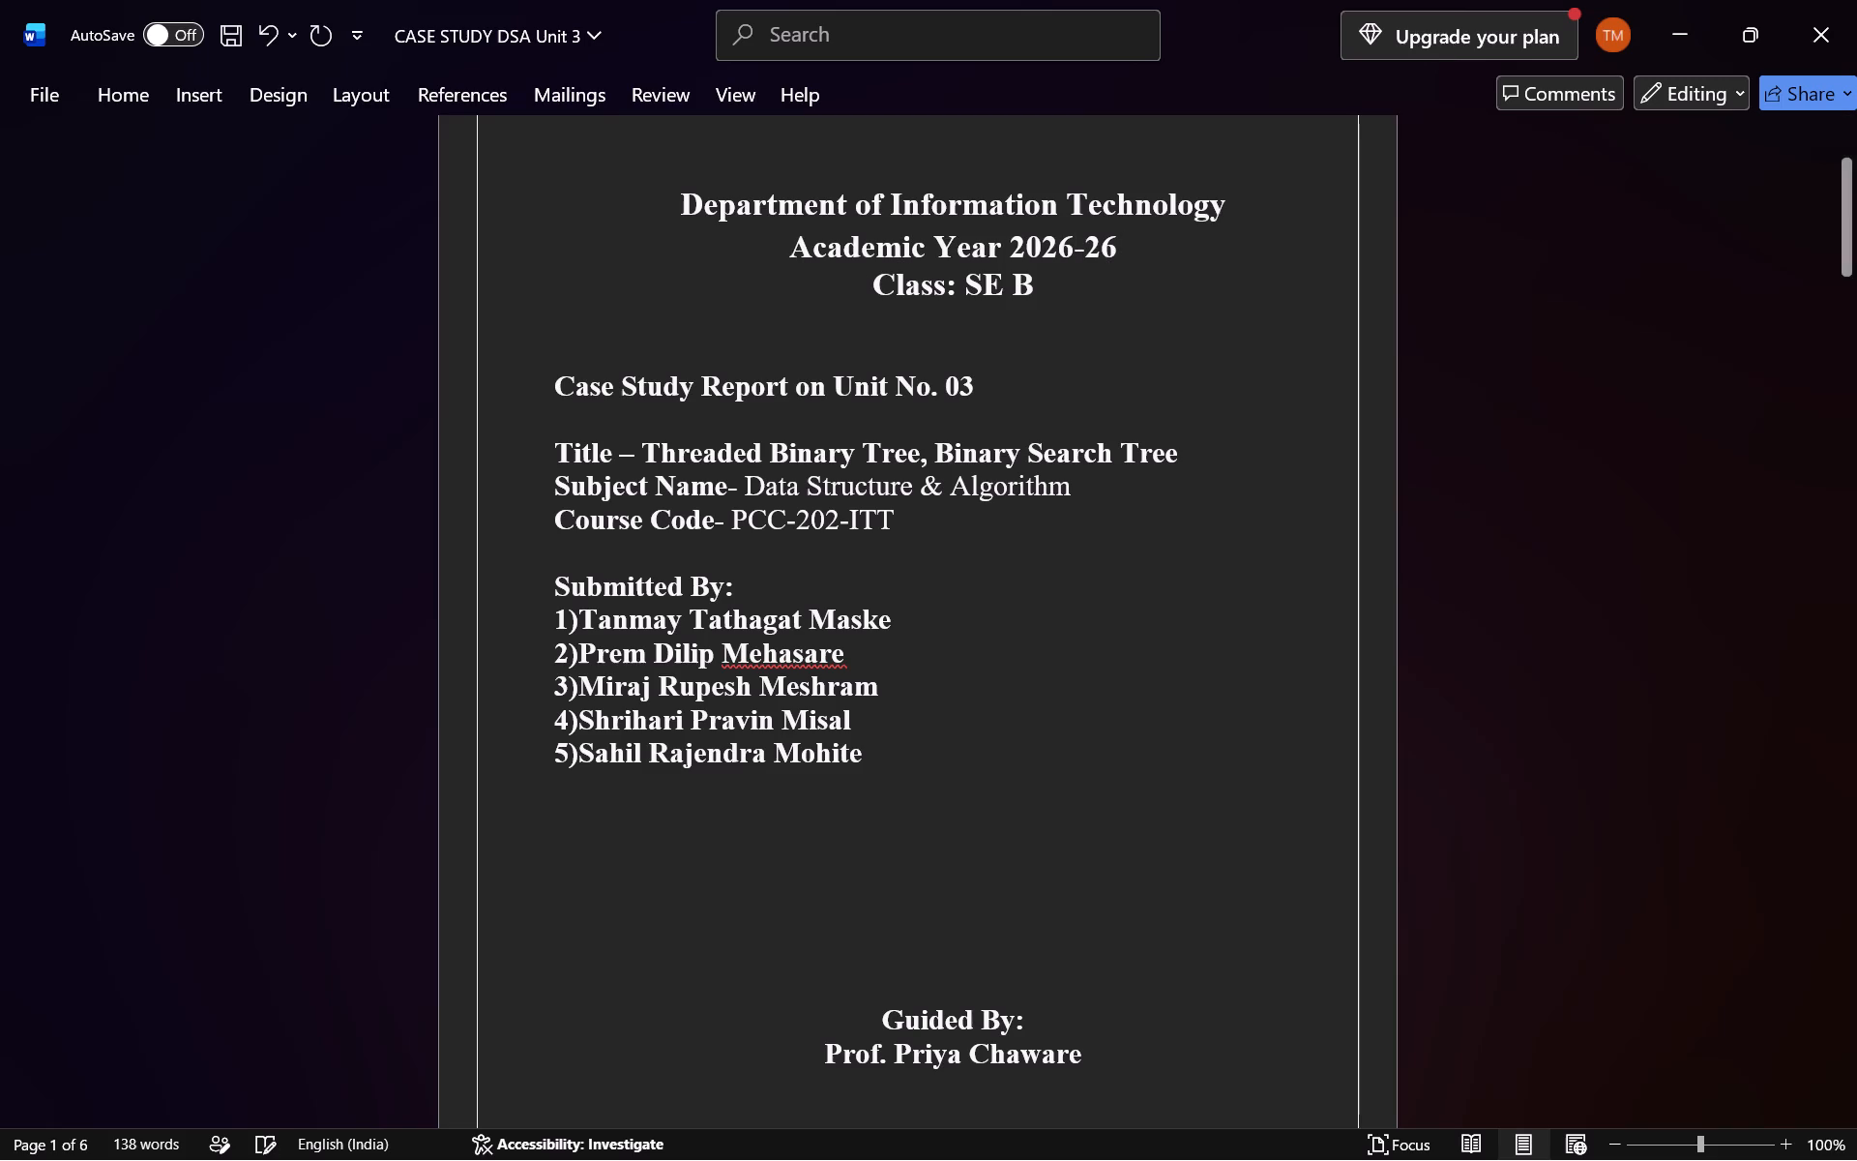
key("BackSpace")
key("BackSpace")
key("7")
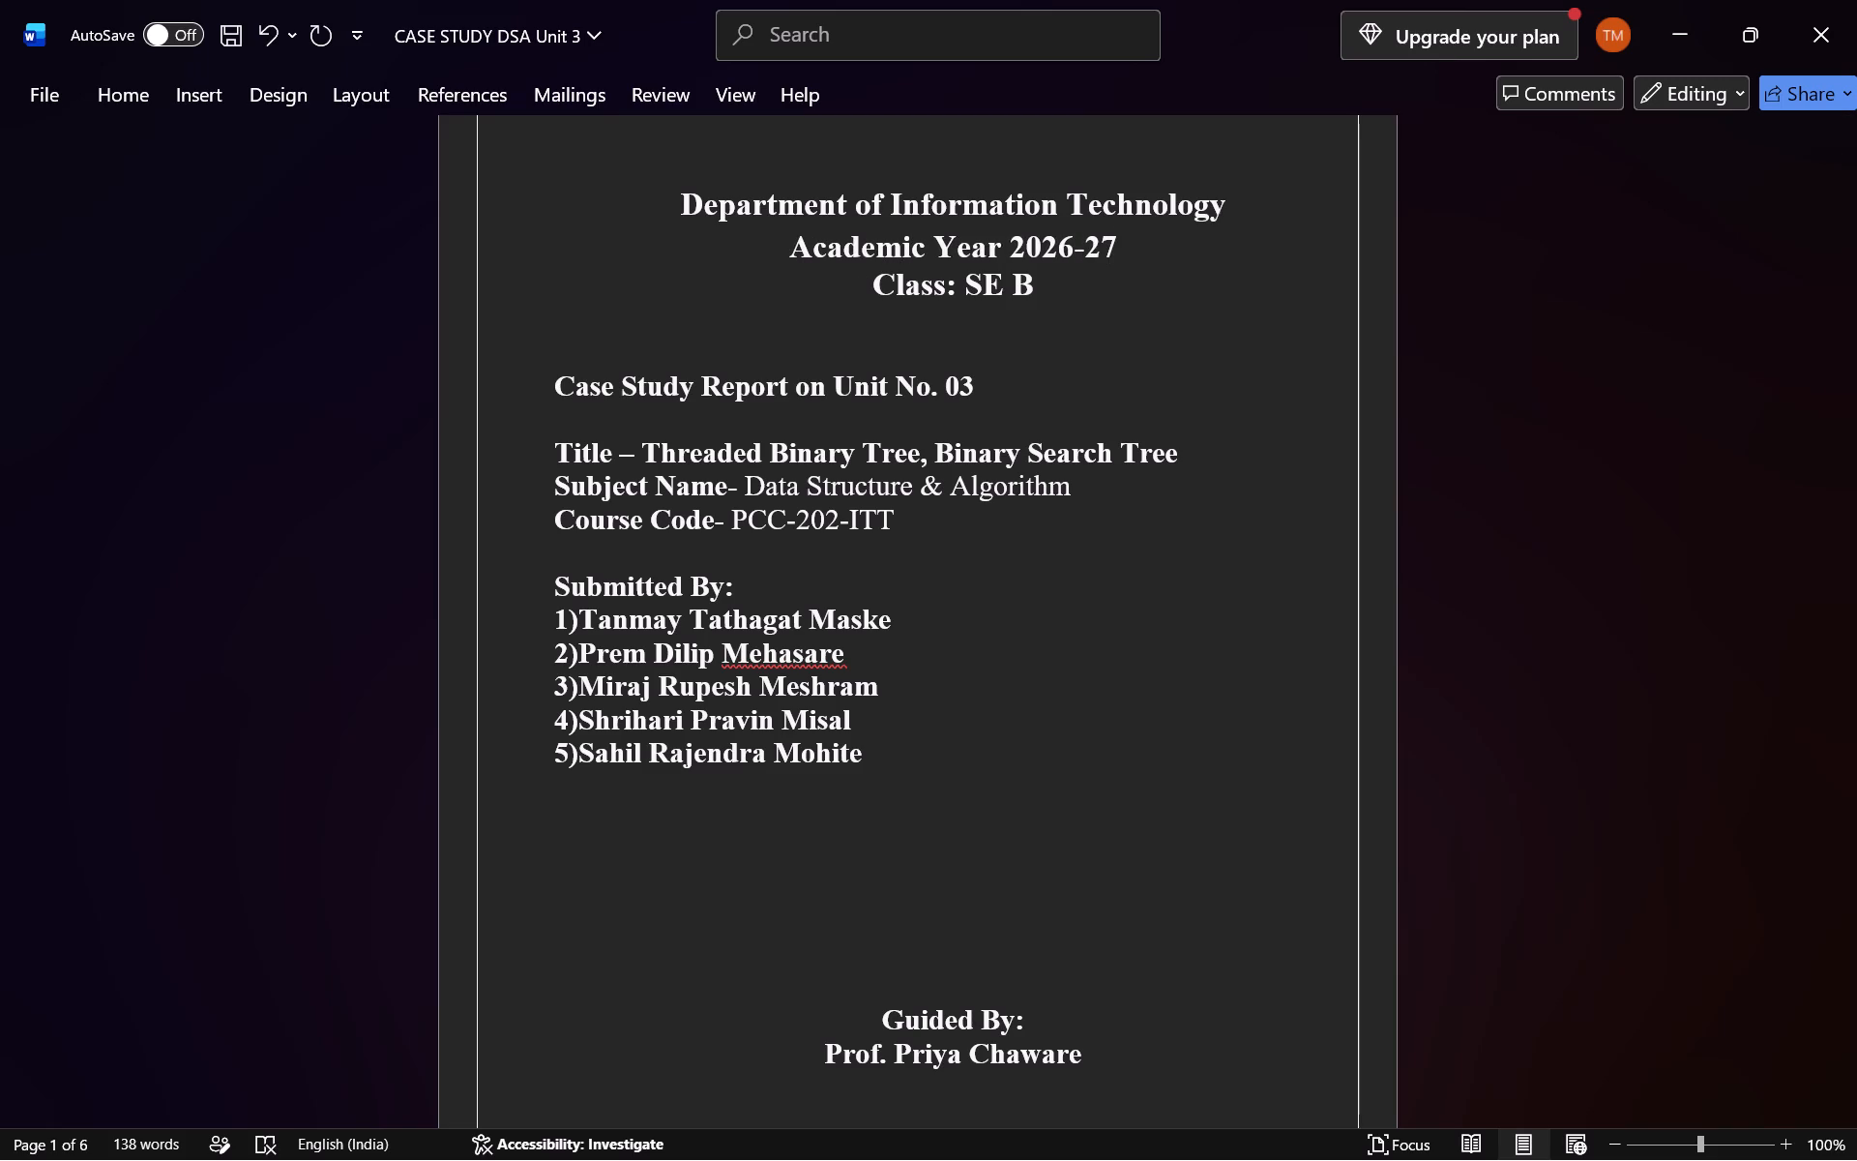
Review the cover page, the table of contents and the empty Title, Objective and Problem Definition sections of the report.
scroll(1056, 432, "down", 1)
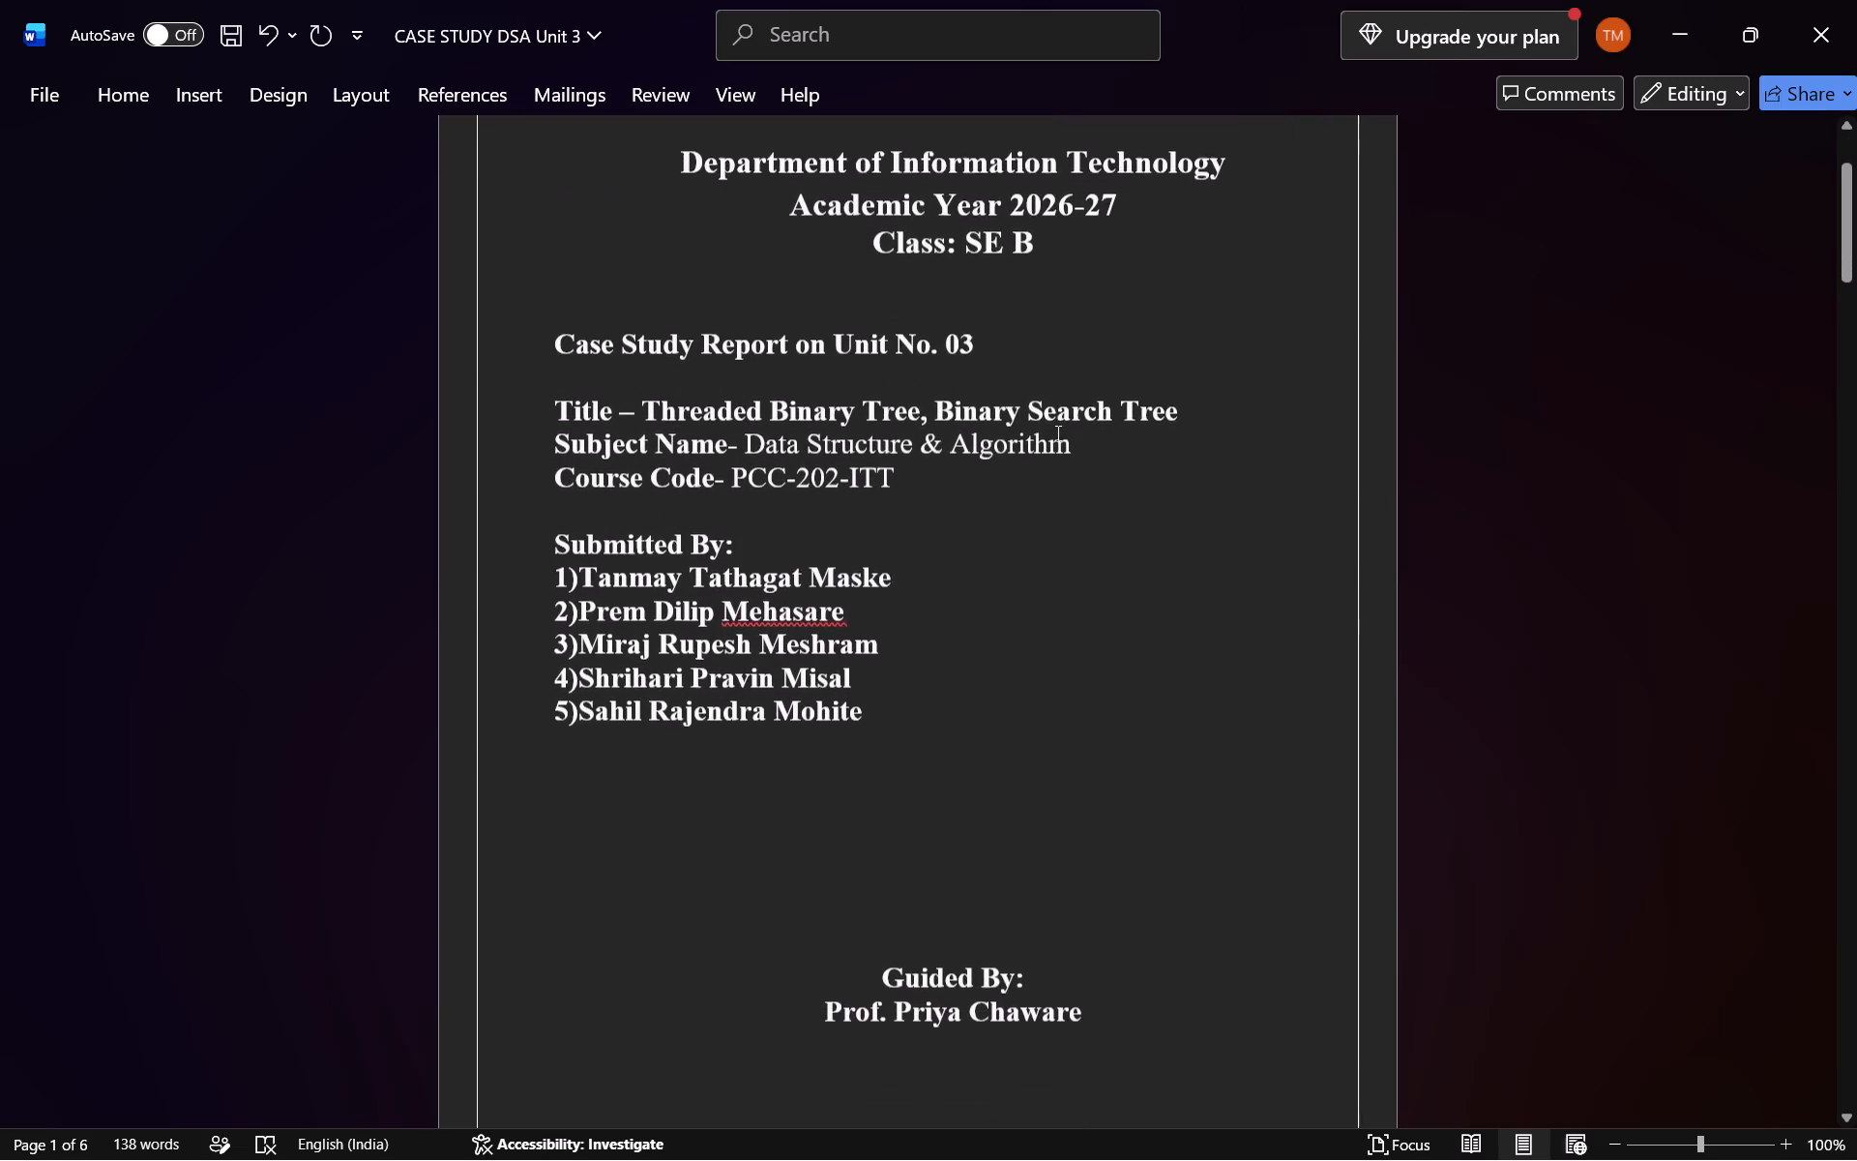
scroll(1056, 432, "down", 2)
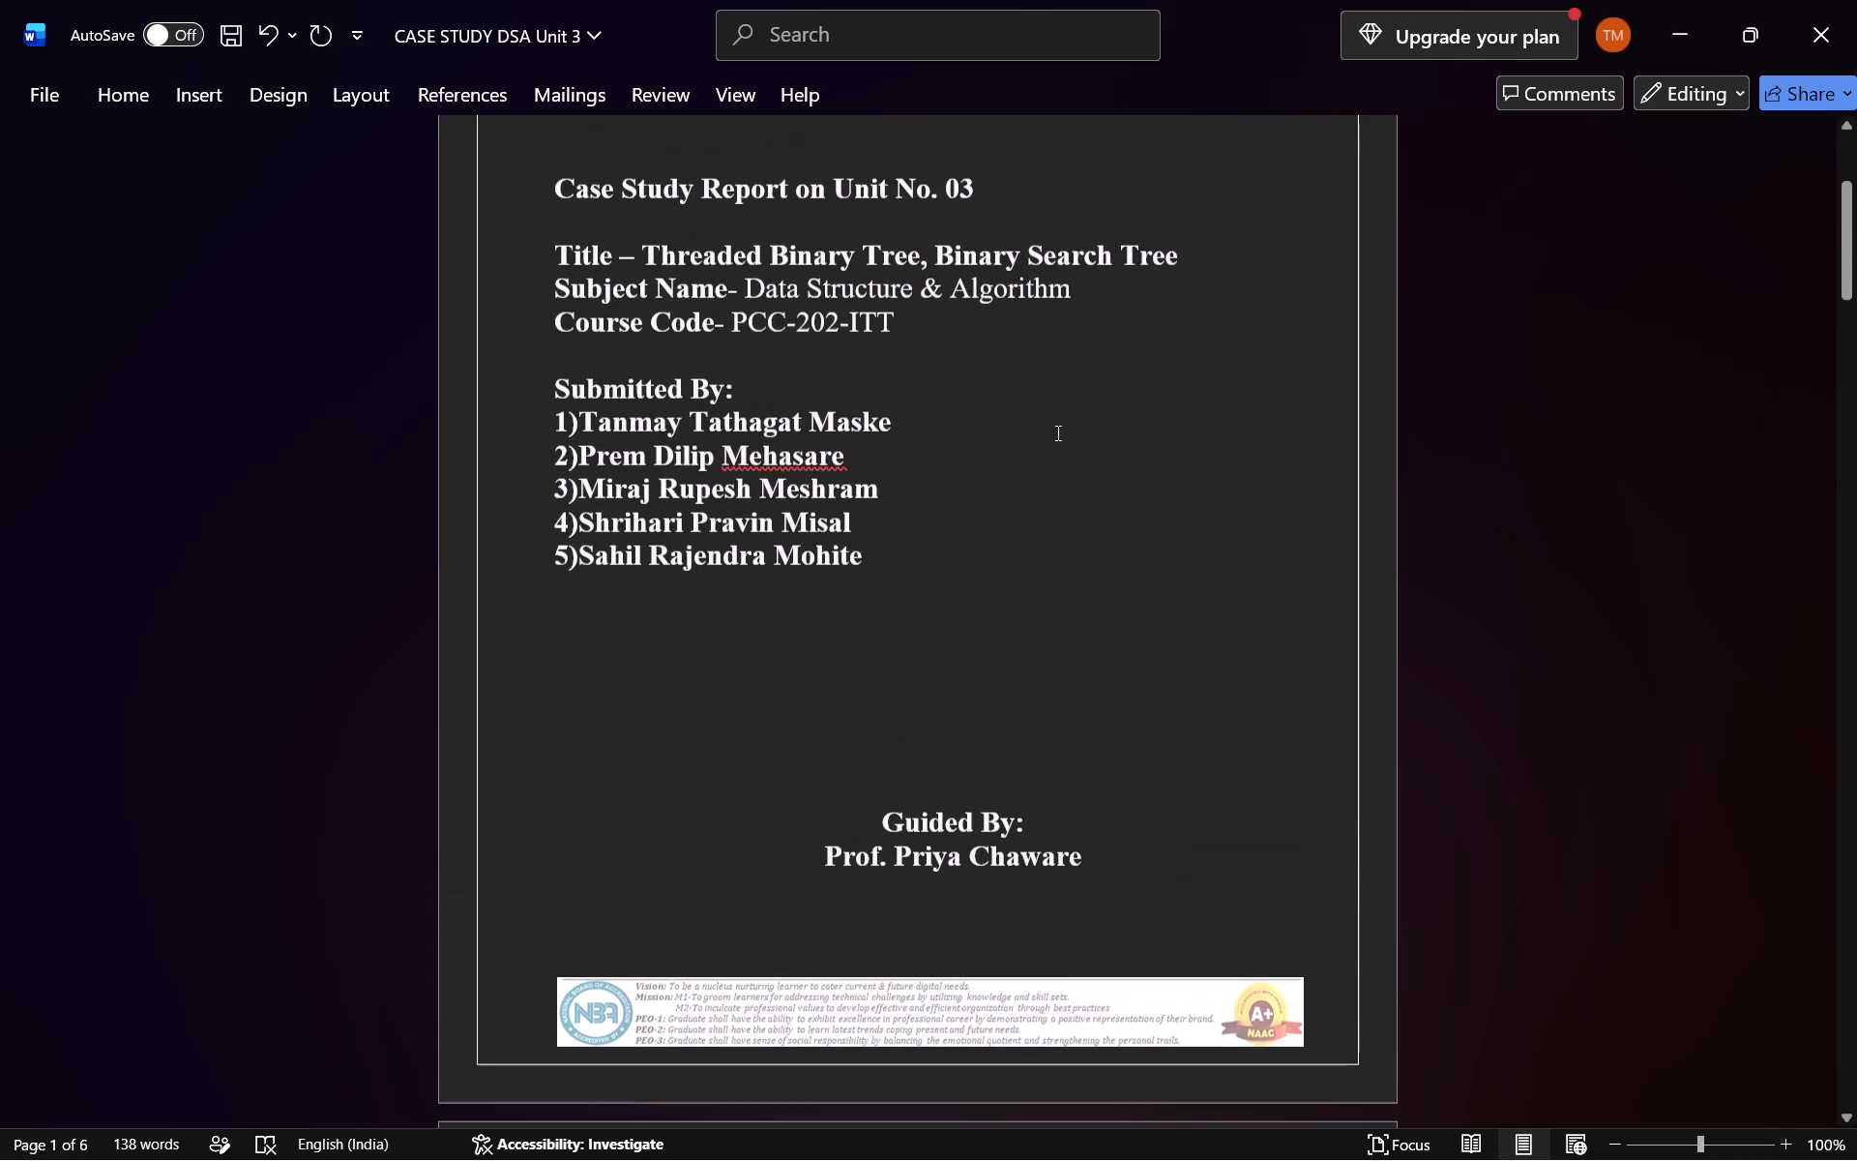
scroll(1056, 432, "down", 2)
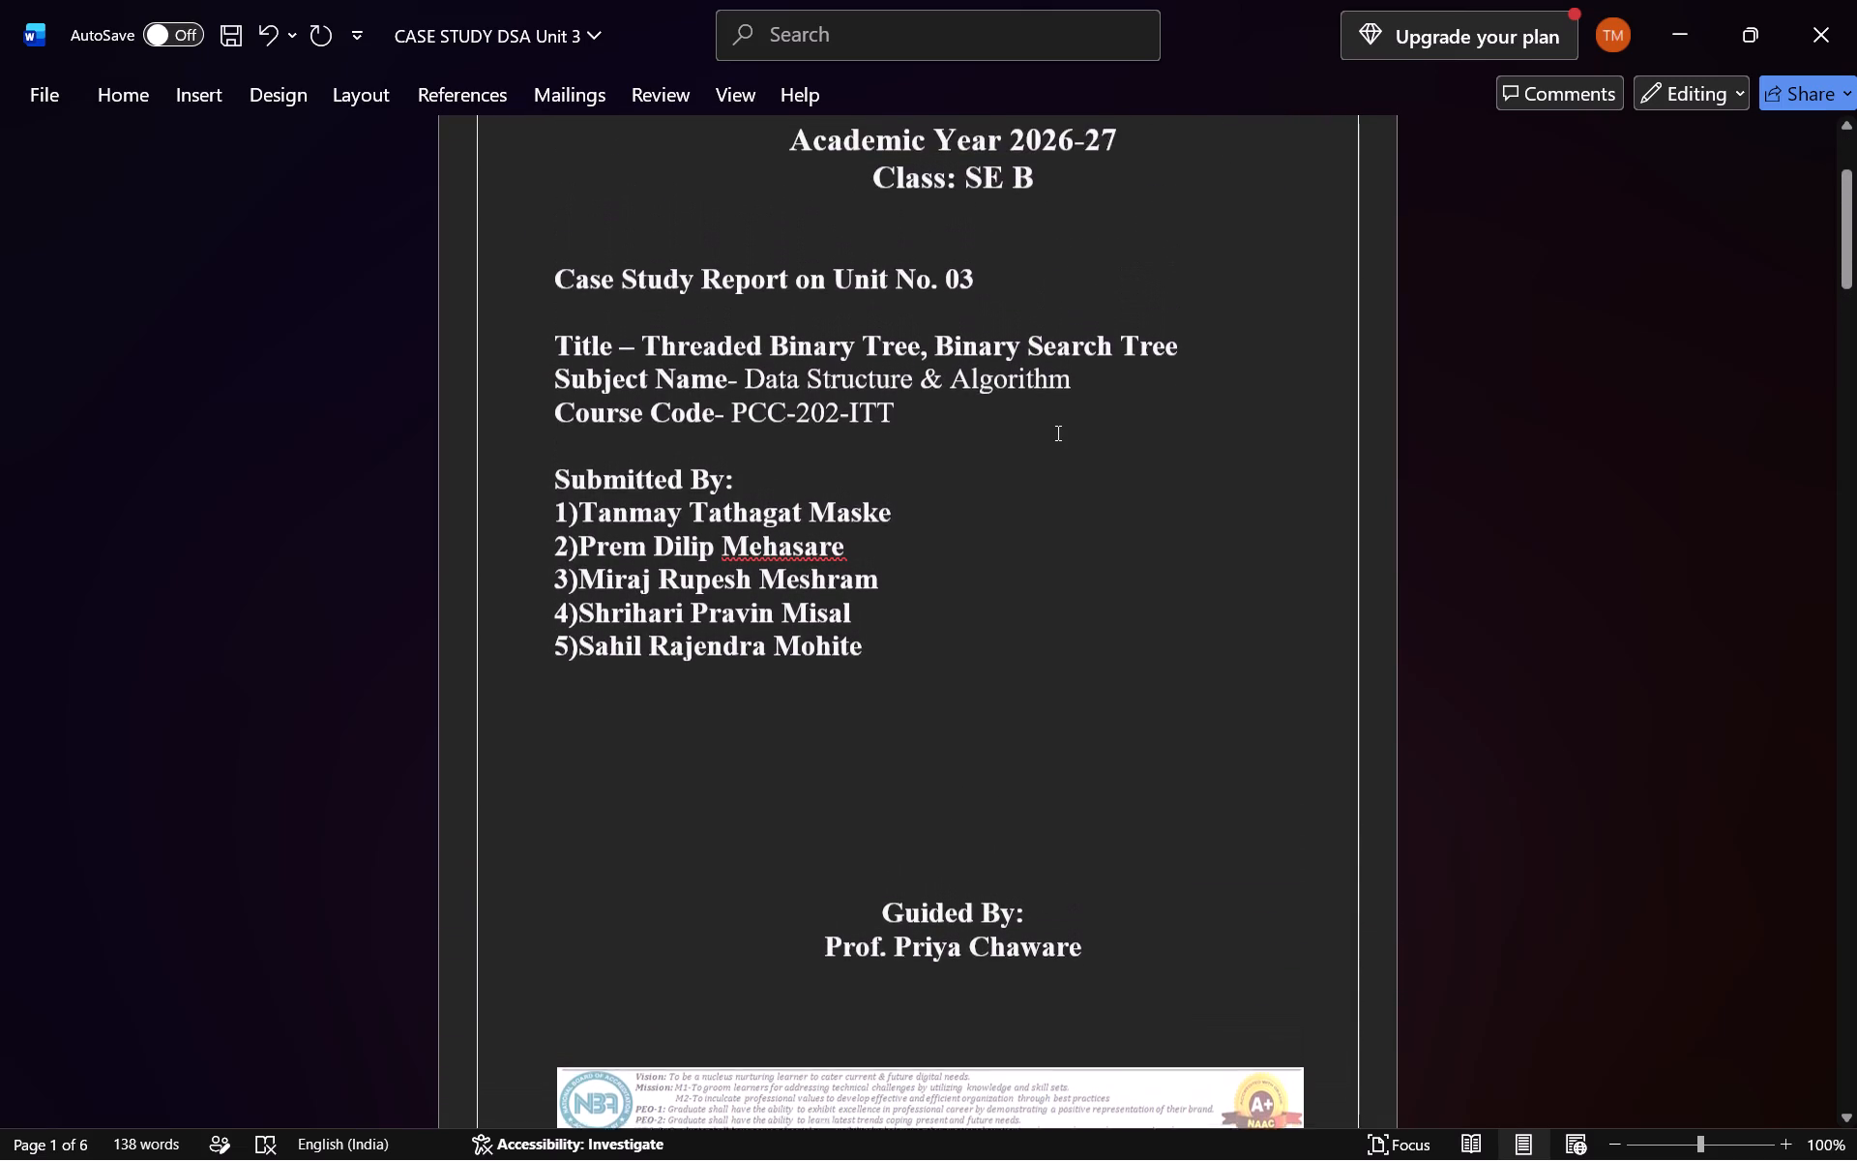
scroll(1056, 432, "down", 3)
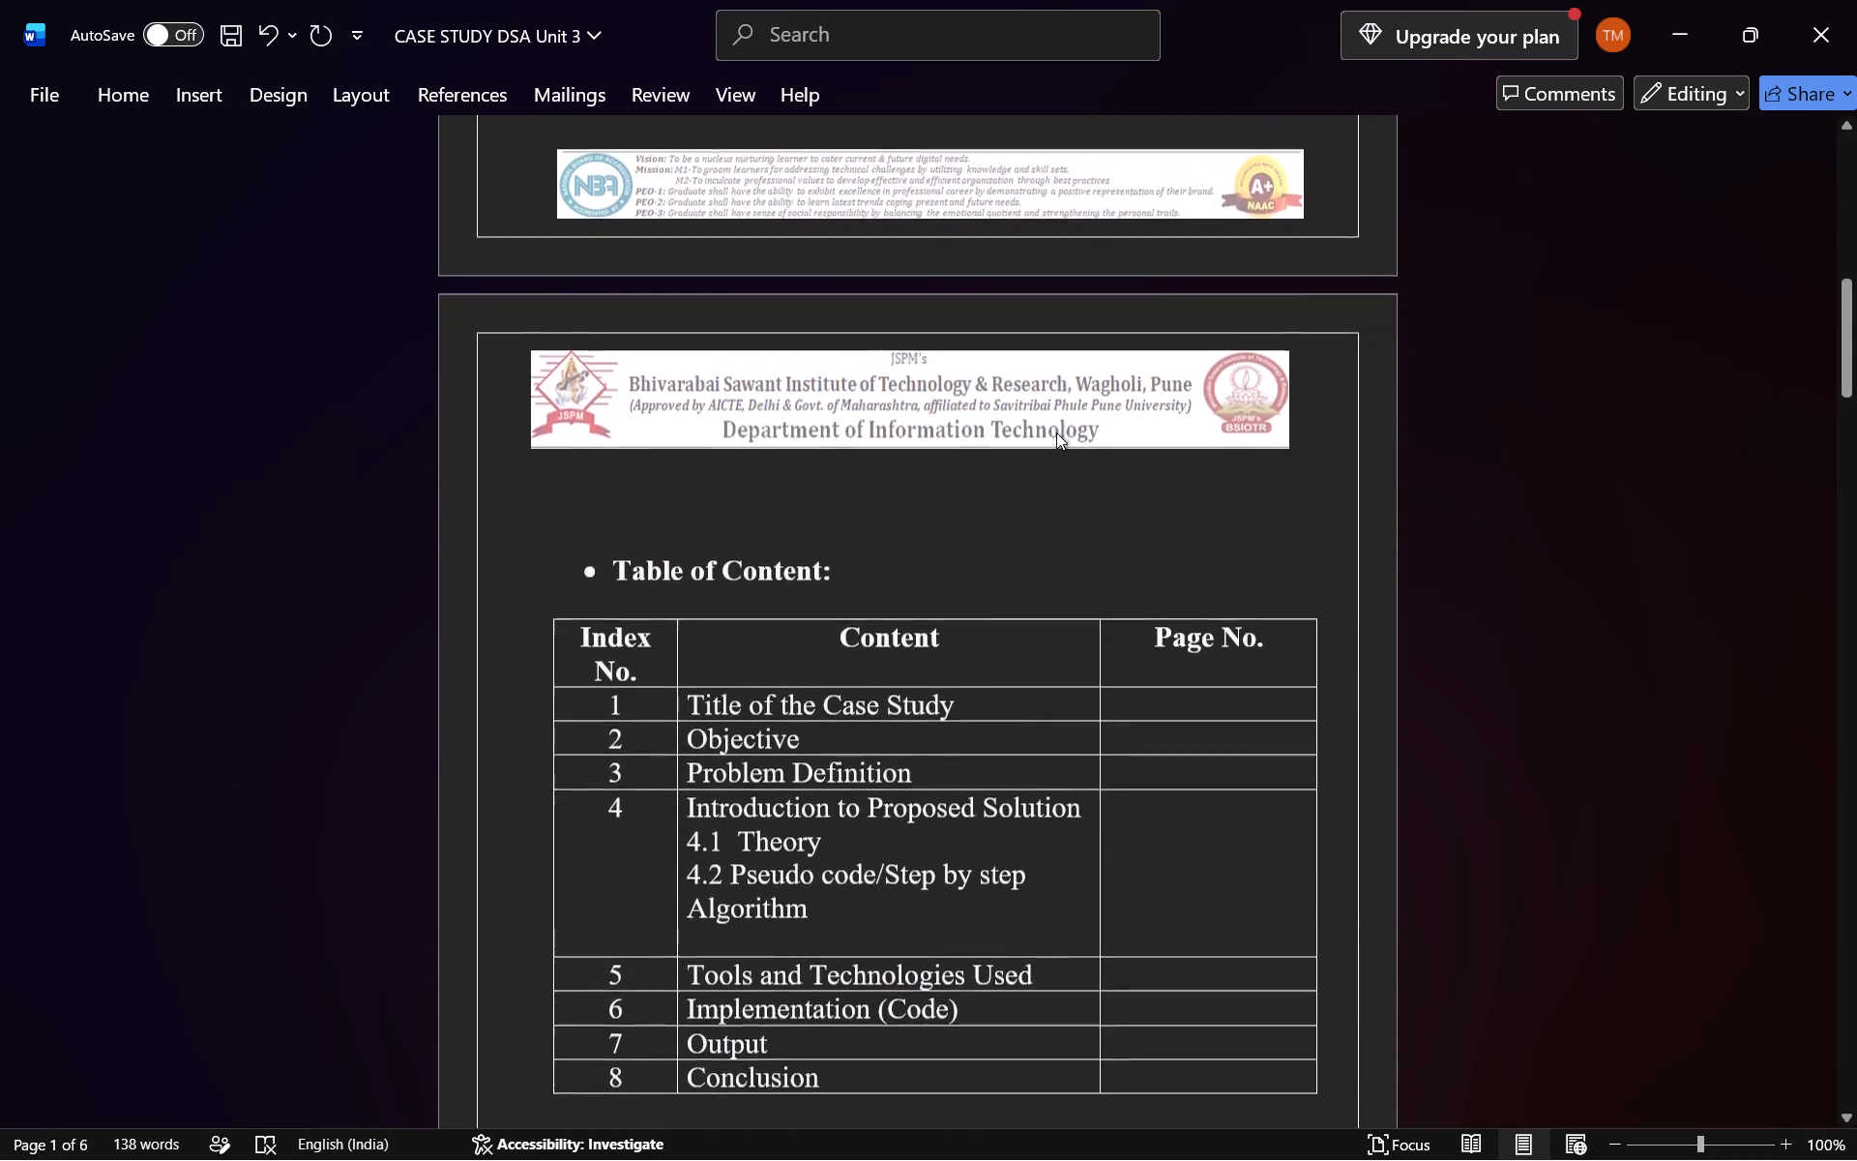
scroll(1056, 432, "down", 2)
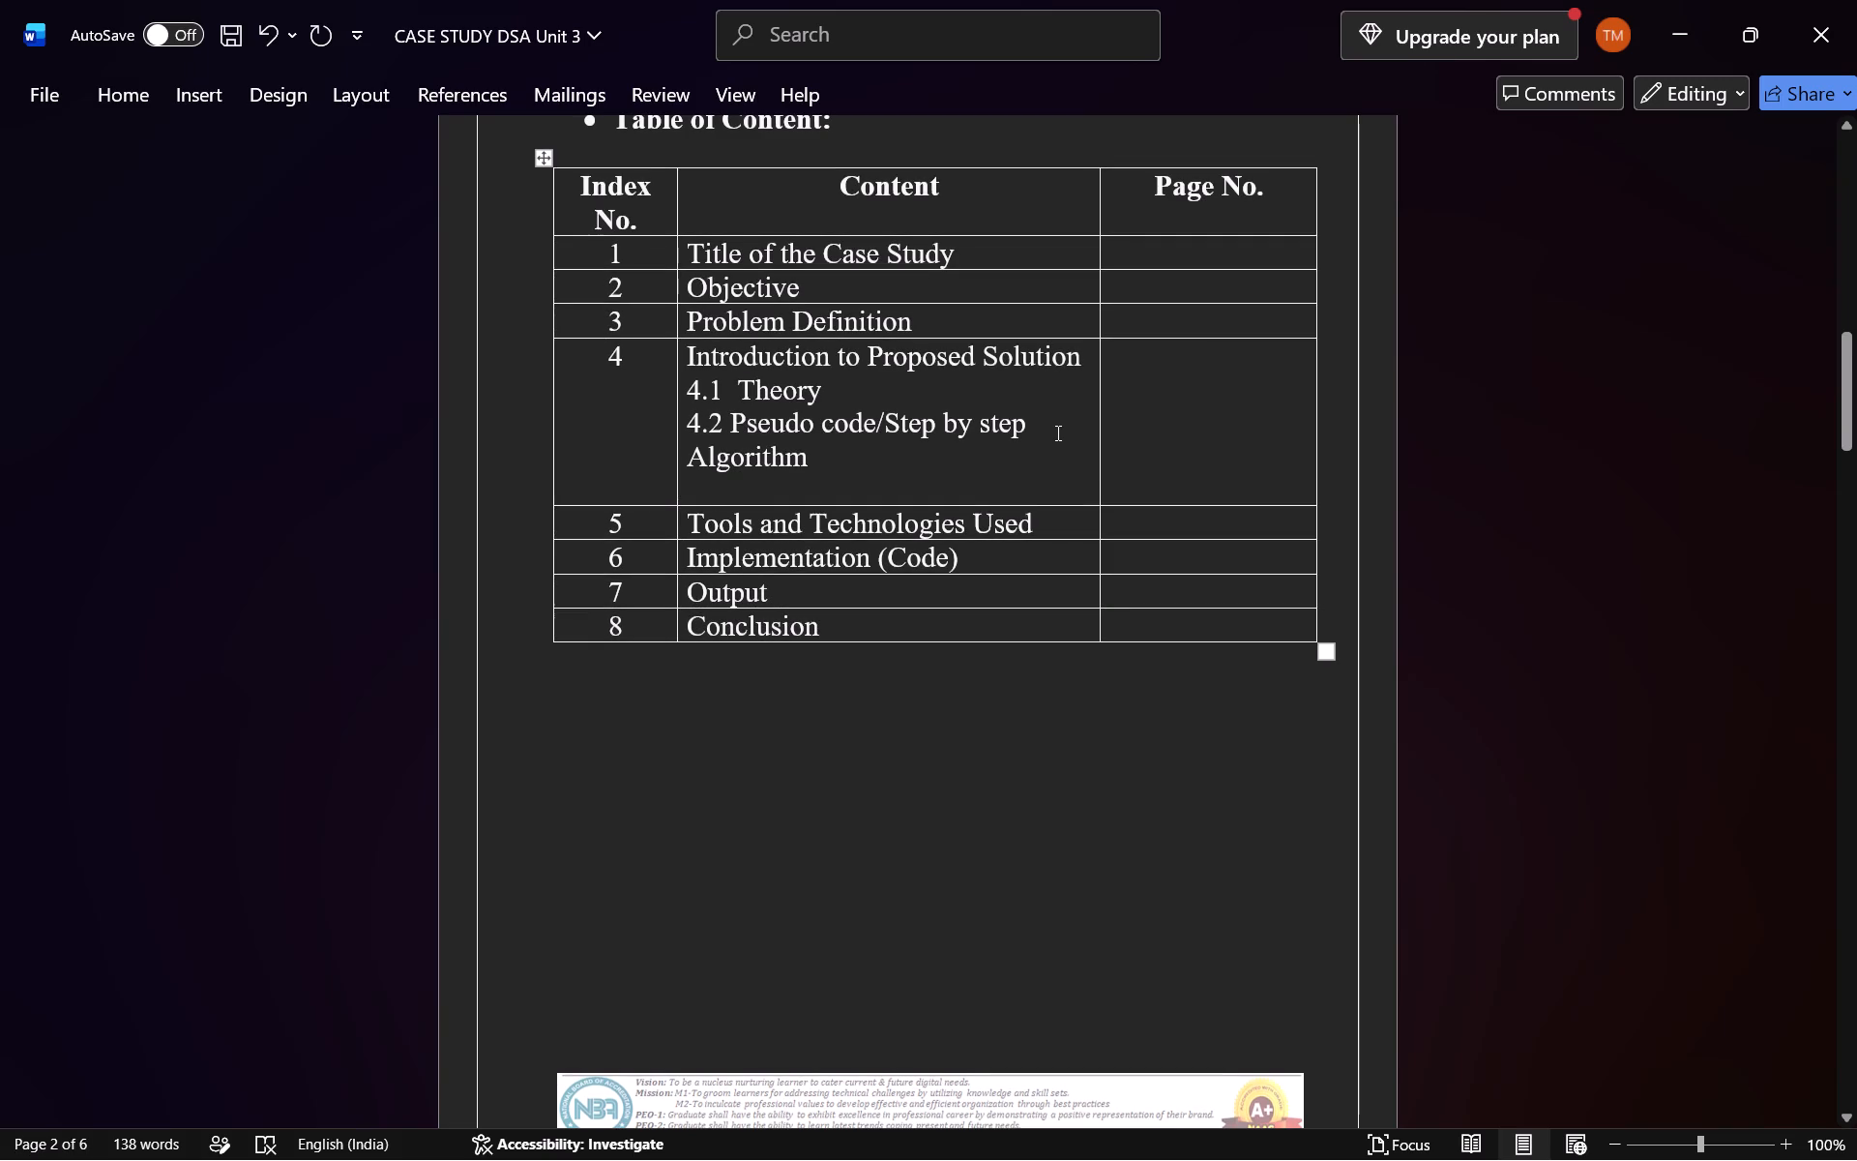
scroll(1056, 432, "down", 5)
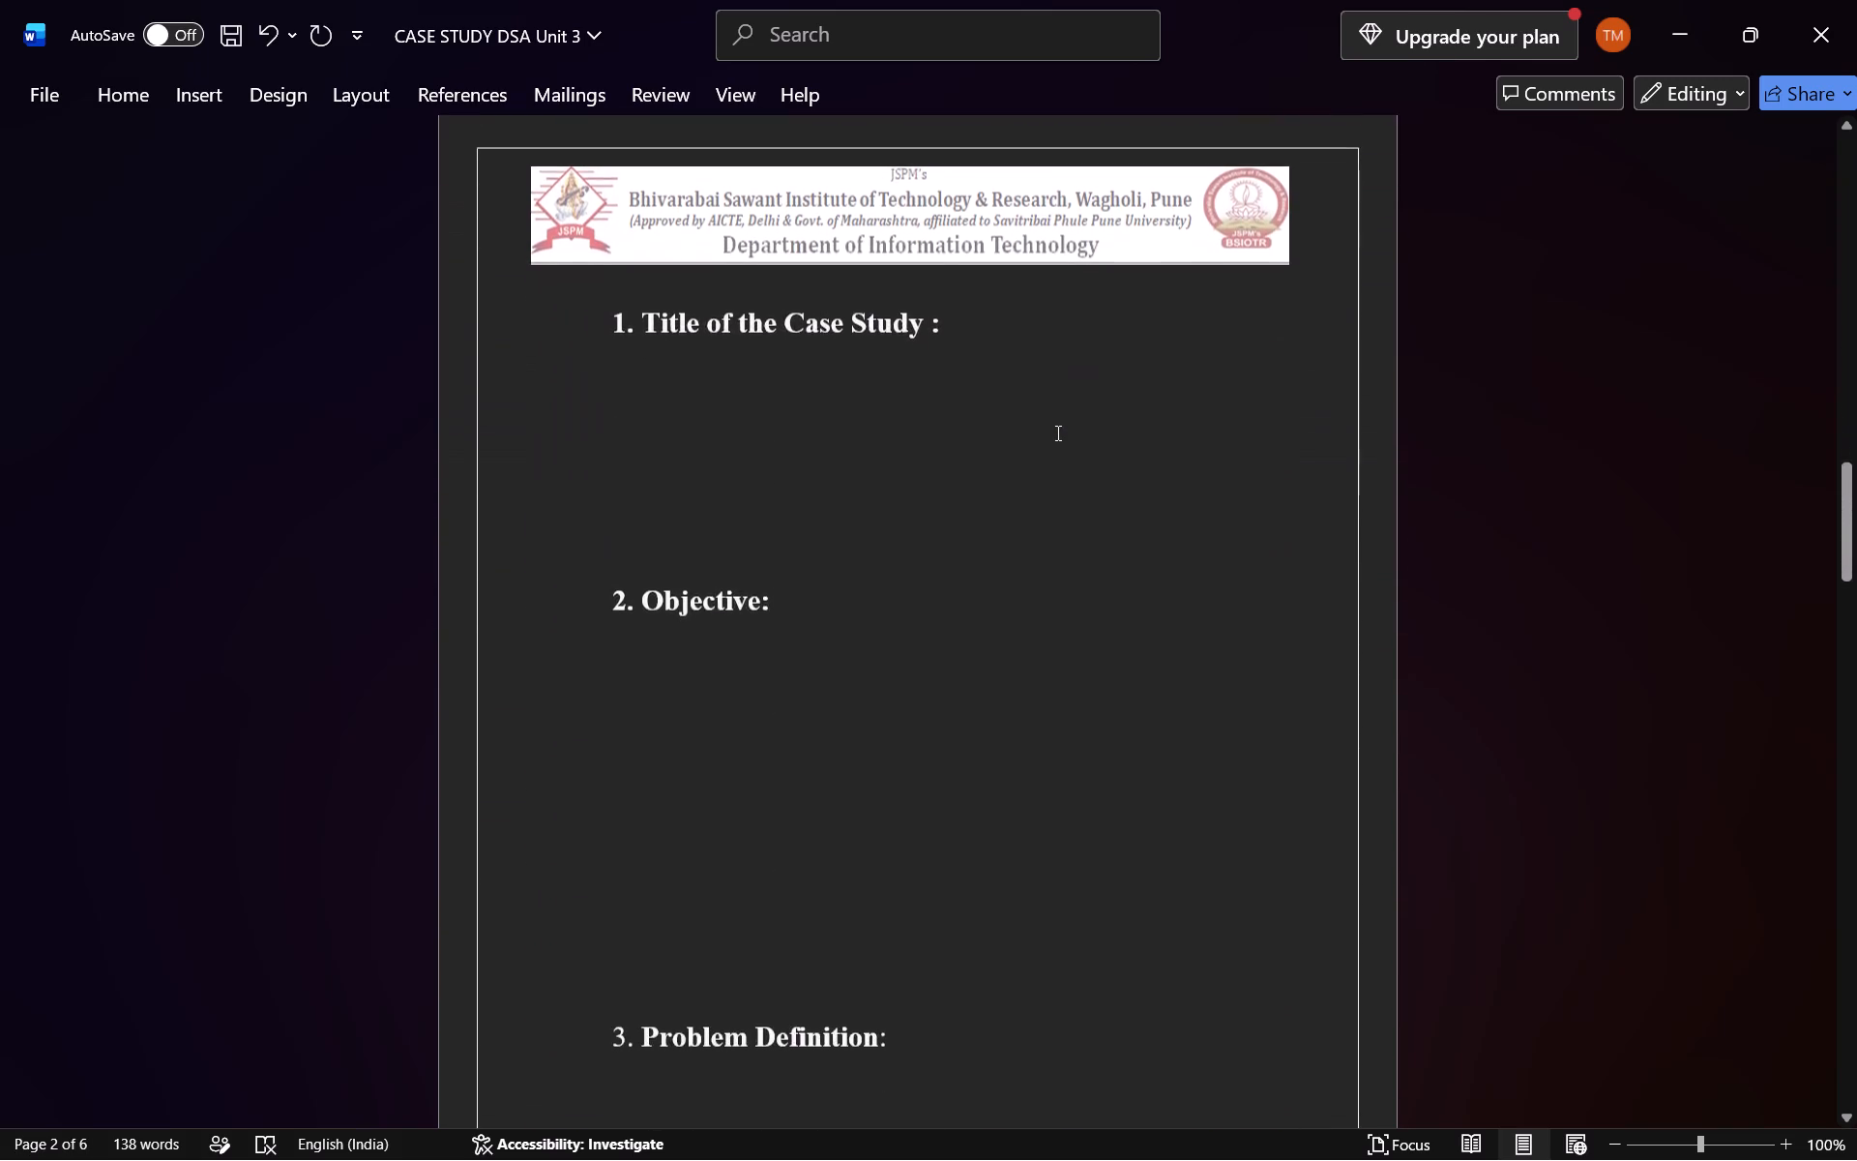
scroll(1056, 432, "up", 3)
scroll(1056, 432, "down", 5)
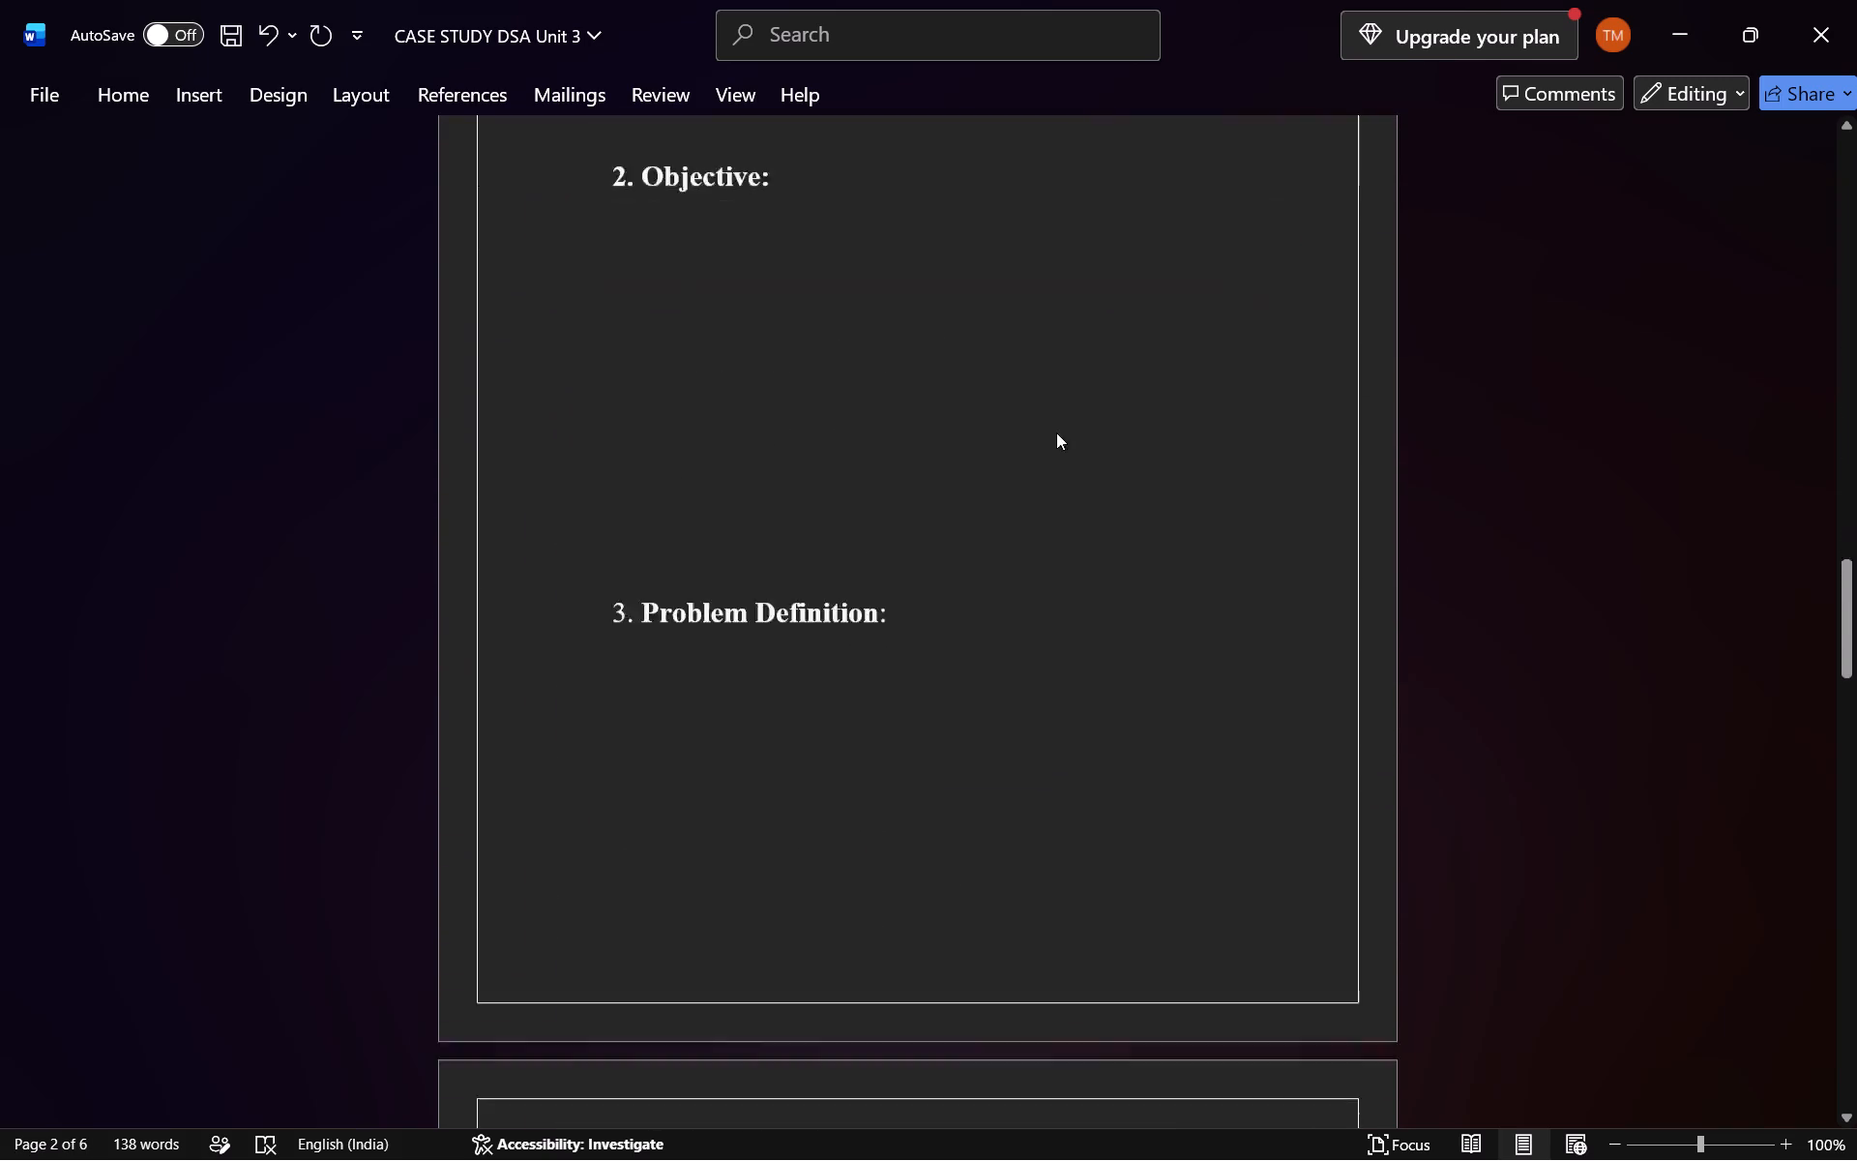
scroll(1056, 432, "down", 6)
scroll(1056, 432, "up", 10)
scroll(1056, 432, "up", 16)
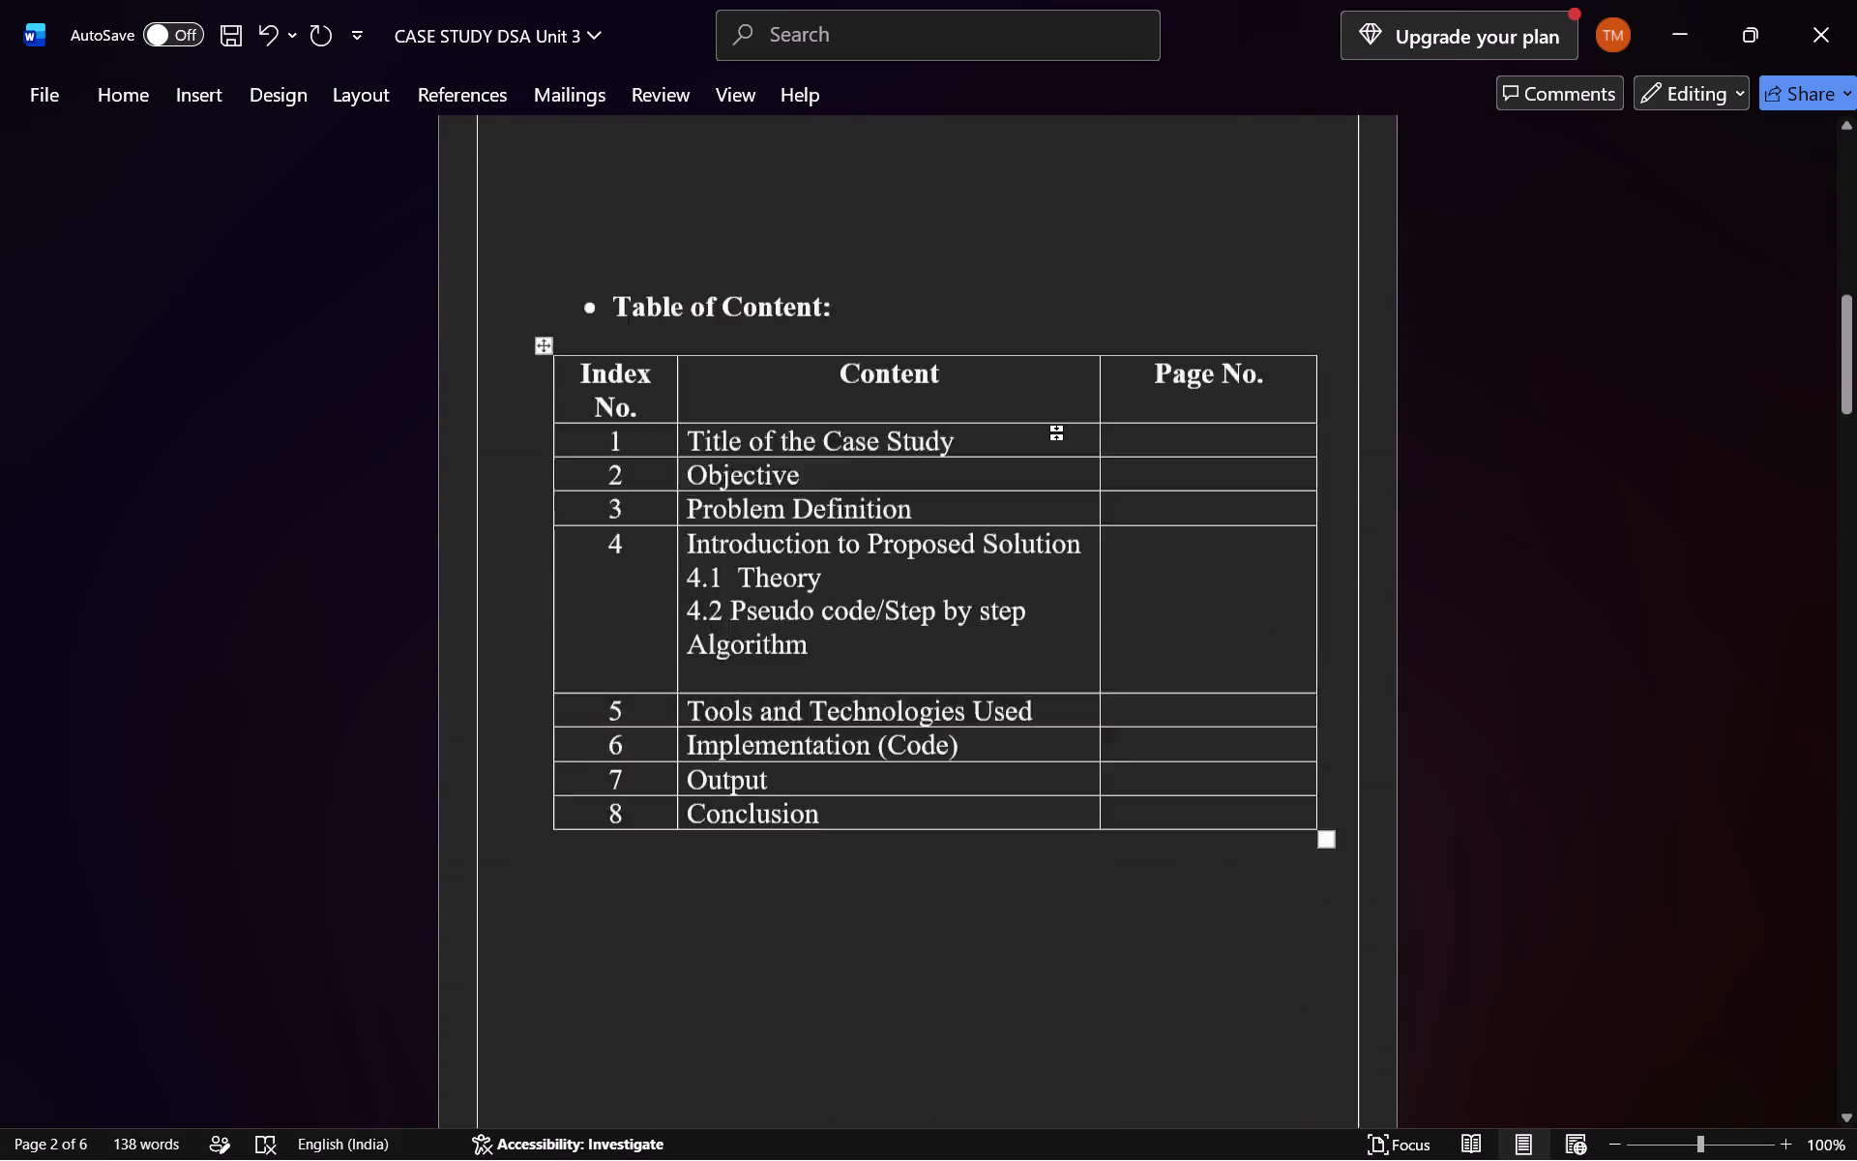
scroll(1056, 432, "up", 7)
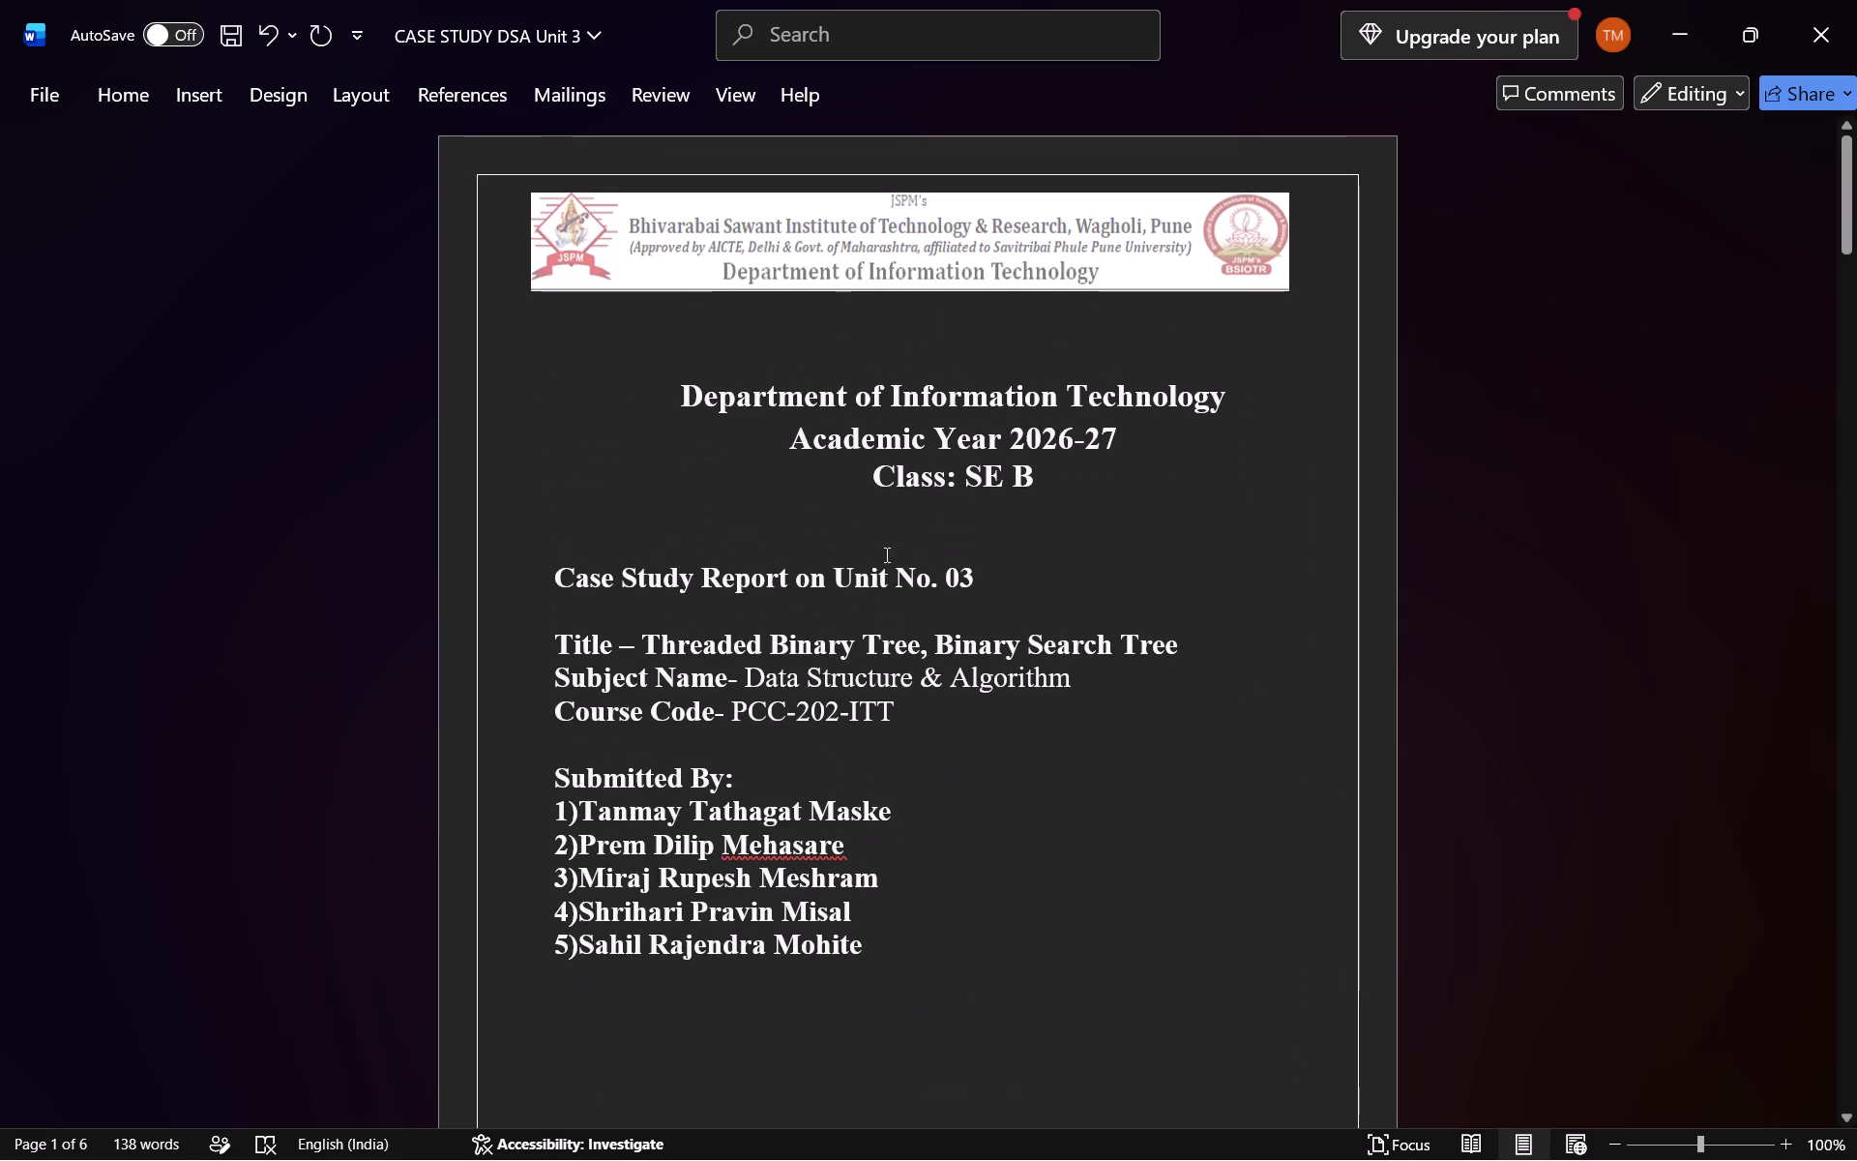
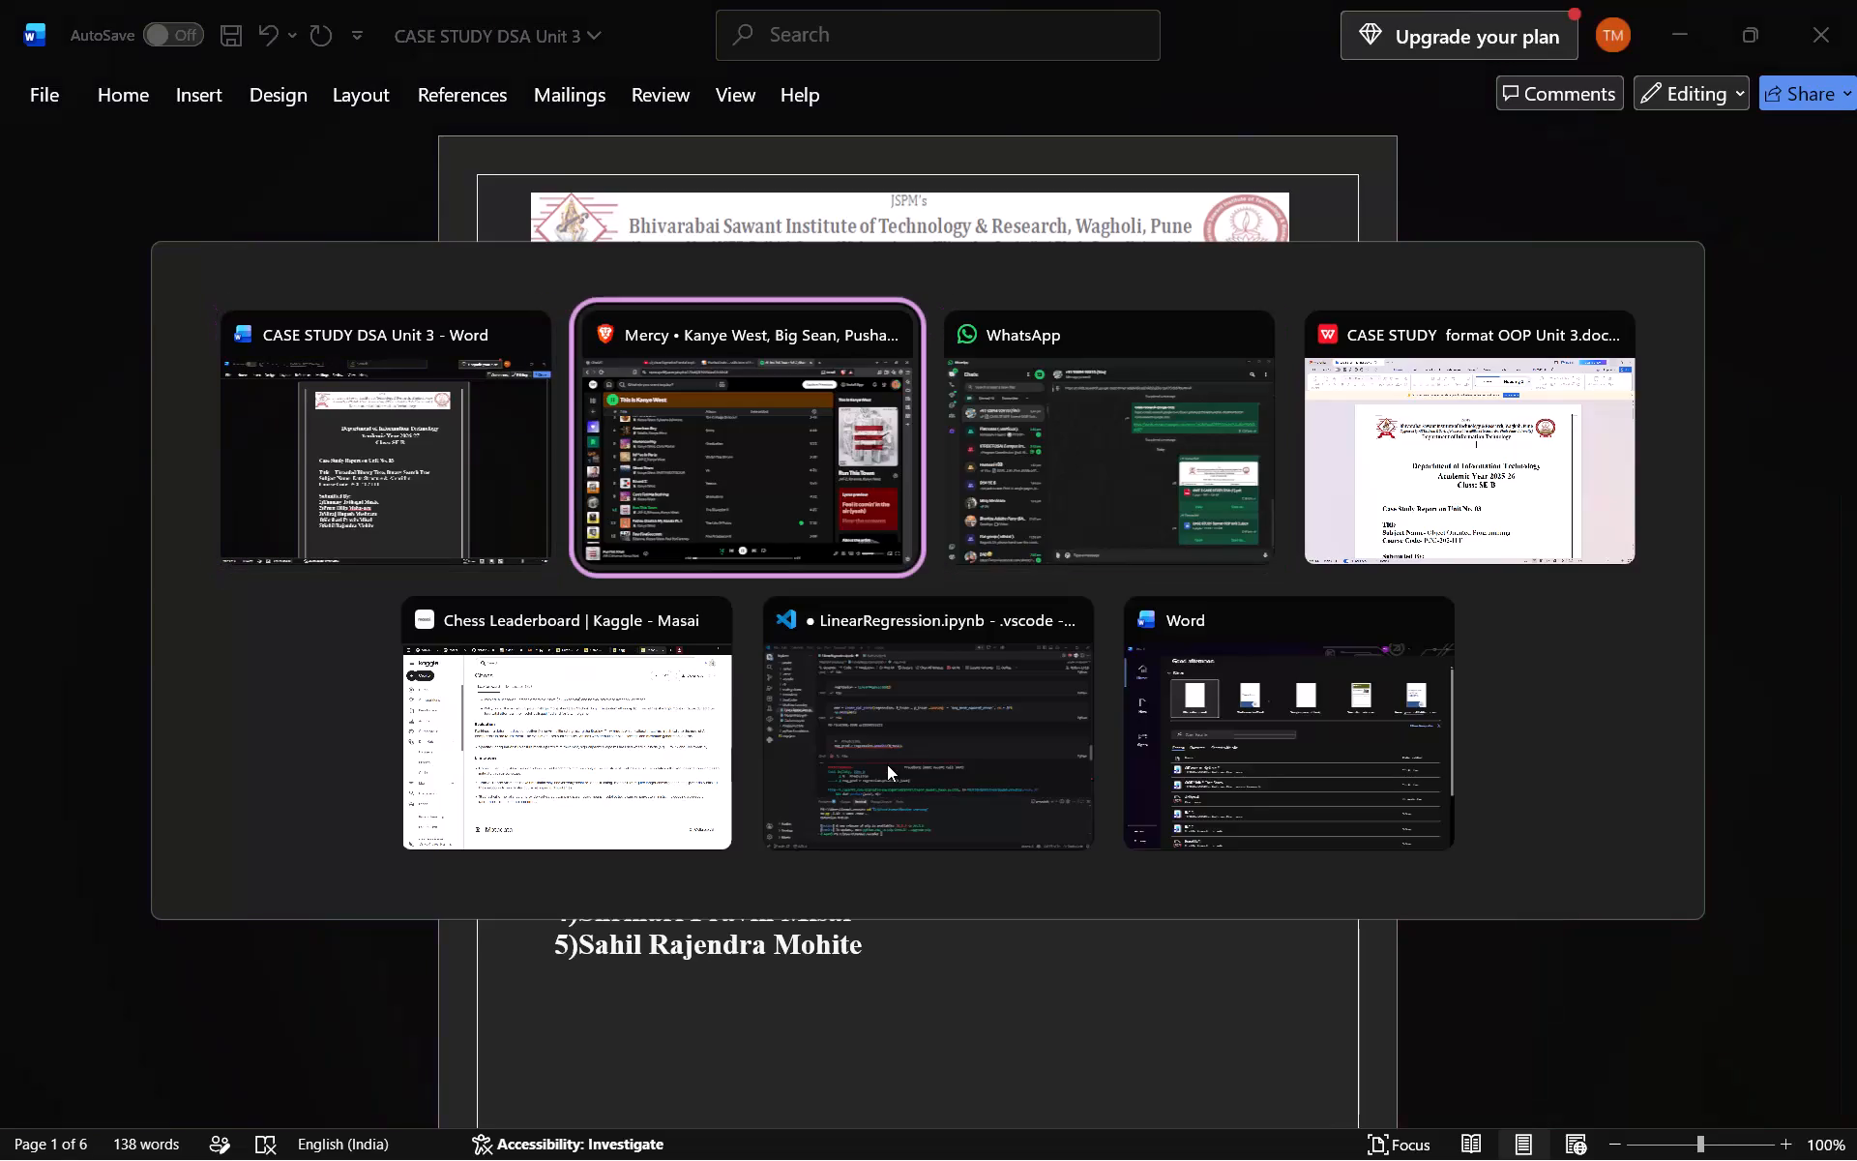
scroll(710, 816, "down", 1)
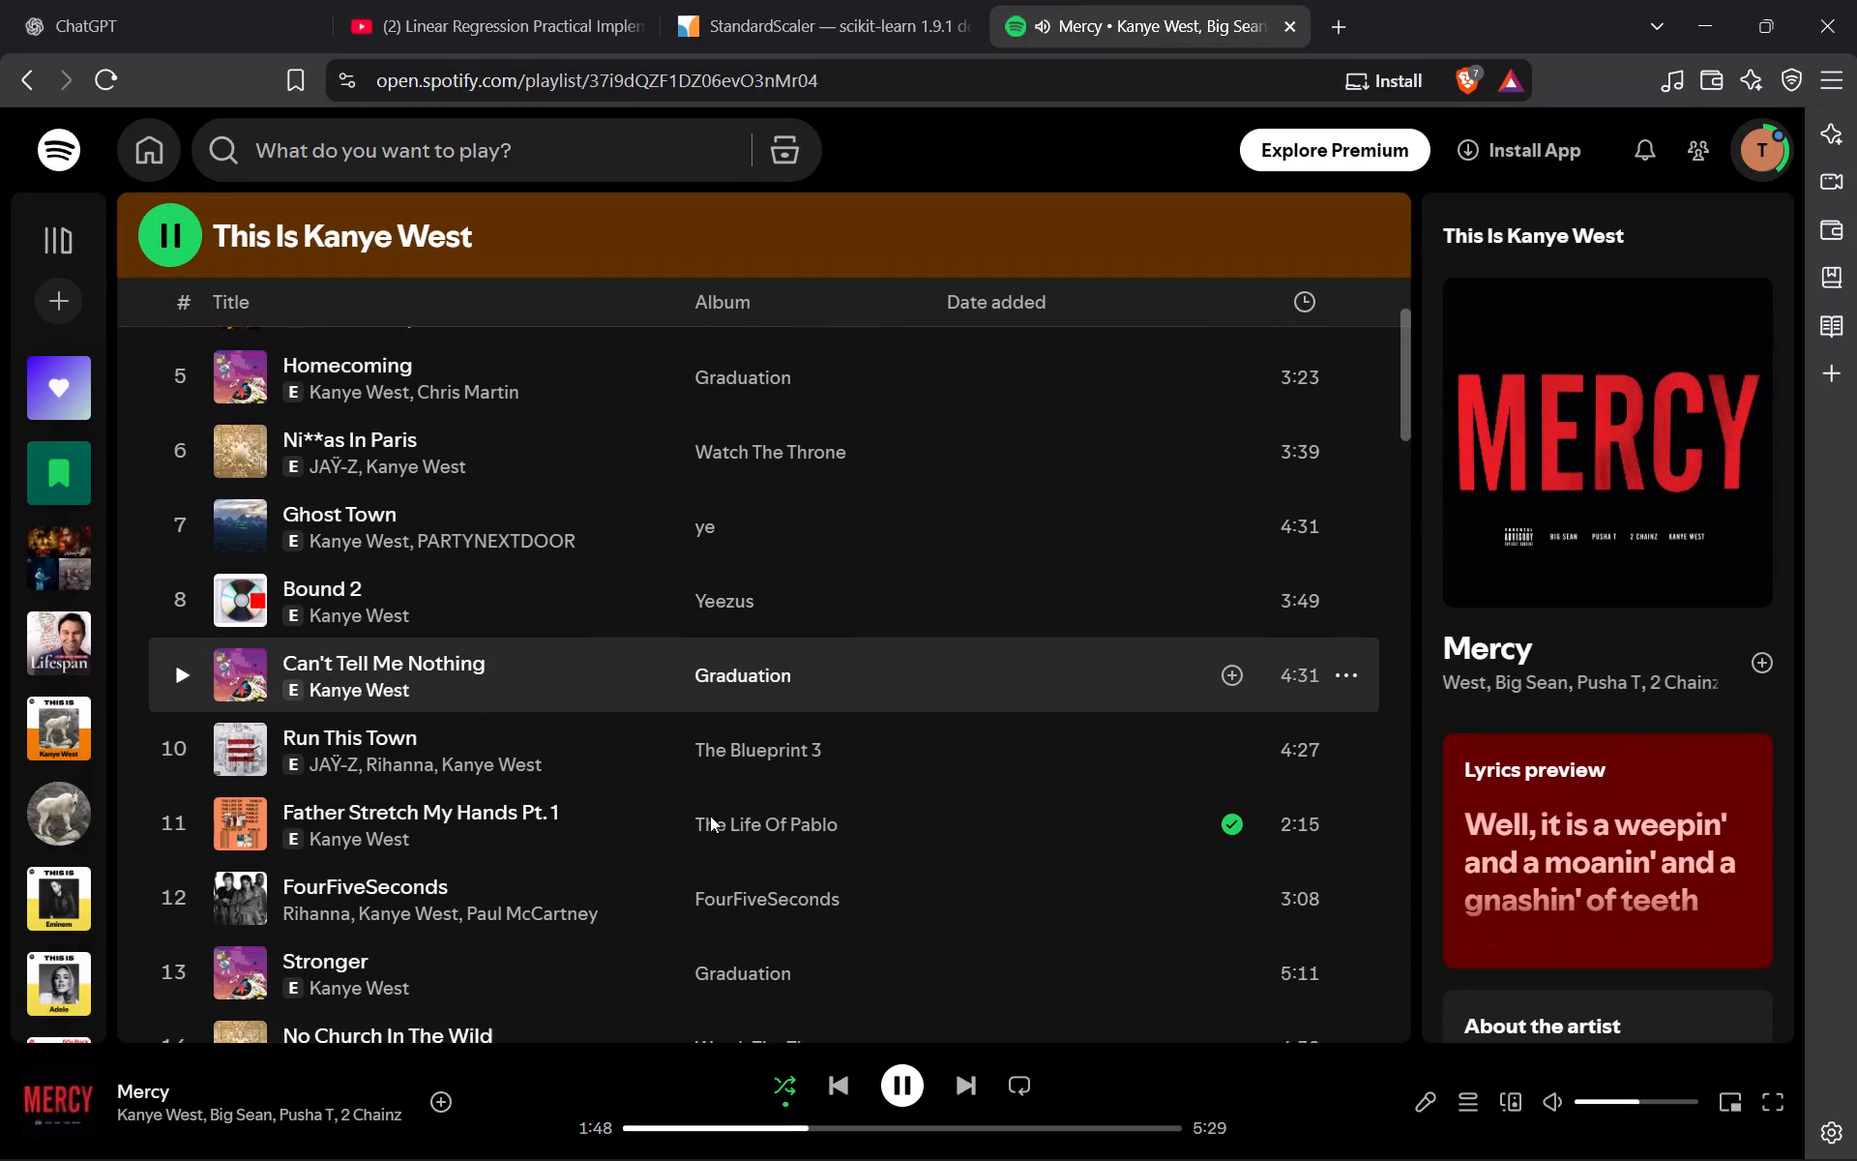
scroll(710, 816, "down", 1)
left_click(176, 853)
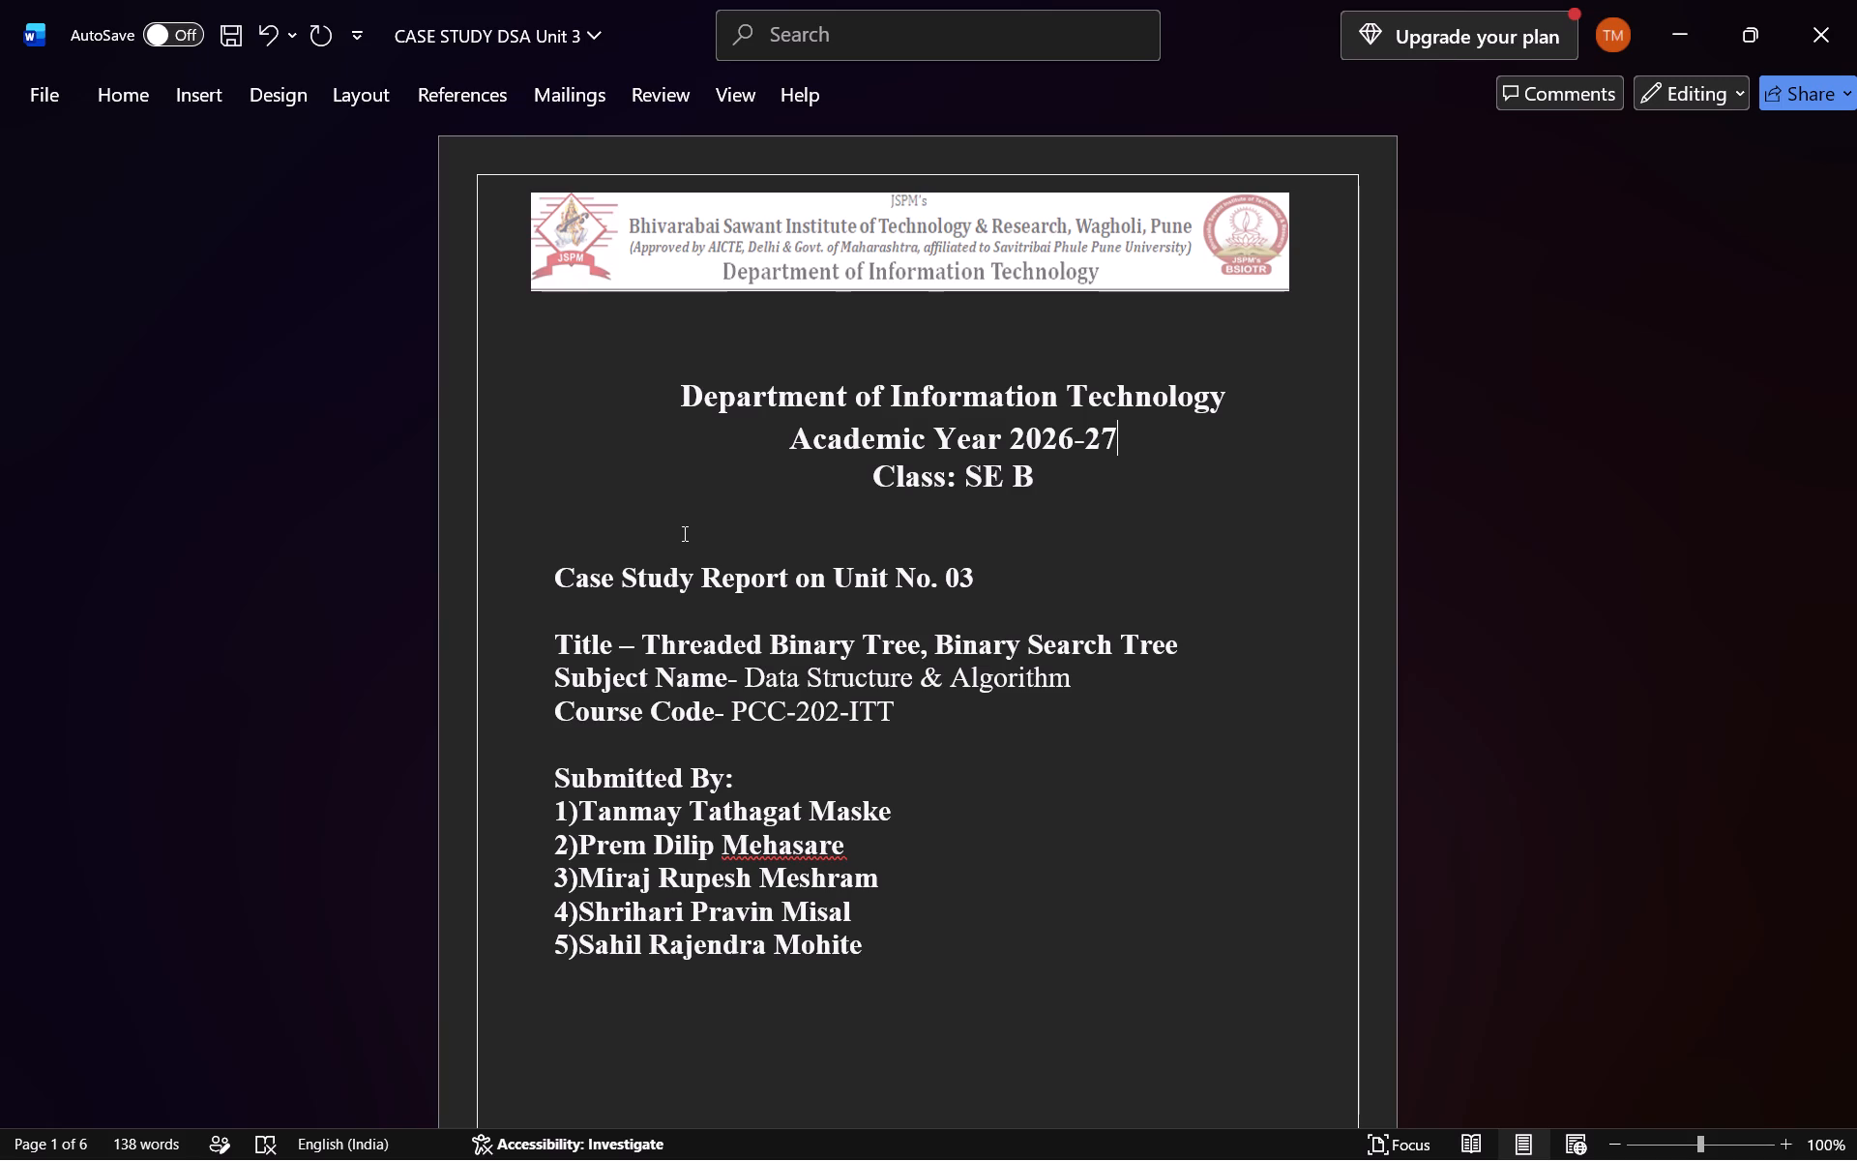
Change the Course Code on the cover page to PCC-201-ITT.
left_click(841, 717)
key("BackSpace")
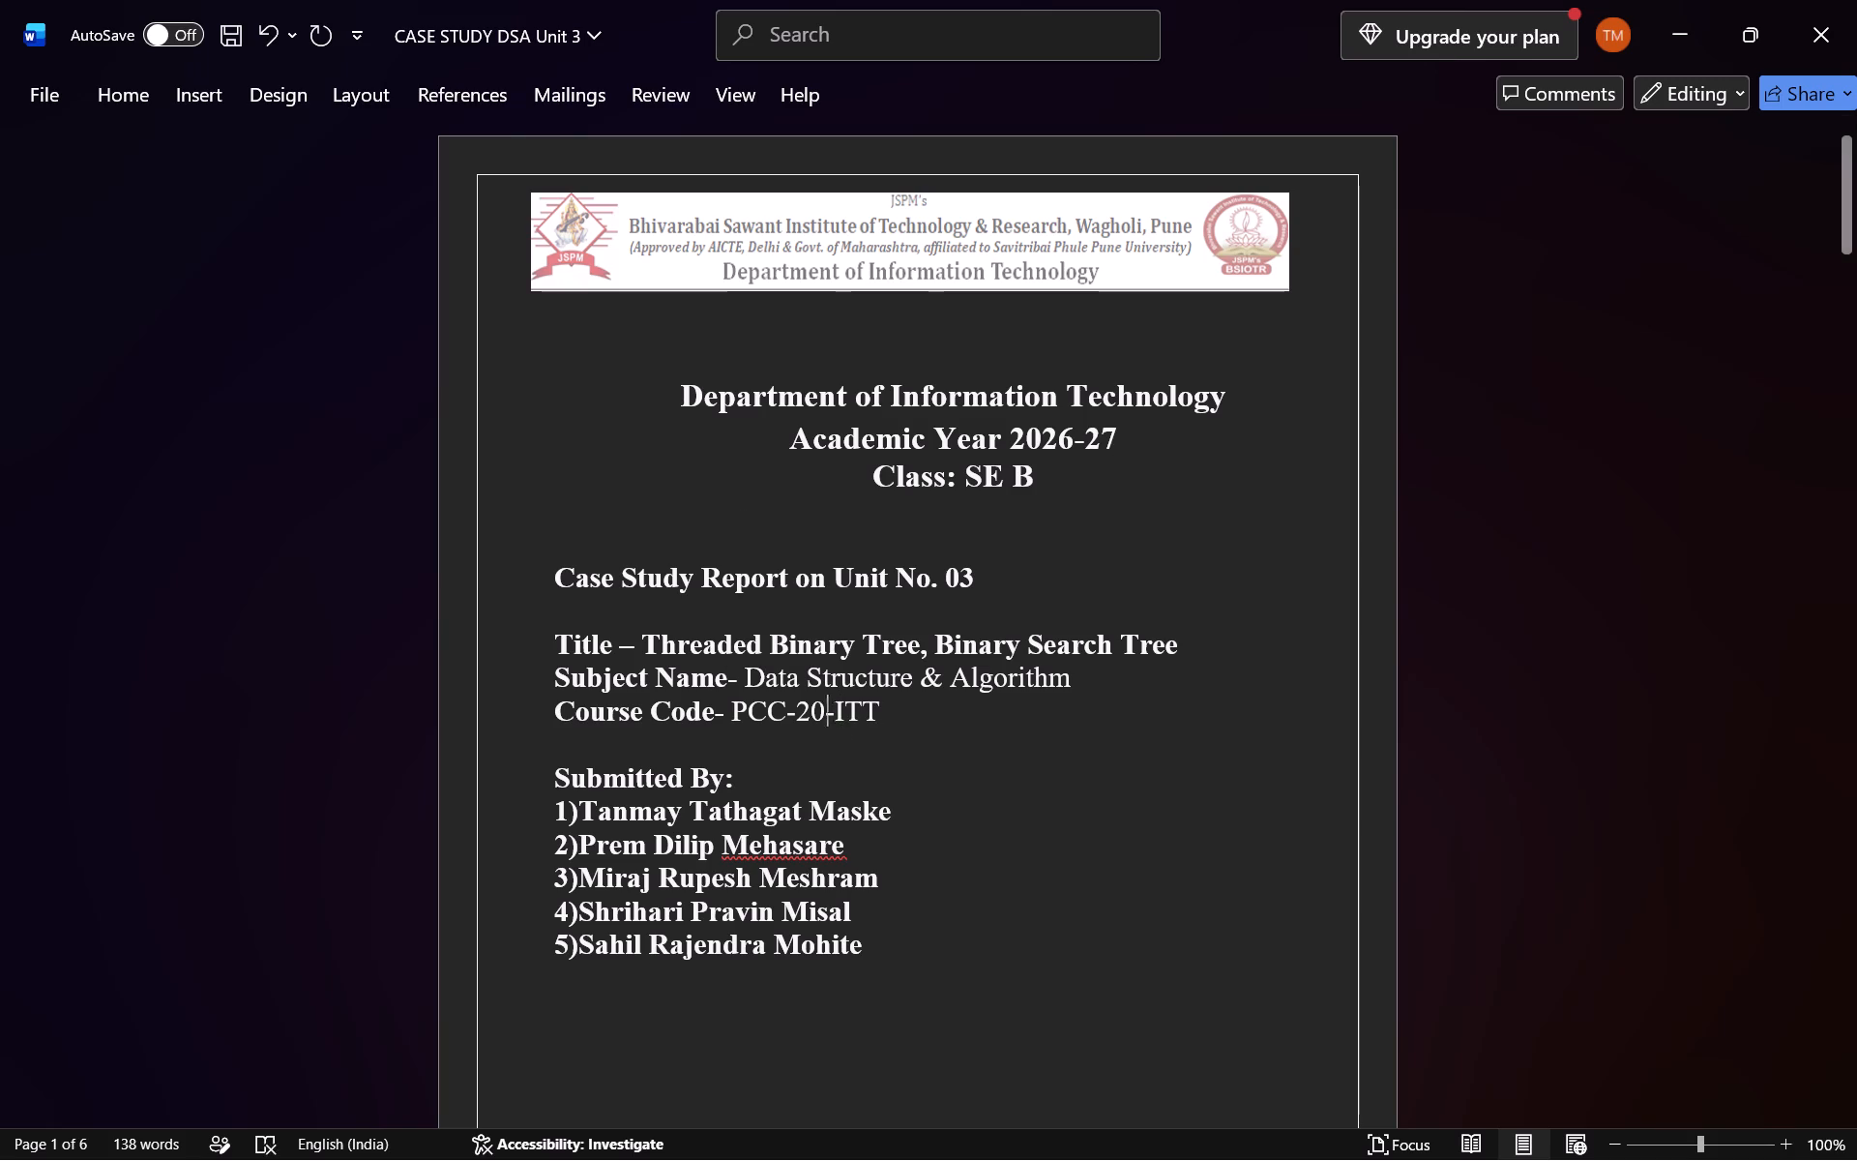
key("1")
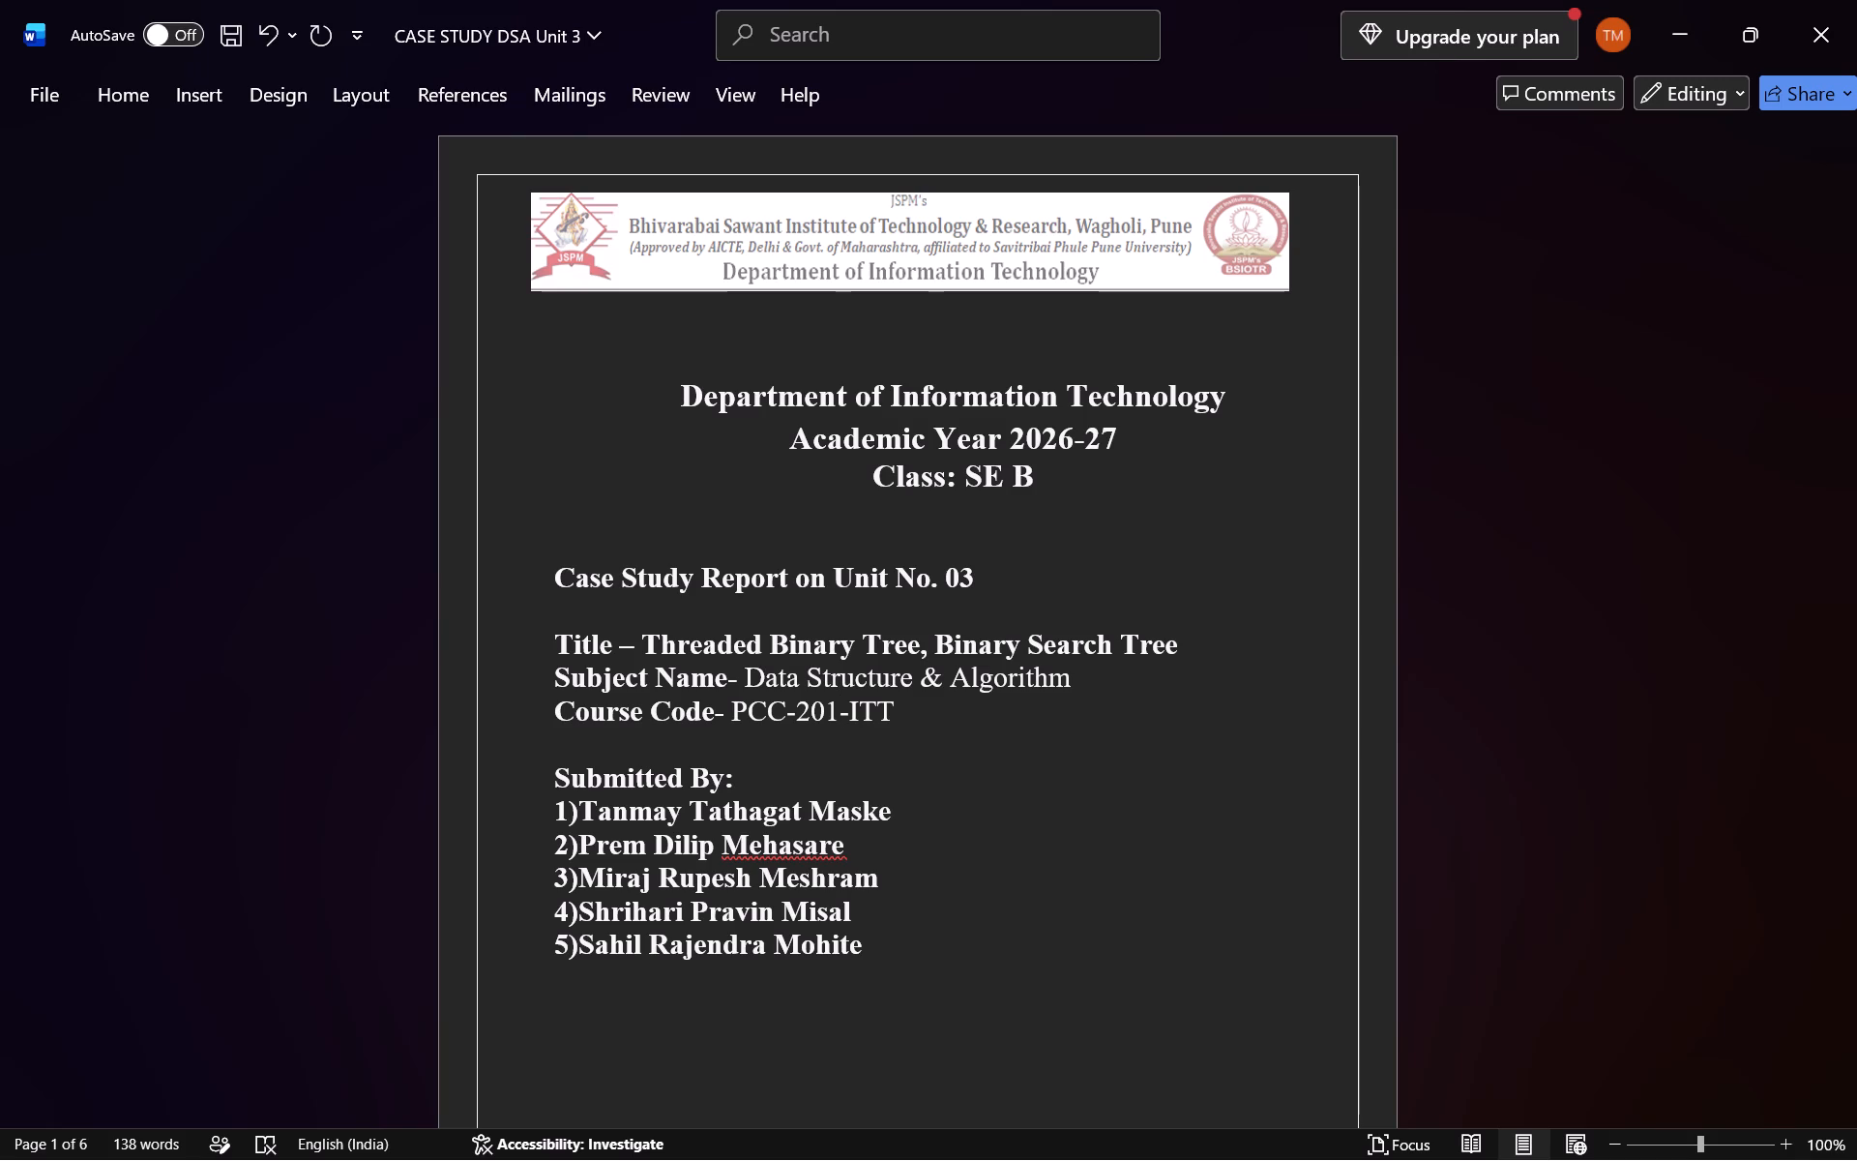
Review the cover page details, the Table of Content entries and the start of the Title of the Case Study section.
scroll(841, 717, "down", 1)
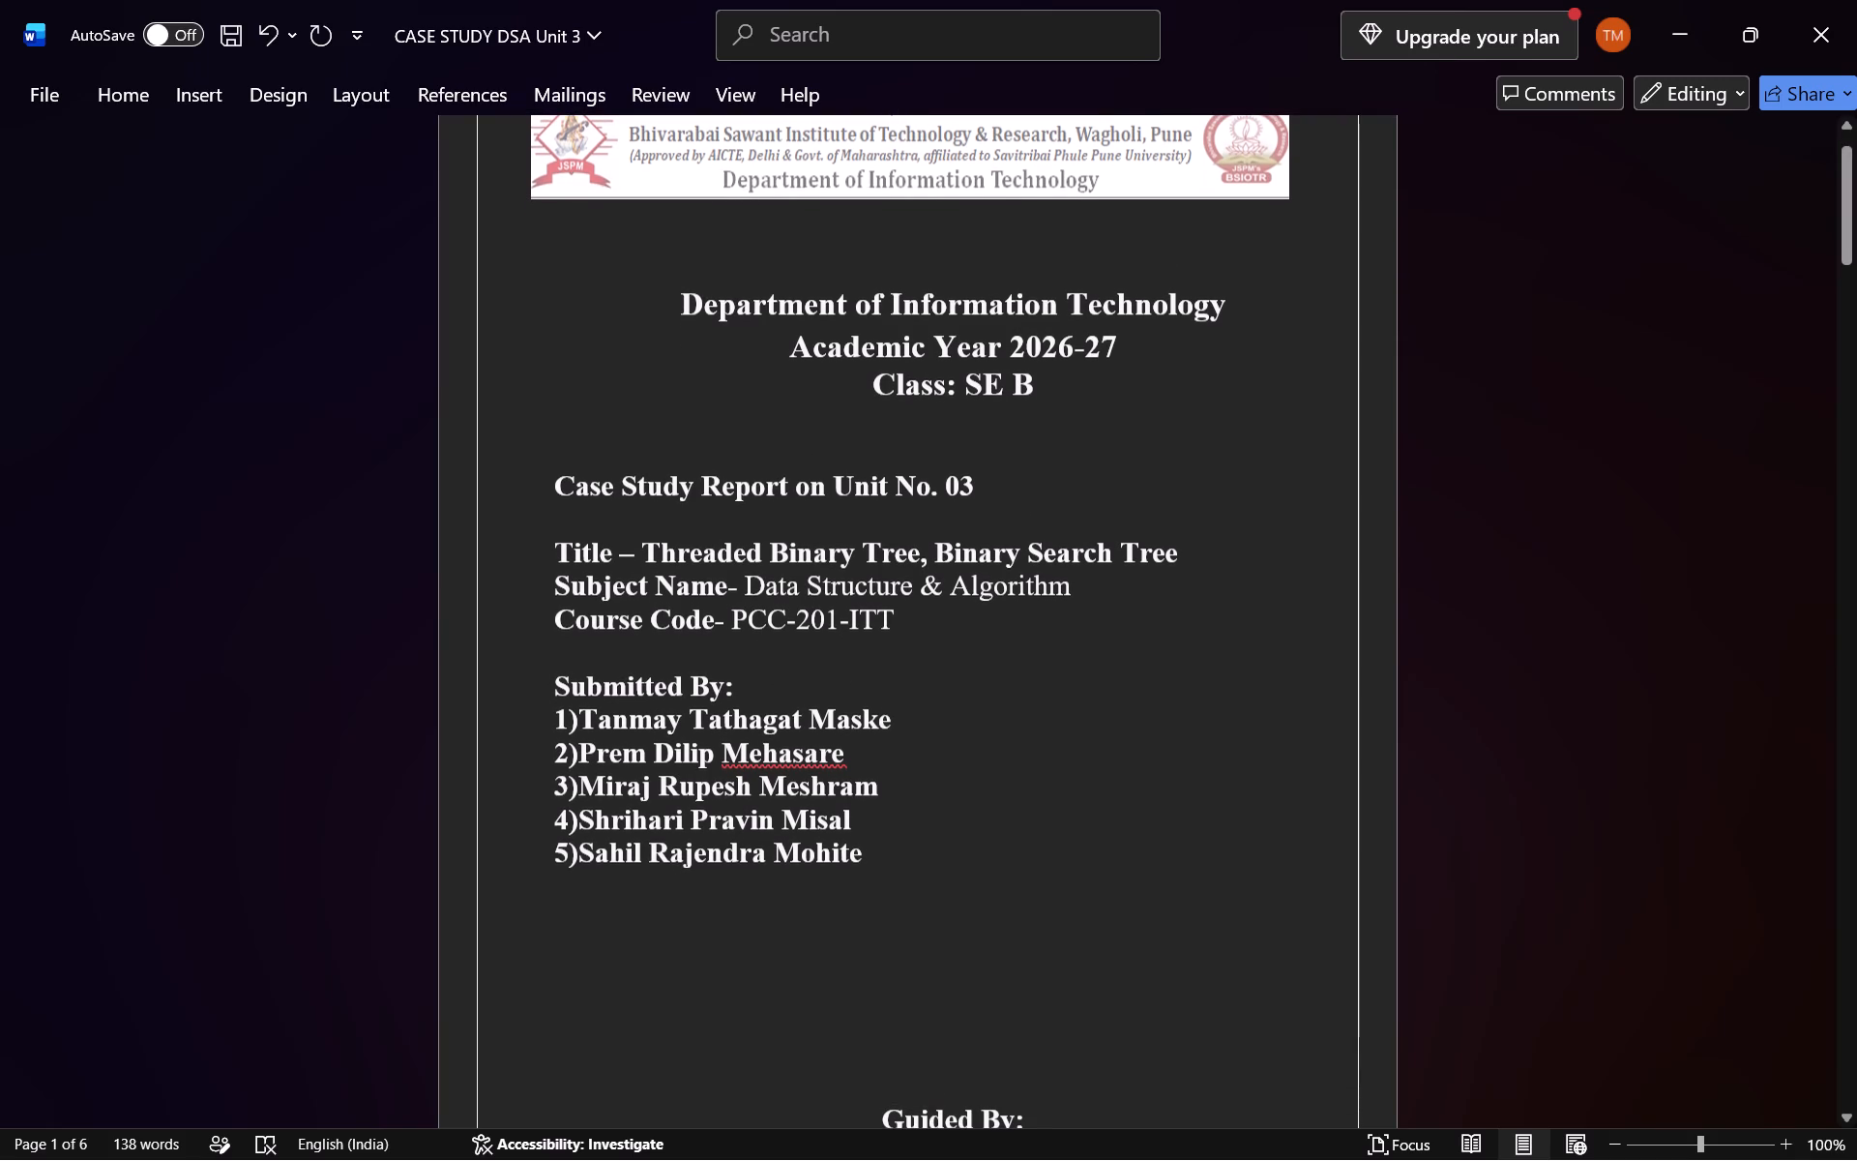
scroll(841, 717, "down", 1)
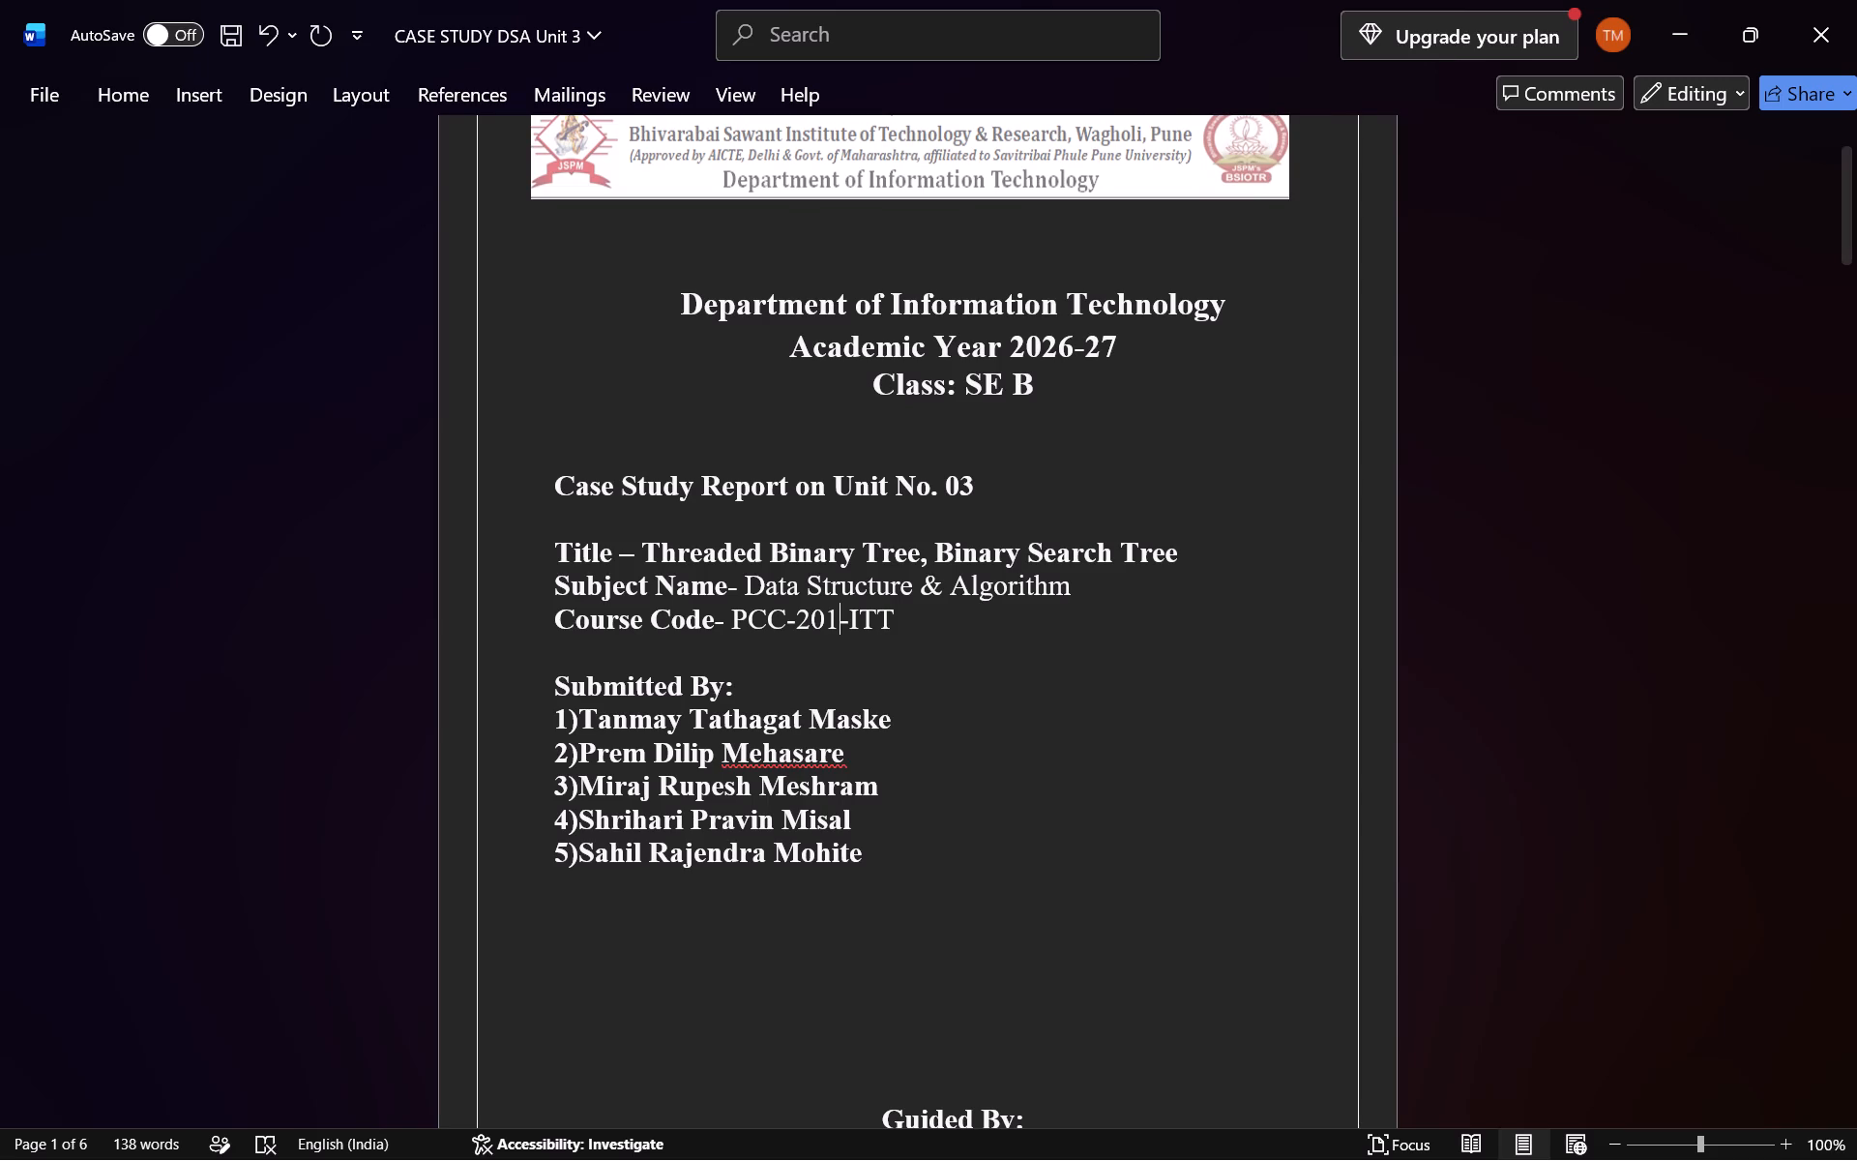
scroll(841, 717, "up", 1)
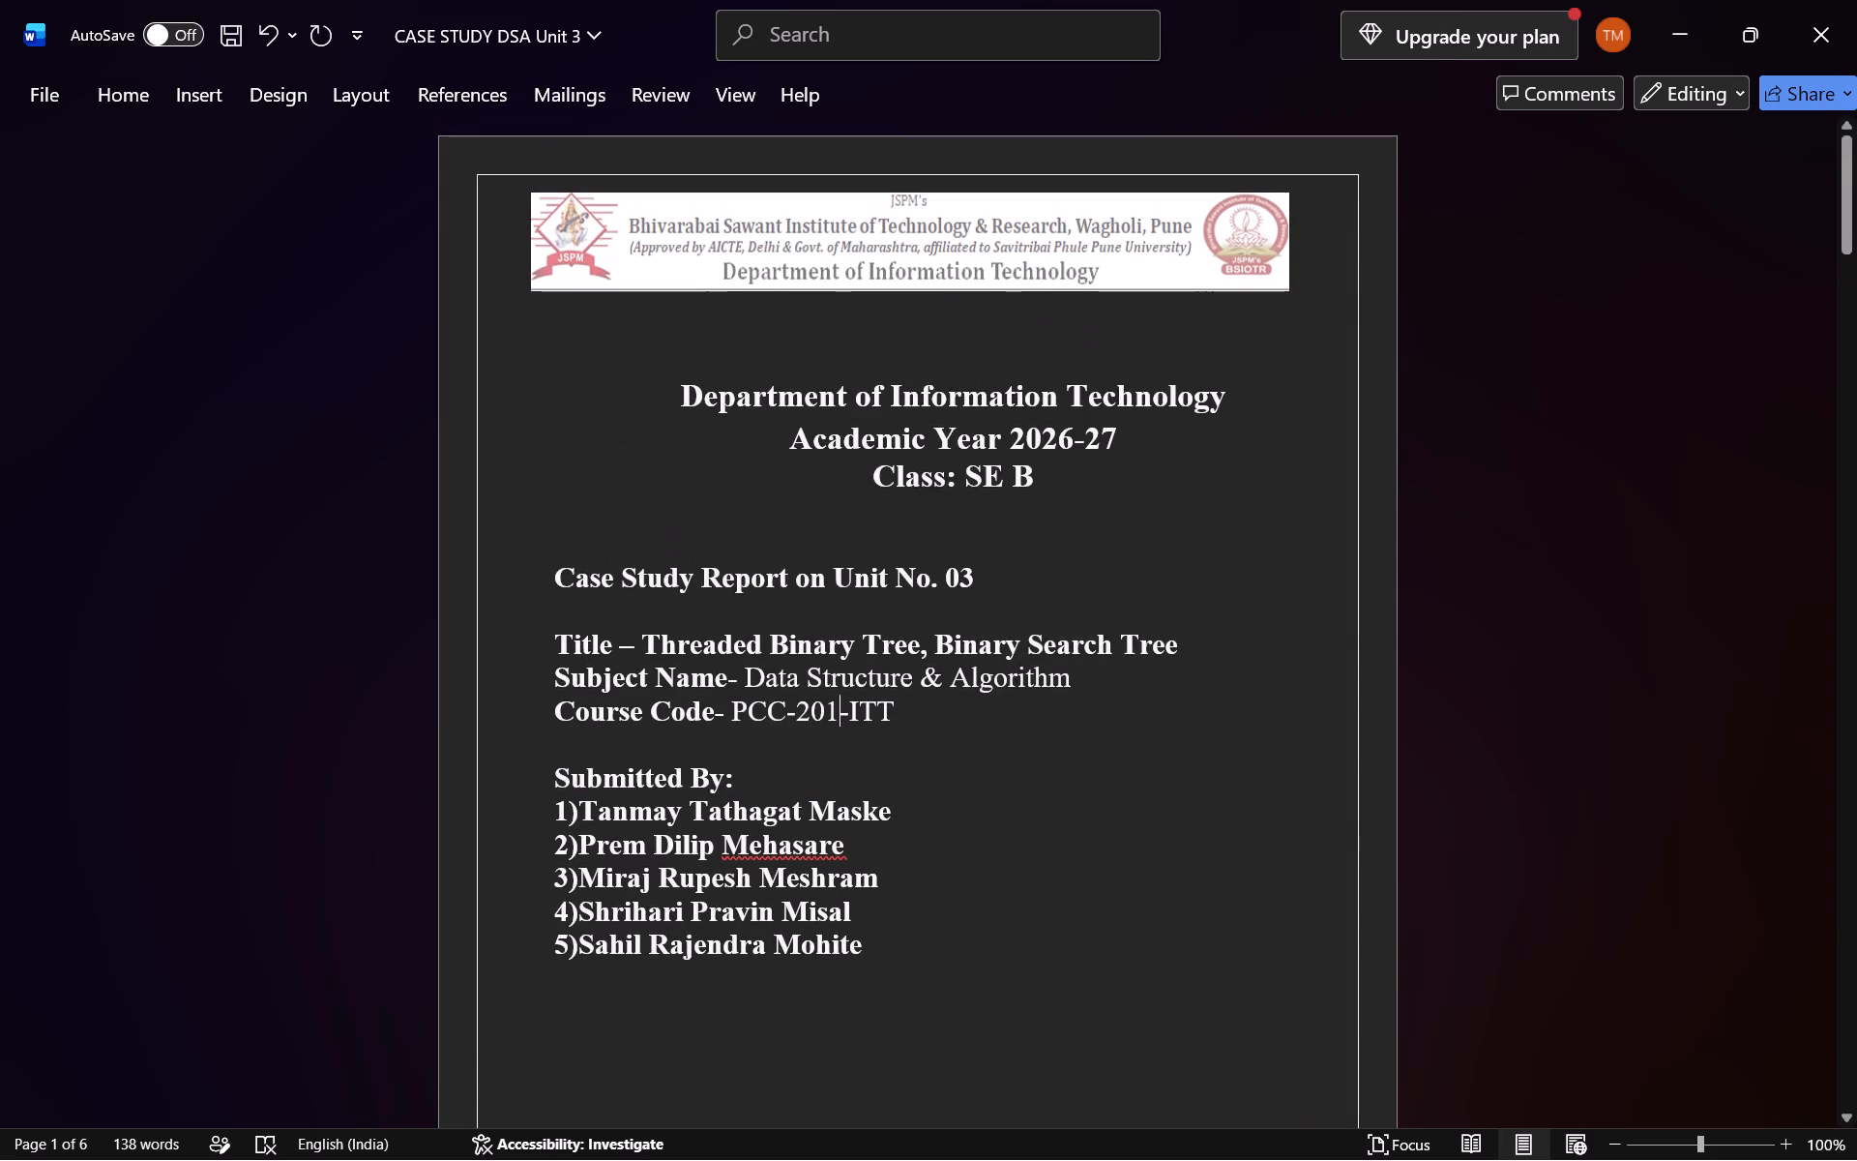
scroll(841, 717, "up", 1)
scroll(841, 717, "down", 6)
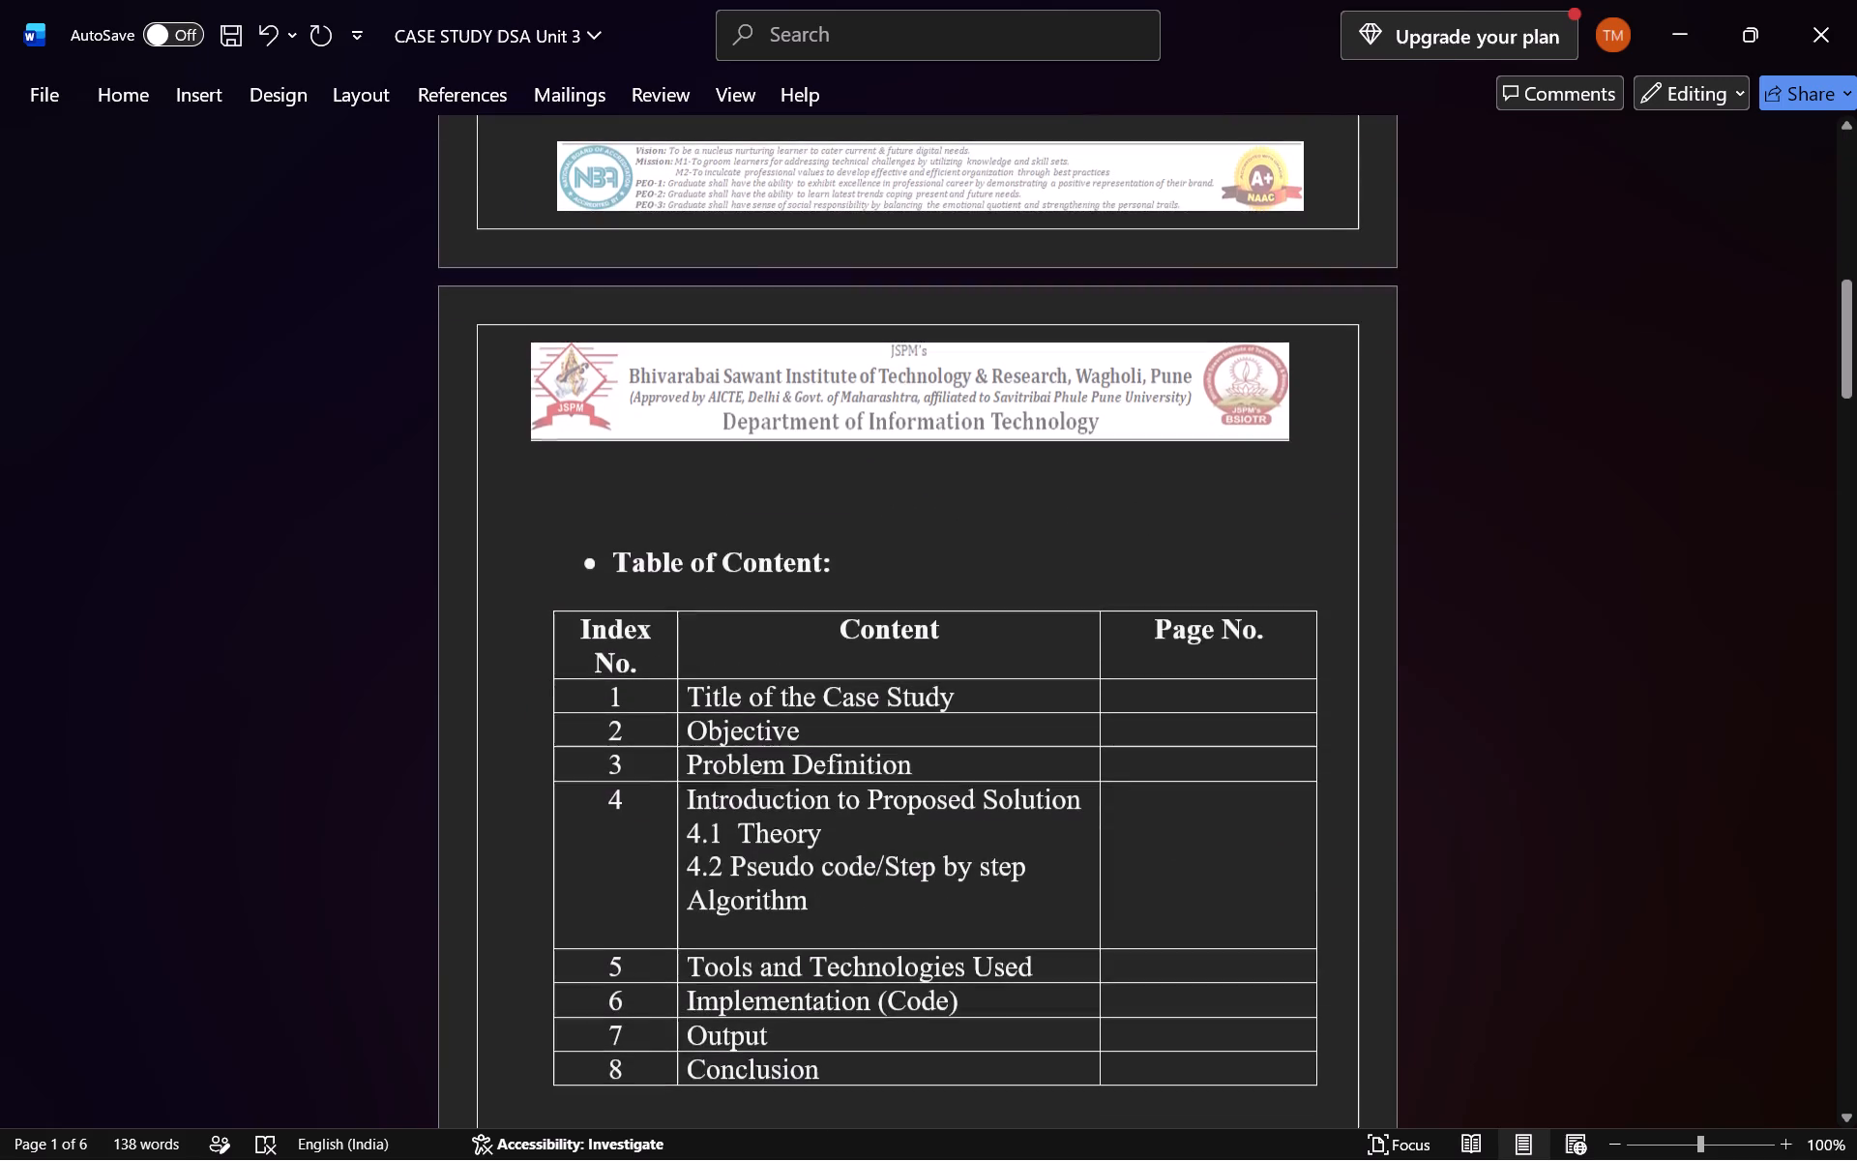
scroll(841, 717, "down", 6)
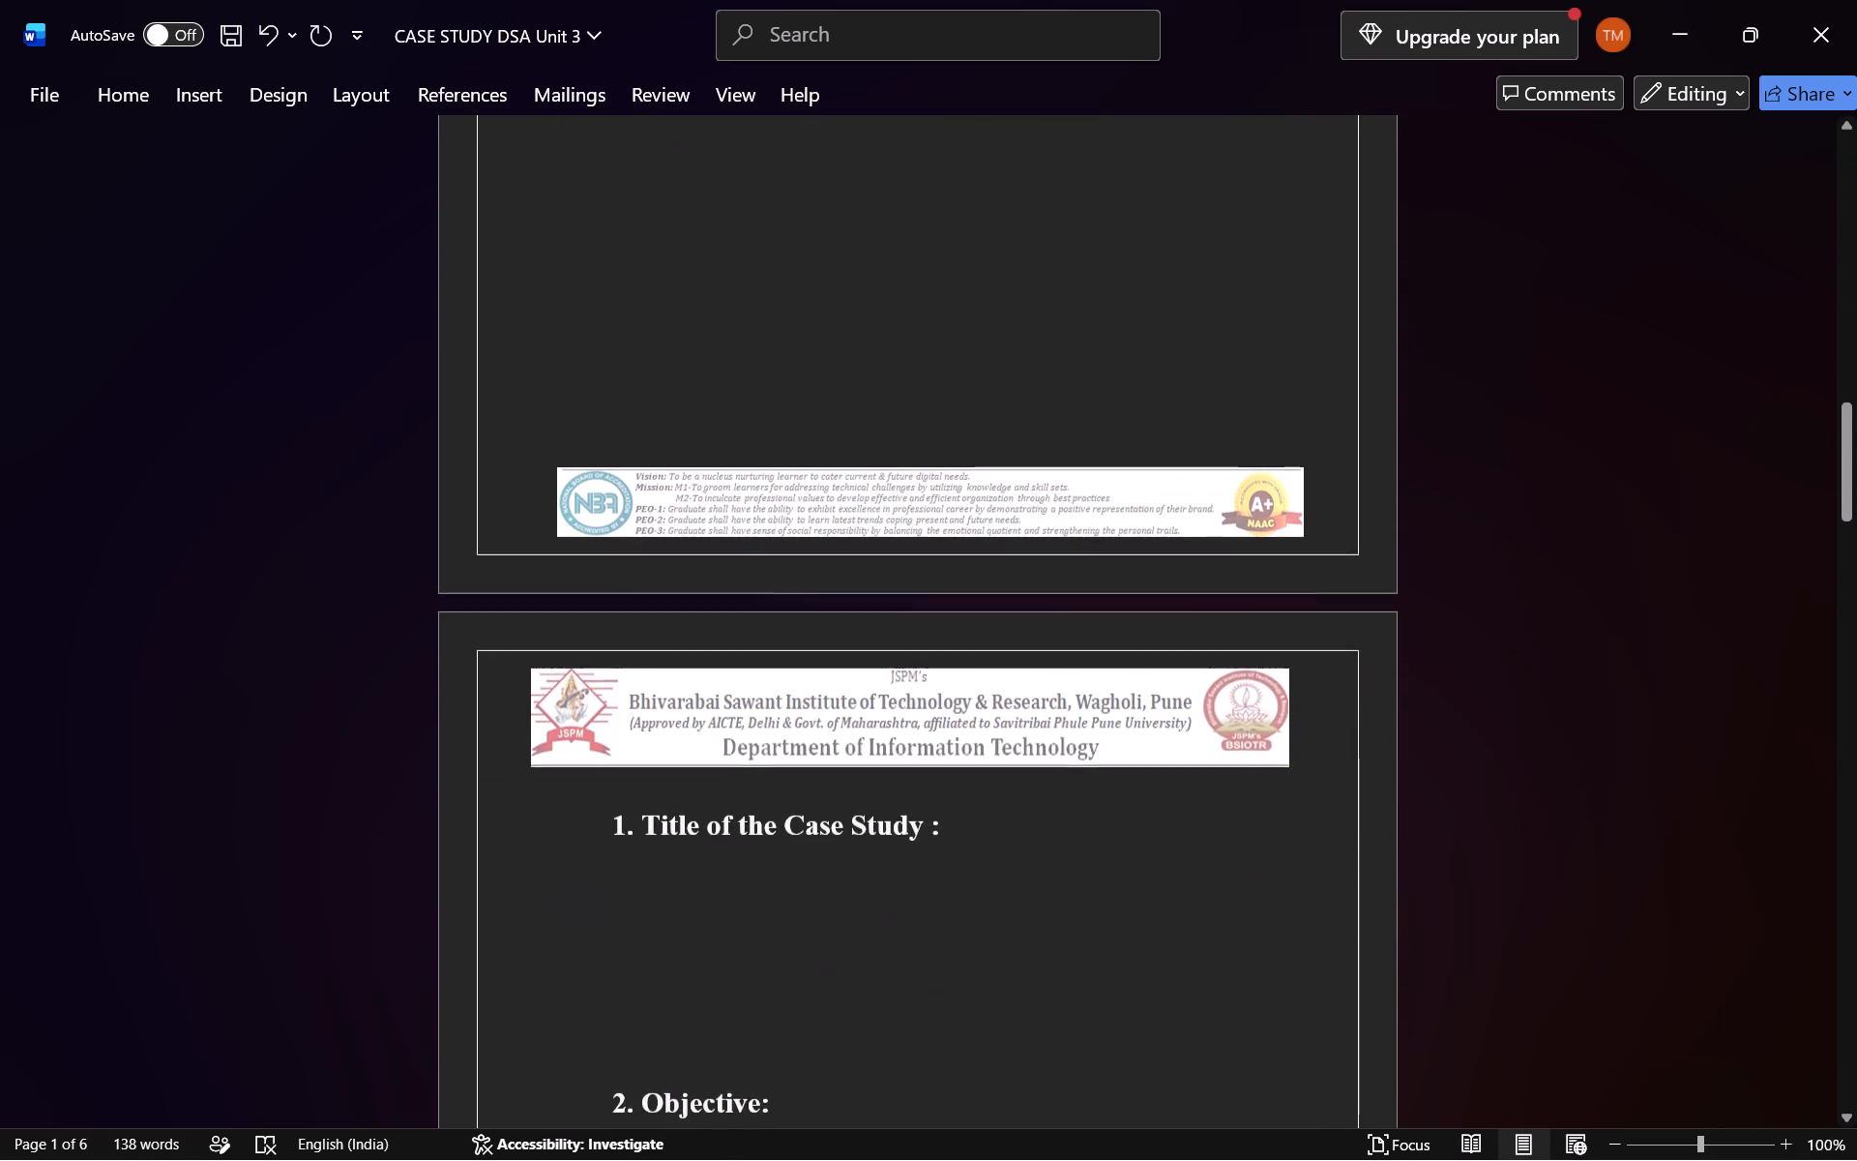
scroll(841, 717, "up", 3)
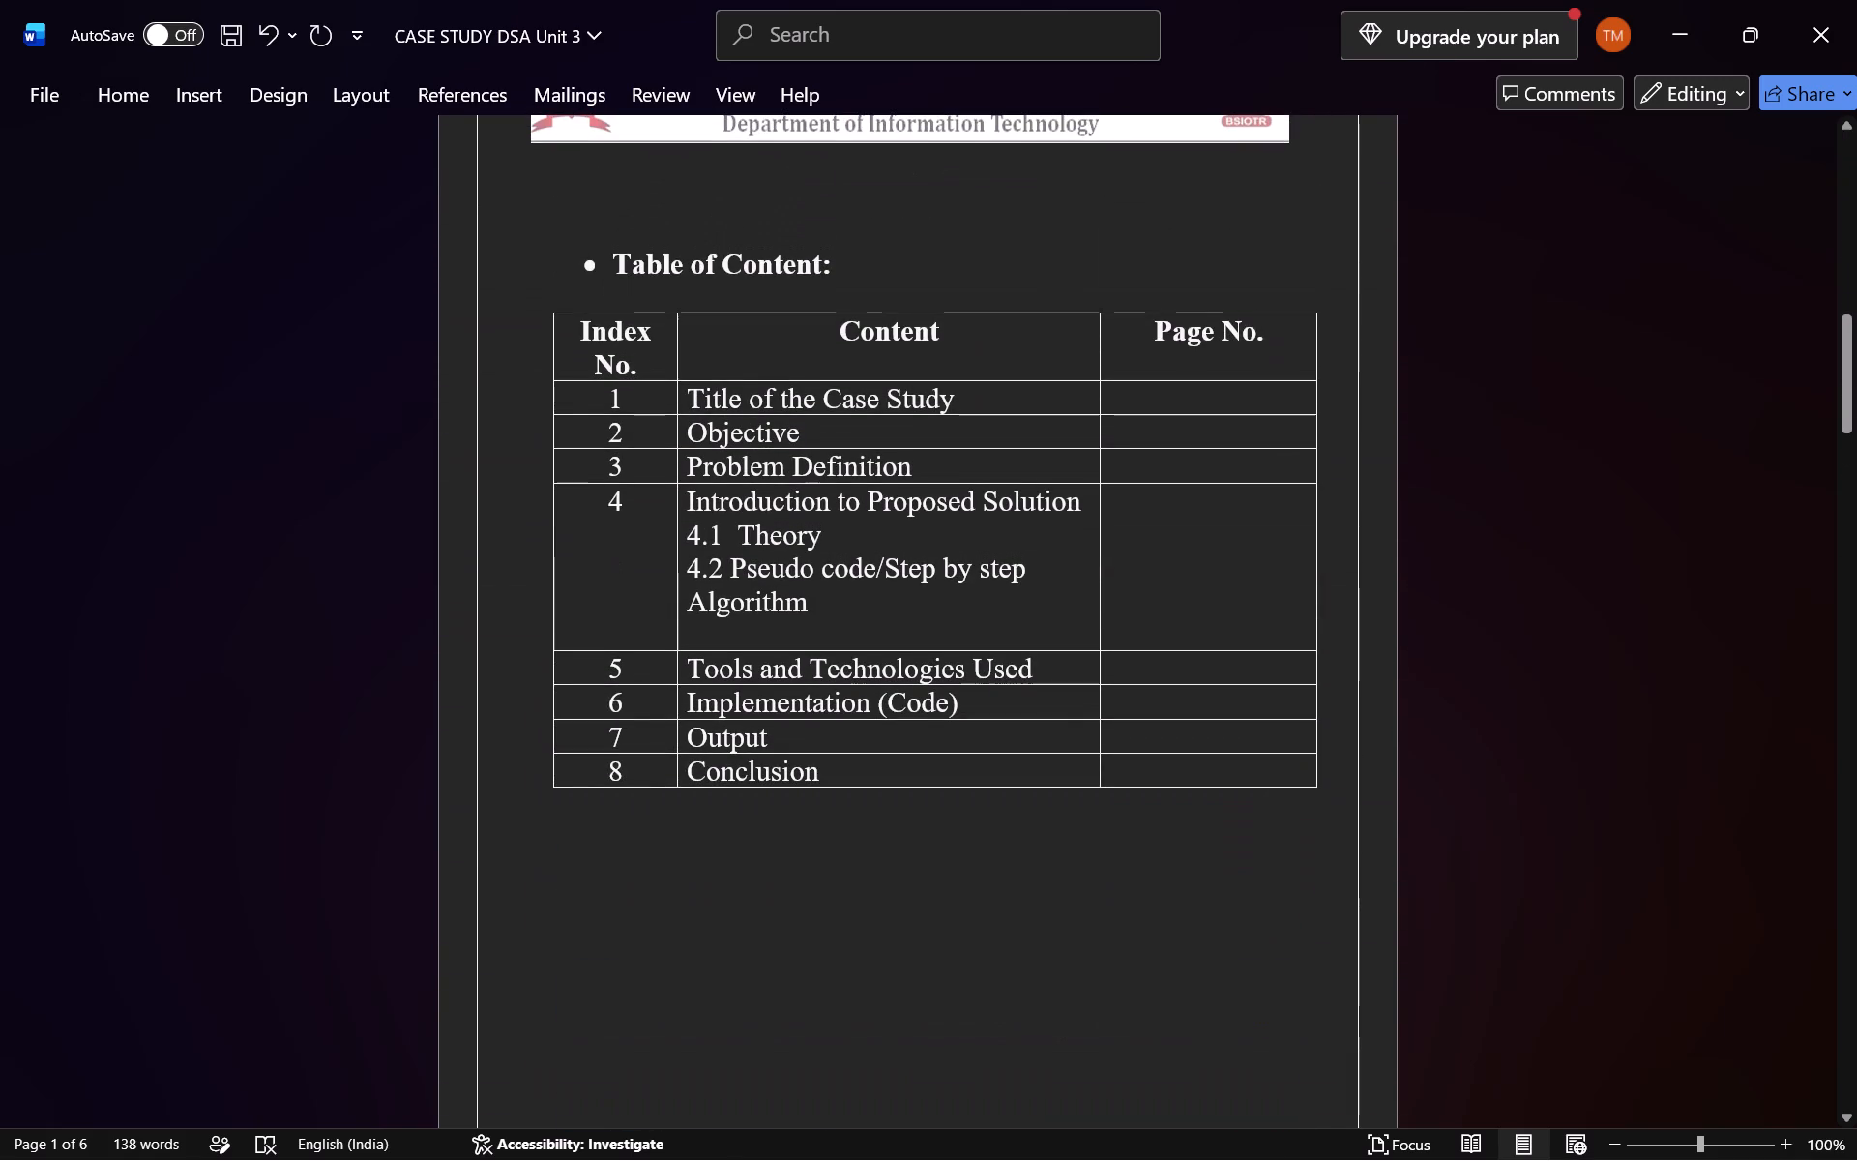
scroll(841, 717, "down", 3)
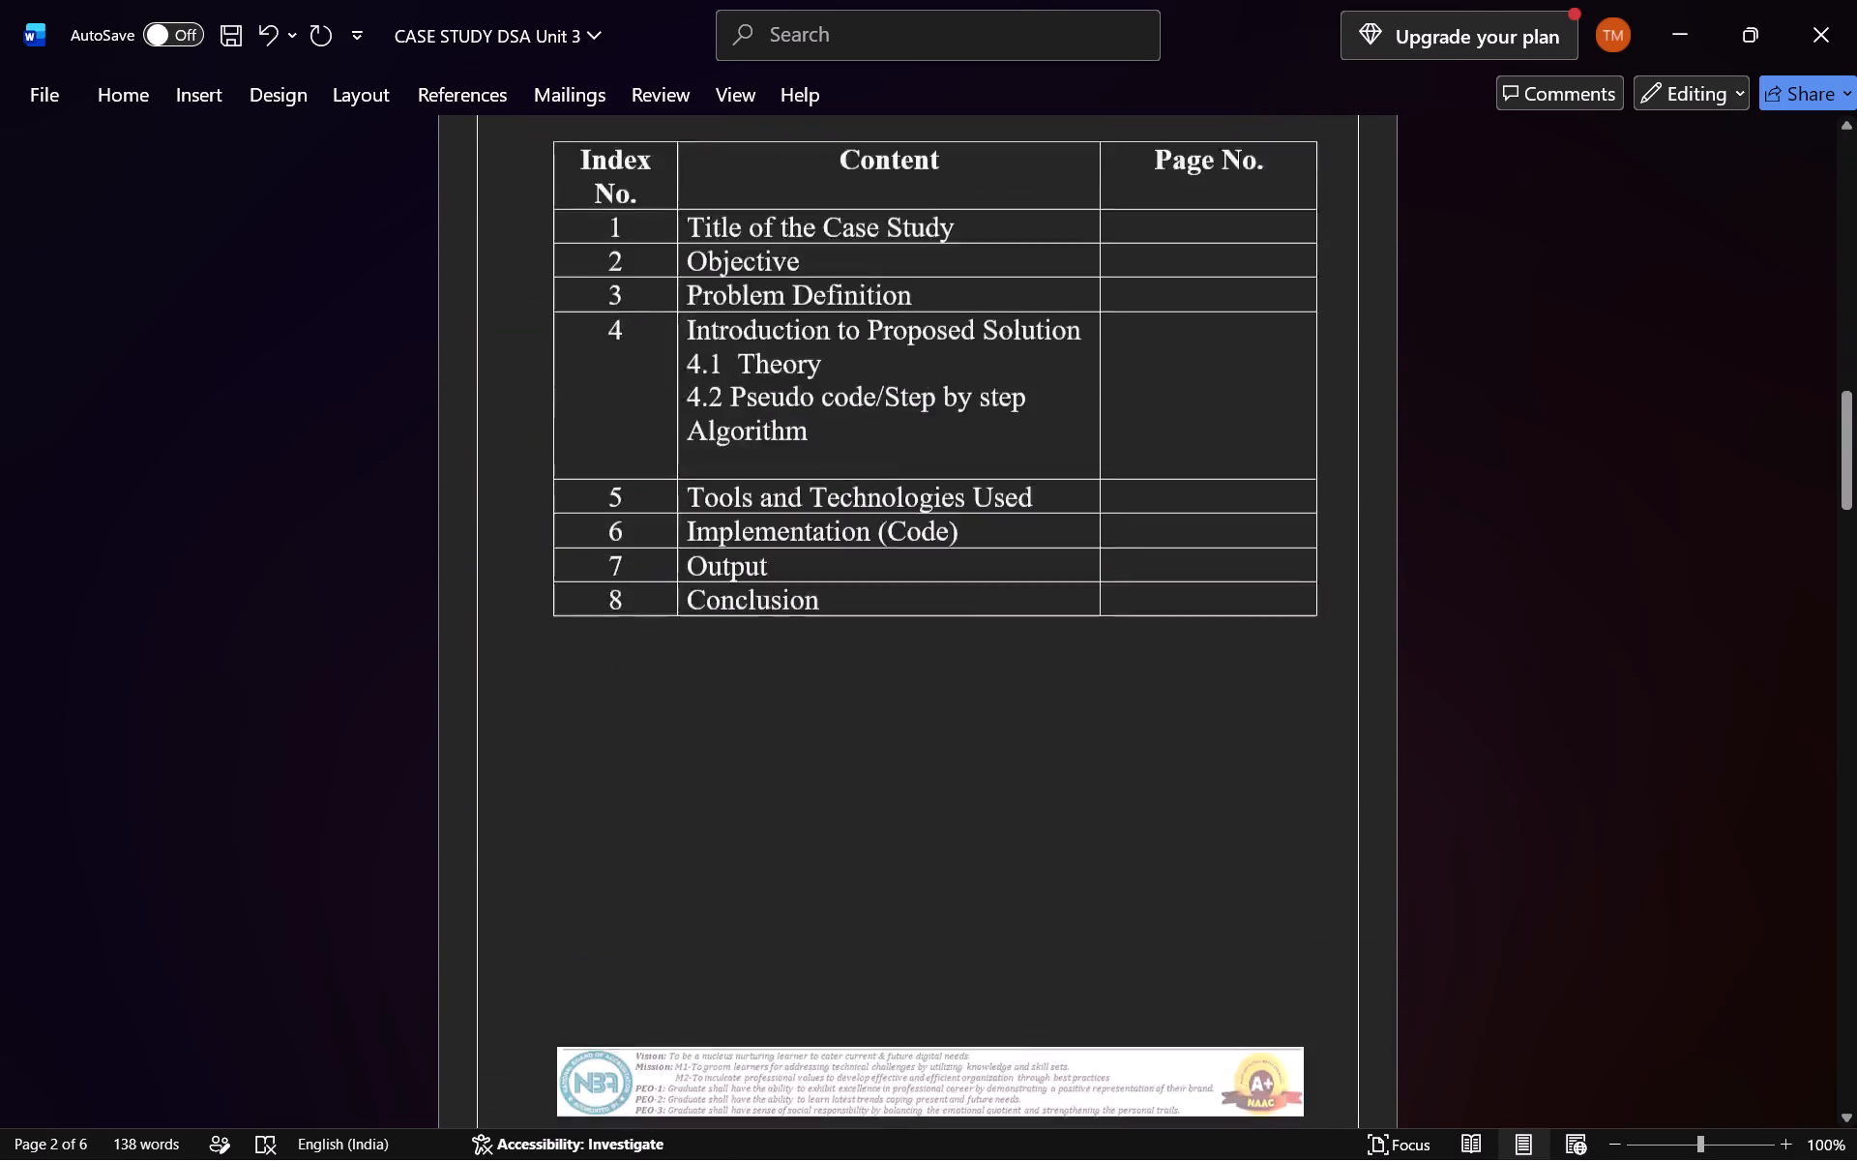
scroll(841, 717, "down", 4)
scroll(841, 717, "up", 7)
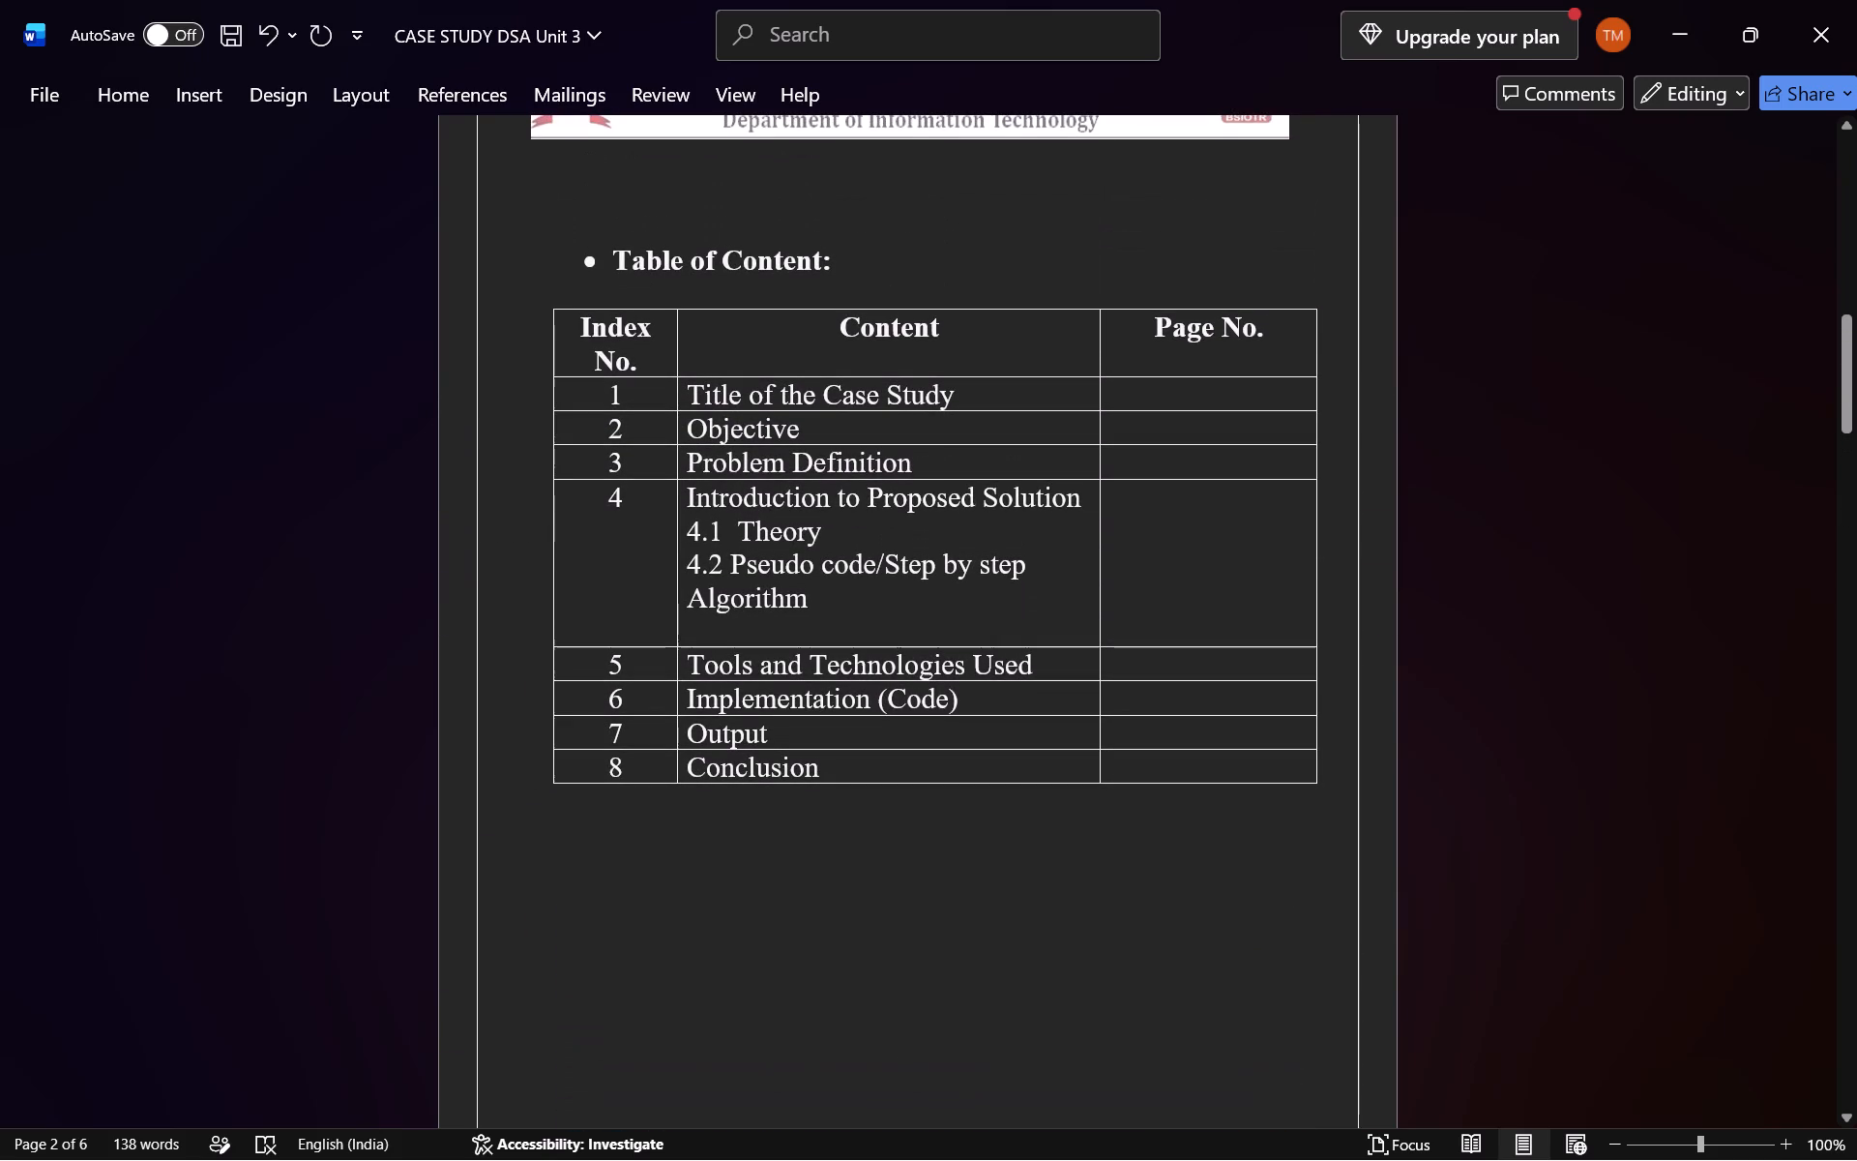
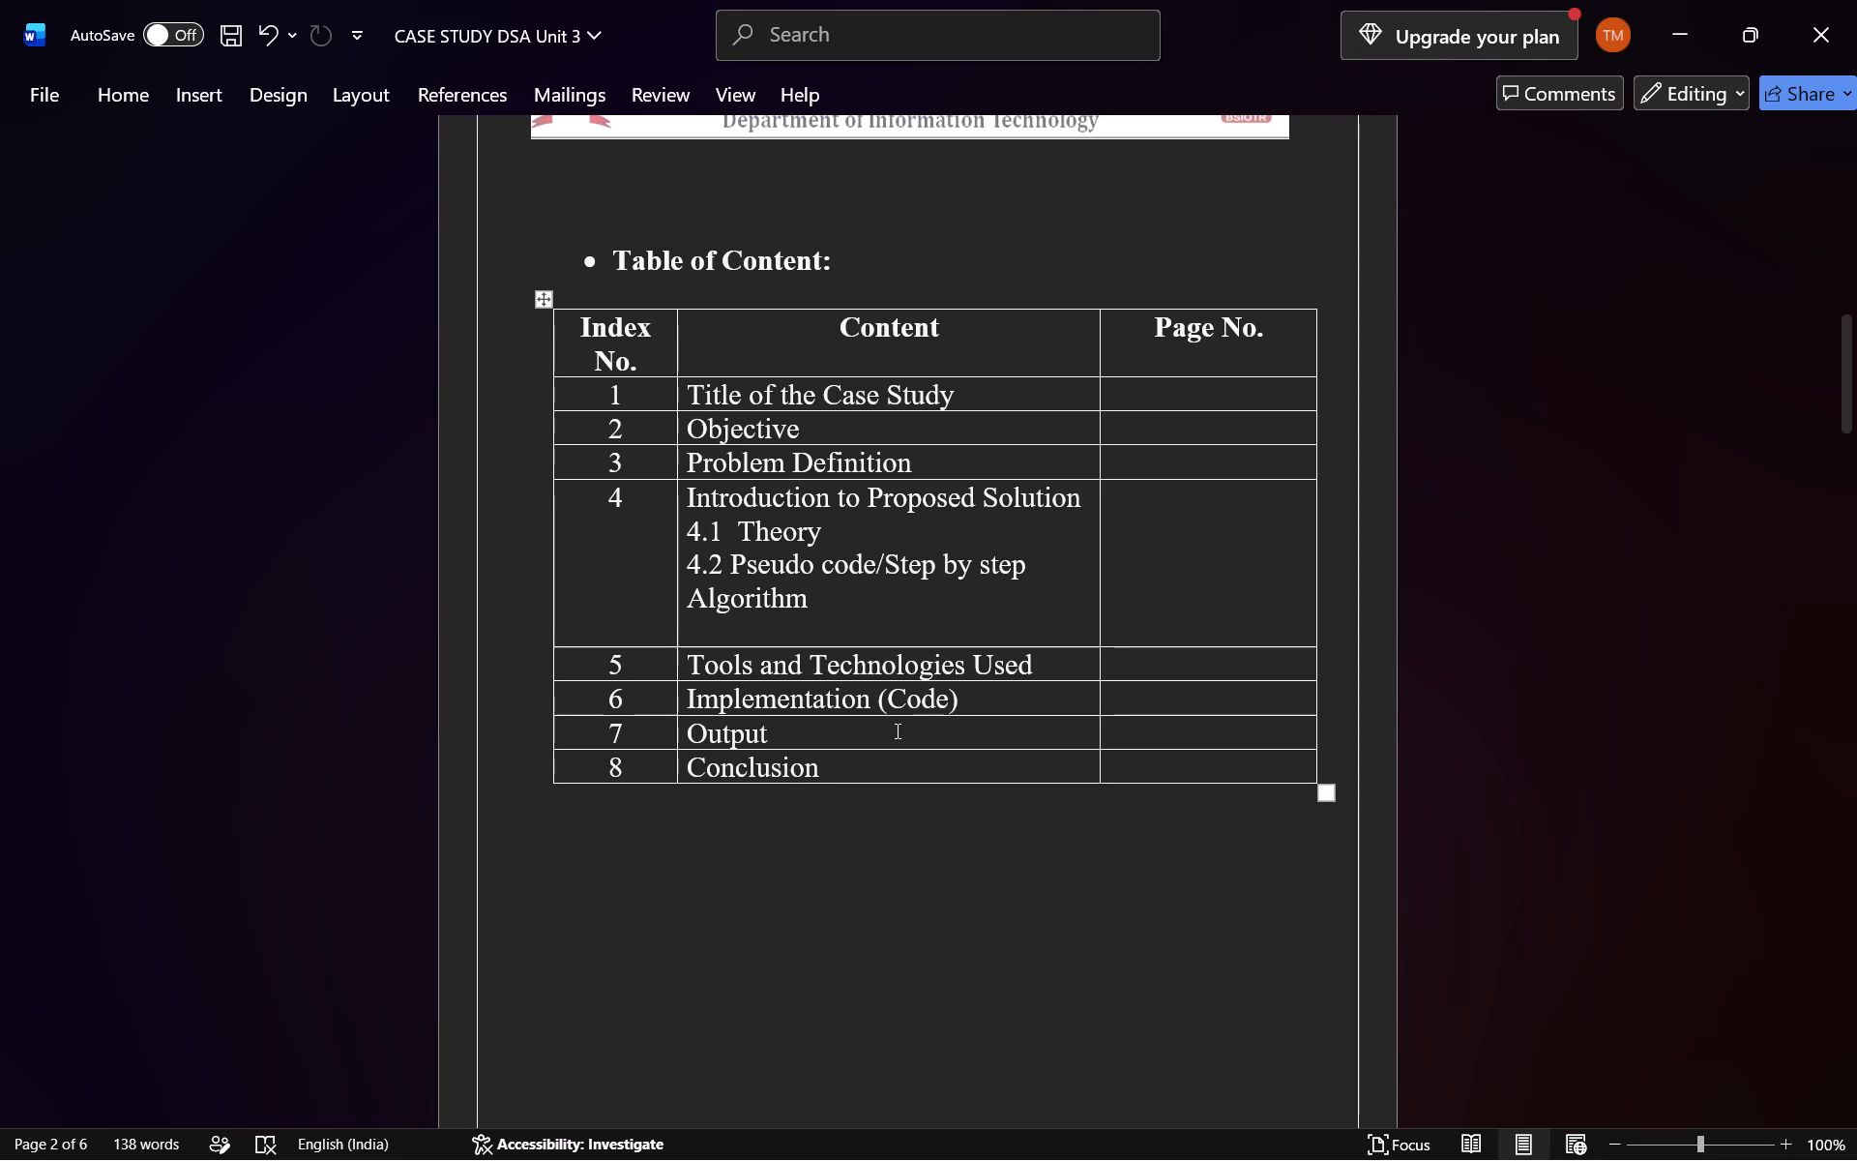
Delete the numbered heading "Title of the Case Study :" at the top of page 3.
scroll(896, 730, "down", 4)
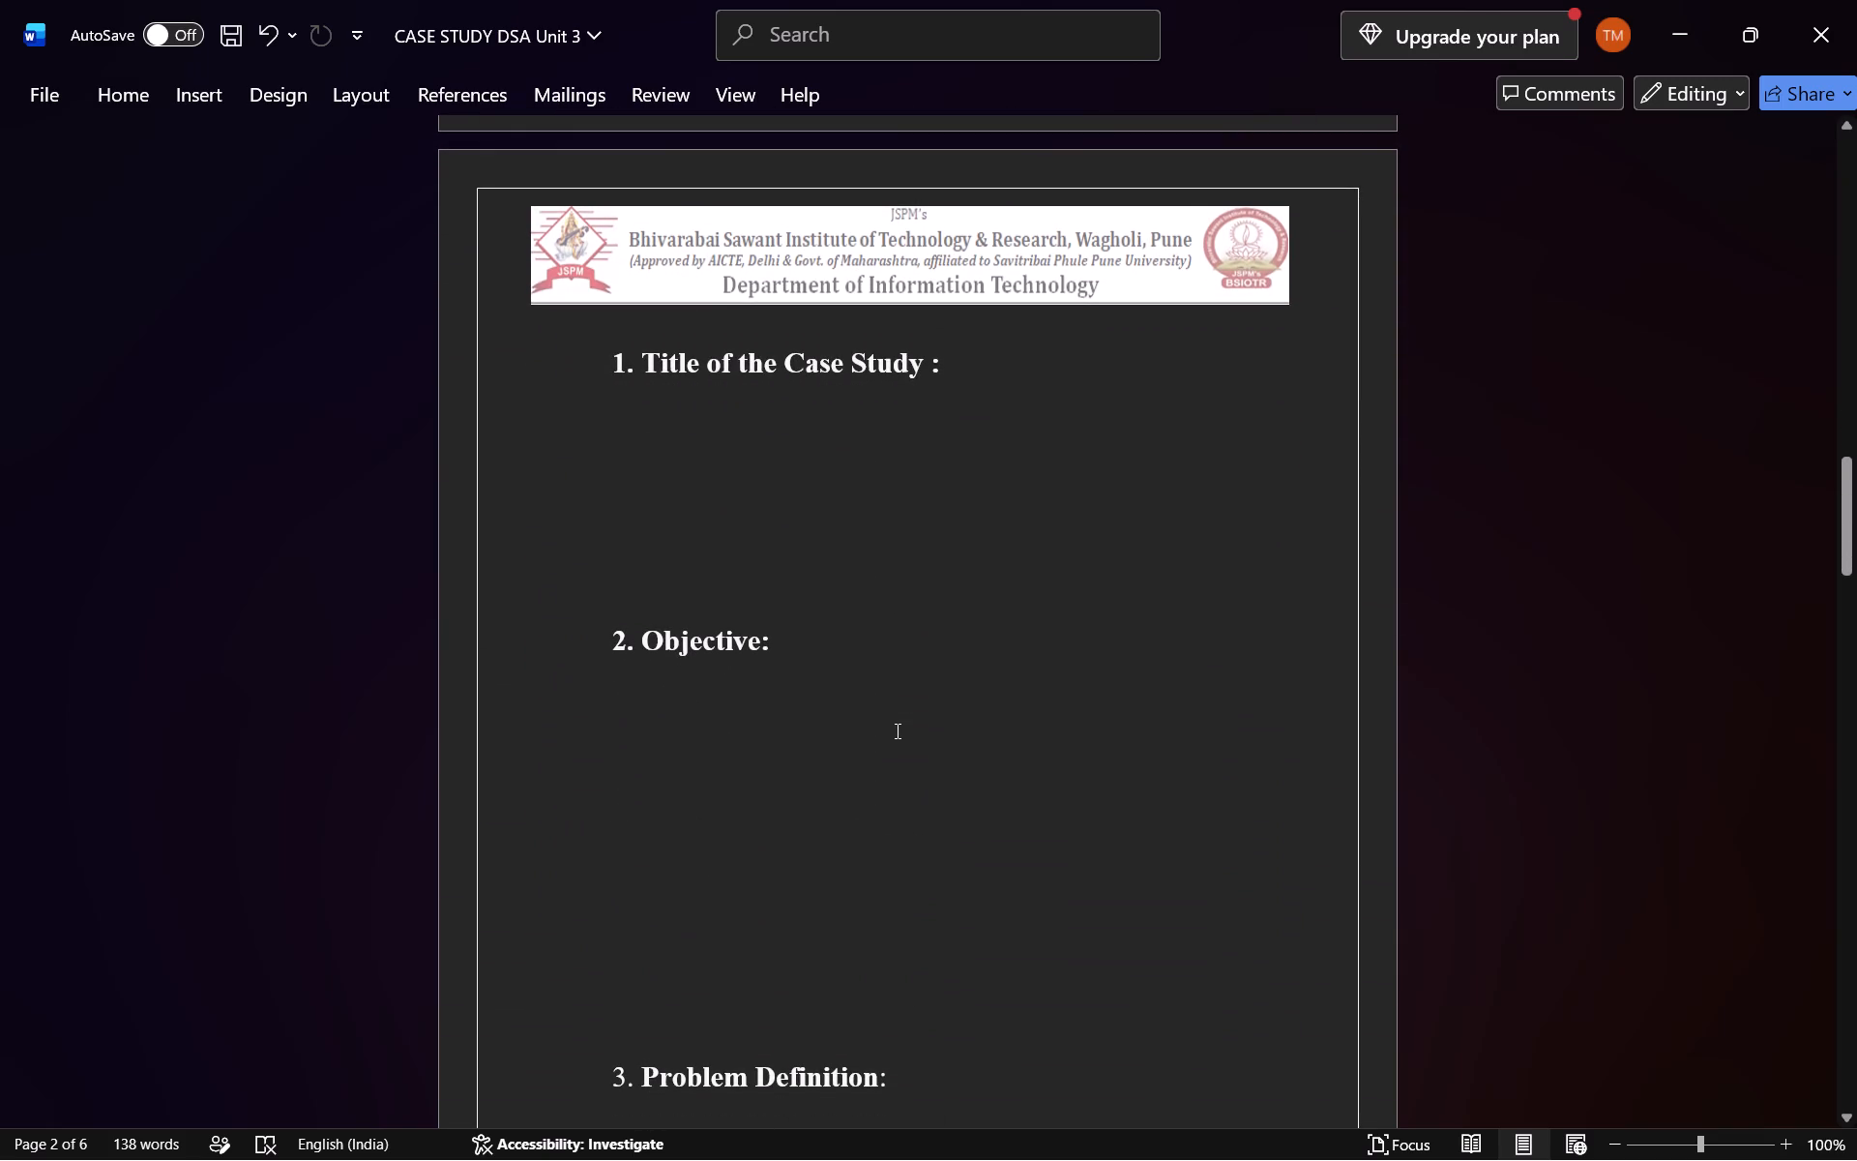
scroll(896, 730, "down", 1)
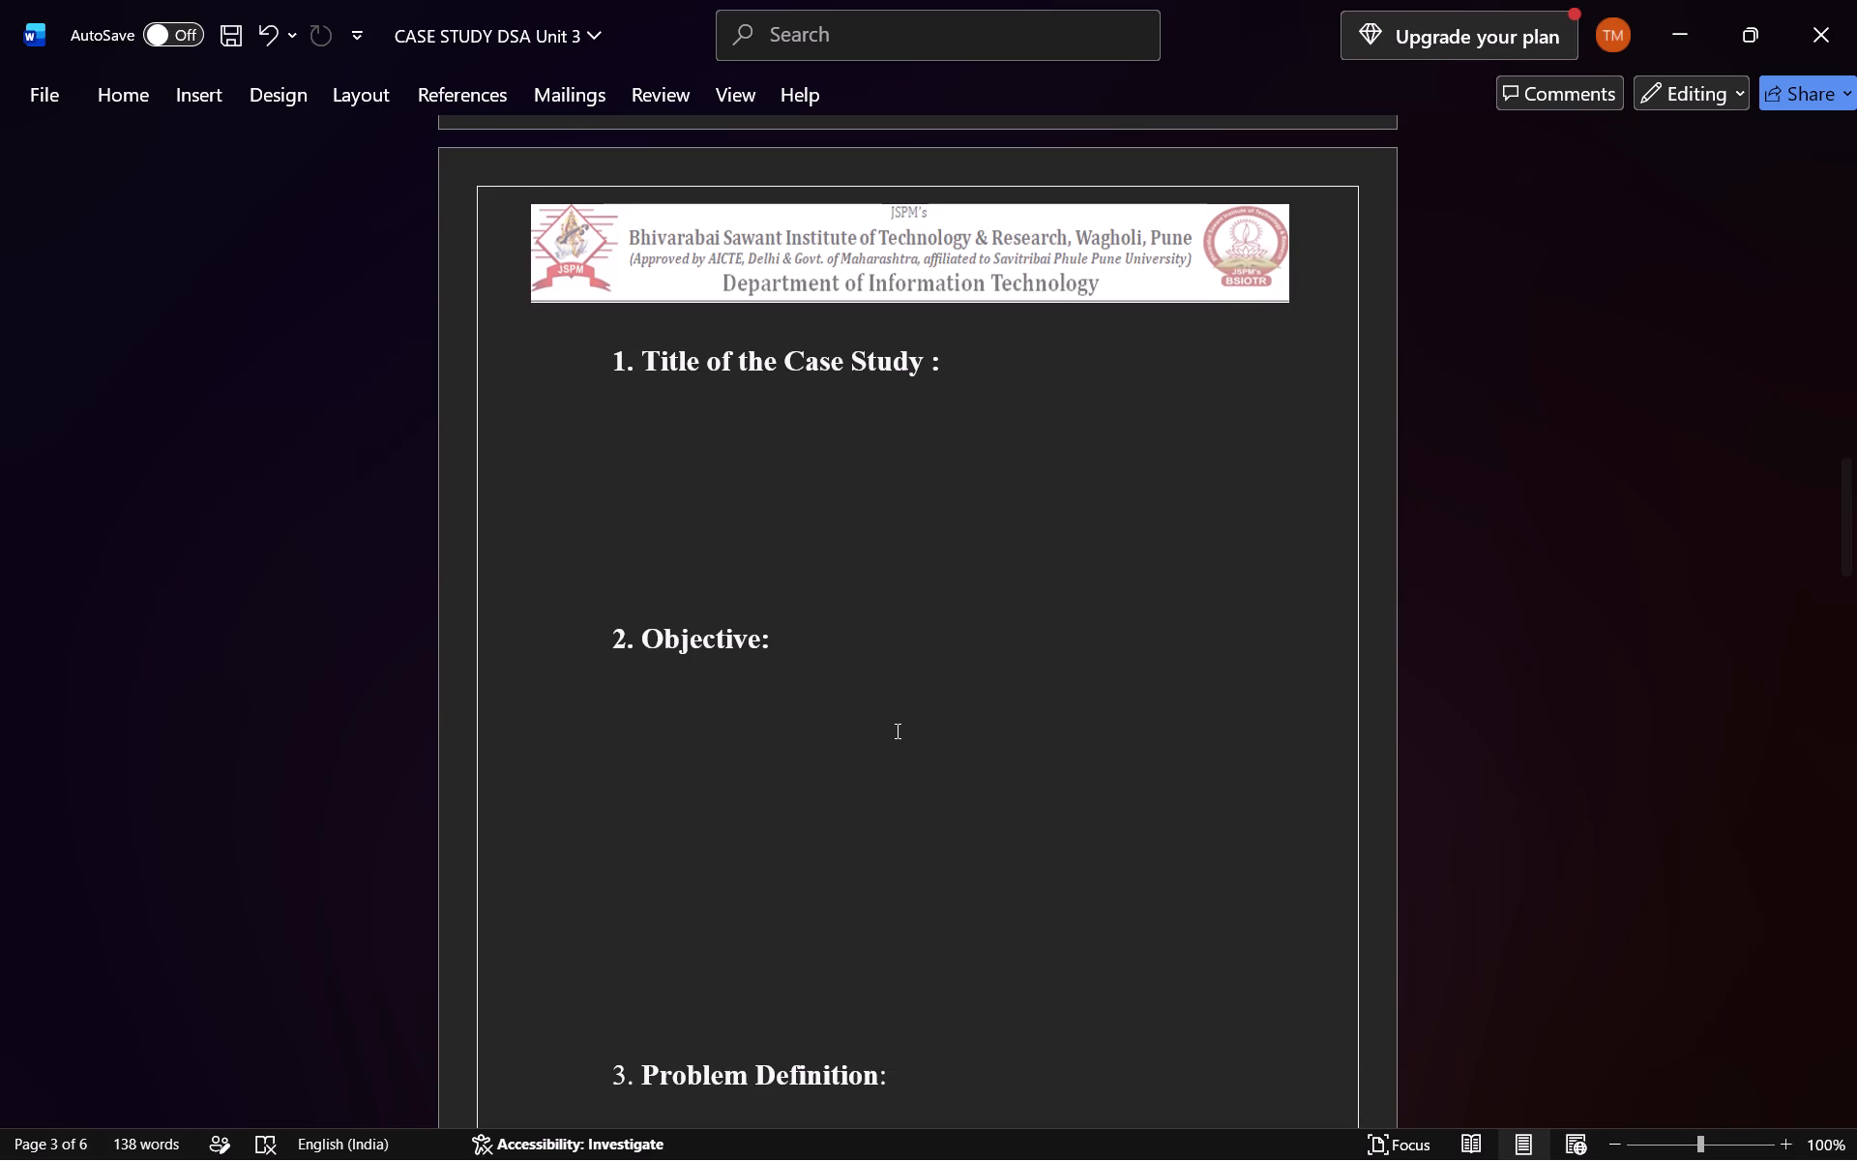
scroll(896, 730, "up", 4)
scroll(896, 730, "down", 2)
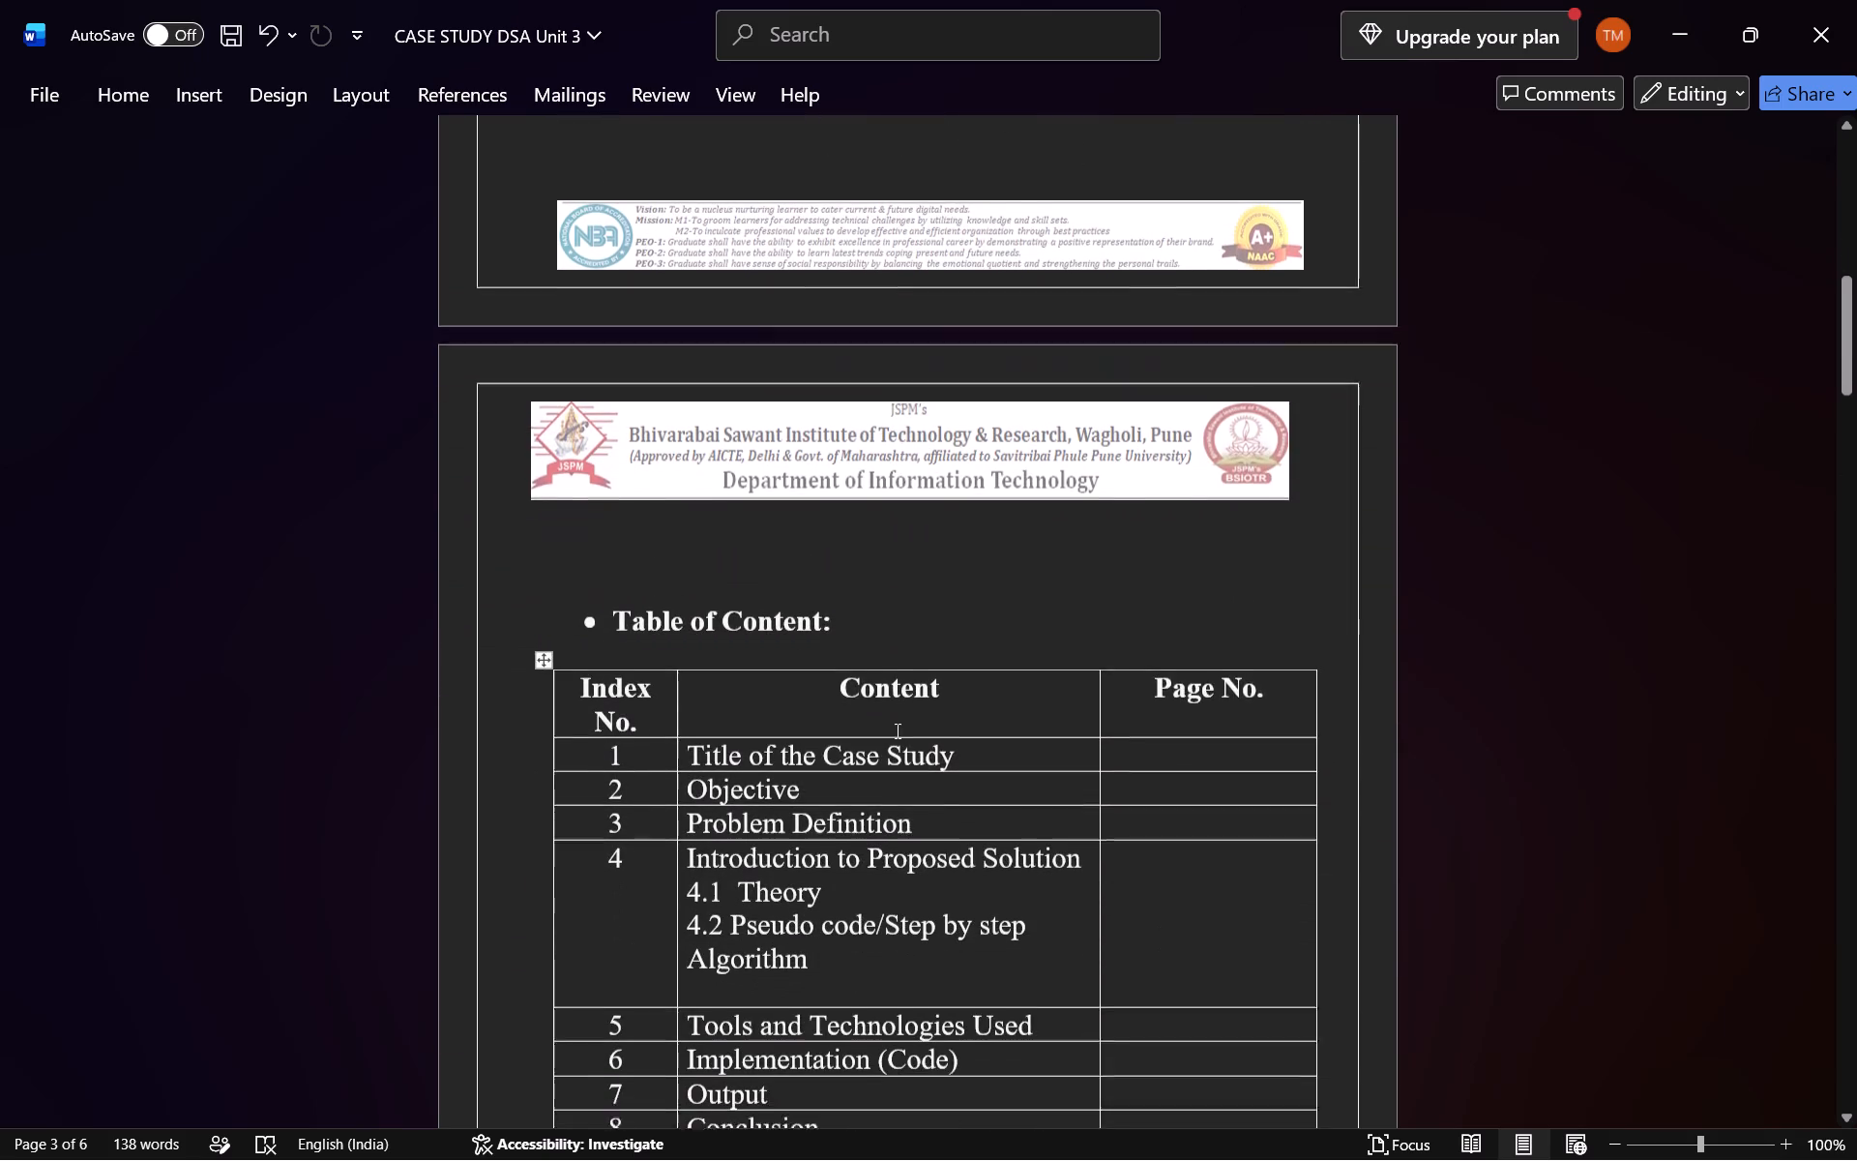
scroll(896, 730, "down", 2)
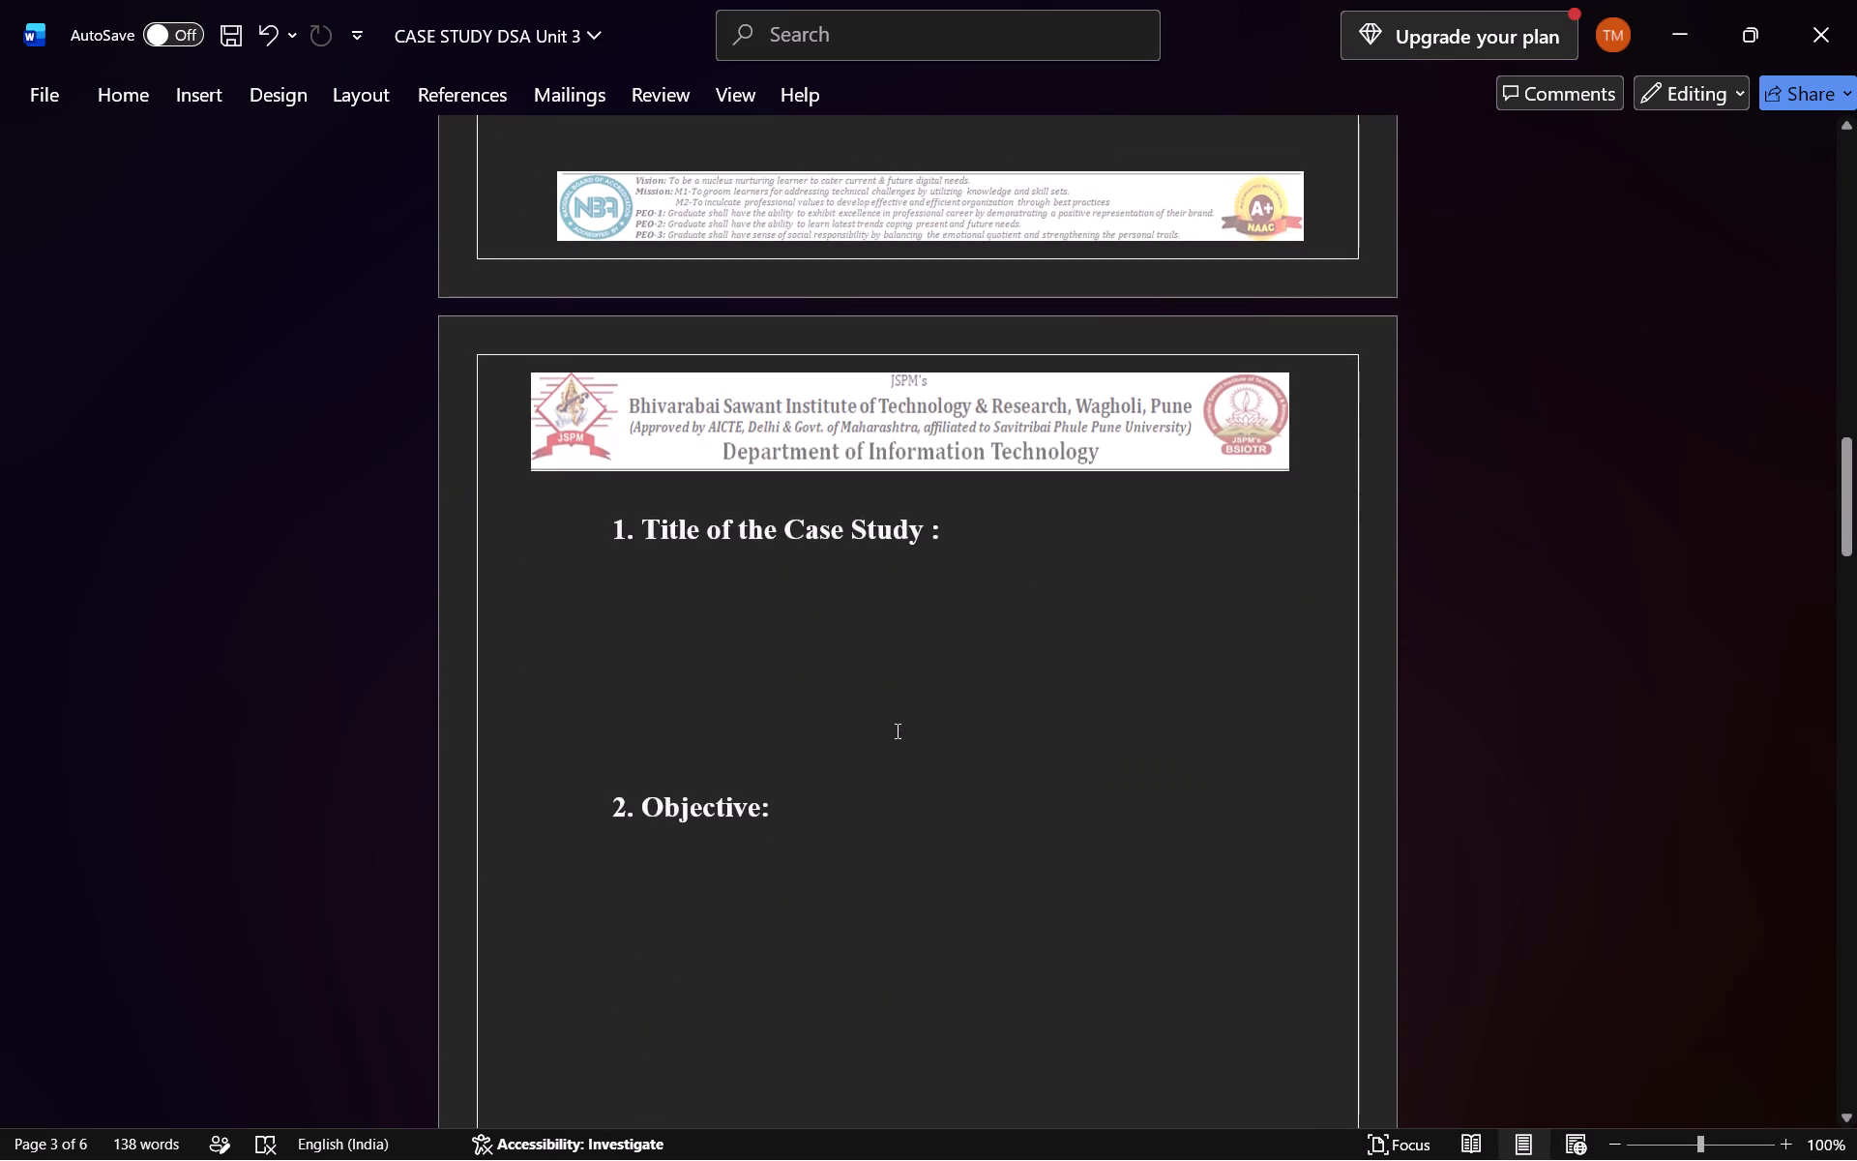
left_click_drag(966, 517, 610, 525)
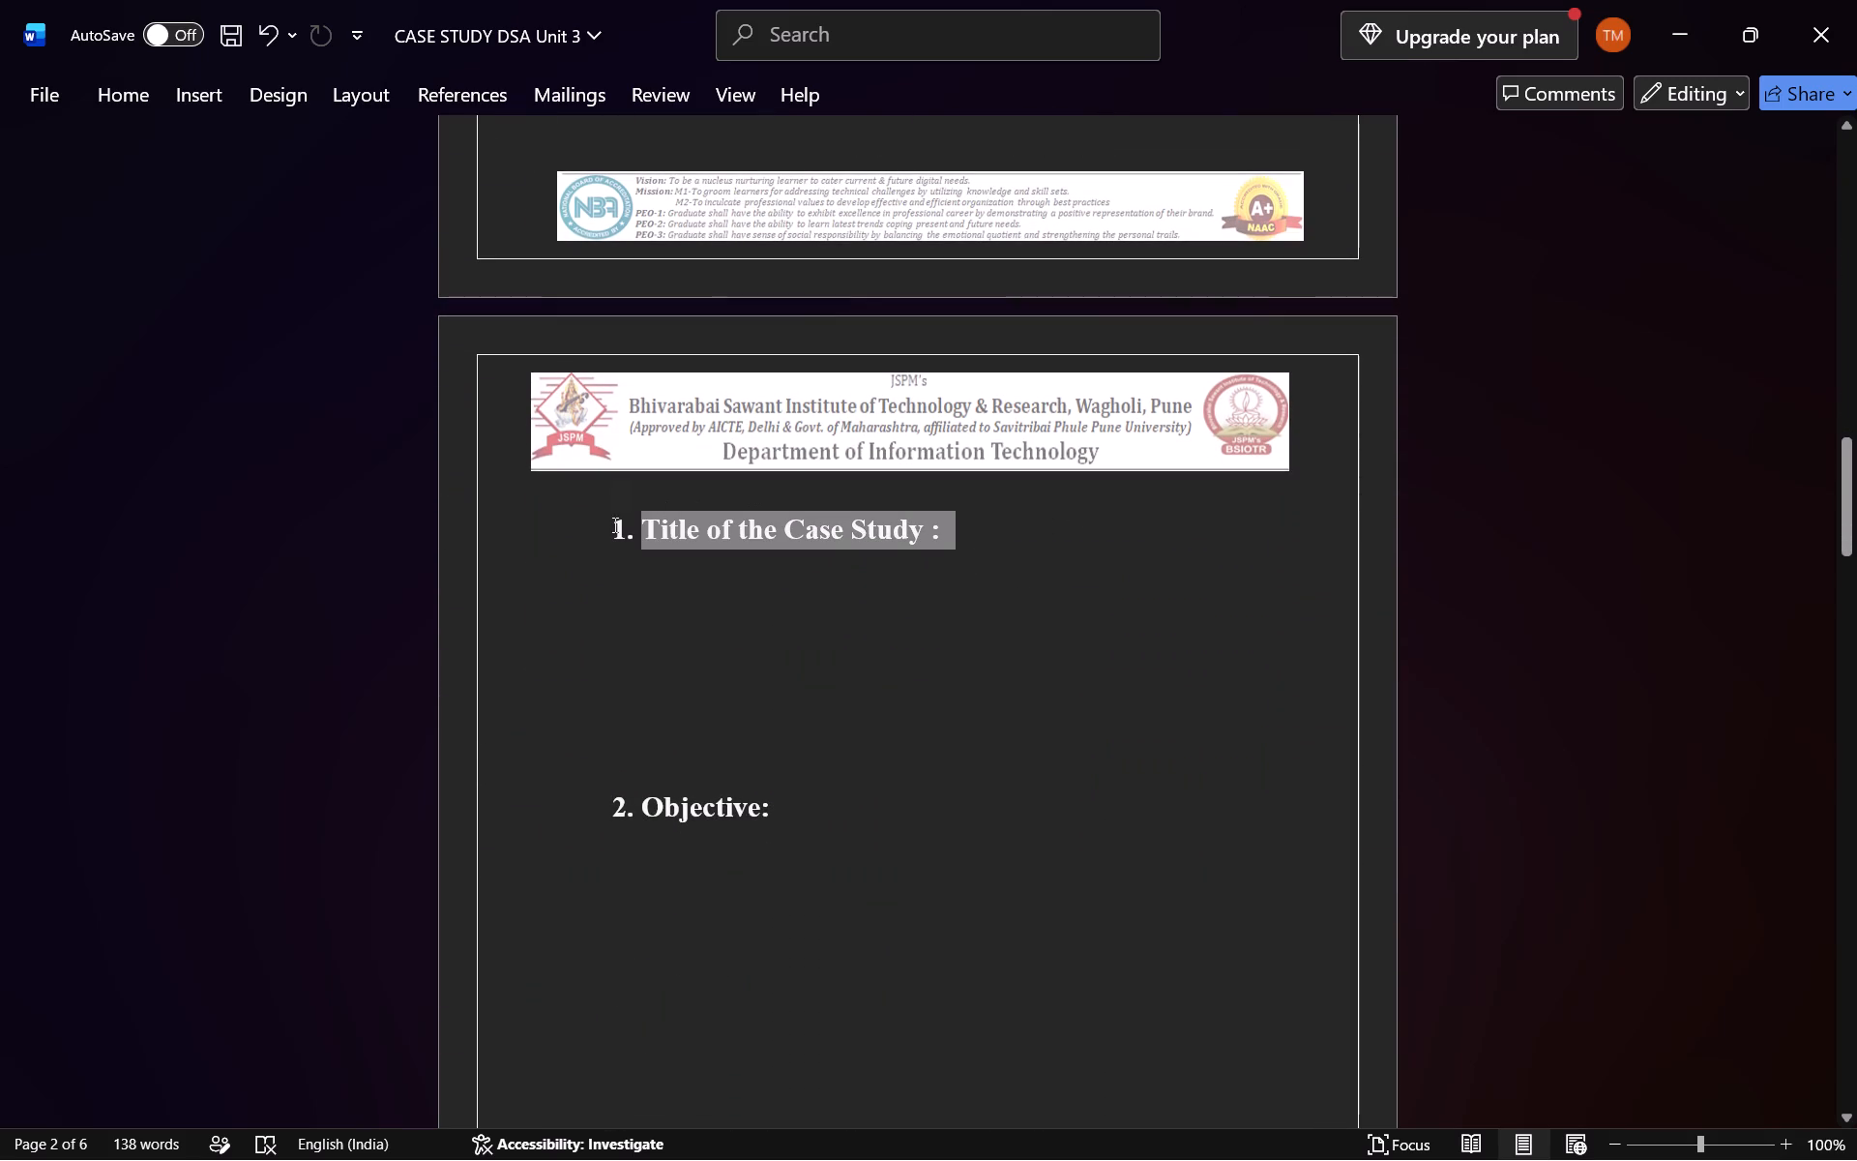
left_click_drag(610, 525, 621, 538)
key("BackSpace")
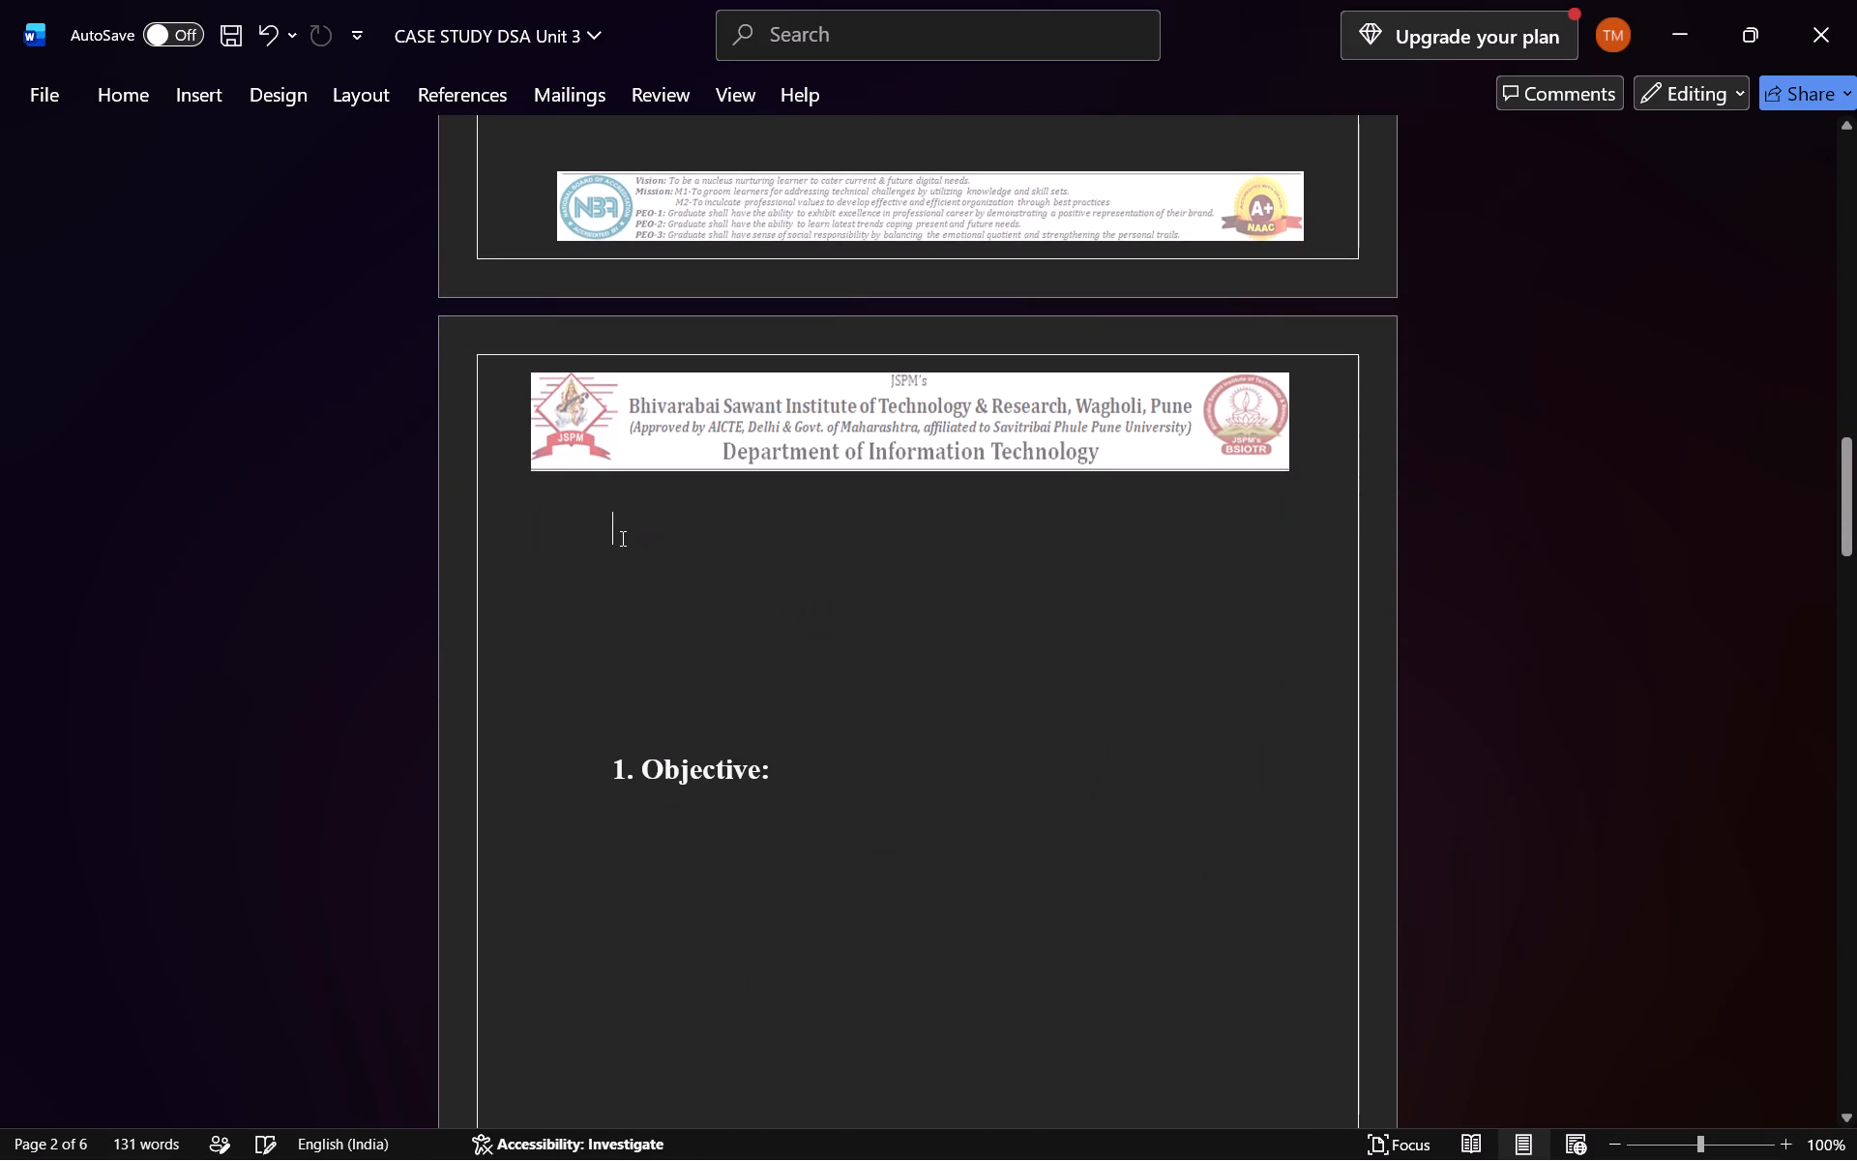
Remove the list number and indent from the "Objective:" heading so it starts at the page margin.
scroll(621, 538, "down", 2)
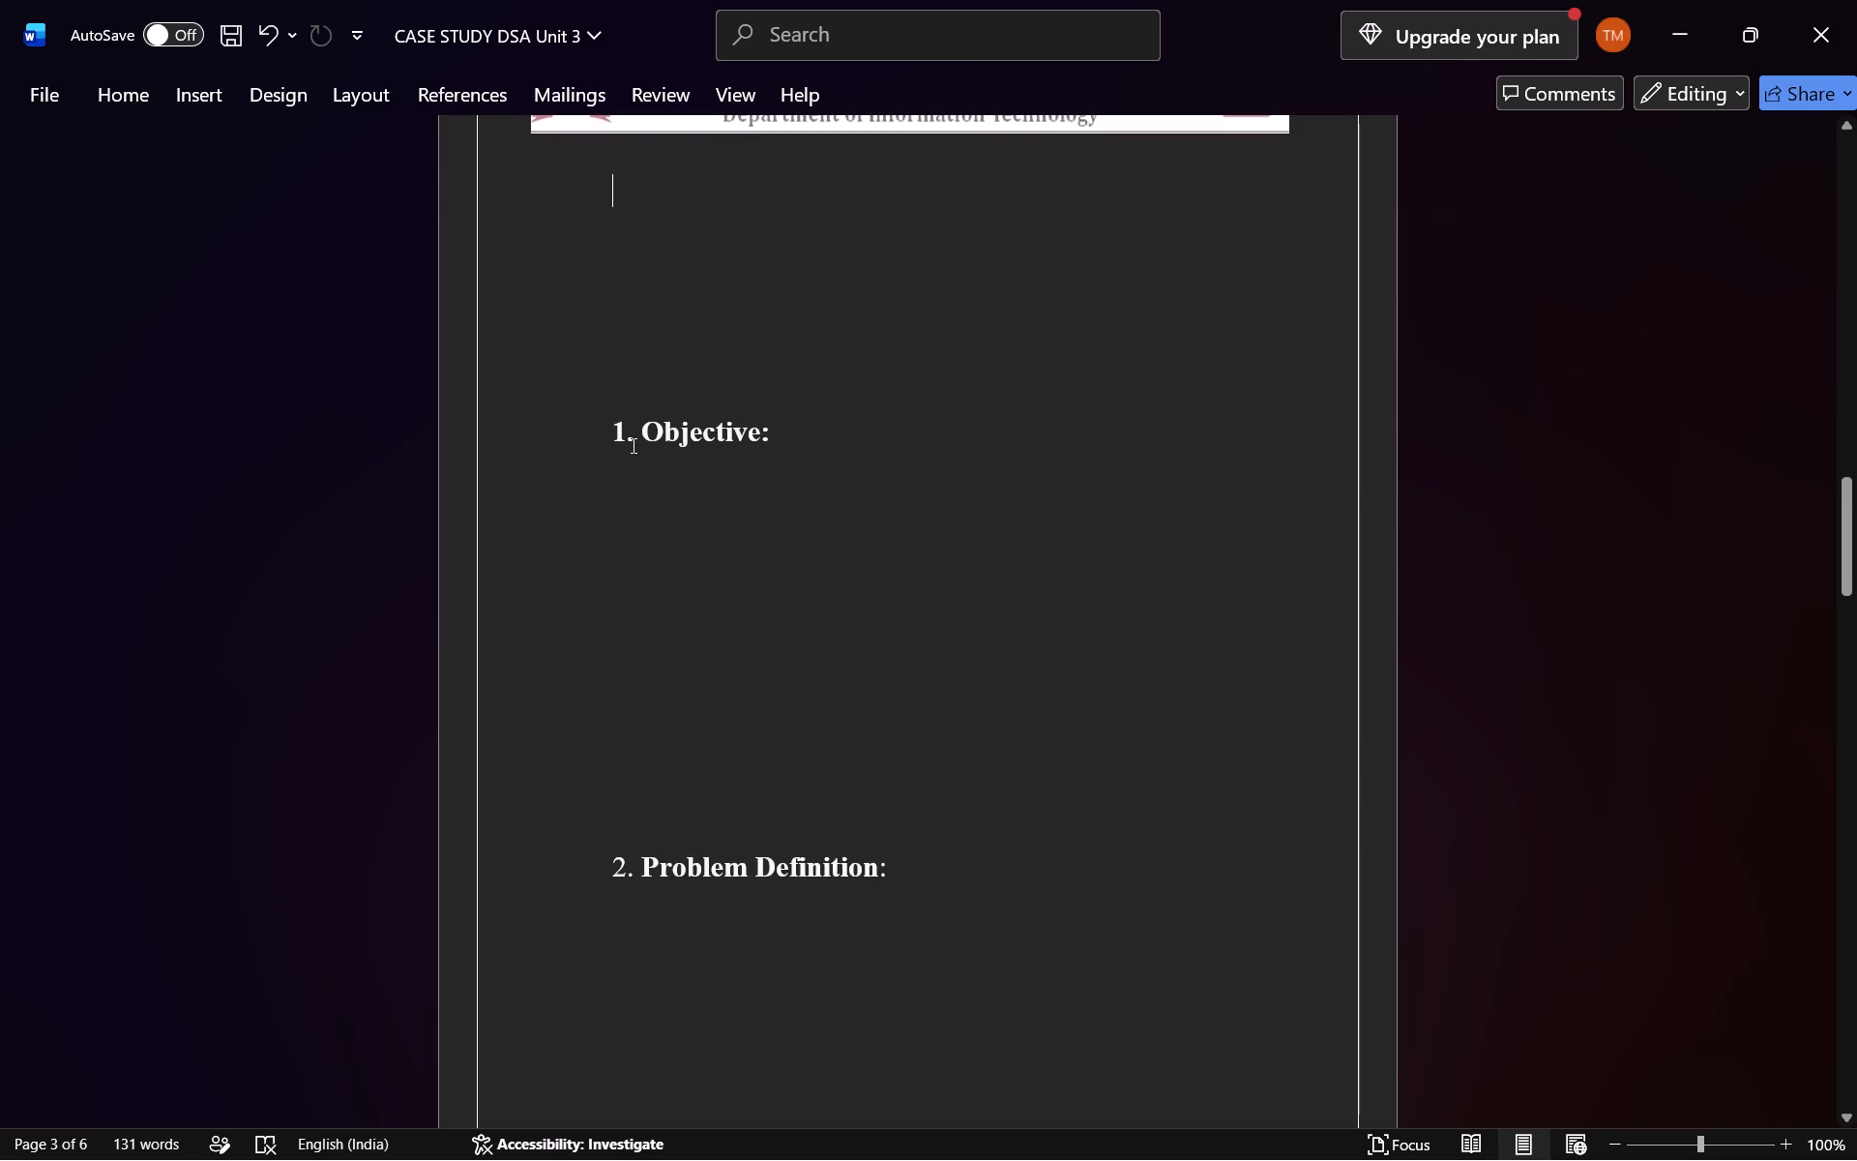
scroll(756, 568, "up", 5)
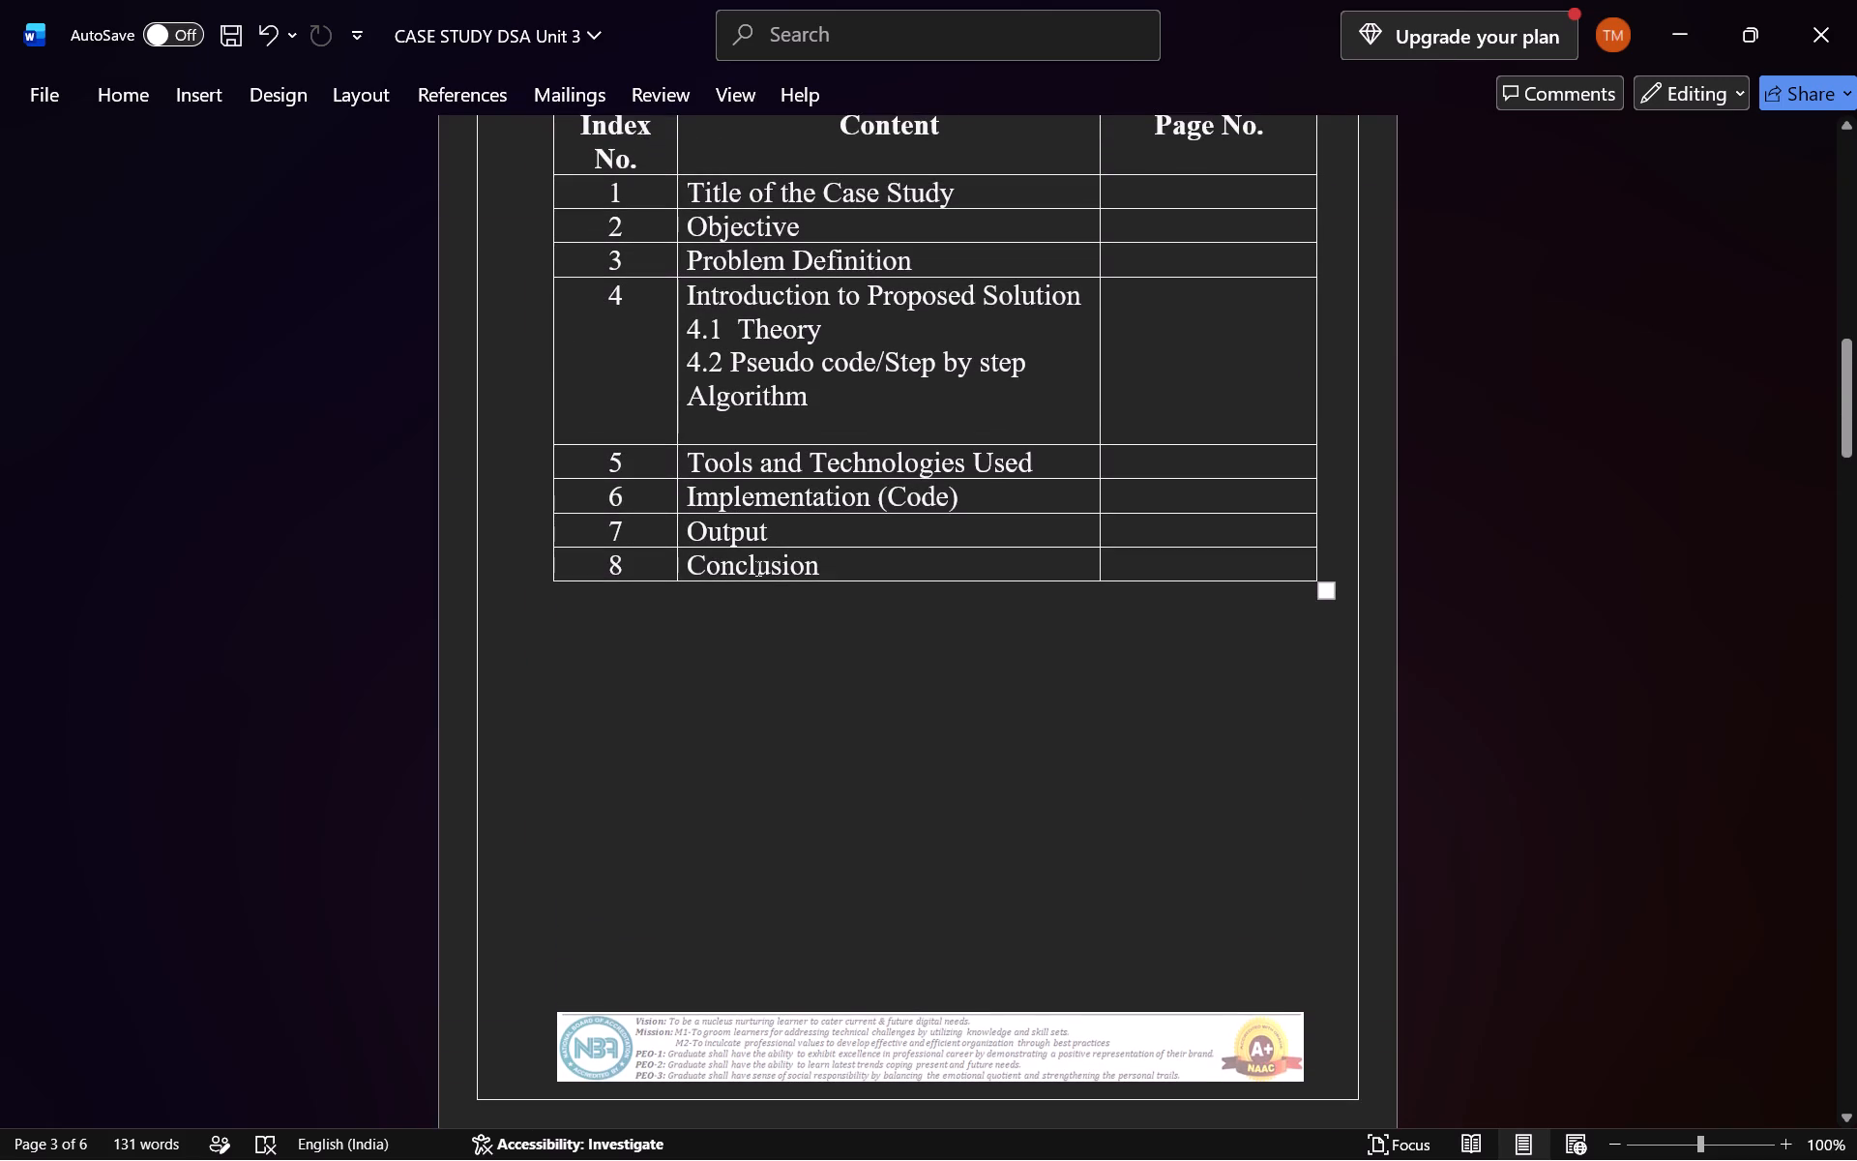
scroll(756, 568, "down", 3)
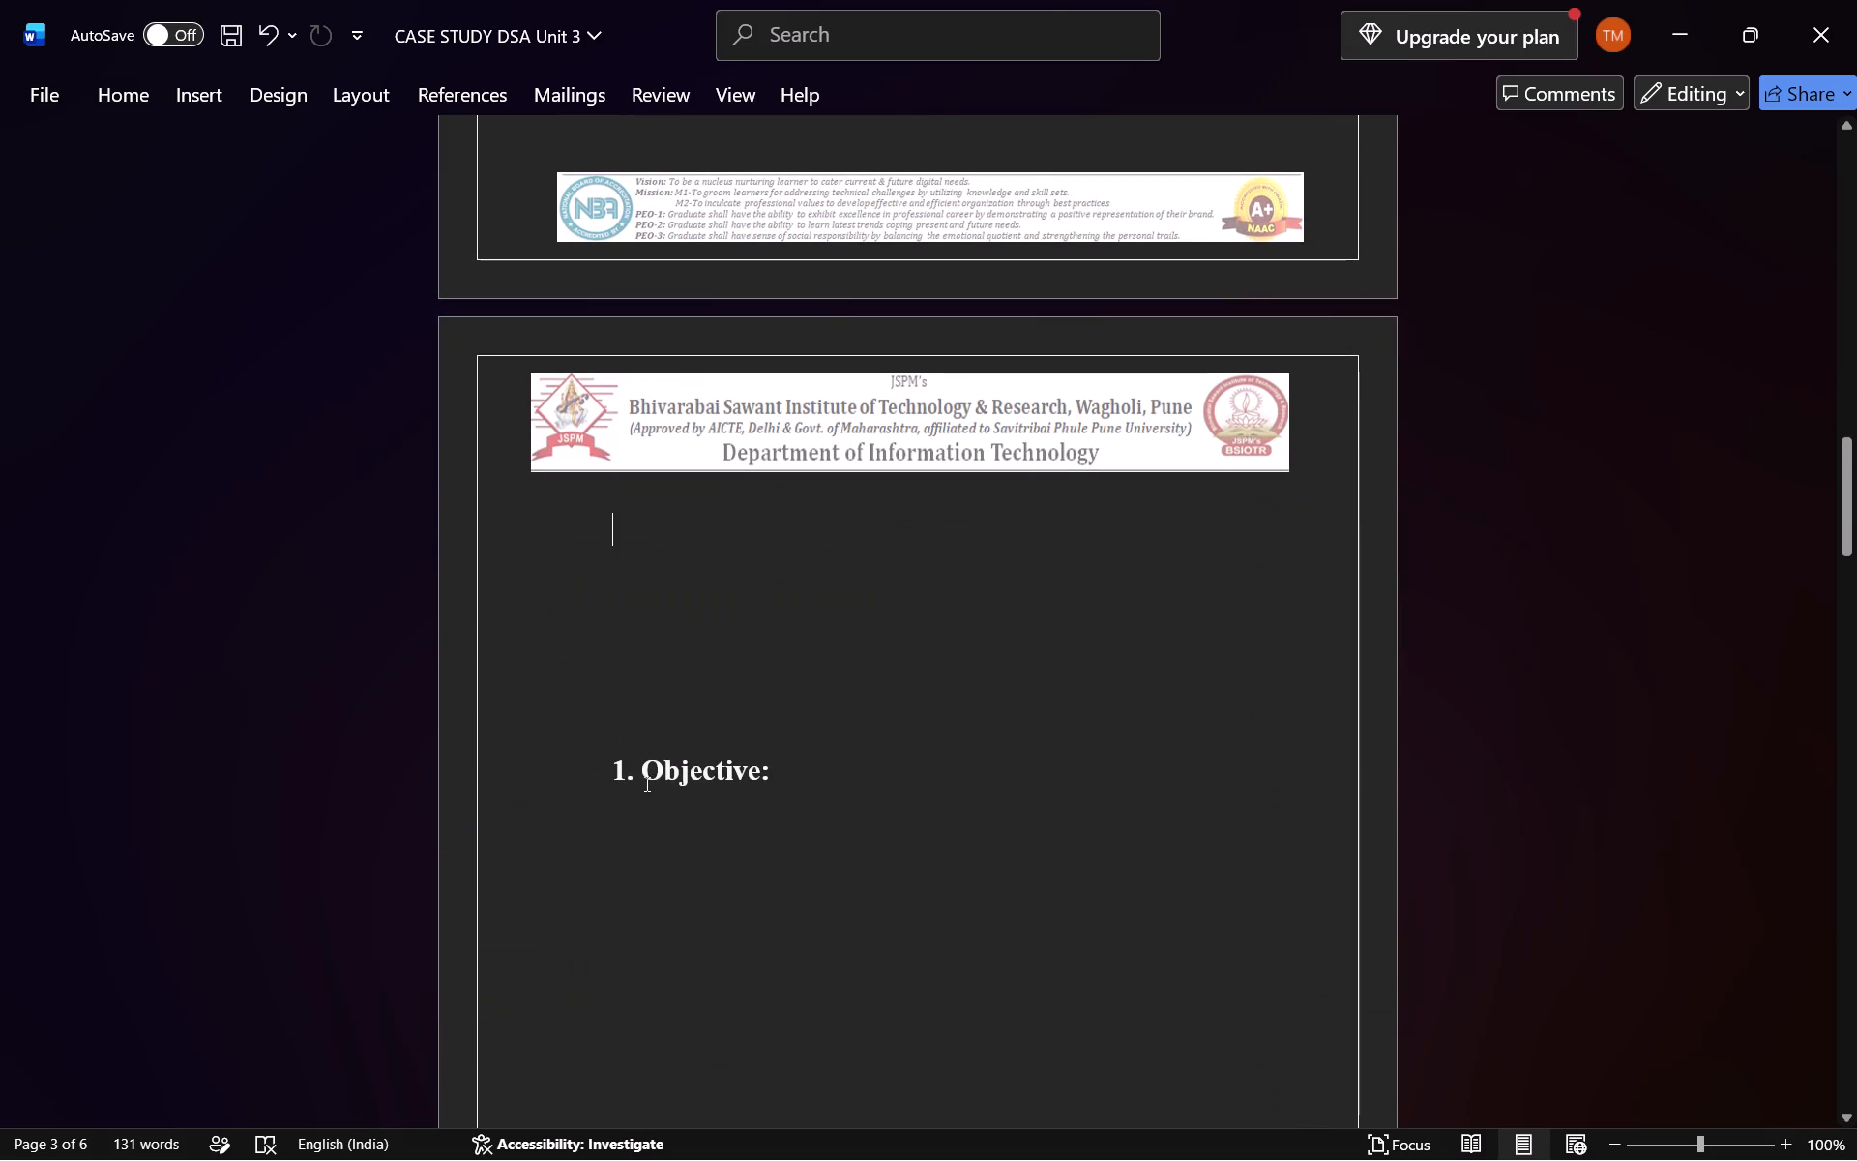
left_click(638, 773)
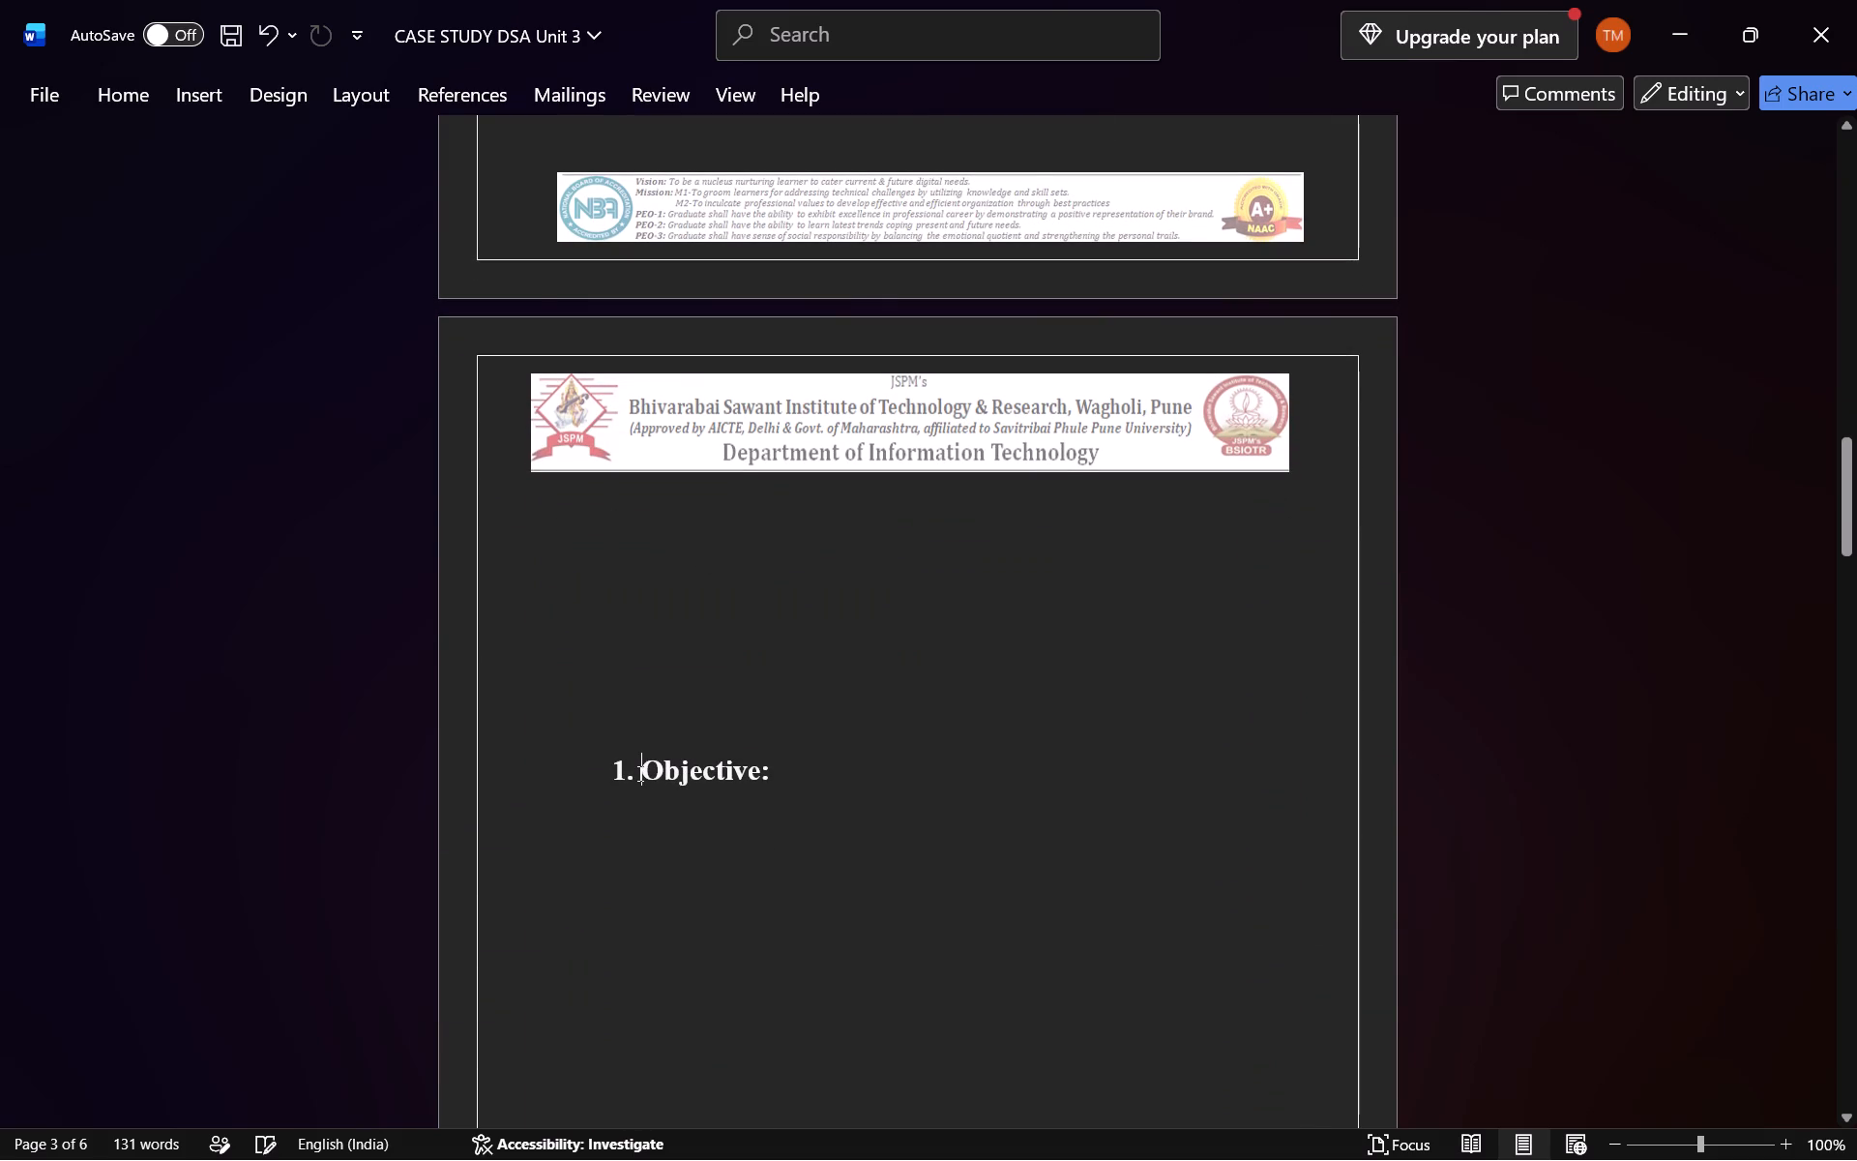
key("BackSpace")
key("BackSpace")
Delete the blank lines above the "Objective:" heading to move it up directly below the page header.
scroll(638, 773, "down", 1)
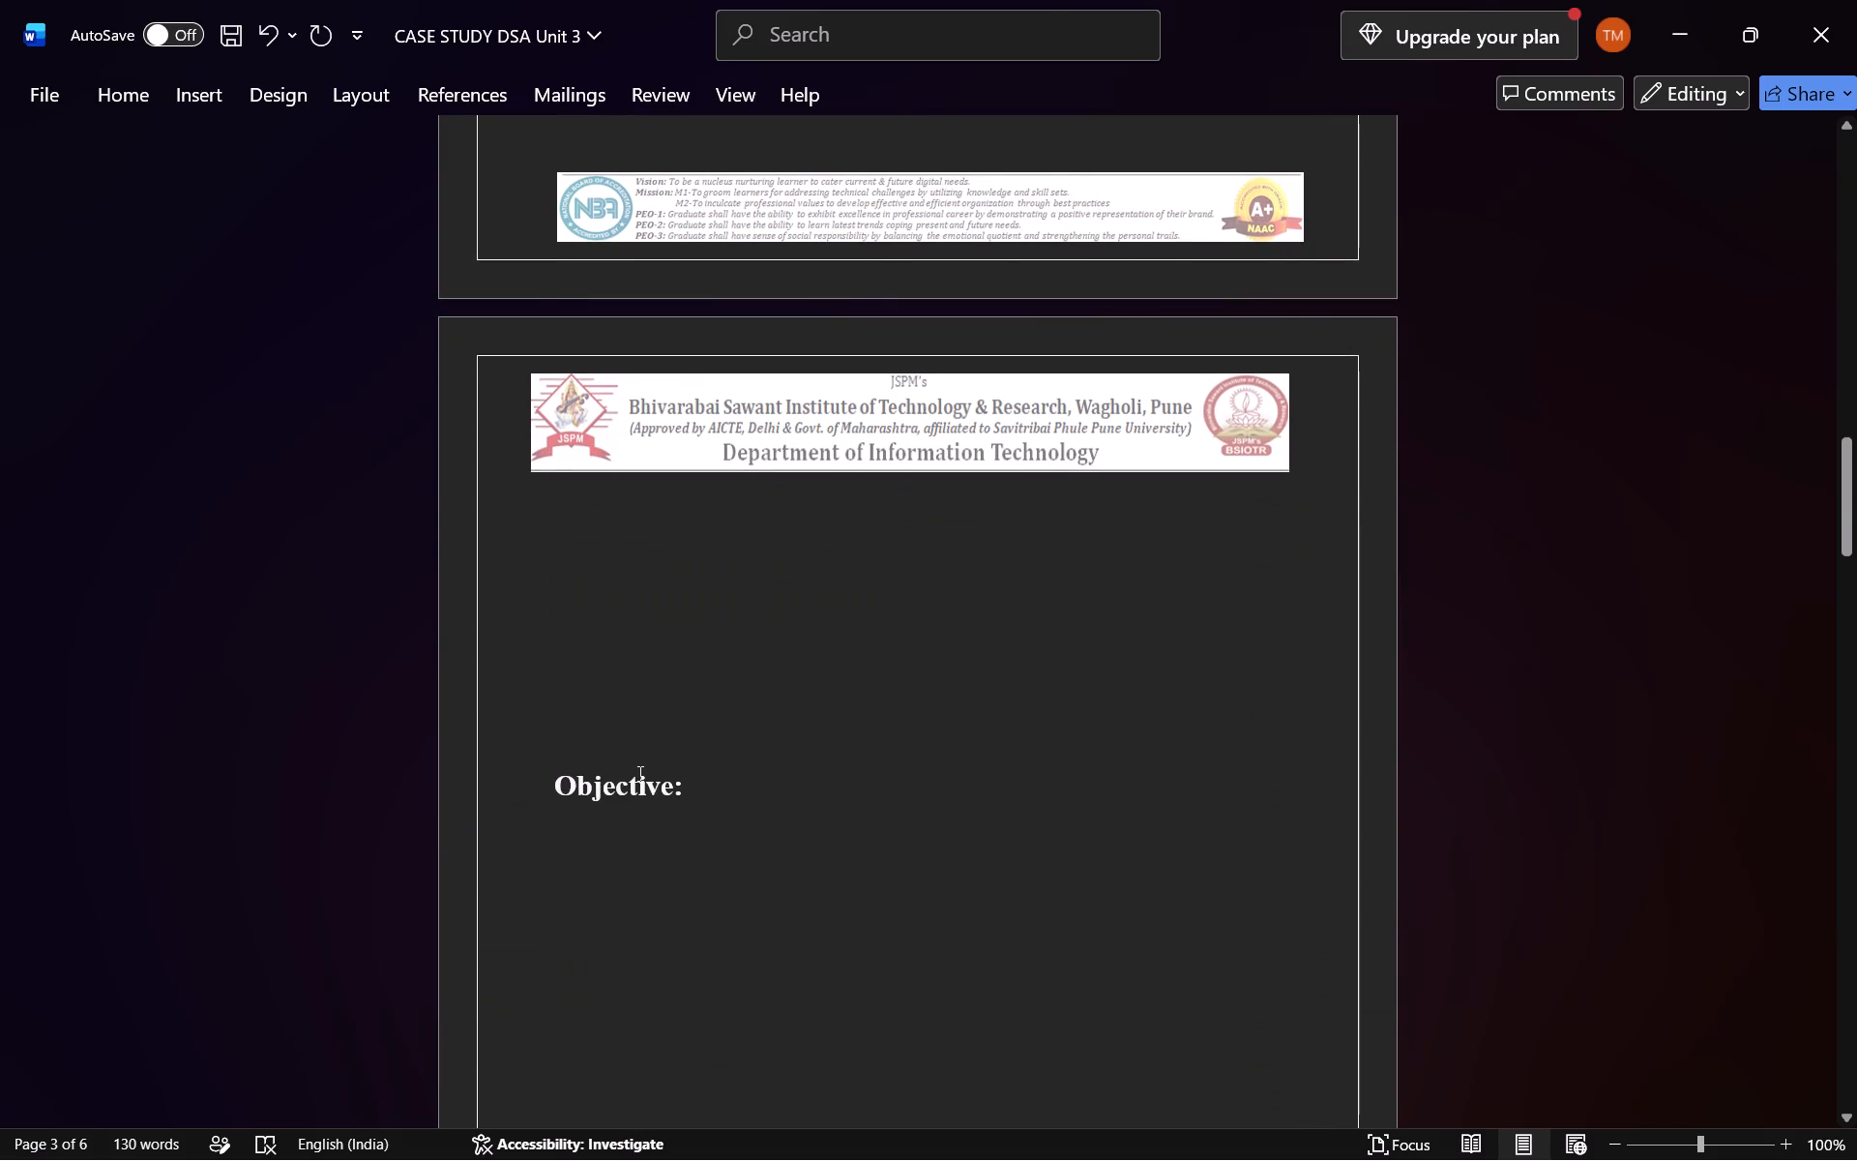
scroll(638, 773, "down", 1)
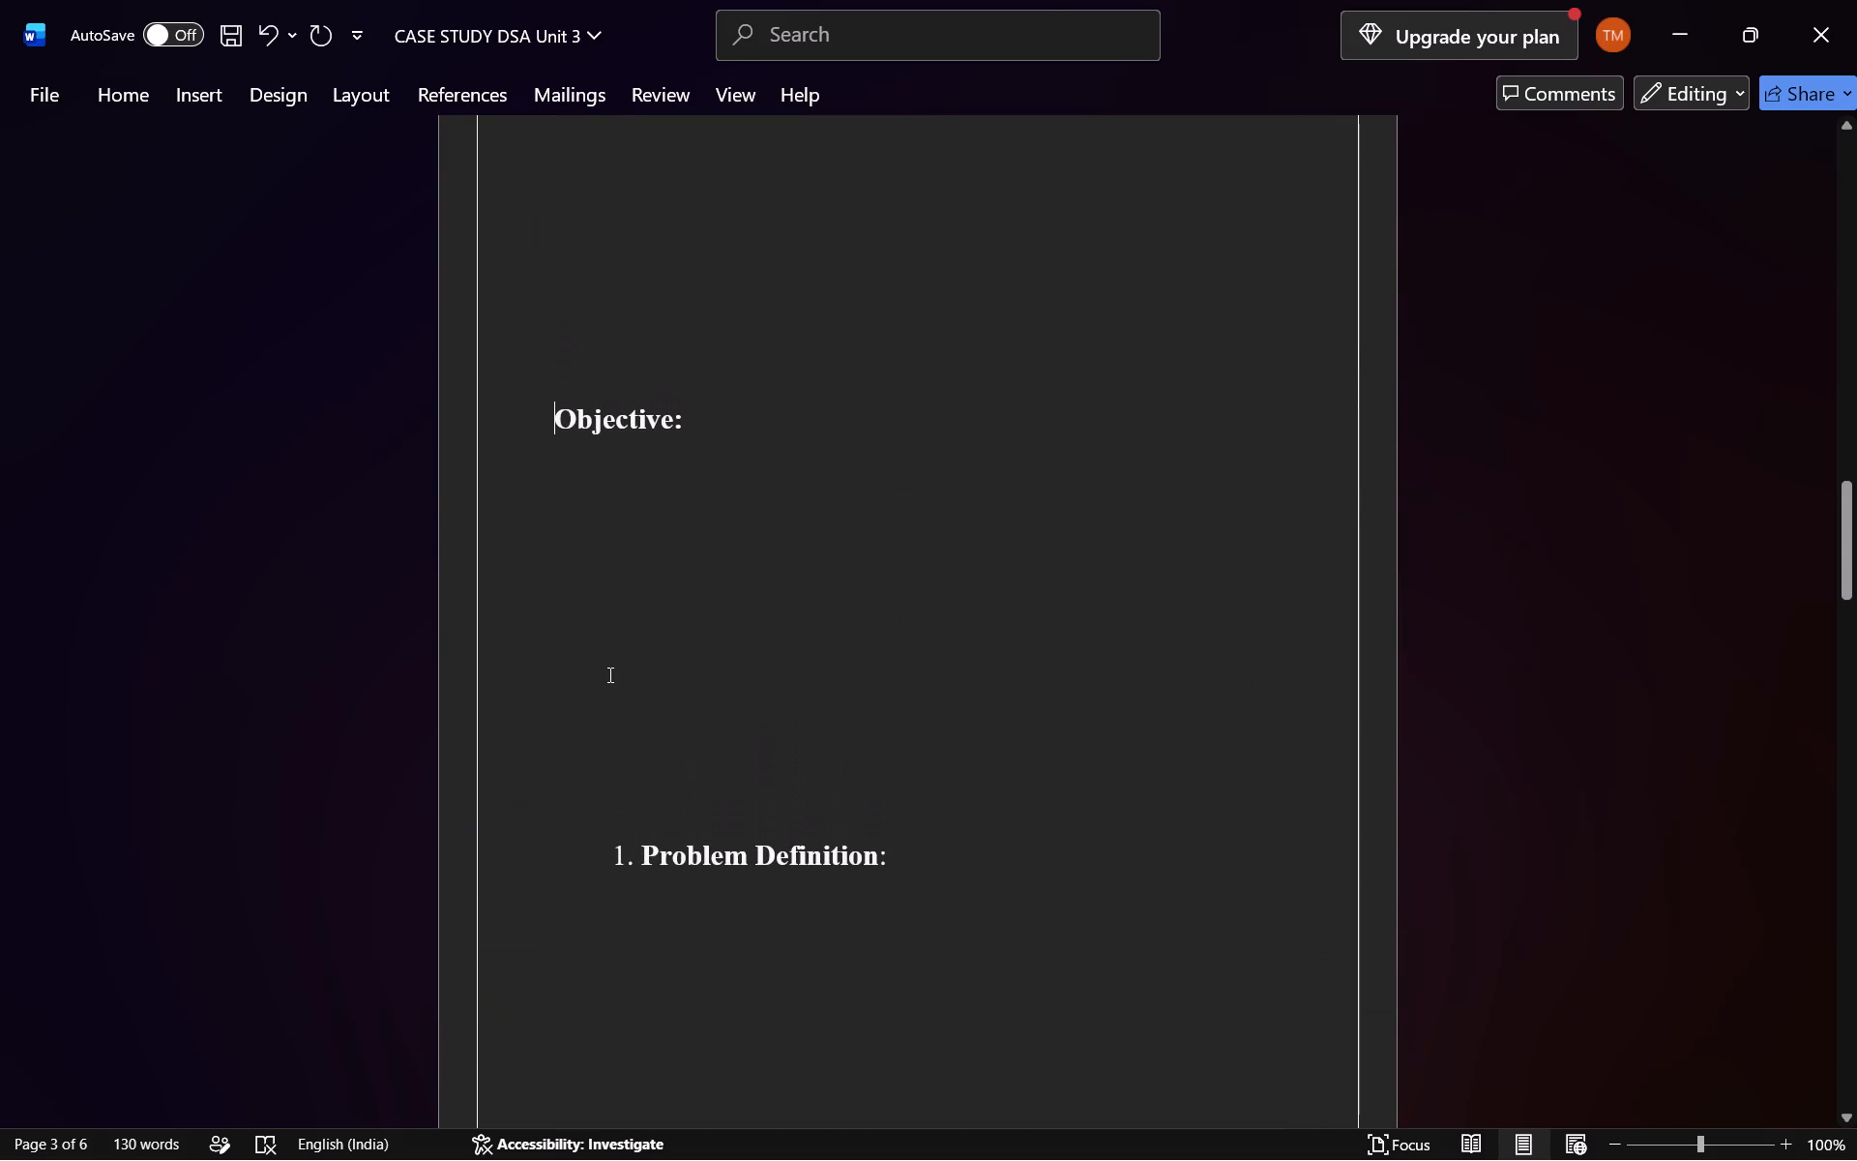
key("BackSpace")
key("BackSpace")
key("BackSpace")
key("BackSpace")
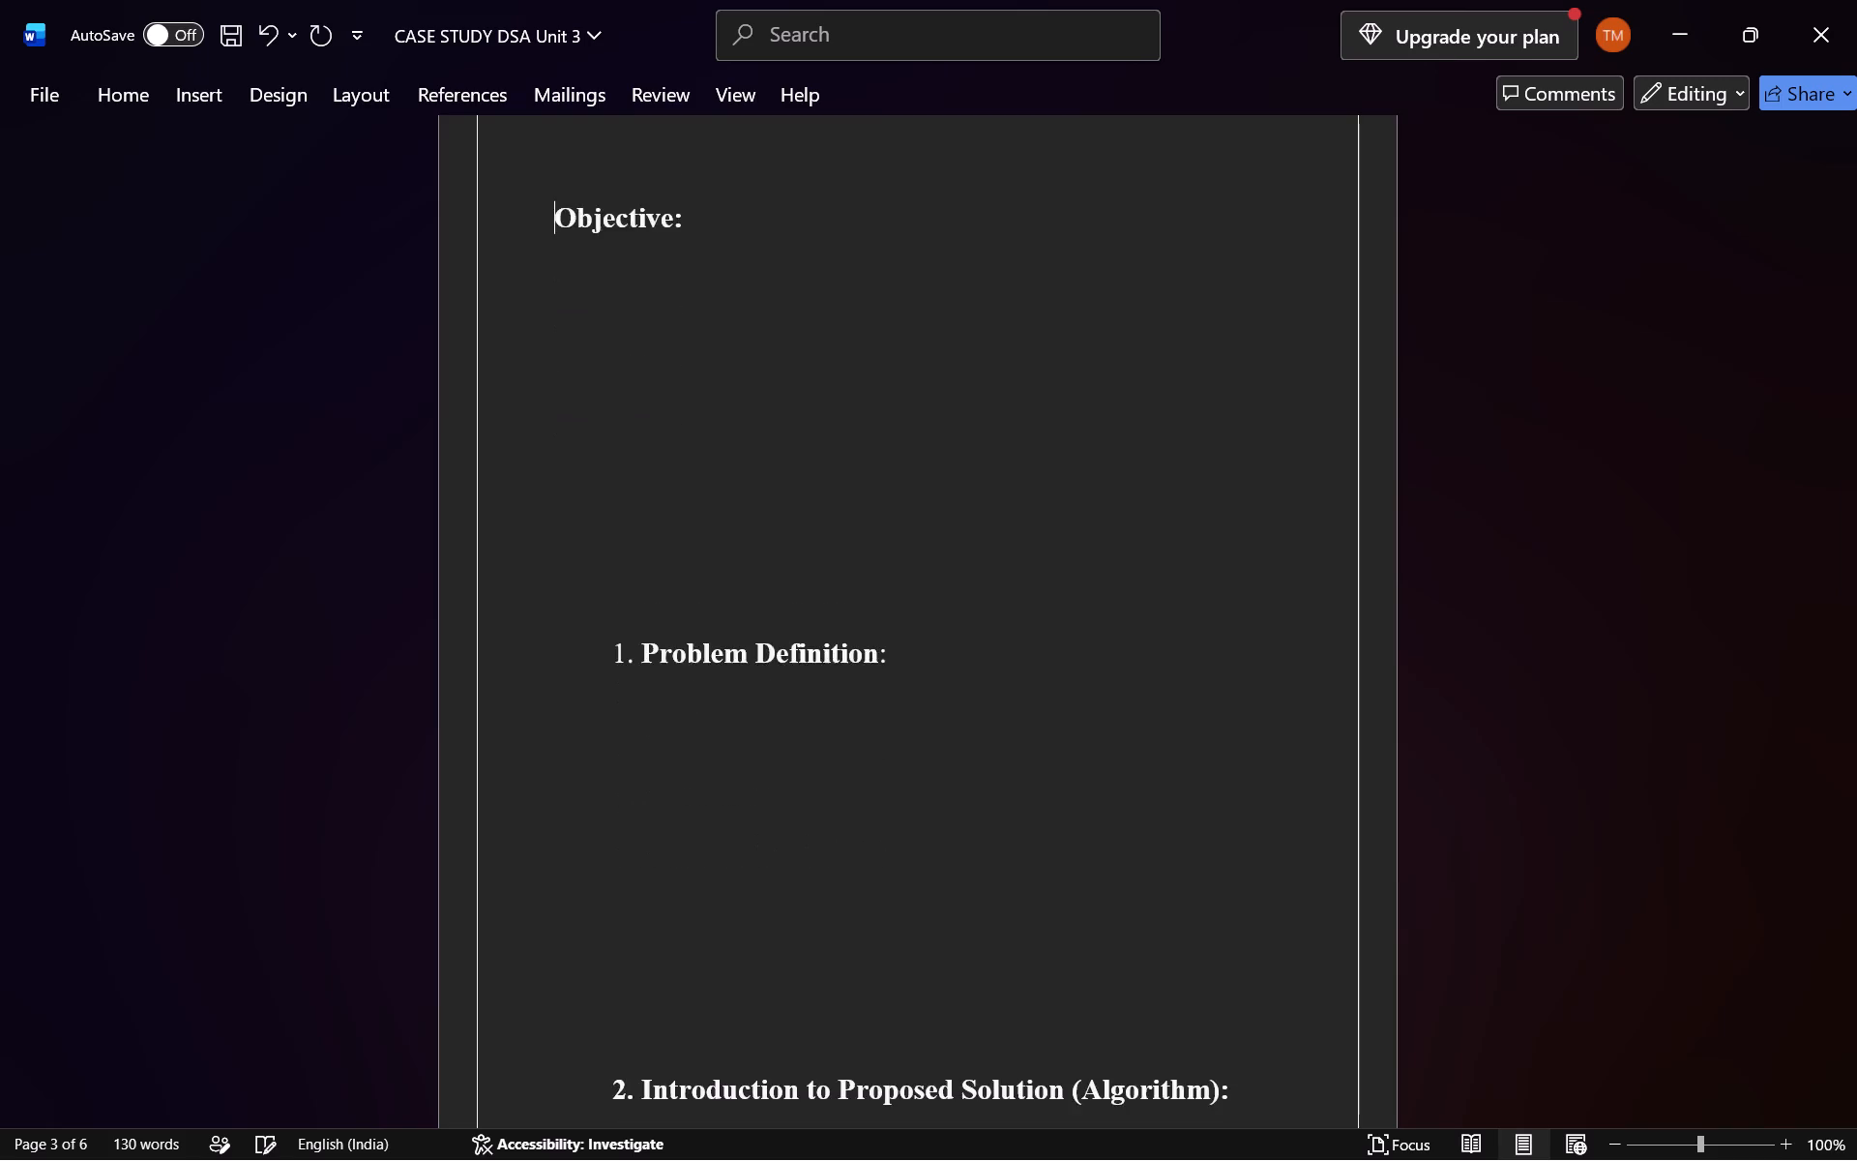
key("BackSpace")
scroll(606, 672, "up", 2)
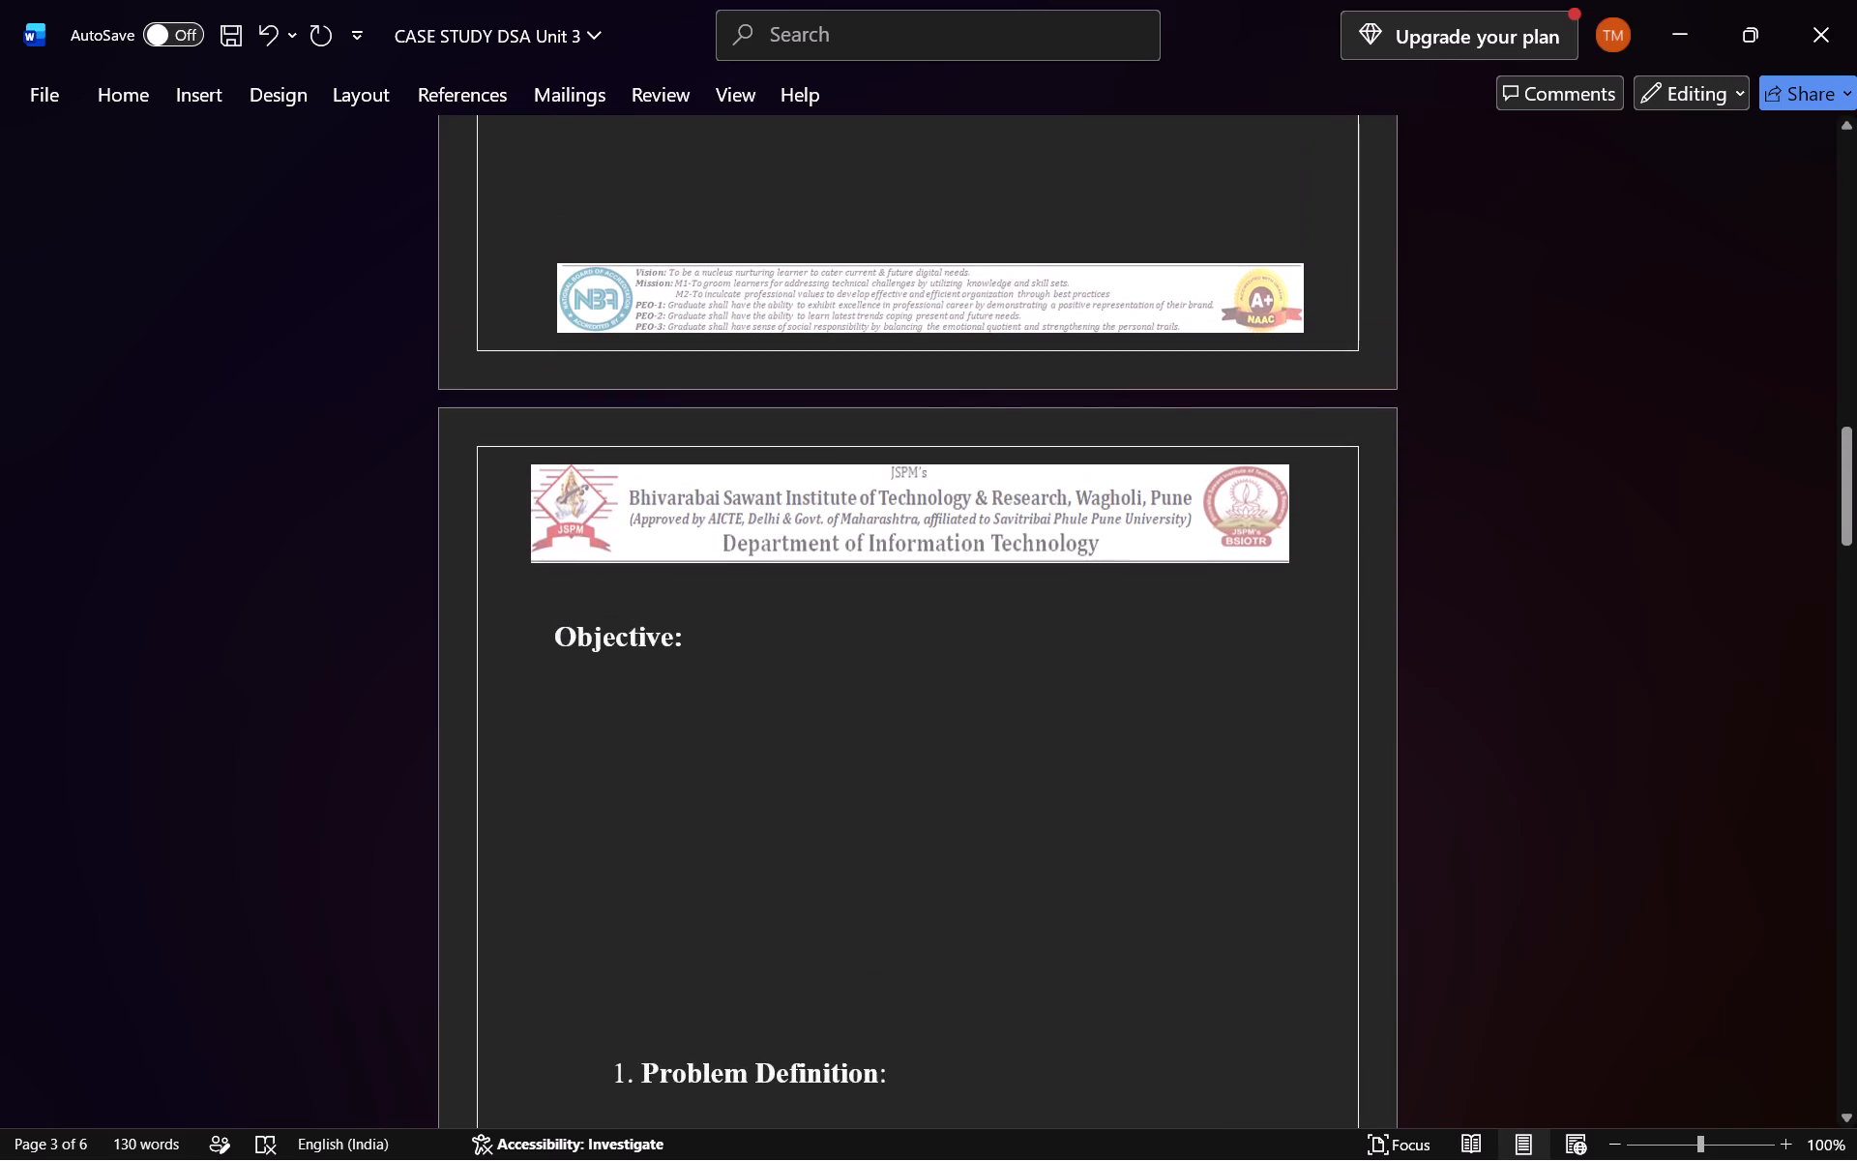
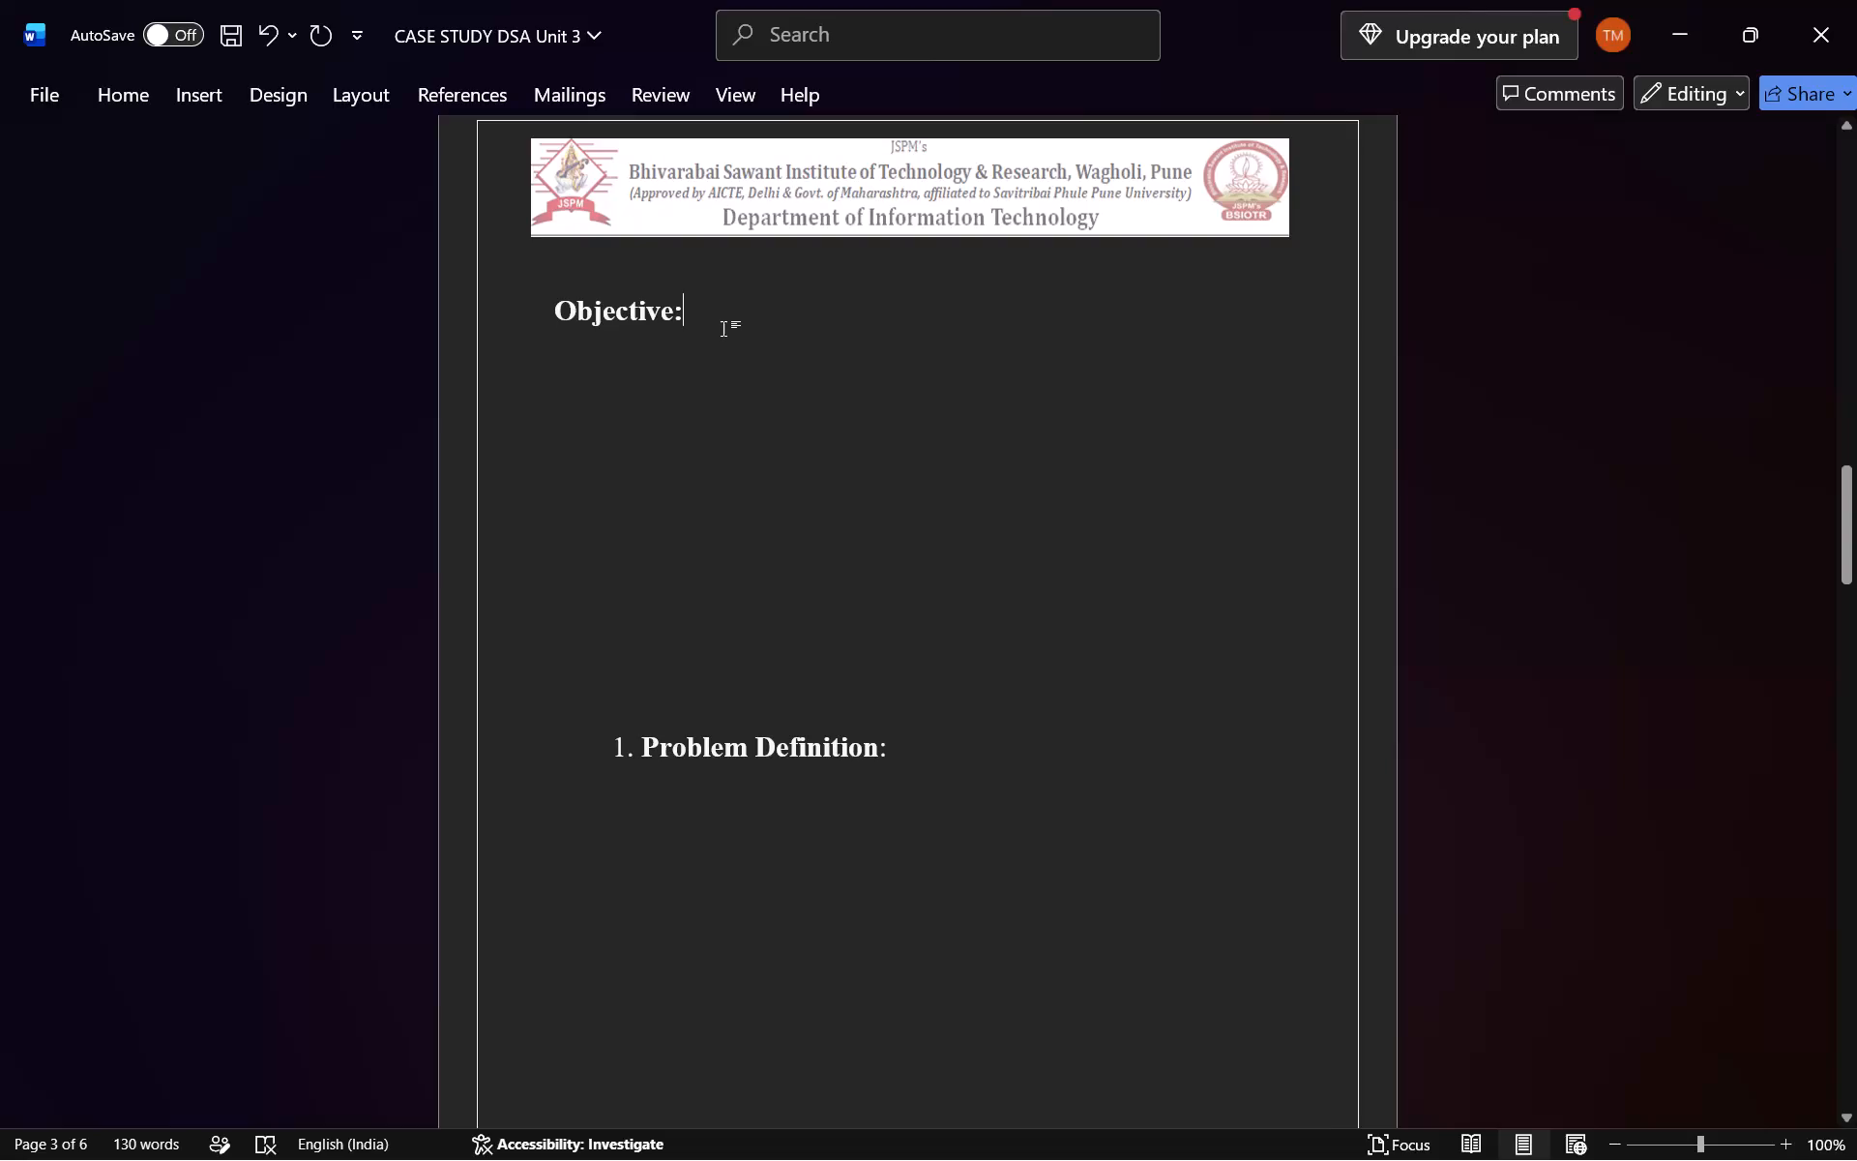
Paste the copied objectives text, from "1. Objective of the Case Study" through the expected outcome, on a new line below the "Objective:" heading.
key("Return")
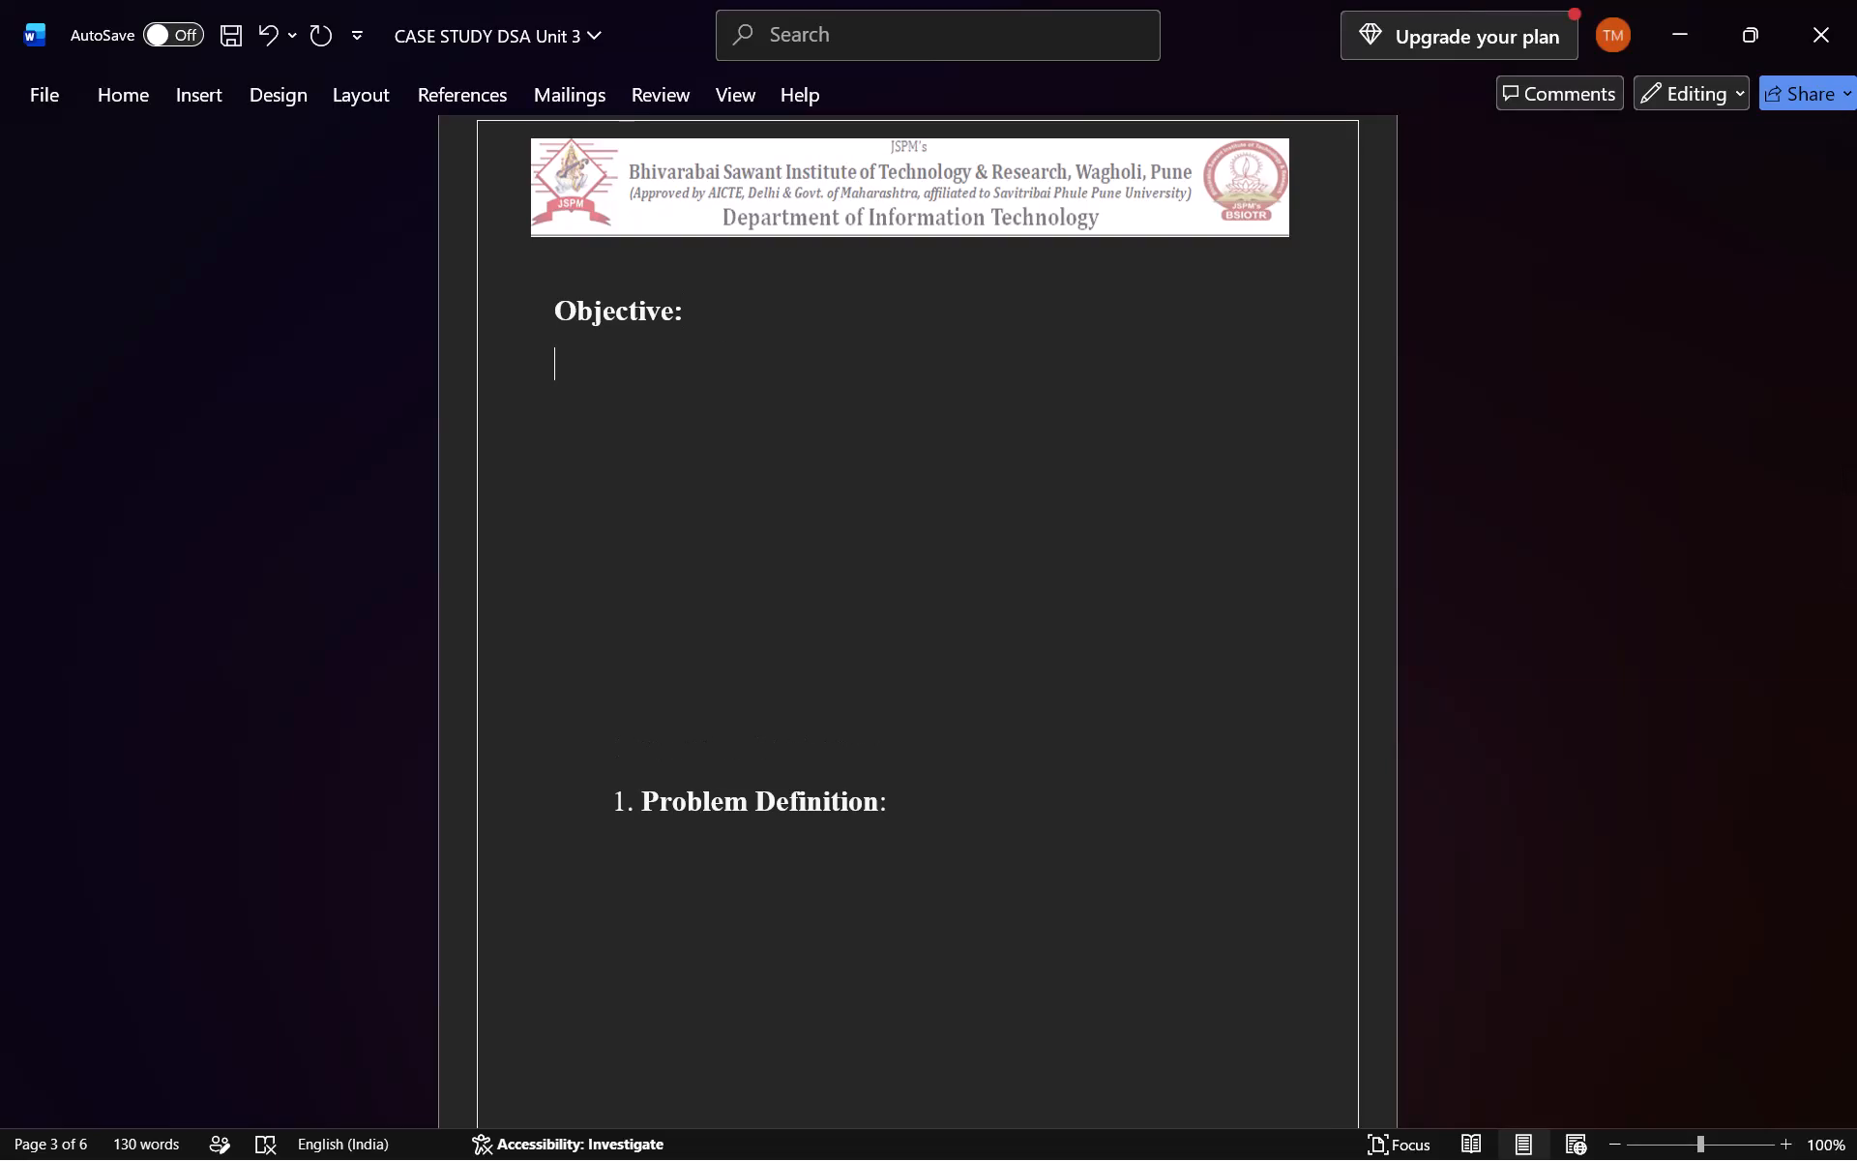
key("ctrl+v")
Set the font size of the "Objective:" heading on page 3 to 16.
scroll(723, 328, "up", 3)
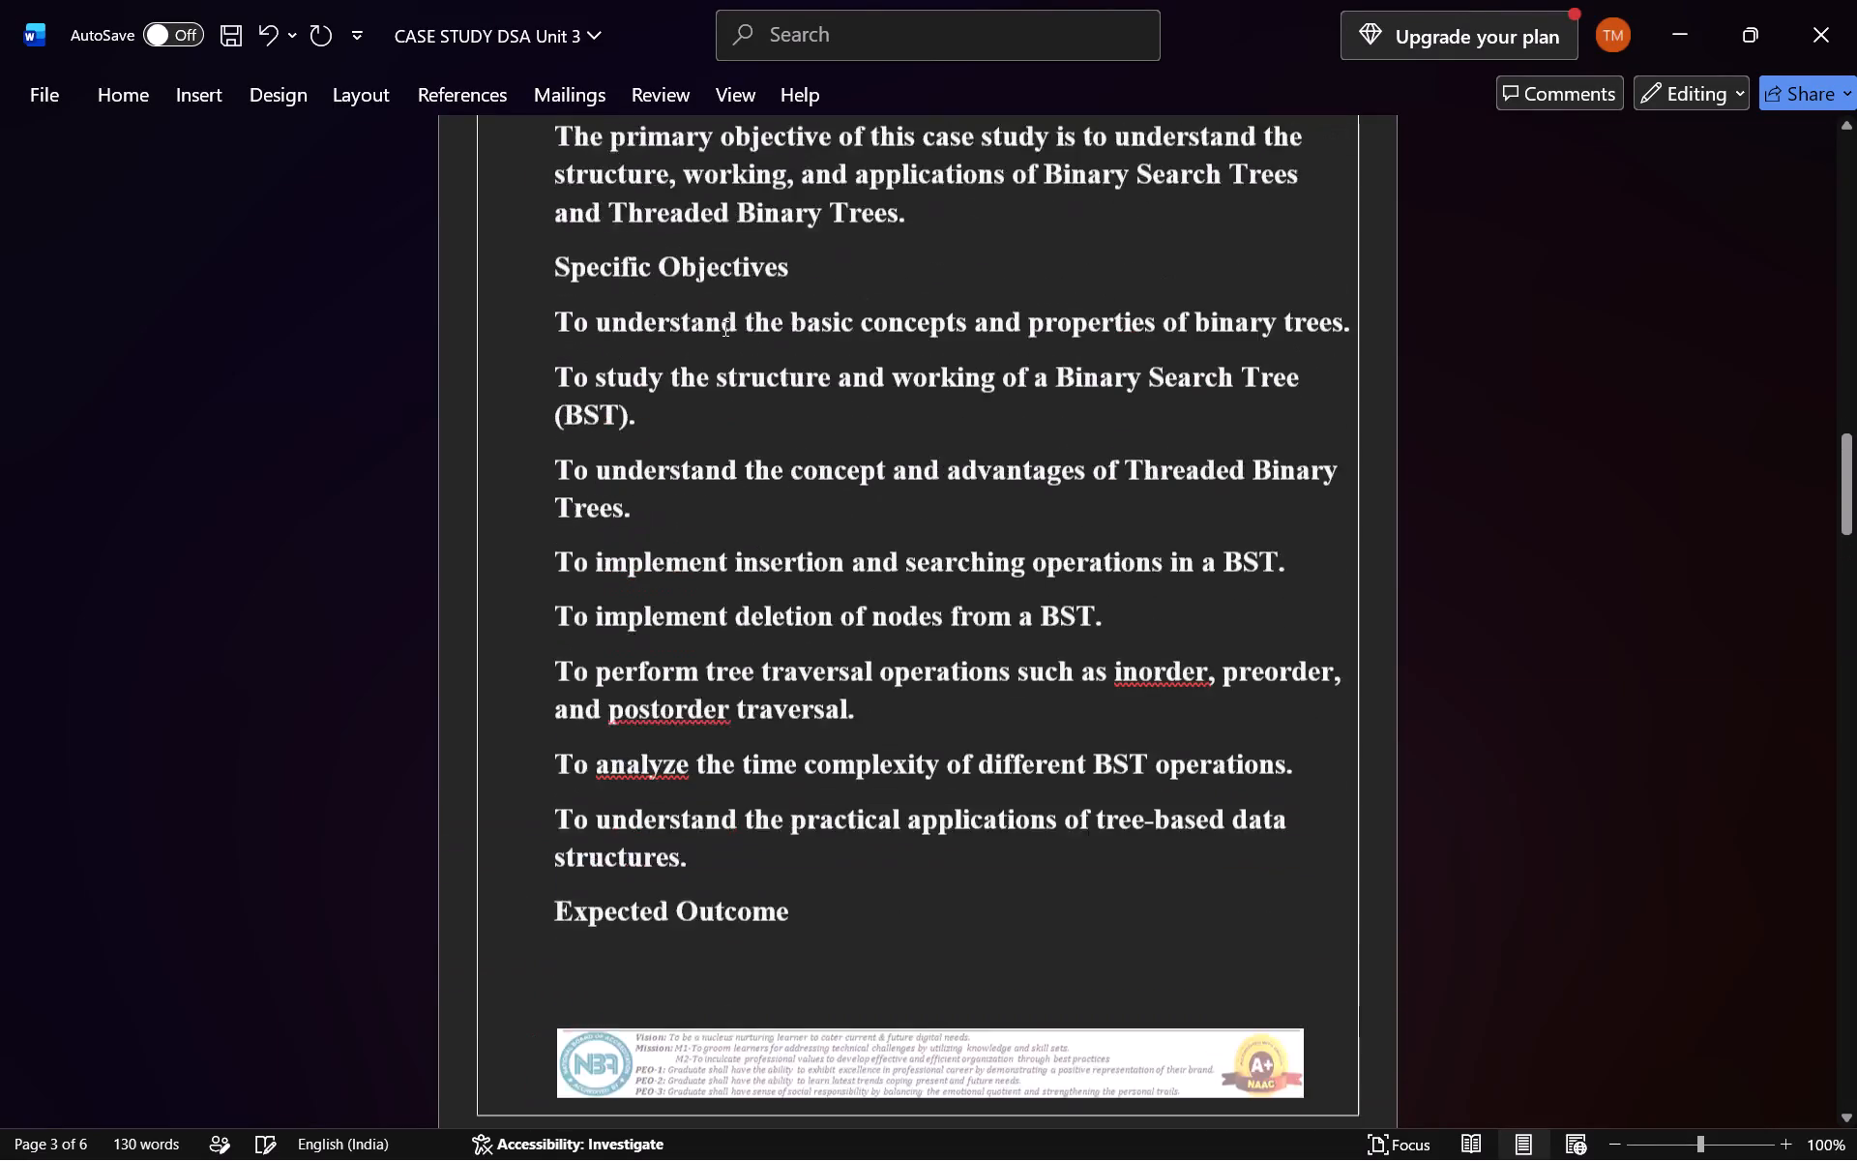
scroll(723, 328, "up", 1)
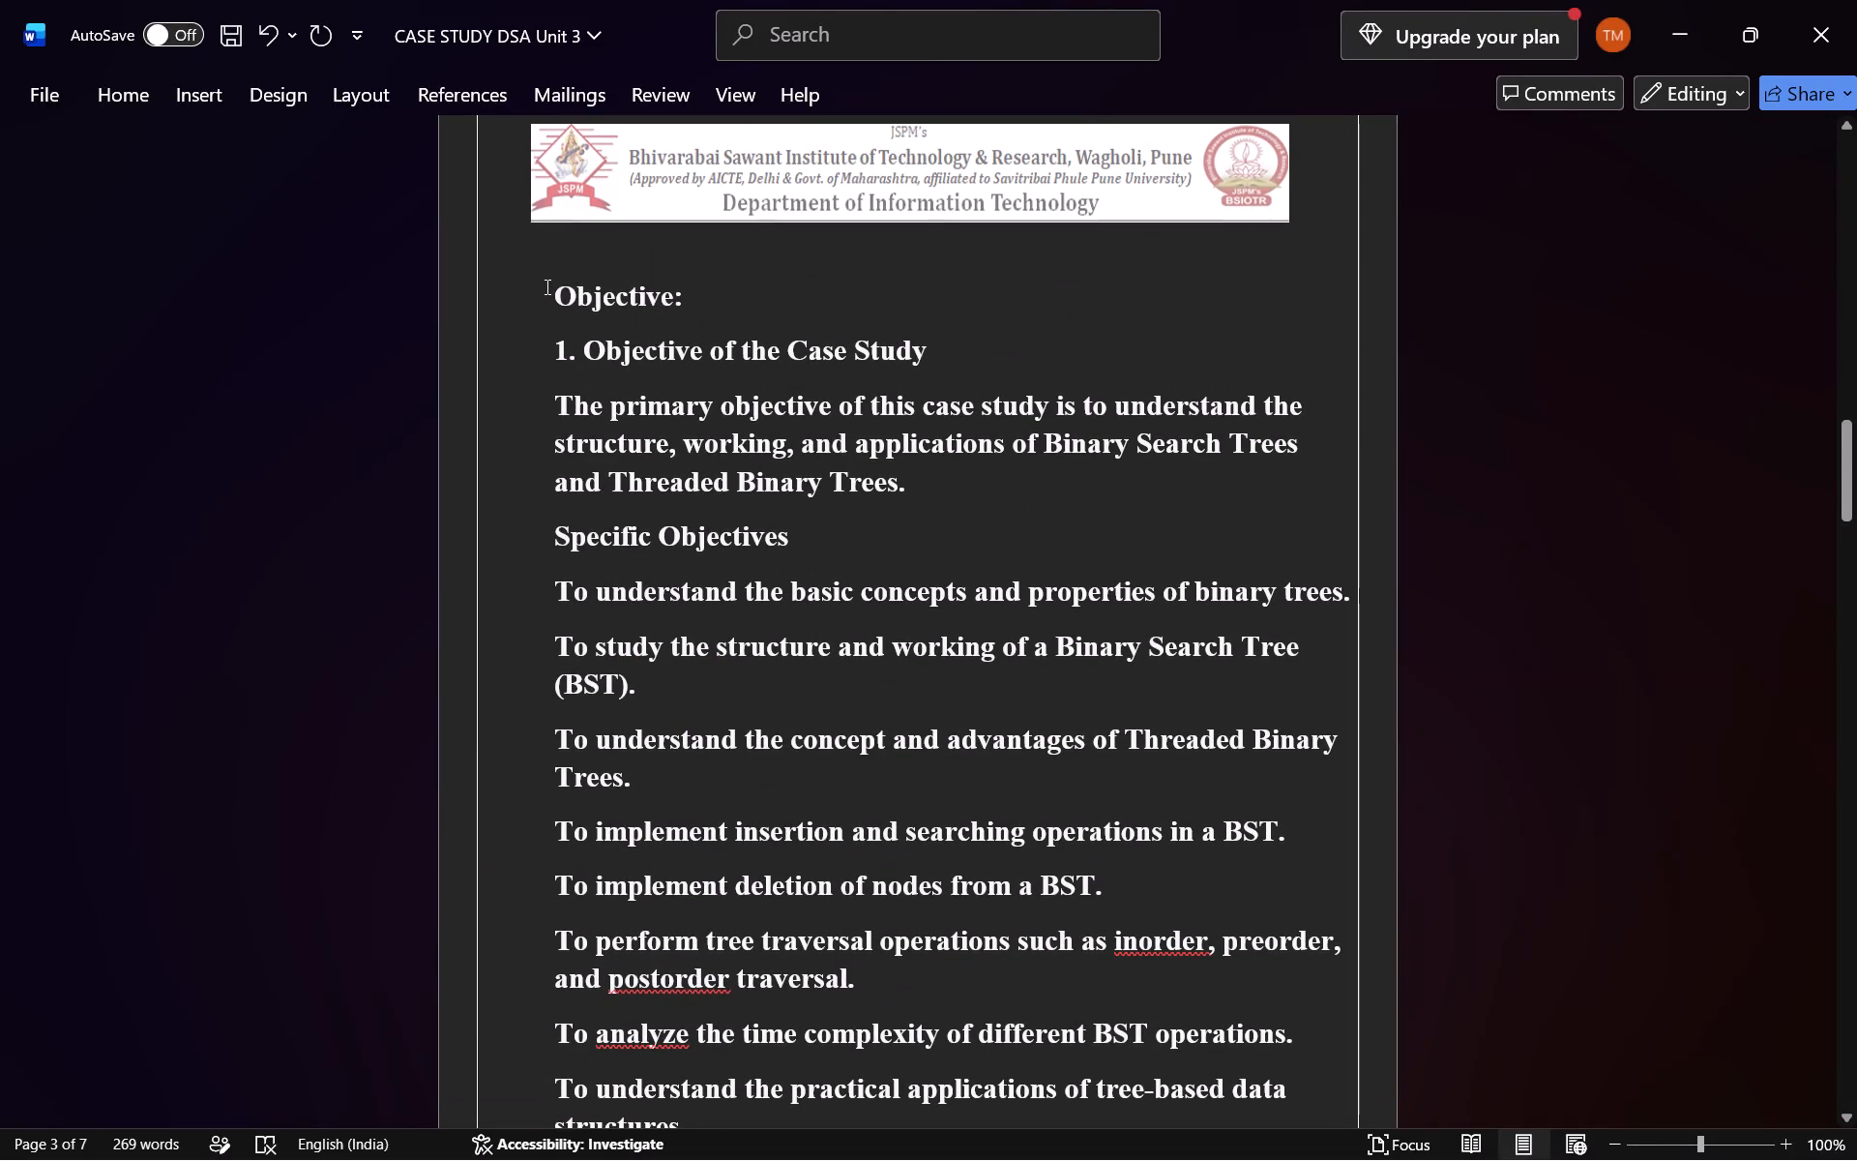
left_click_drag(545, 284, 709, 298)
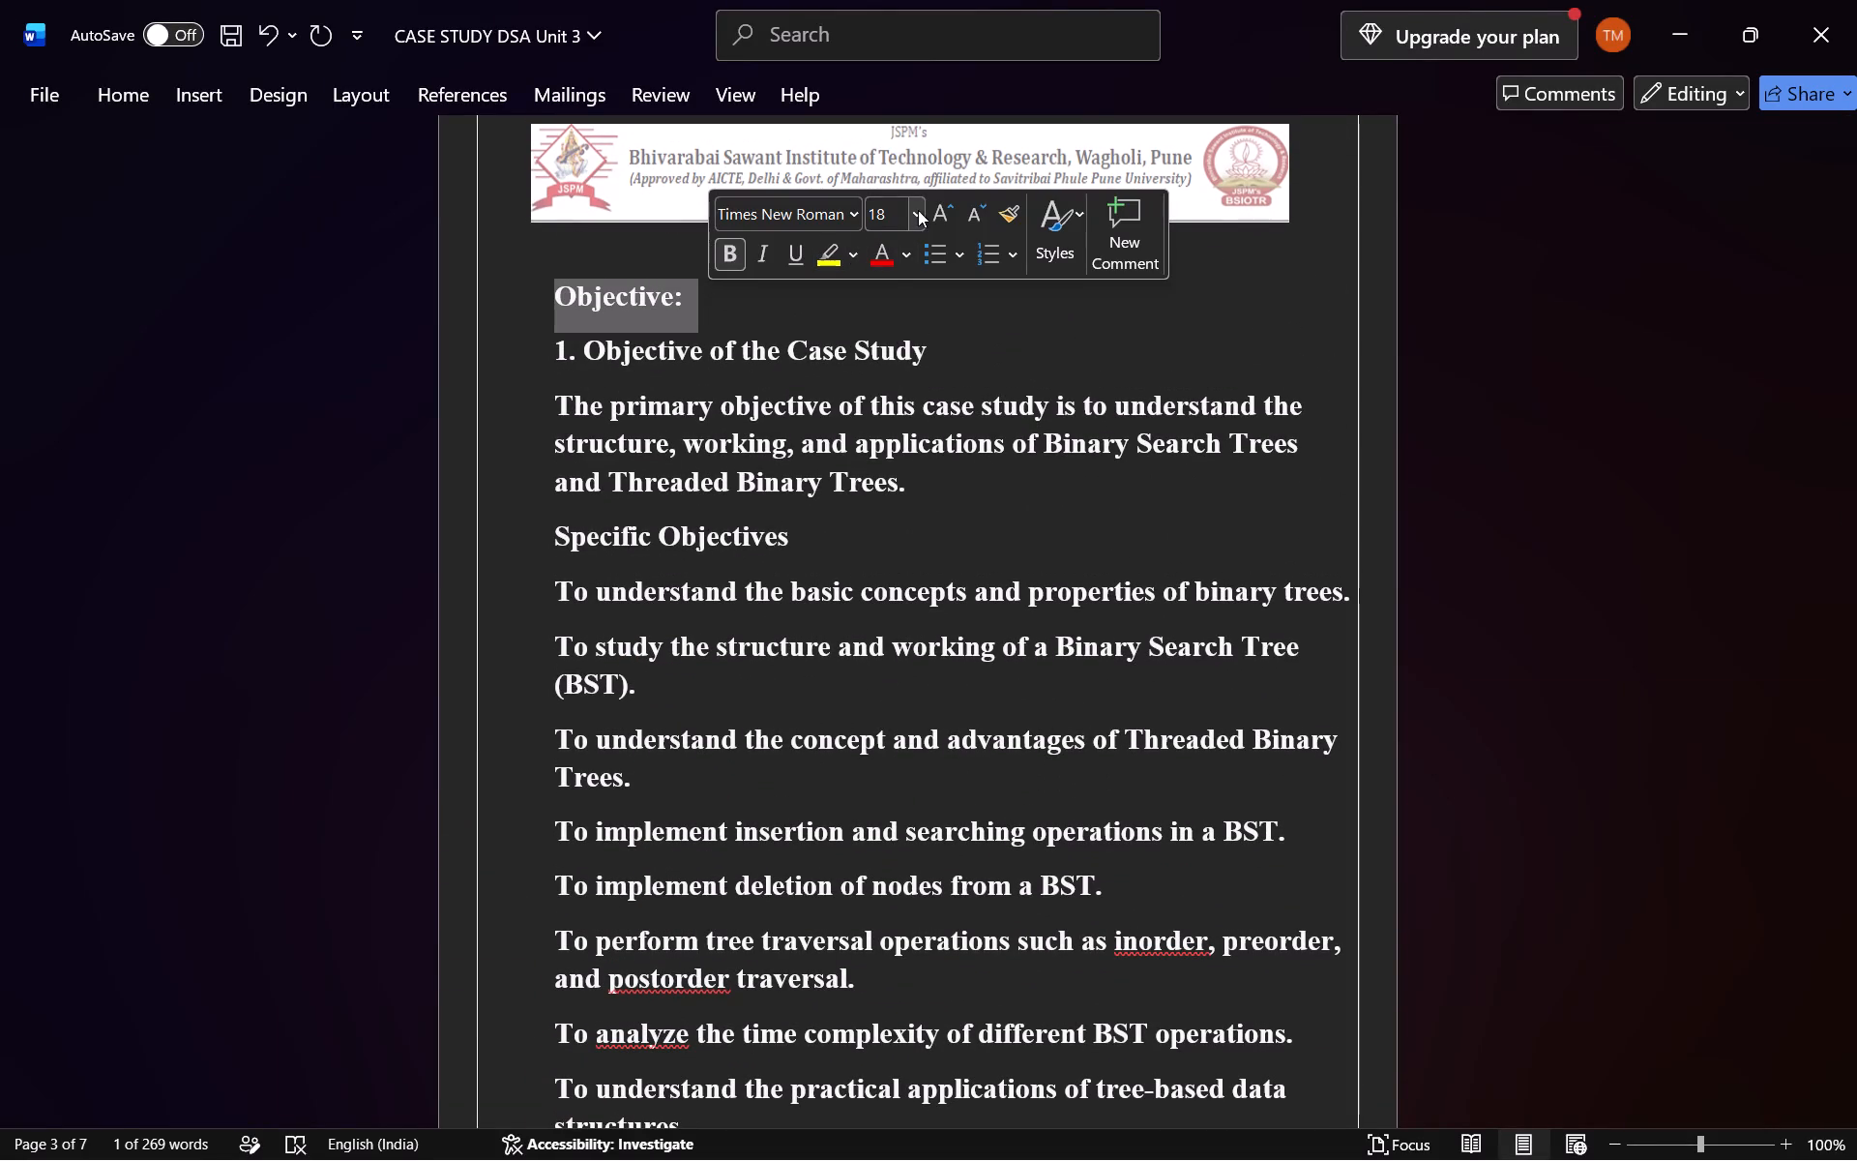
left_click(912, 207)
left_click(887, 421)
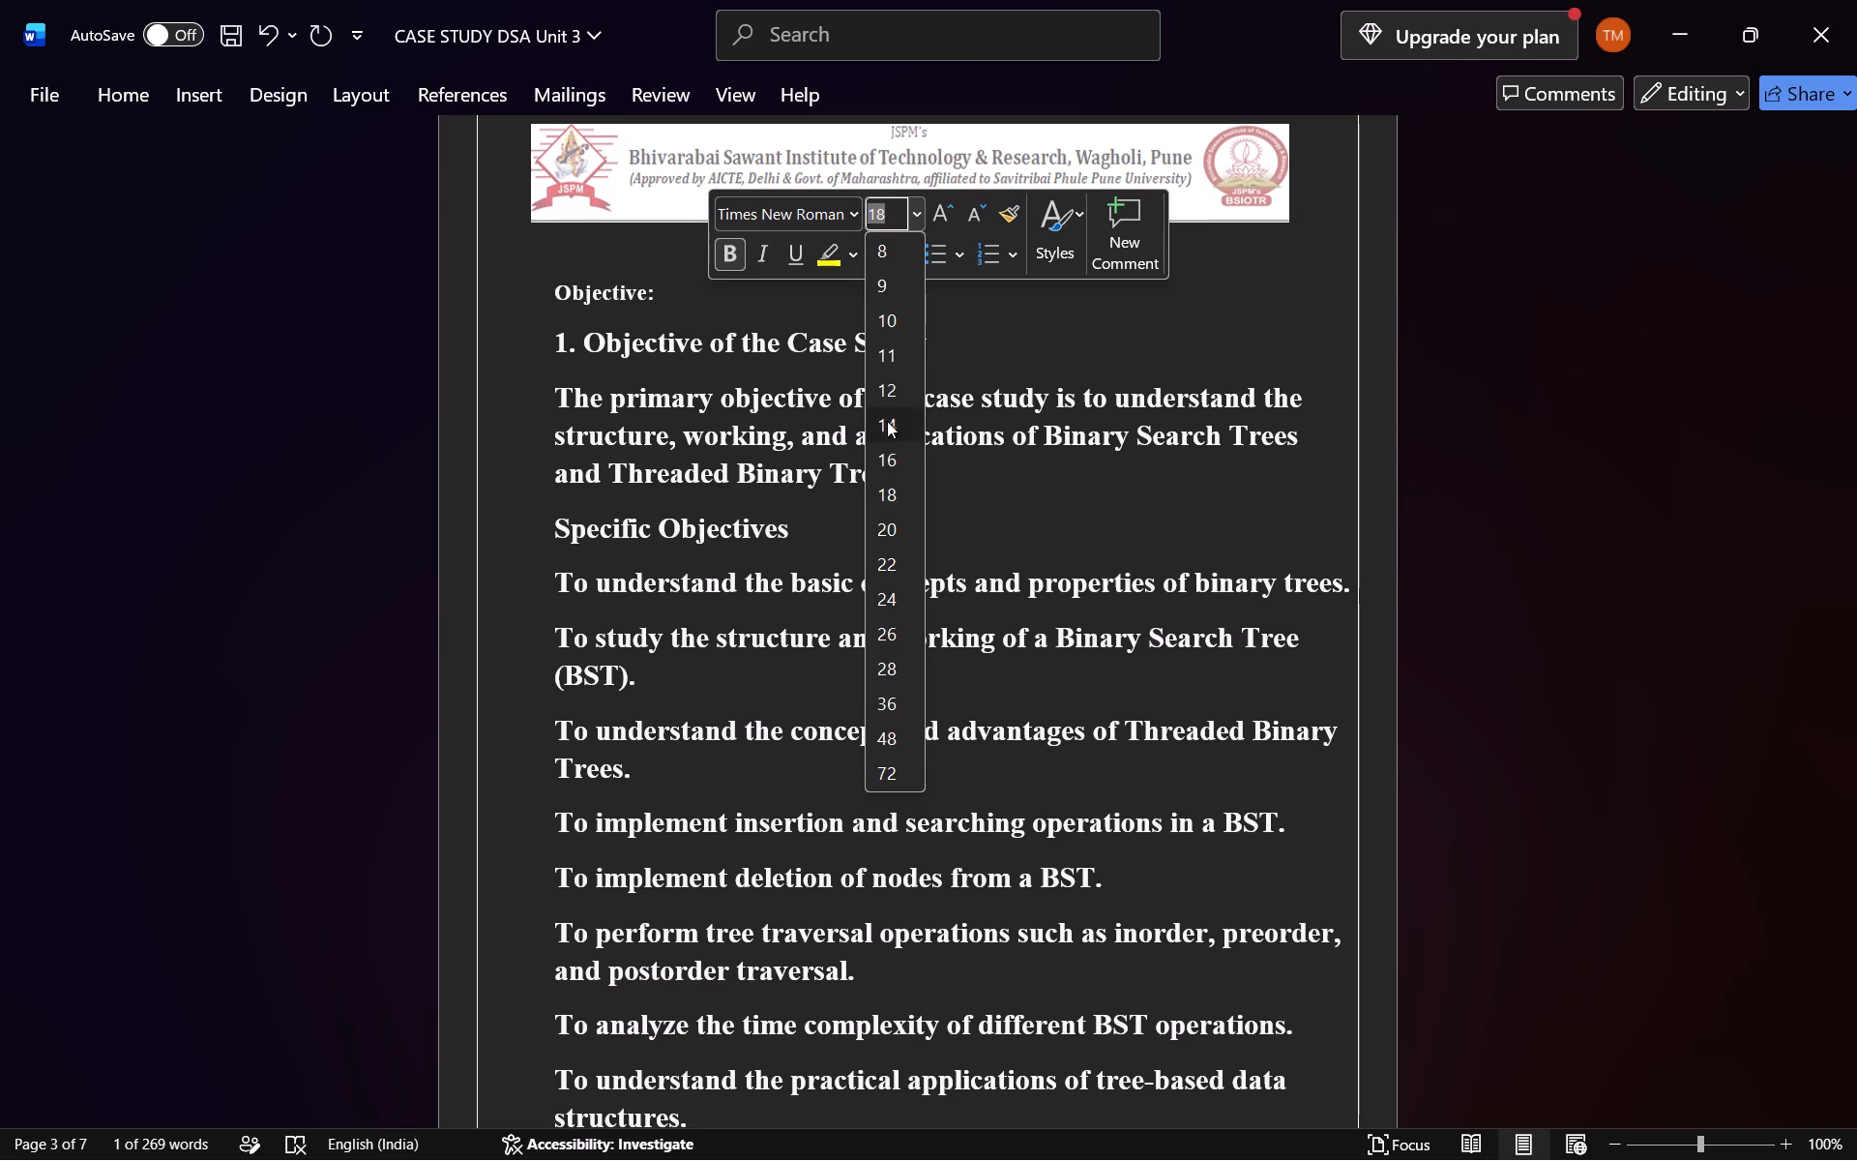
left_click(911, 208)
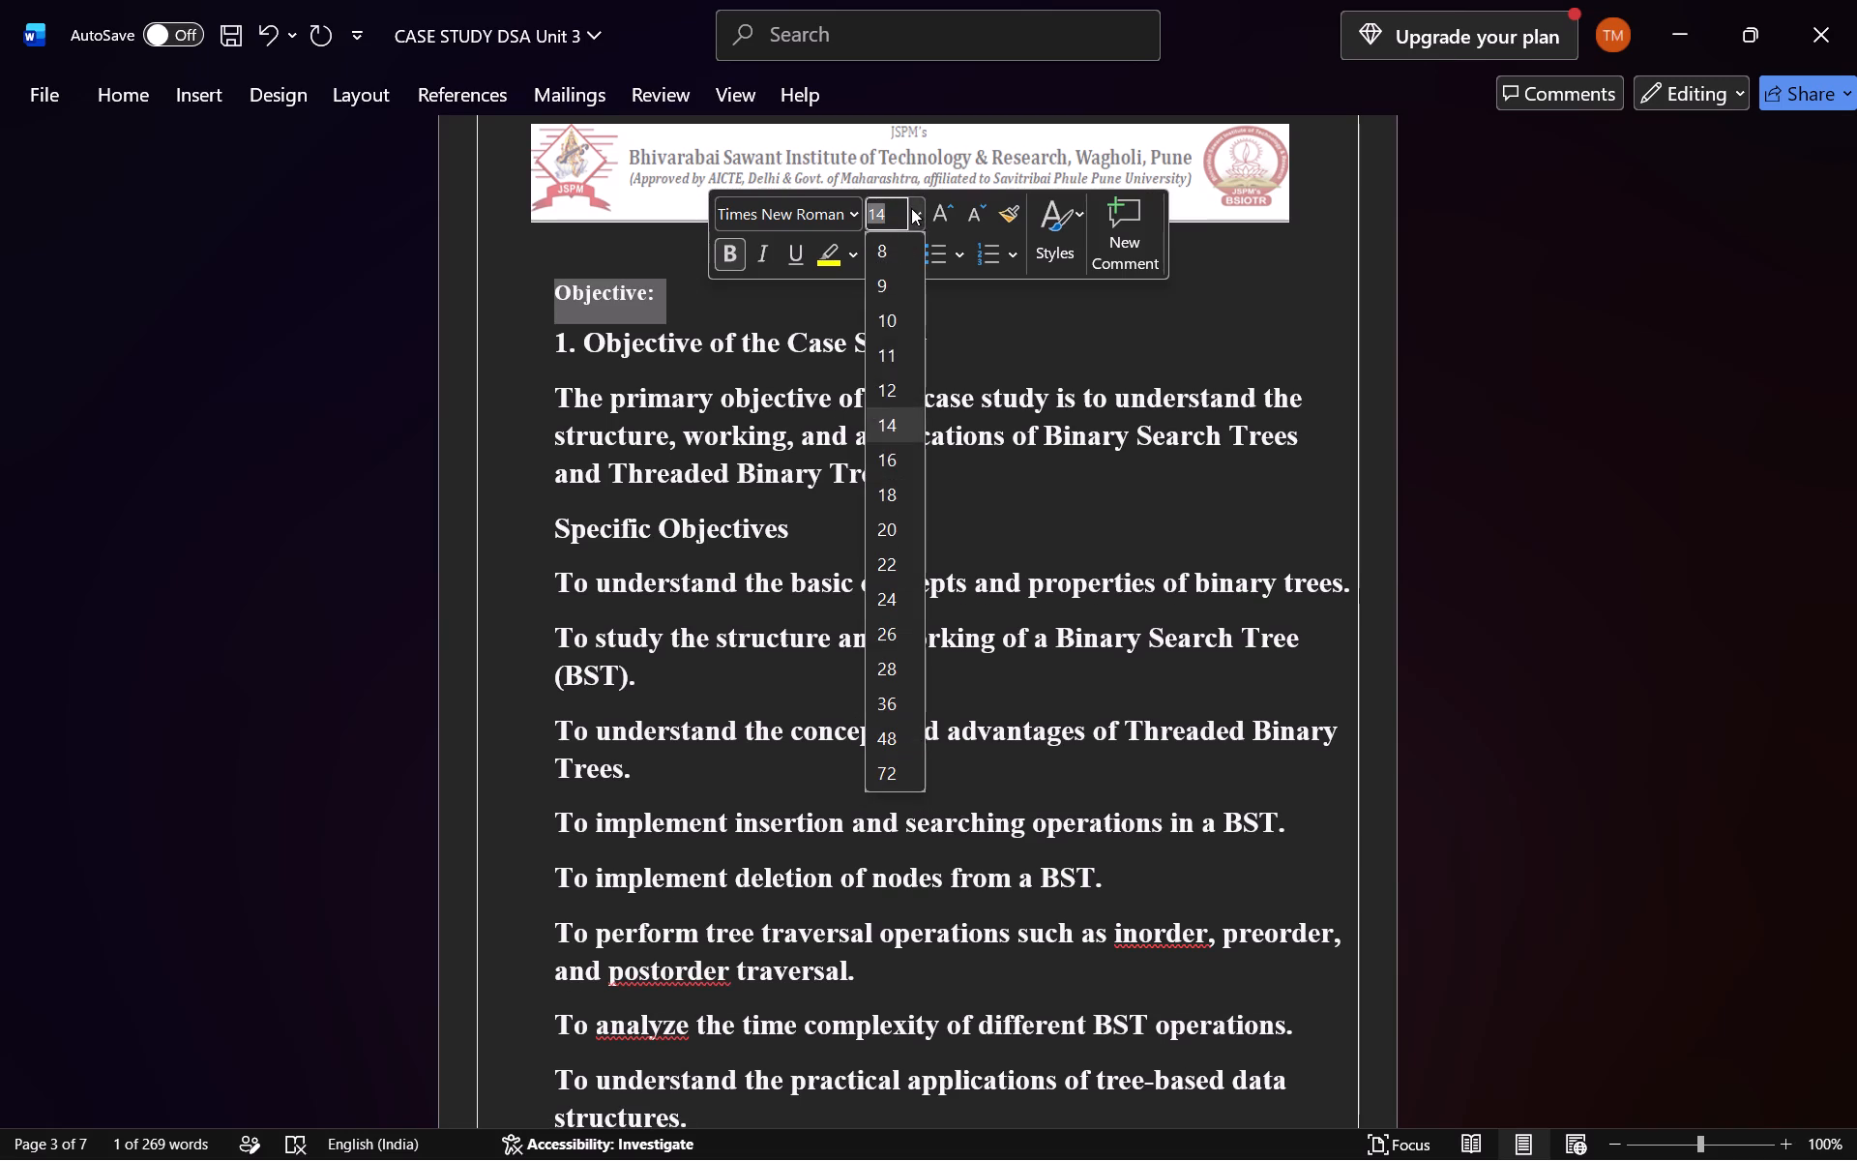
left_click(898, 462)
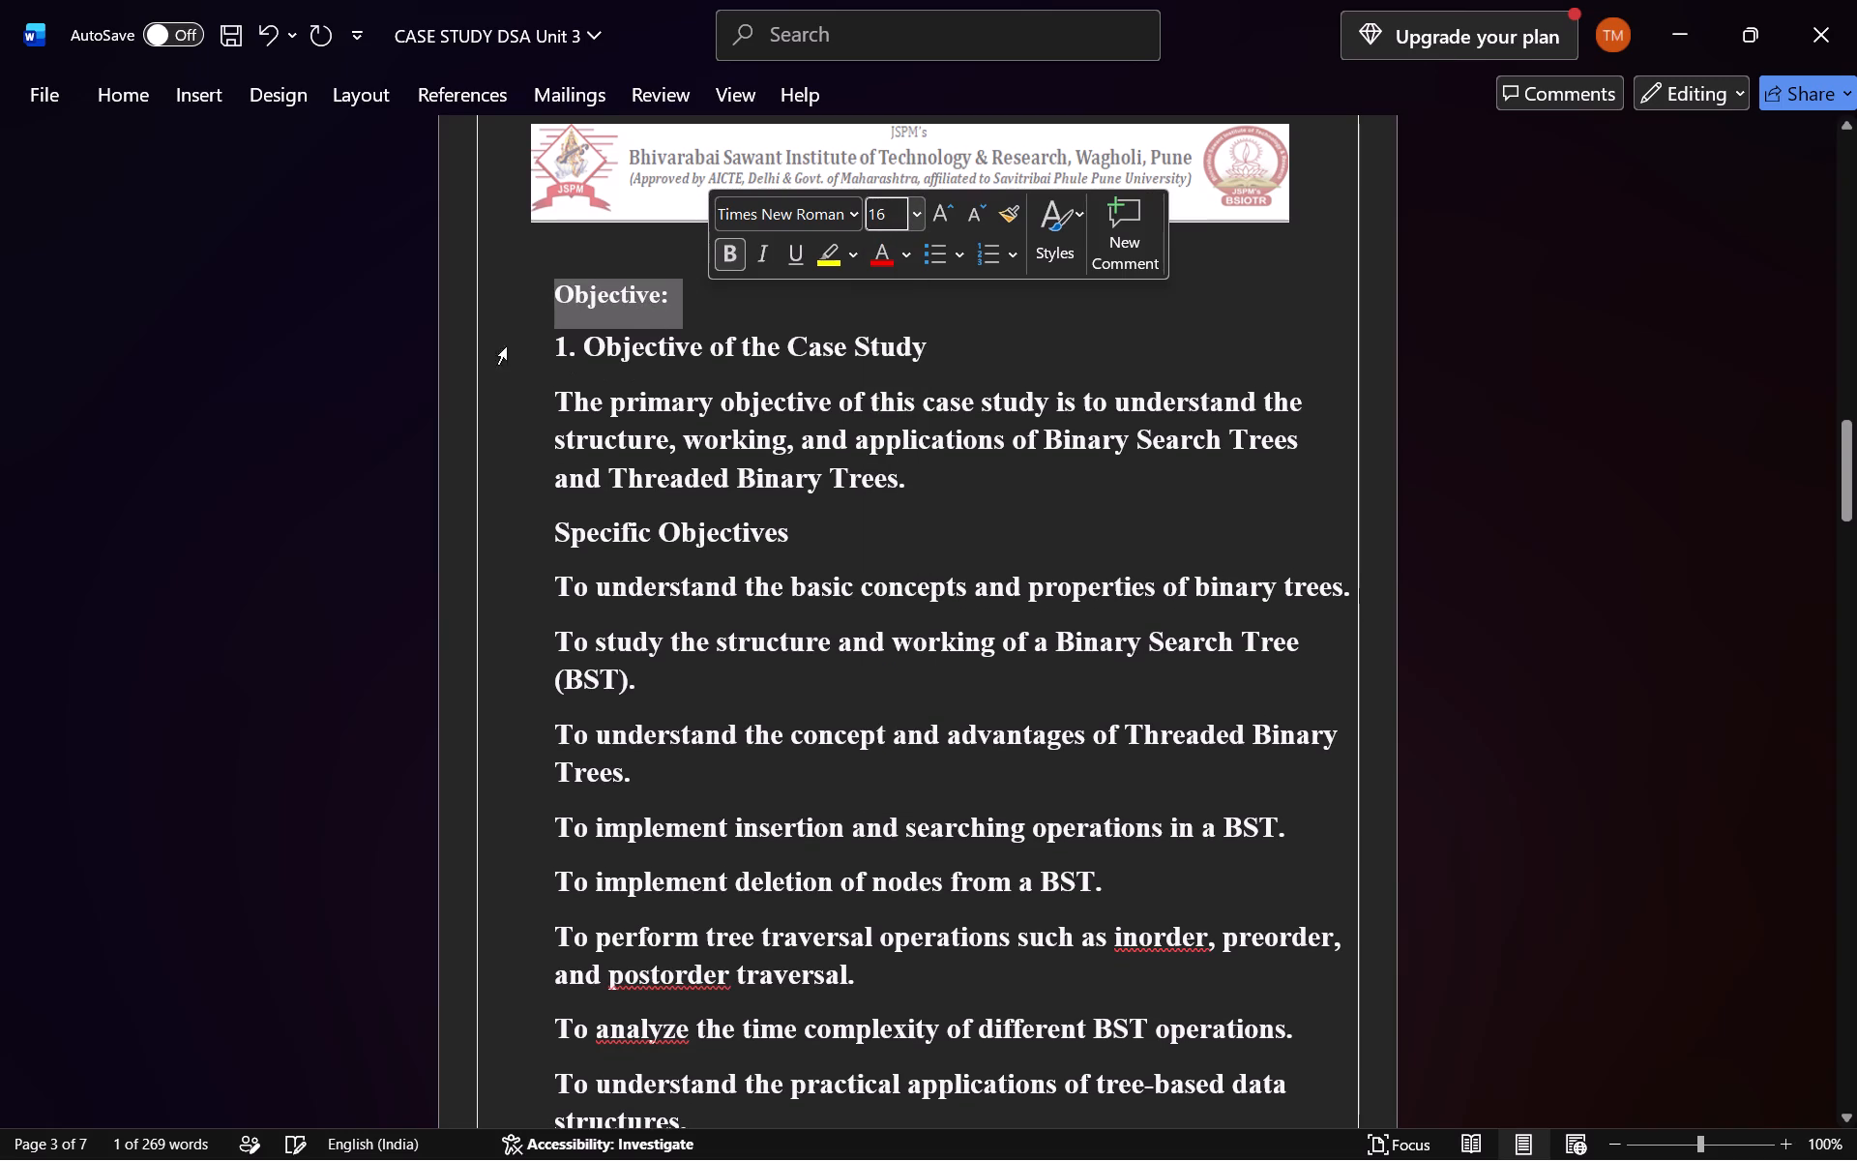
Set the font size of all the pasted text below the "Objective:" heading, through the Expected Outcome paragraph, to 12.
left_click_drag(551, 344, 824, 979)
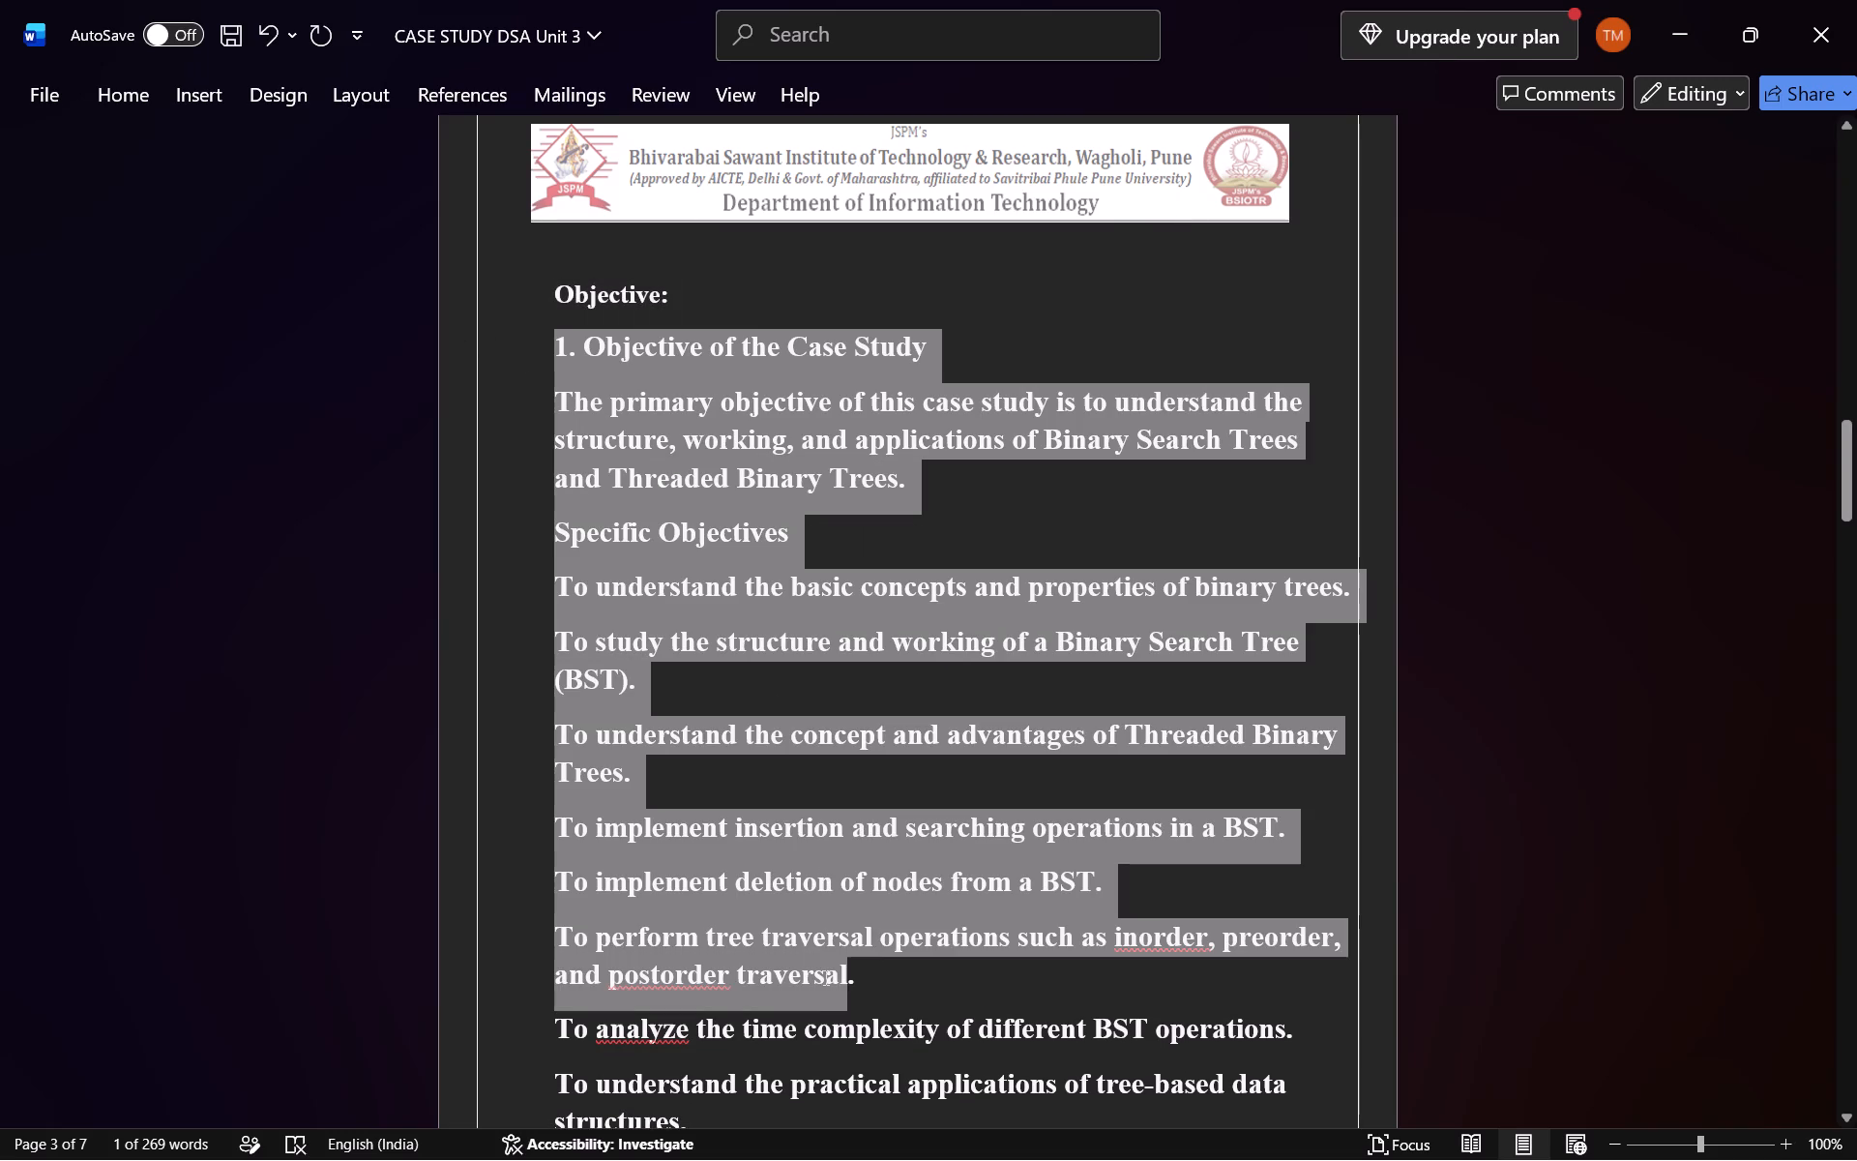
left_click_drag(824, 979, 827, 1111)
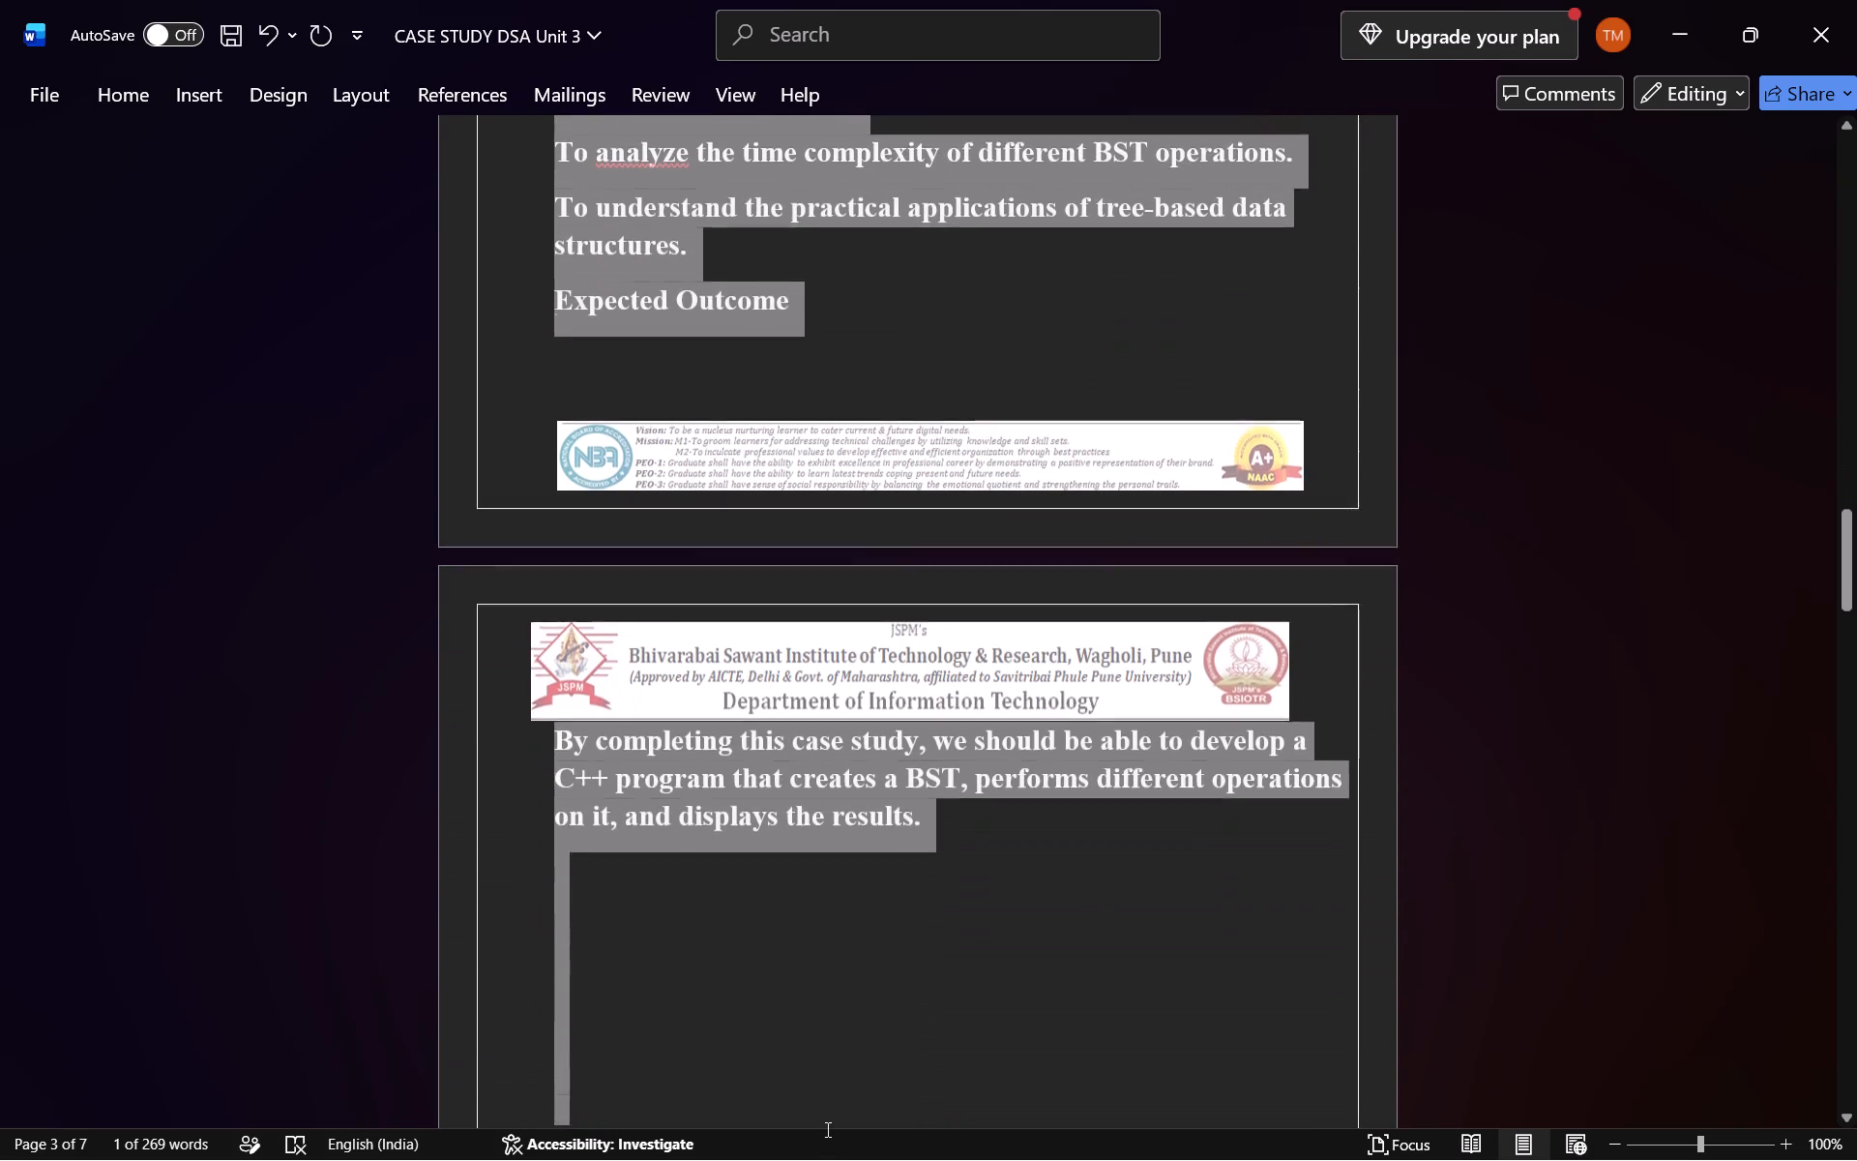
left_click_drag(827, 1111, 944, 786)
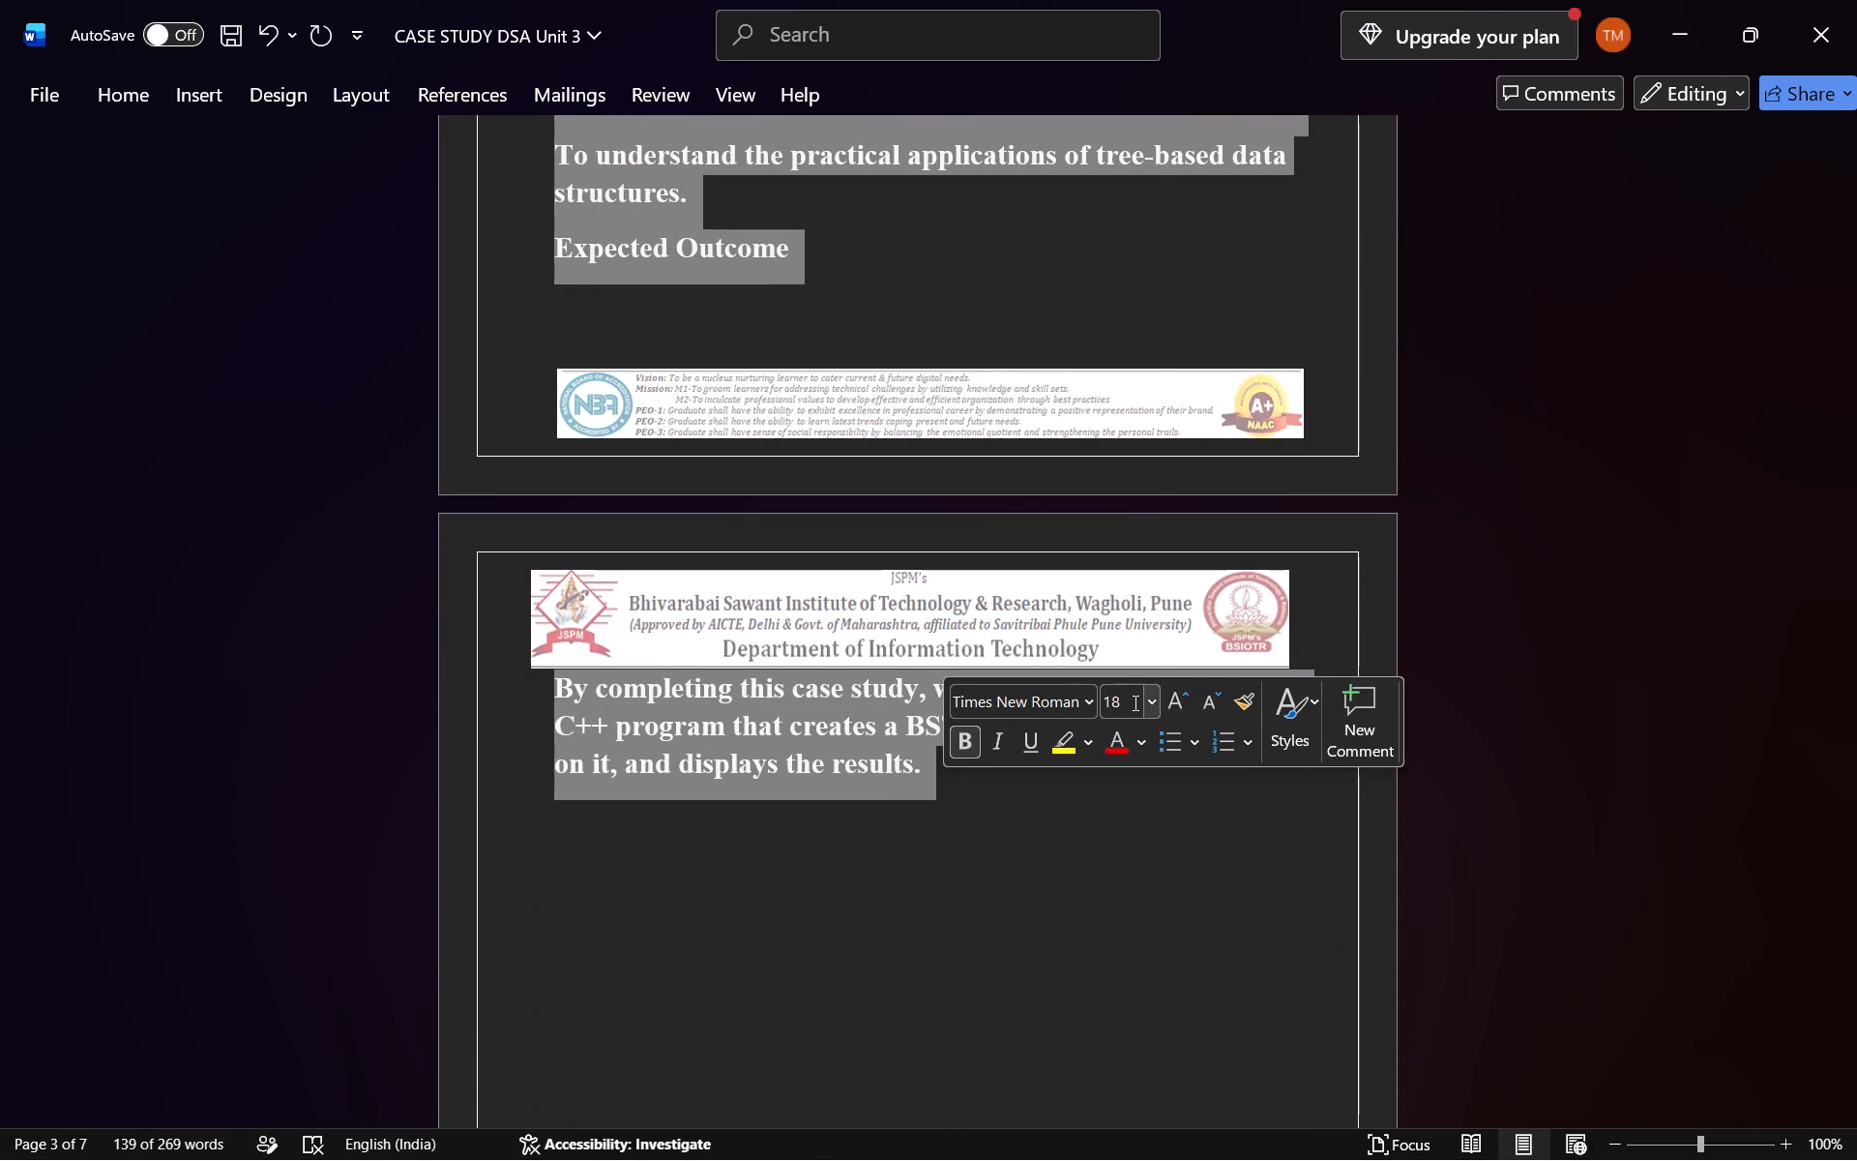
left_click(1152, 702)
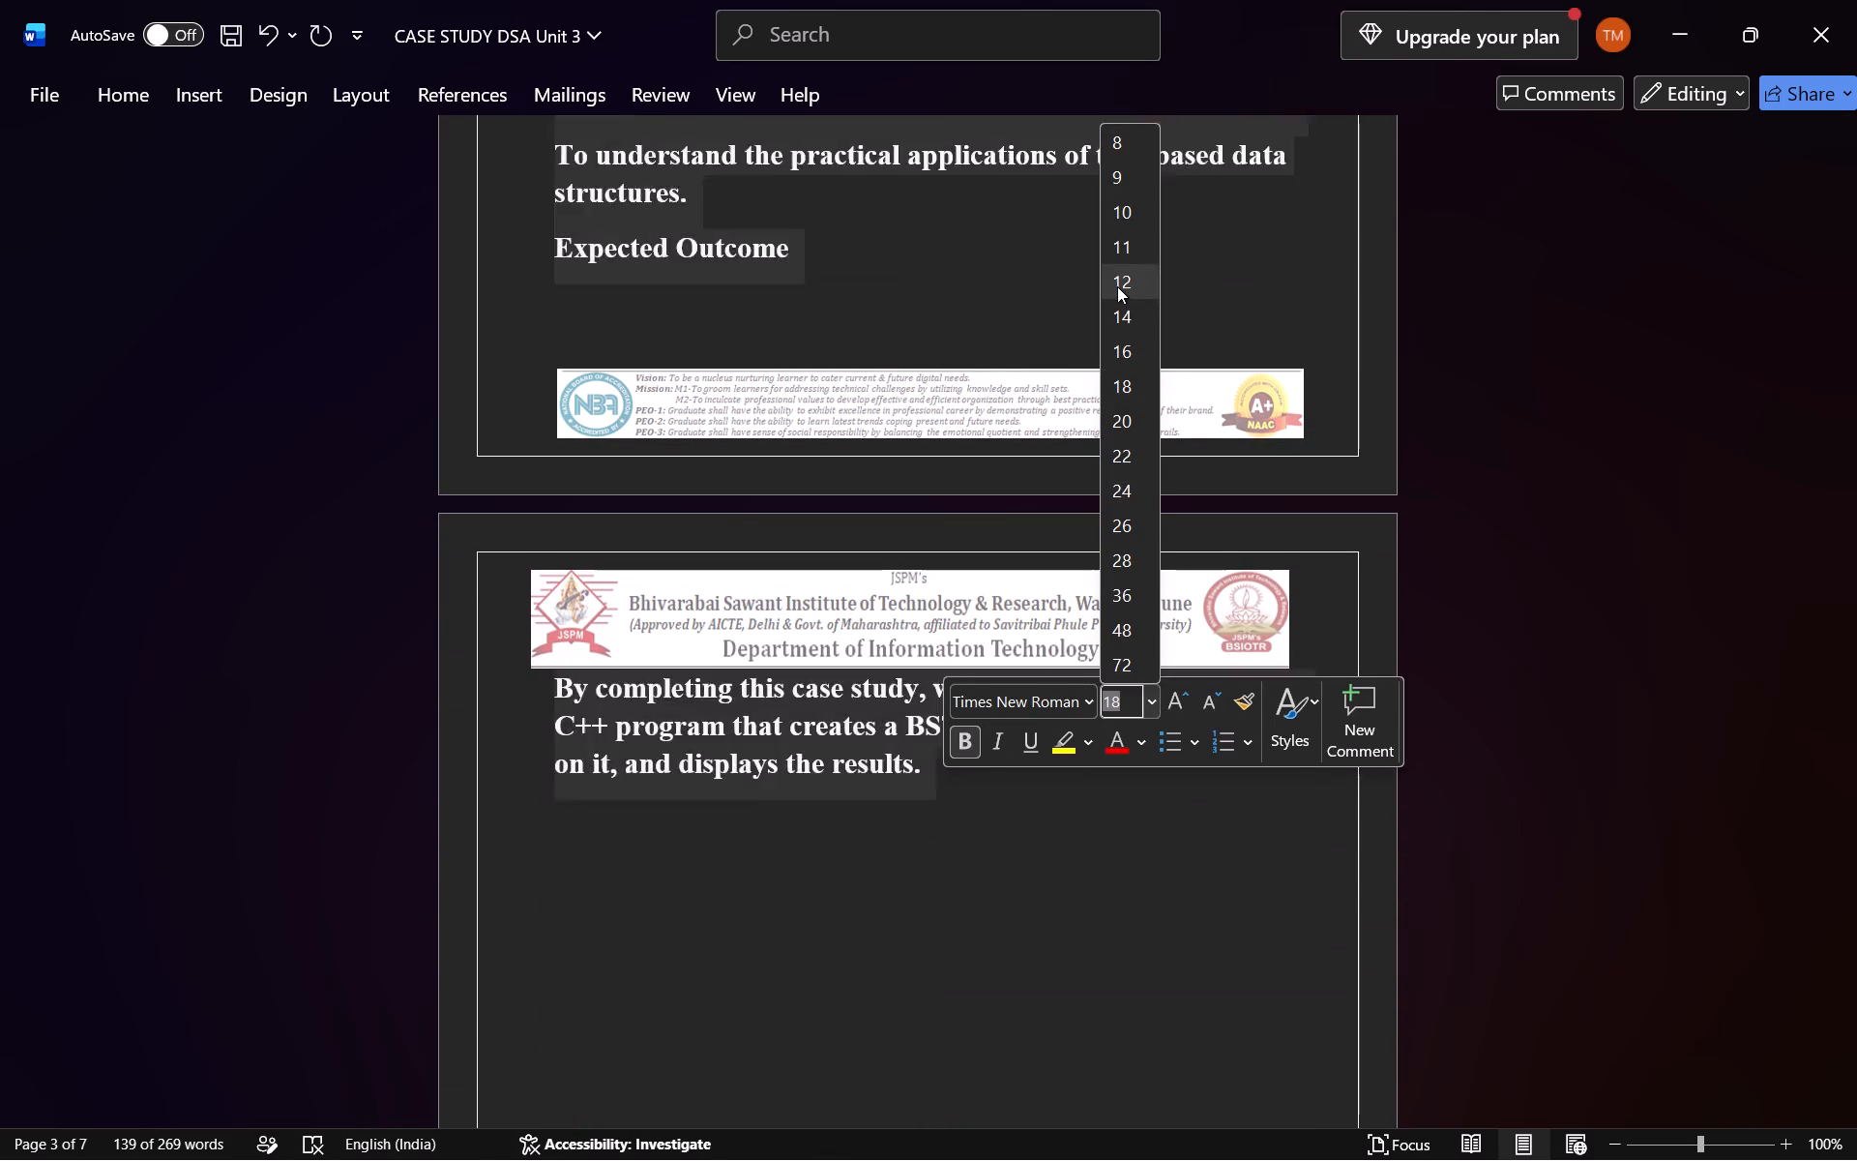
left_click(1117, 286)
Review the layout of the resized Objective section and the space left below it on page 3.
scroll(1117, 286, "up", 2)
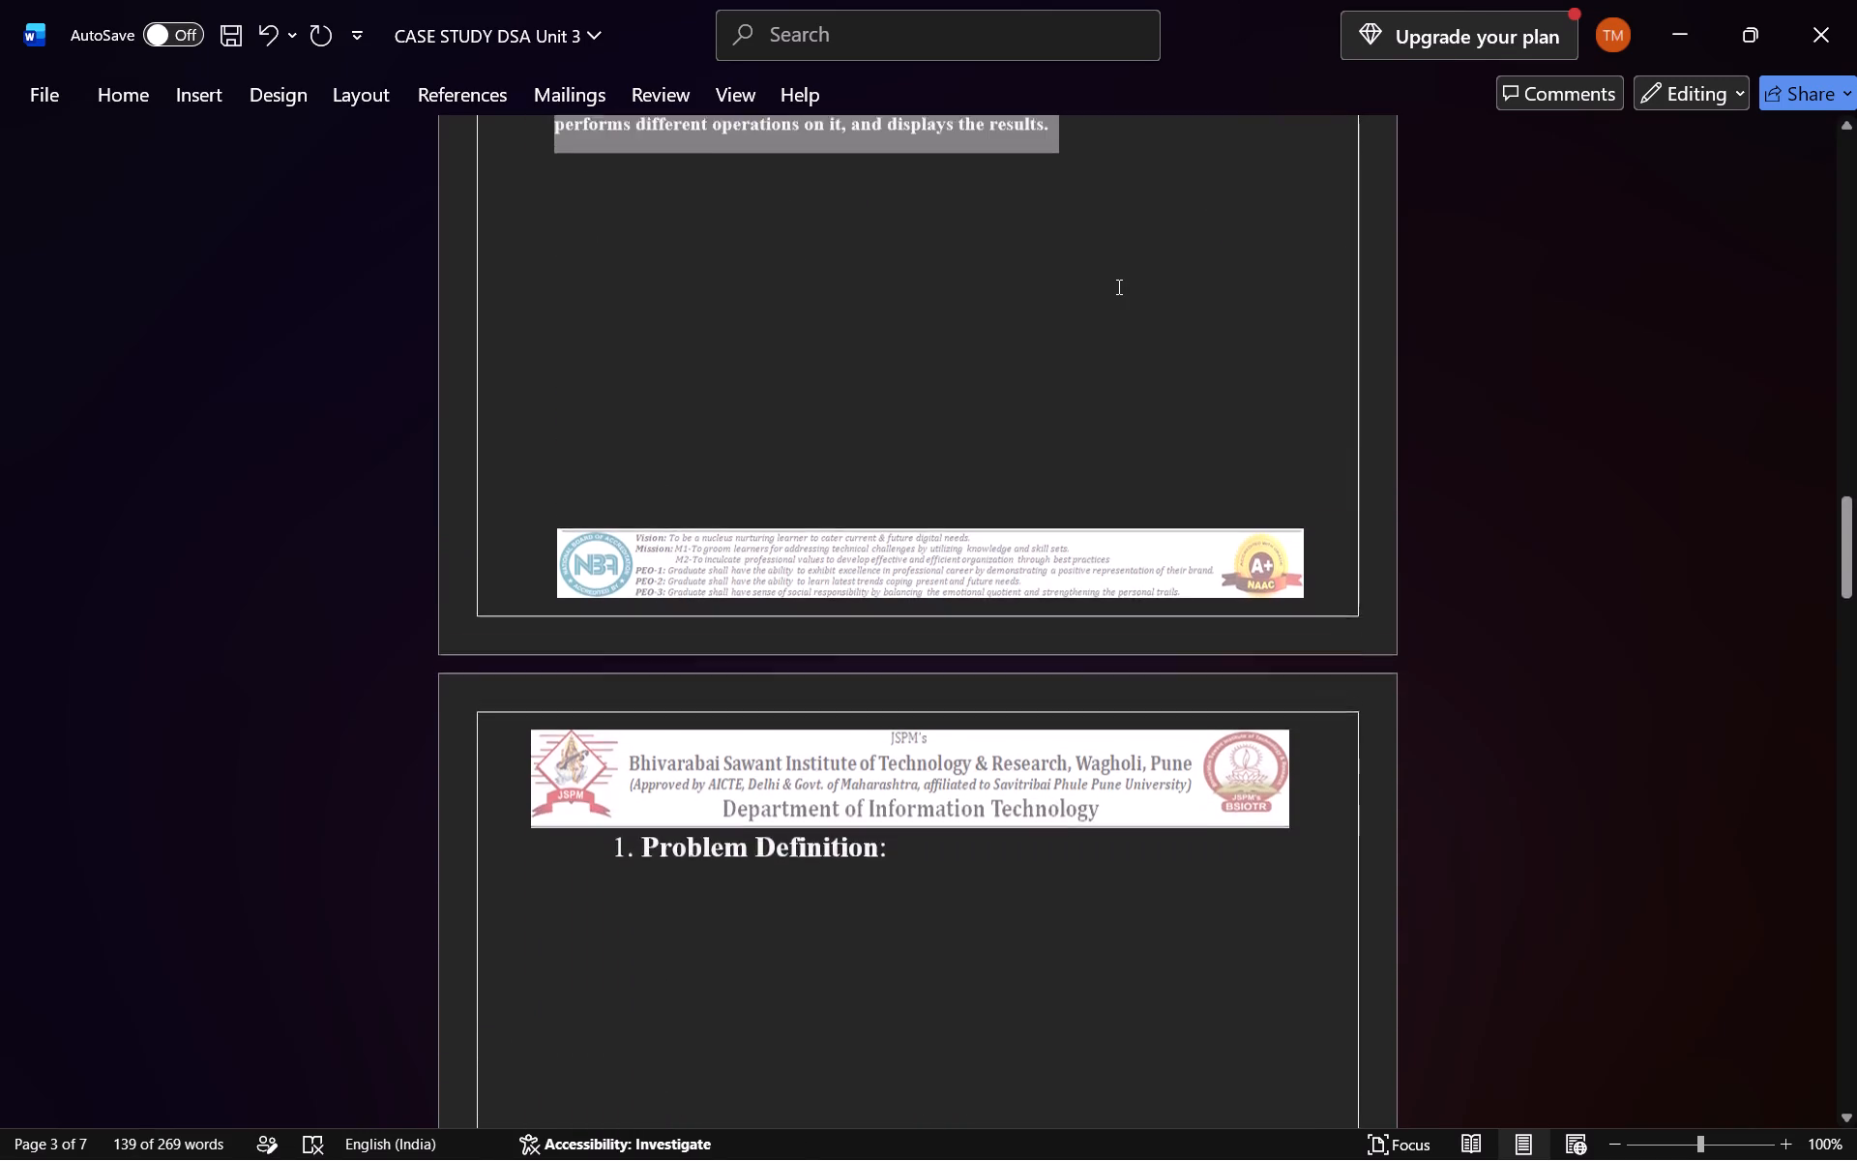
scroll(1117, 286, "up", 3)
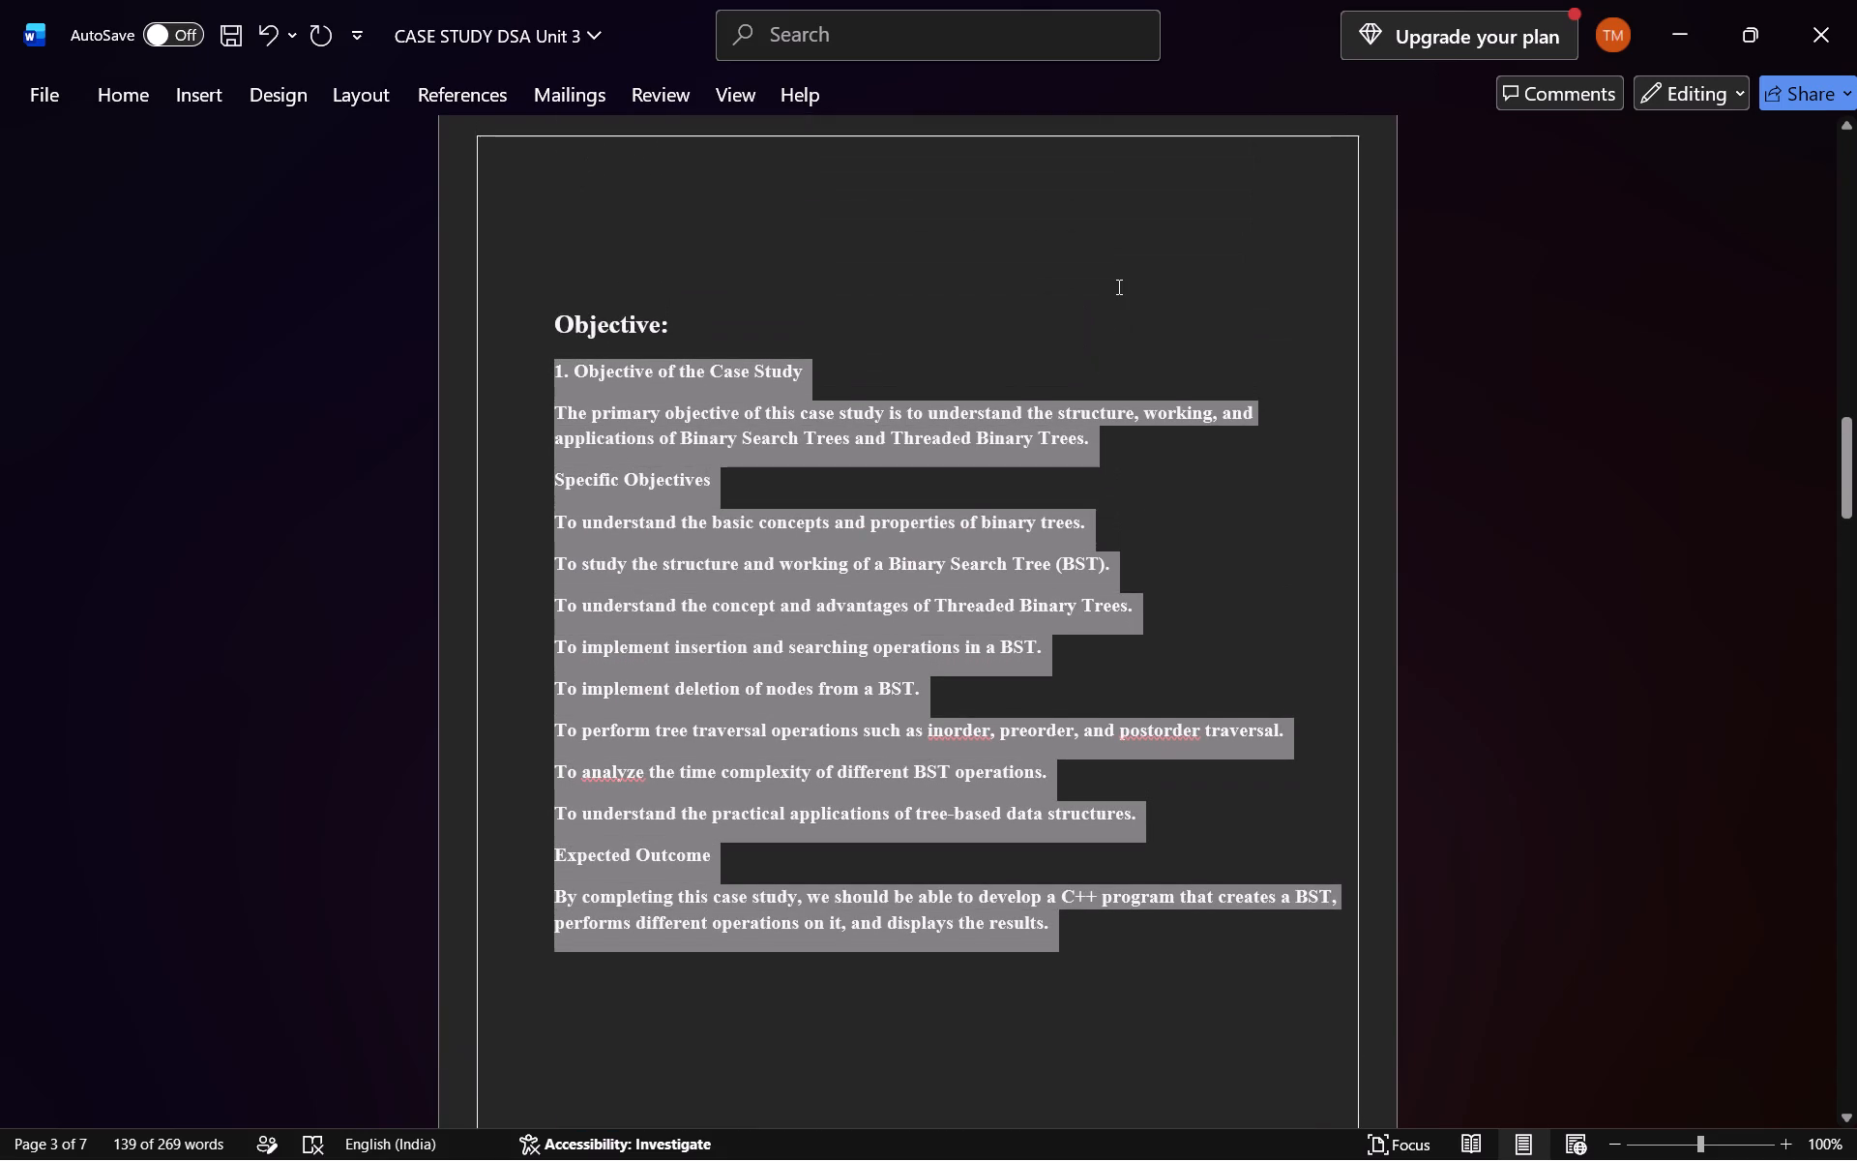
scroll(1117, 286, "down", 2)
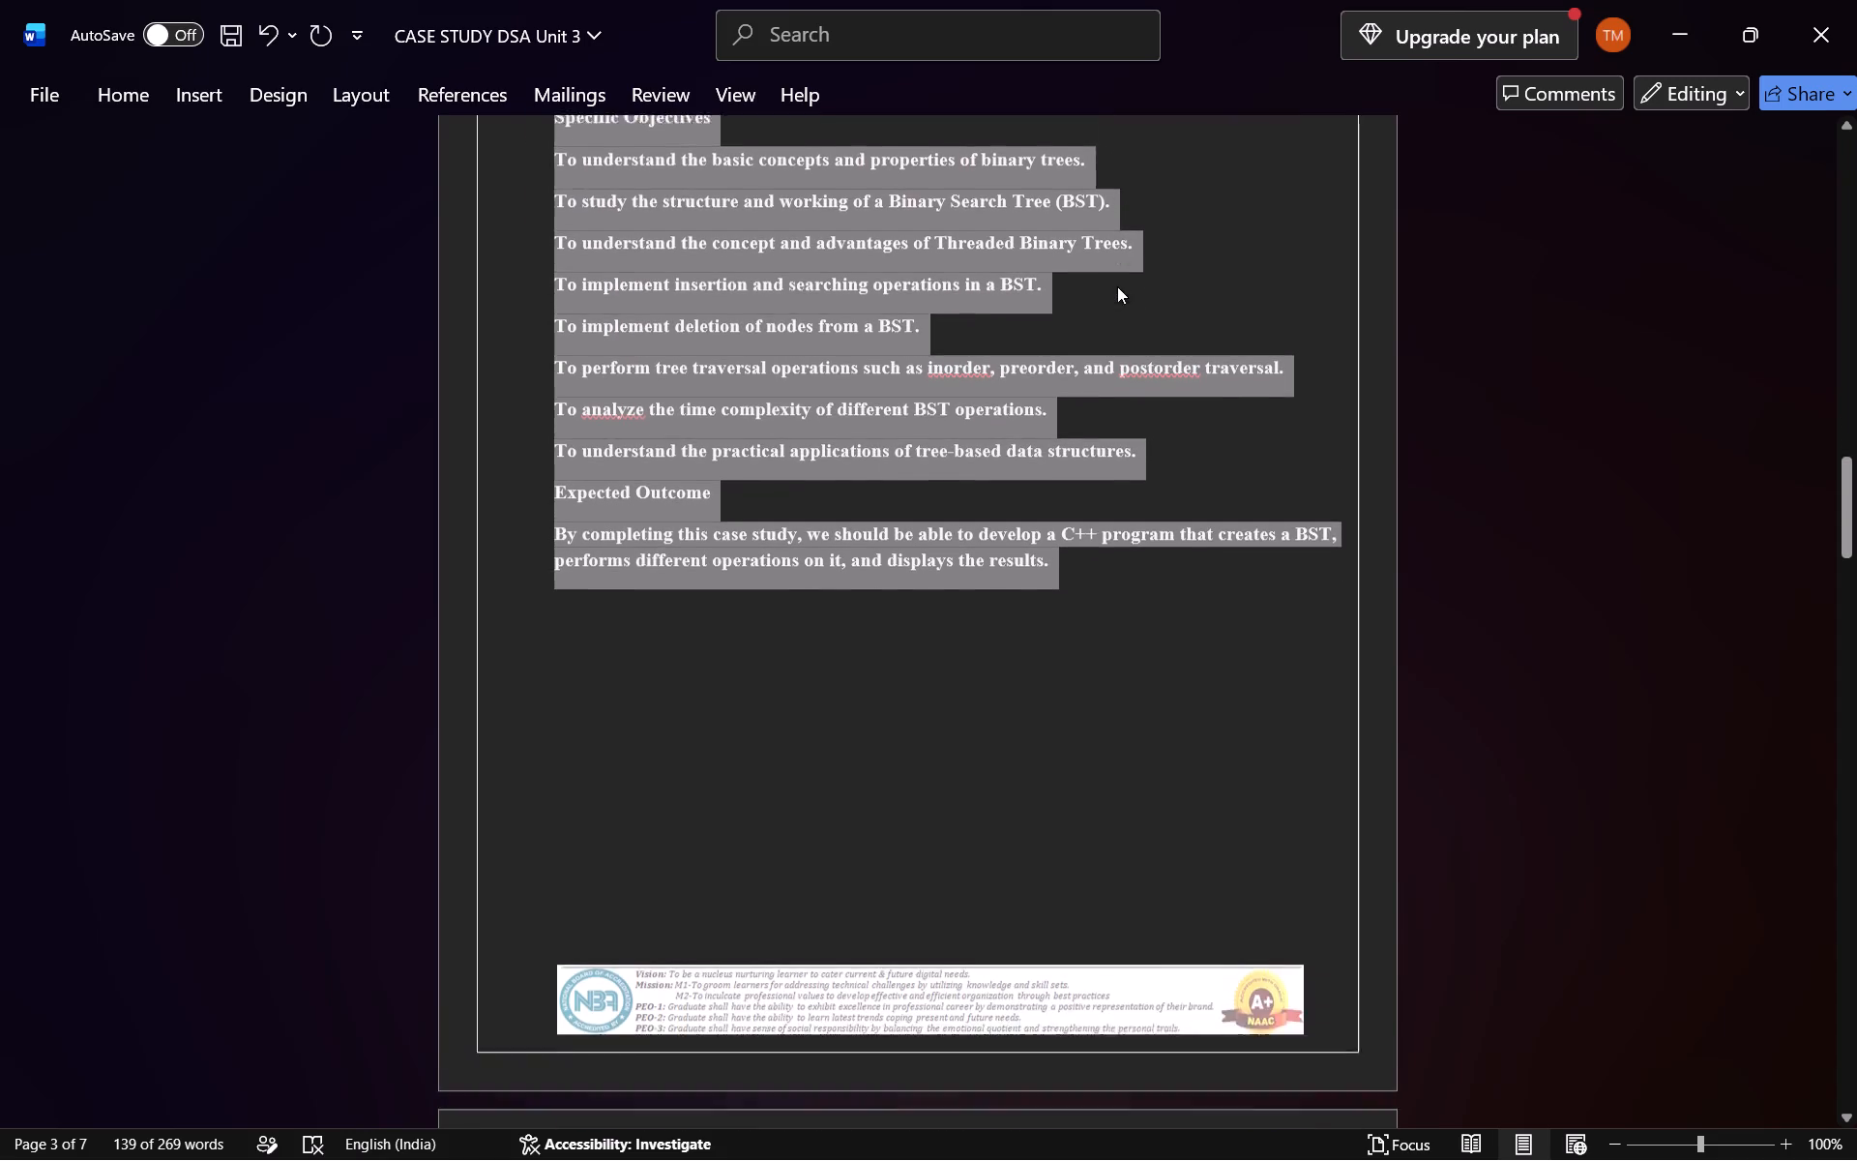
scroll(1117, 286, "down", 1)
scroll(1117, 286, "up", 2)
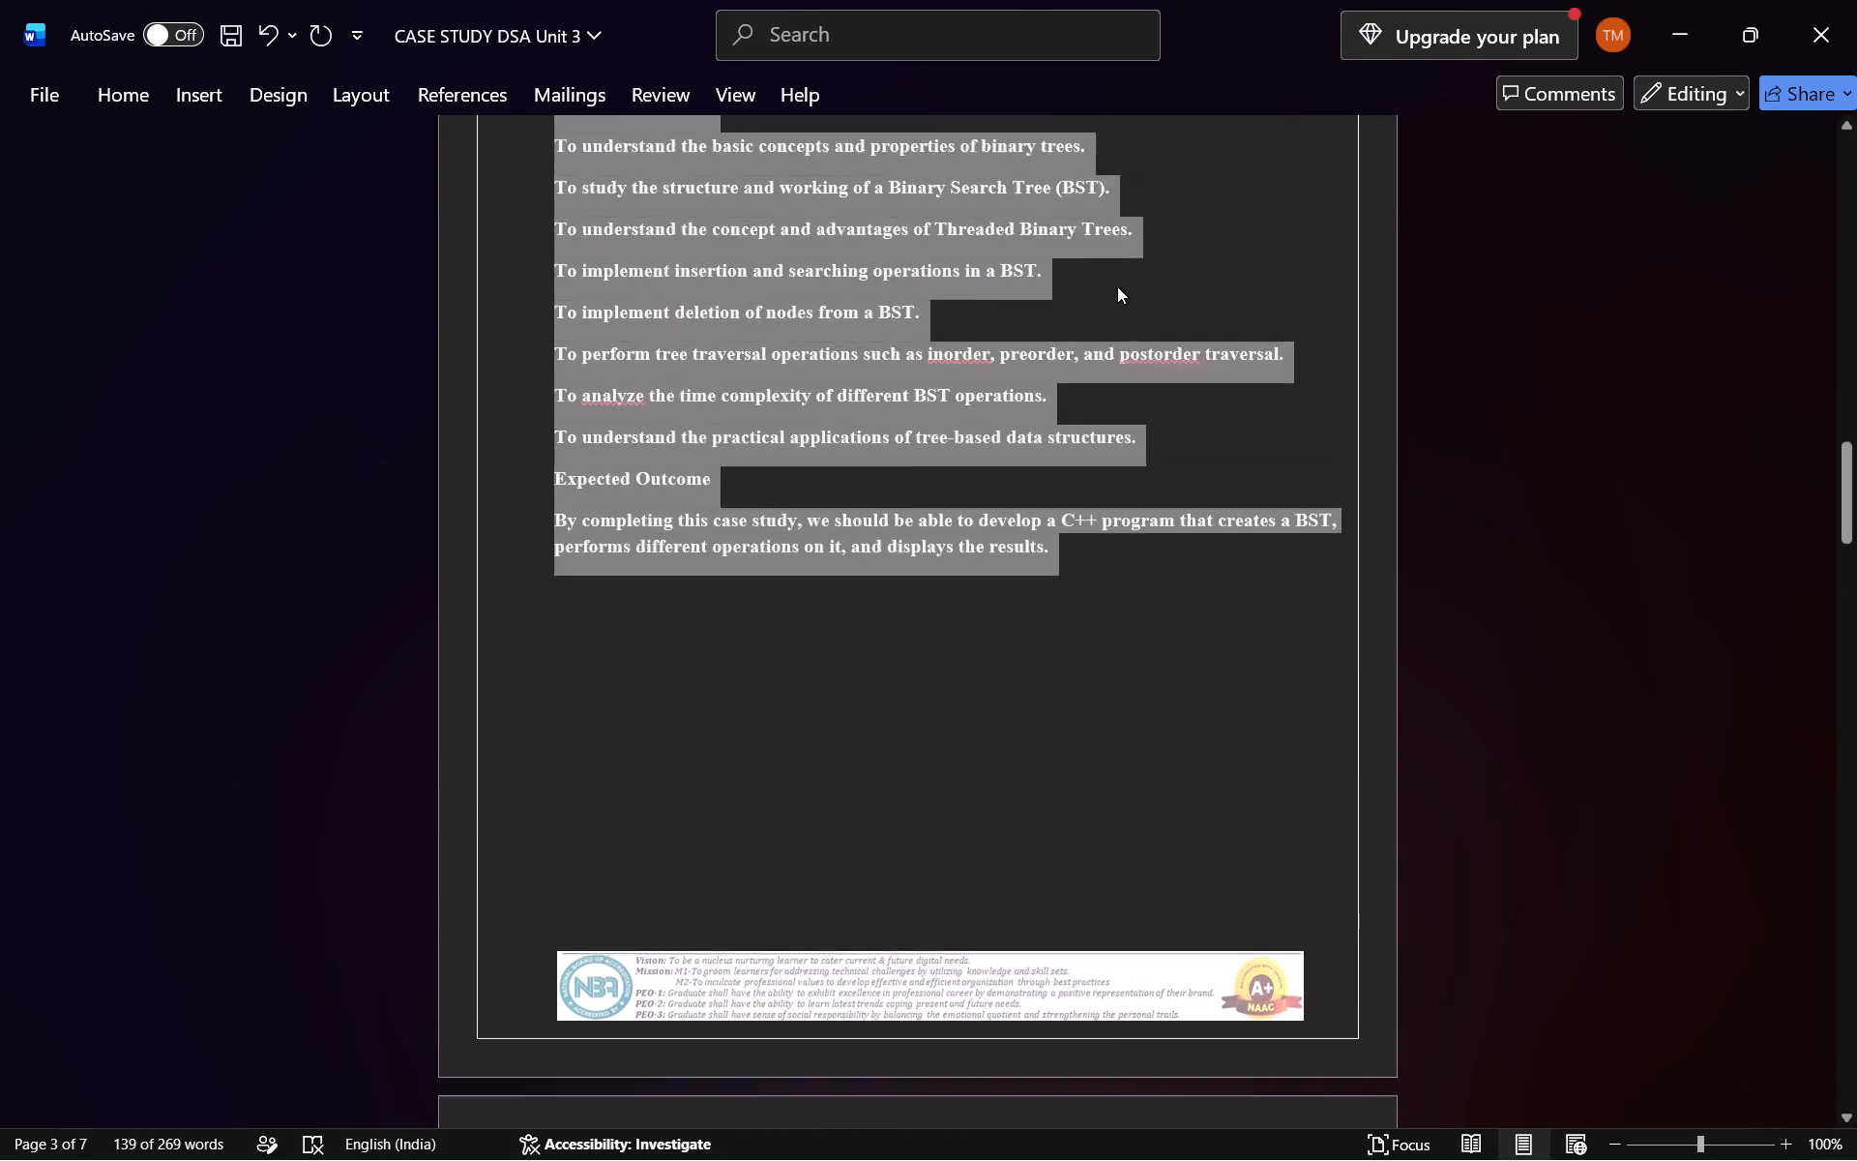
scroll(1117, 286, "up", 1)
scroll(1117, 286, "down", 1)
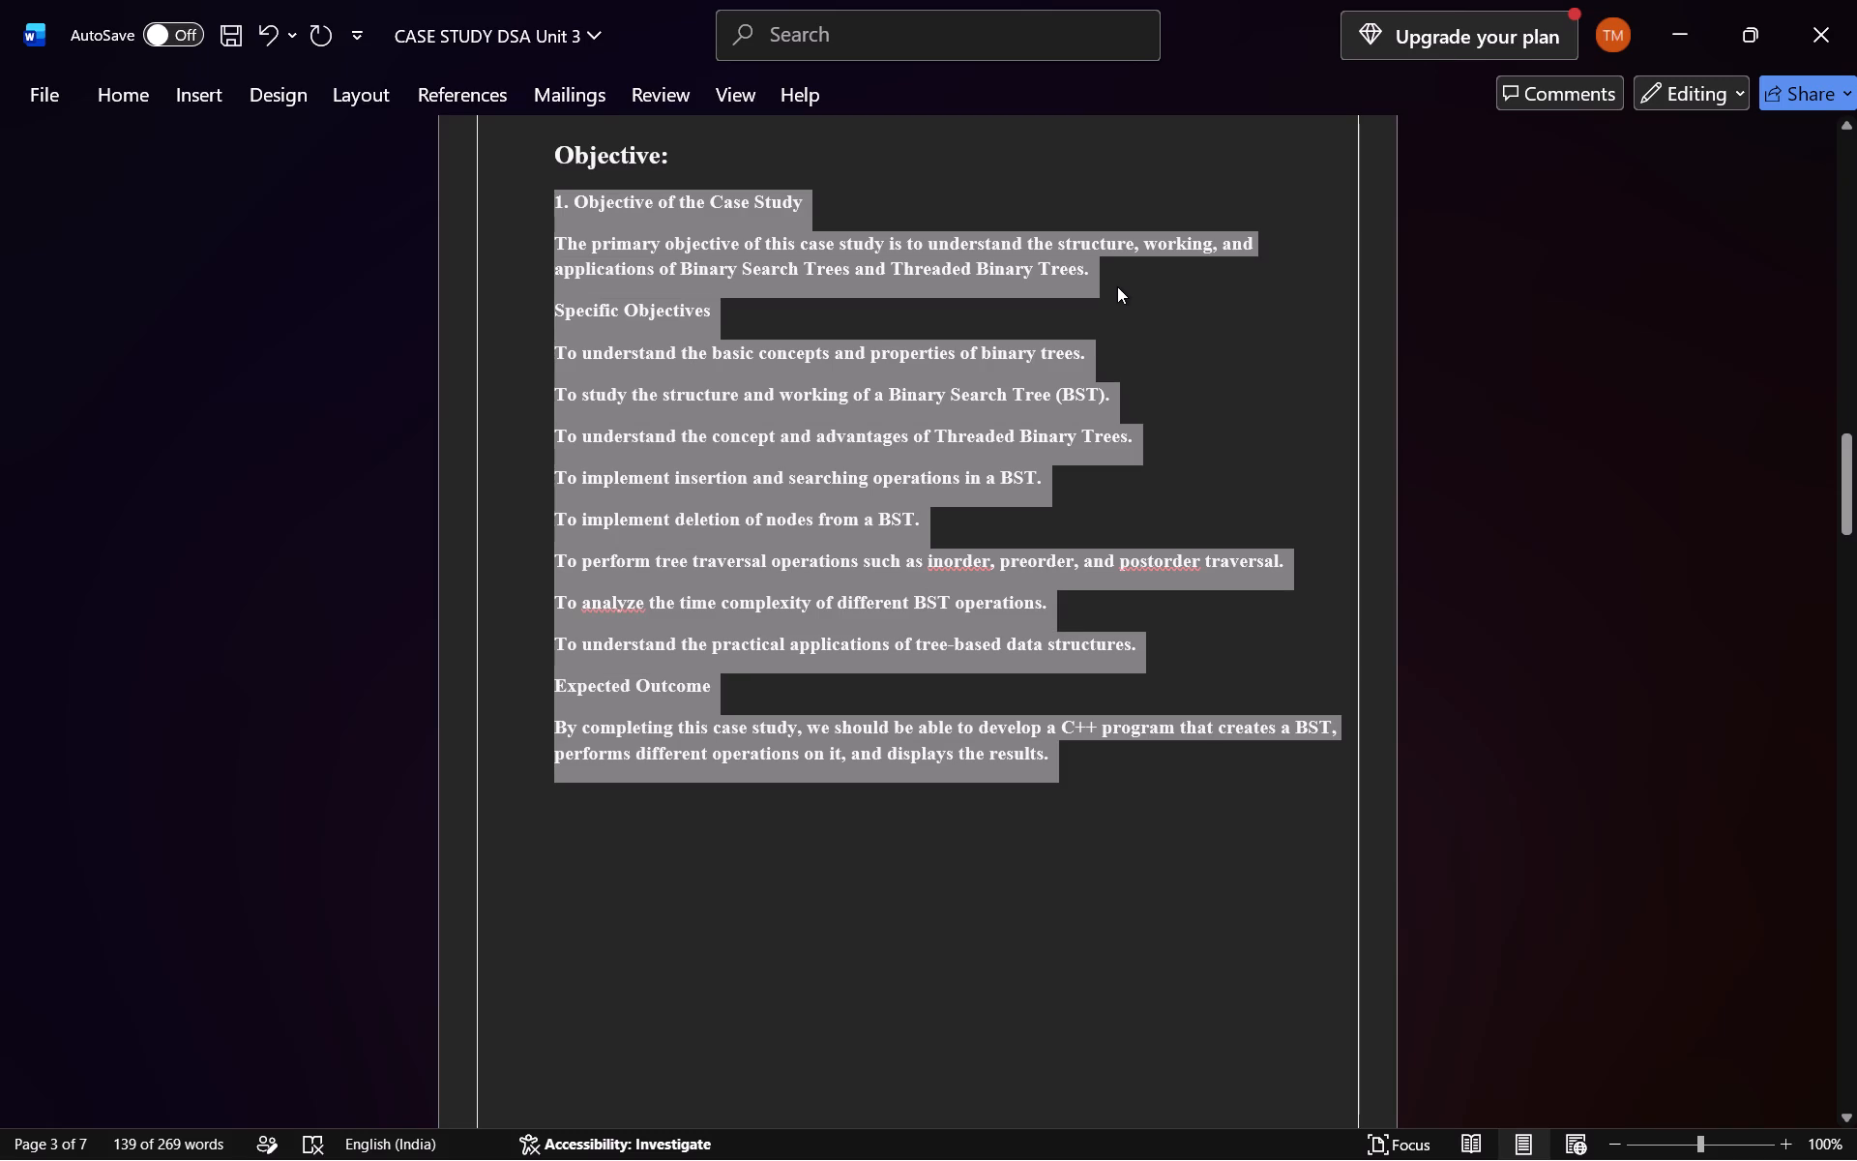
scroll(1117, 286, "down", 1)
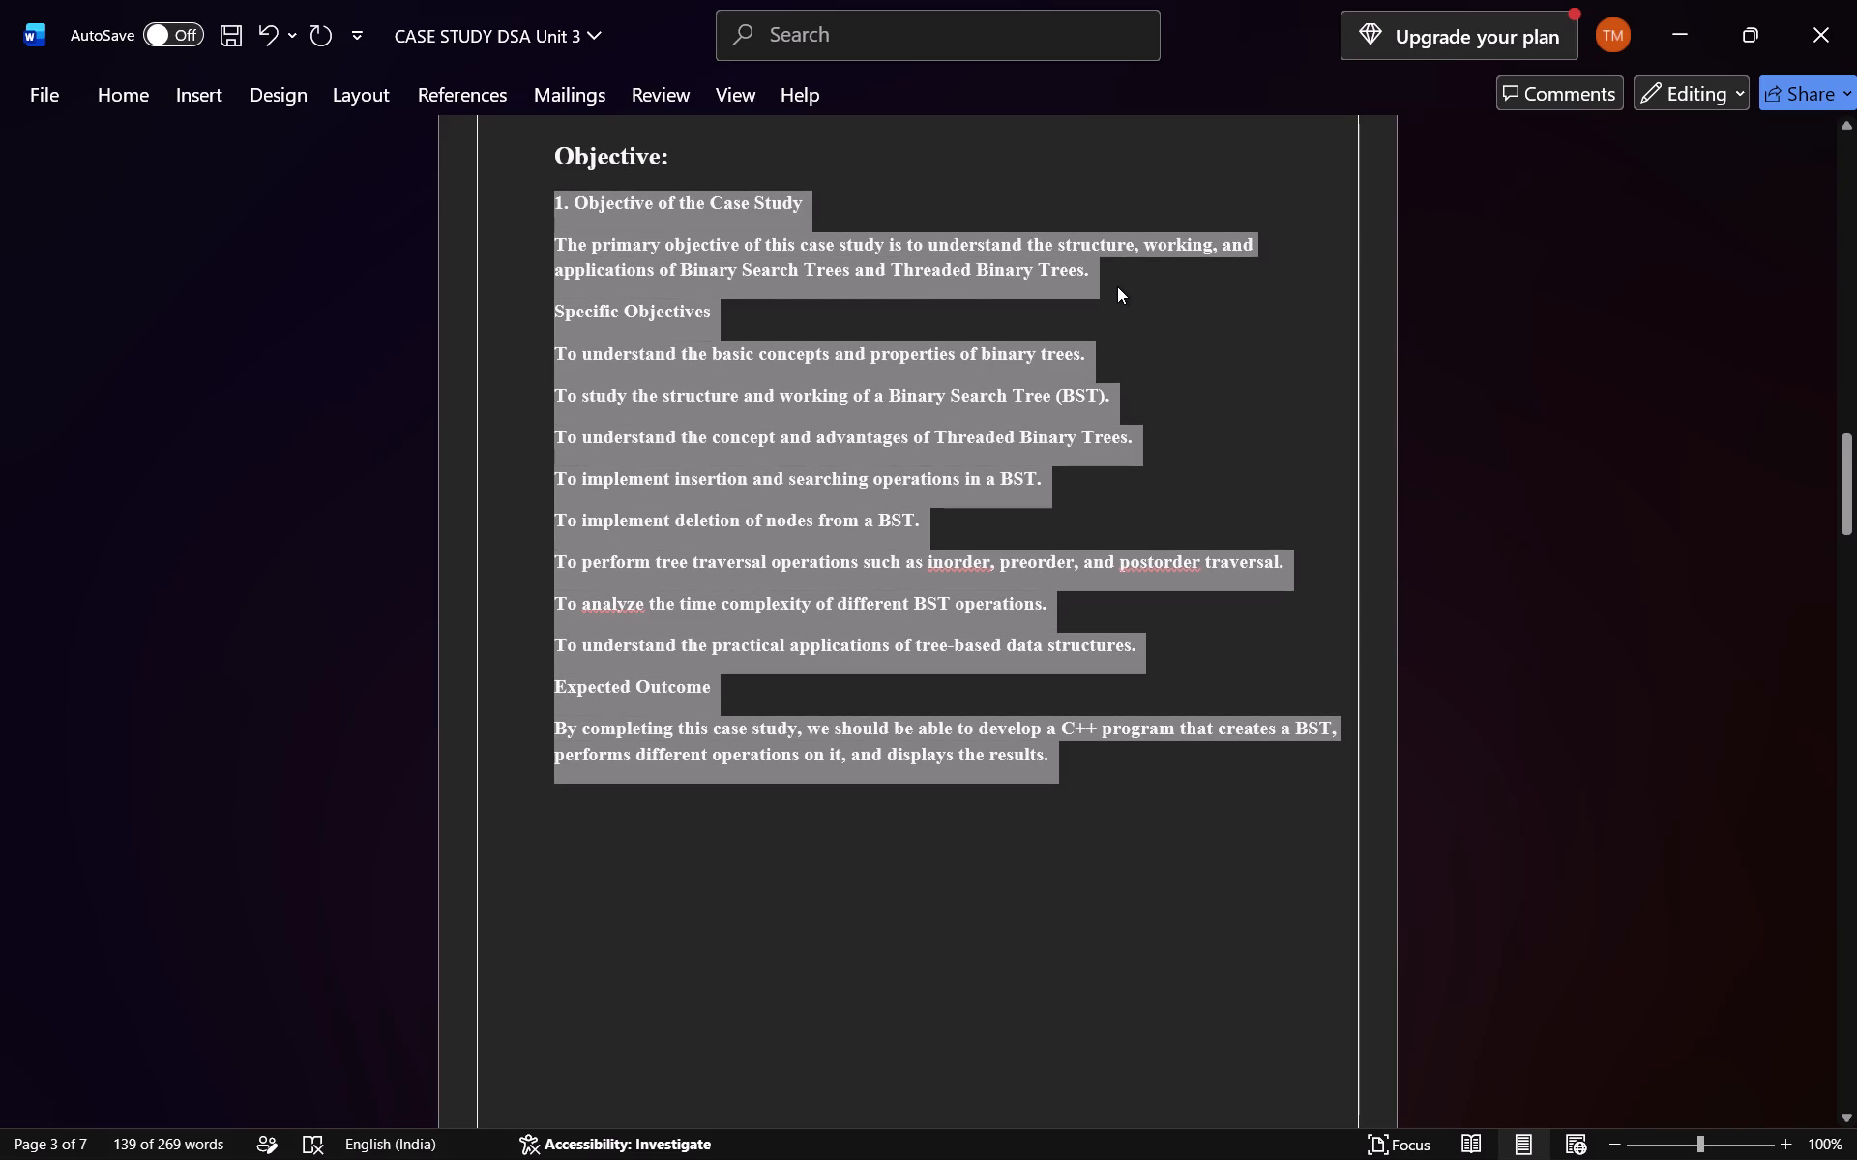
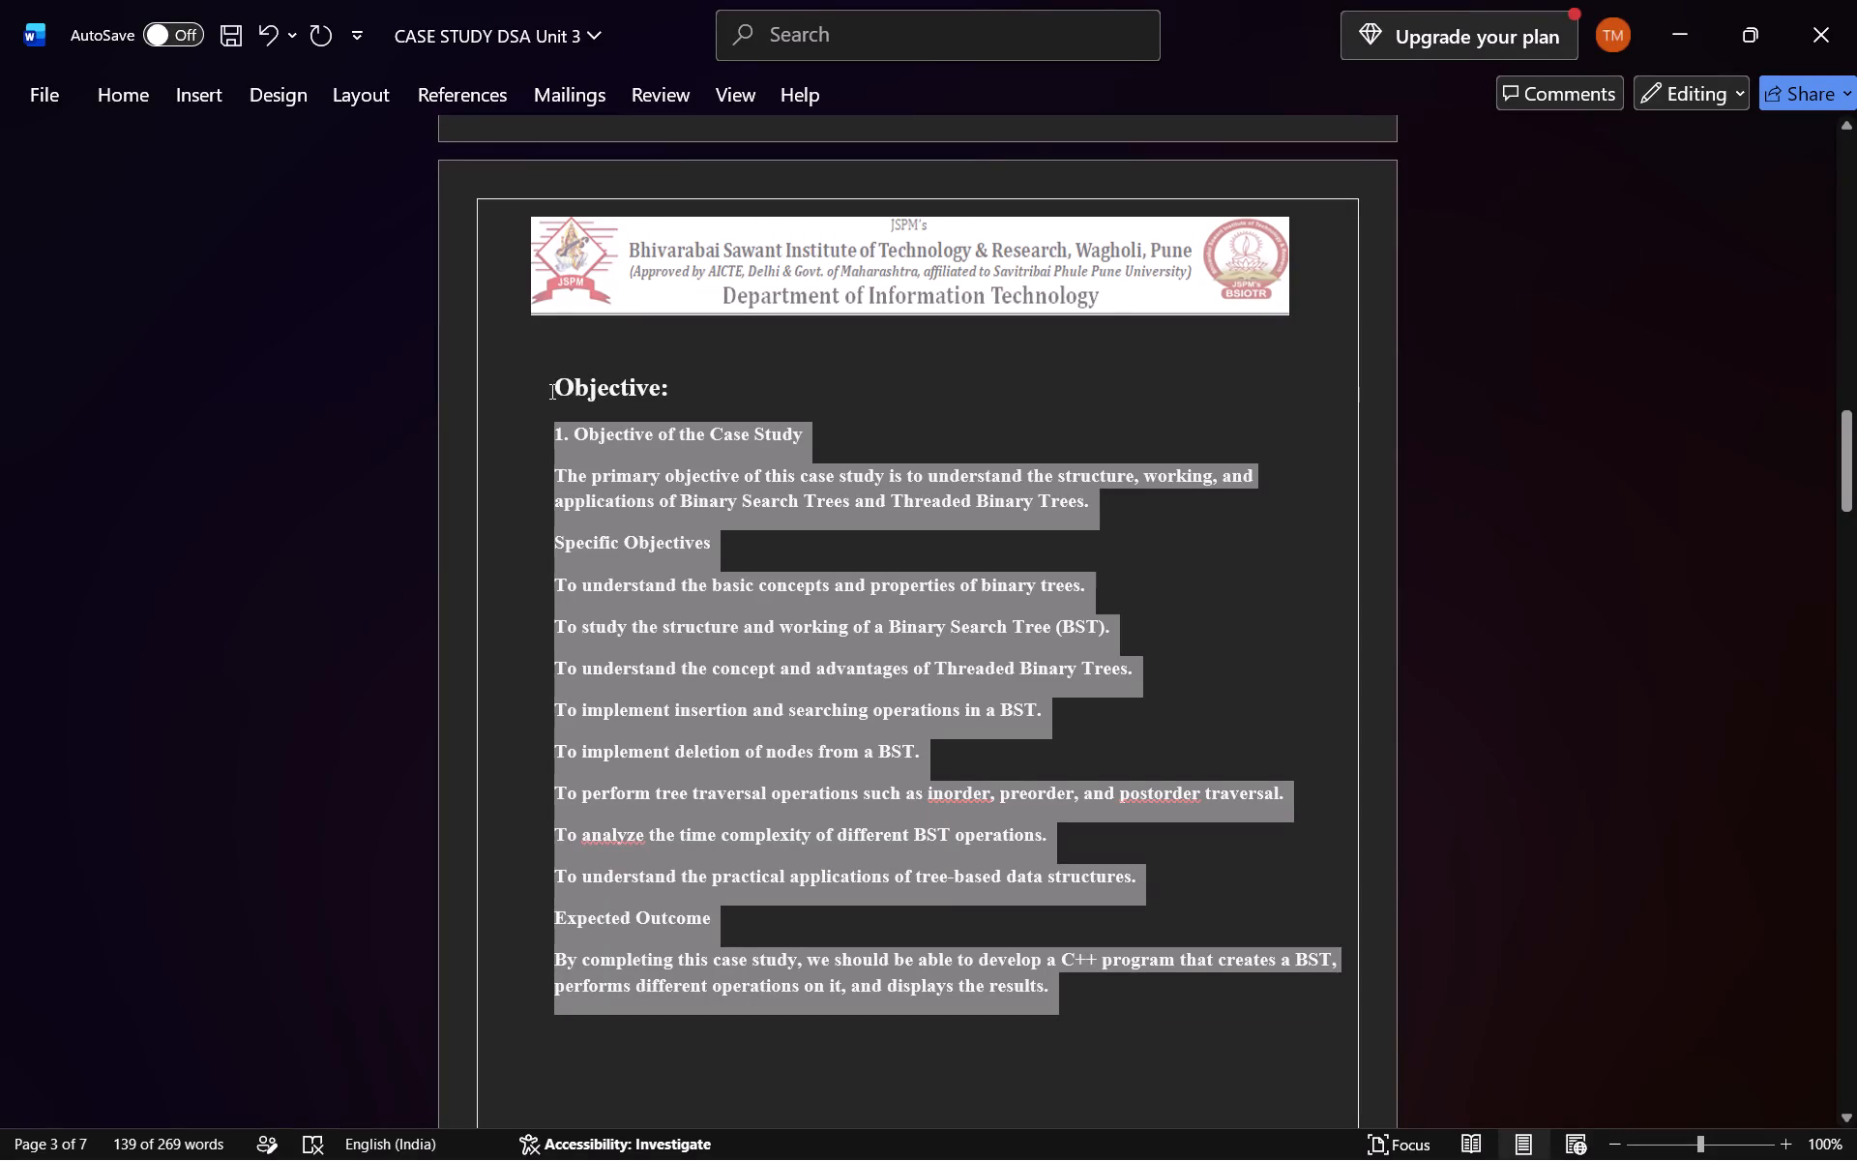
Set the font size of the "Objective:" heading on page 3 to 14.
left_click_drag(550, 389, 676, 398)
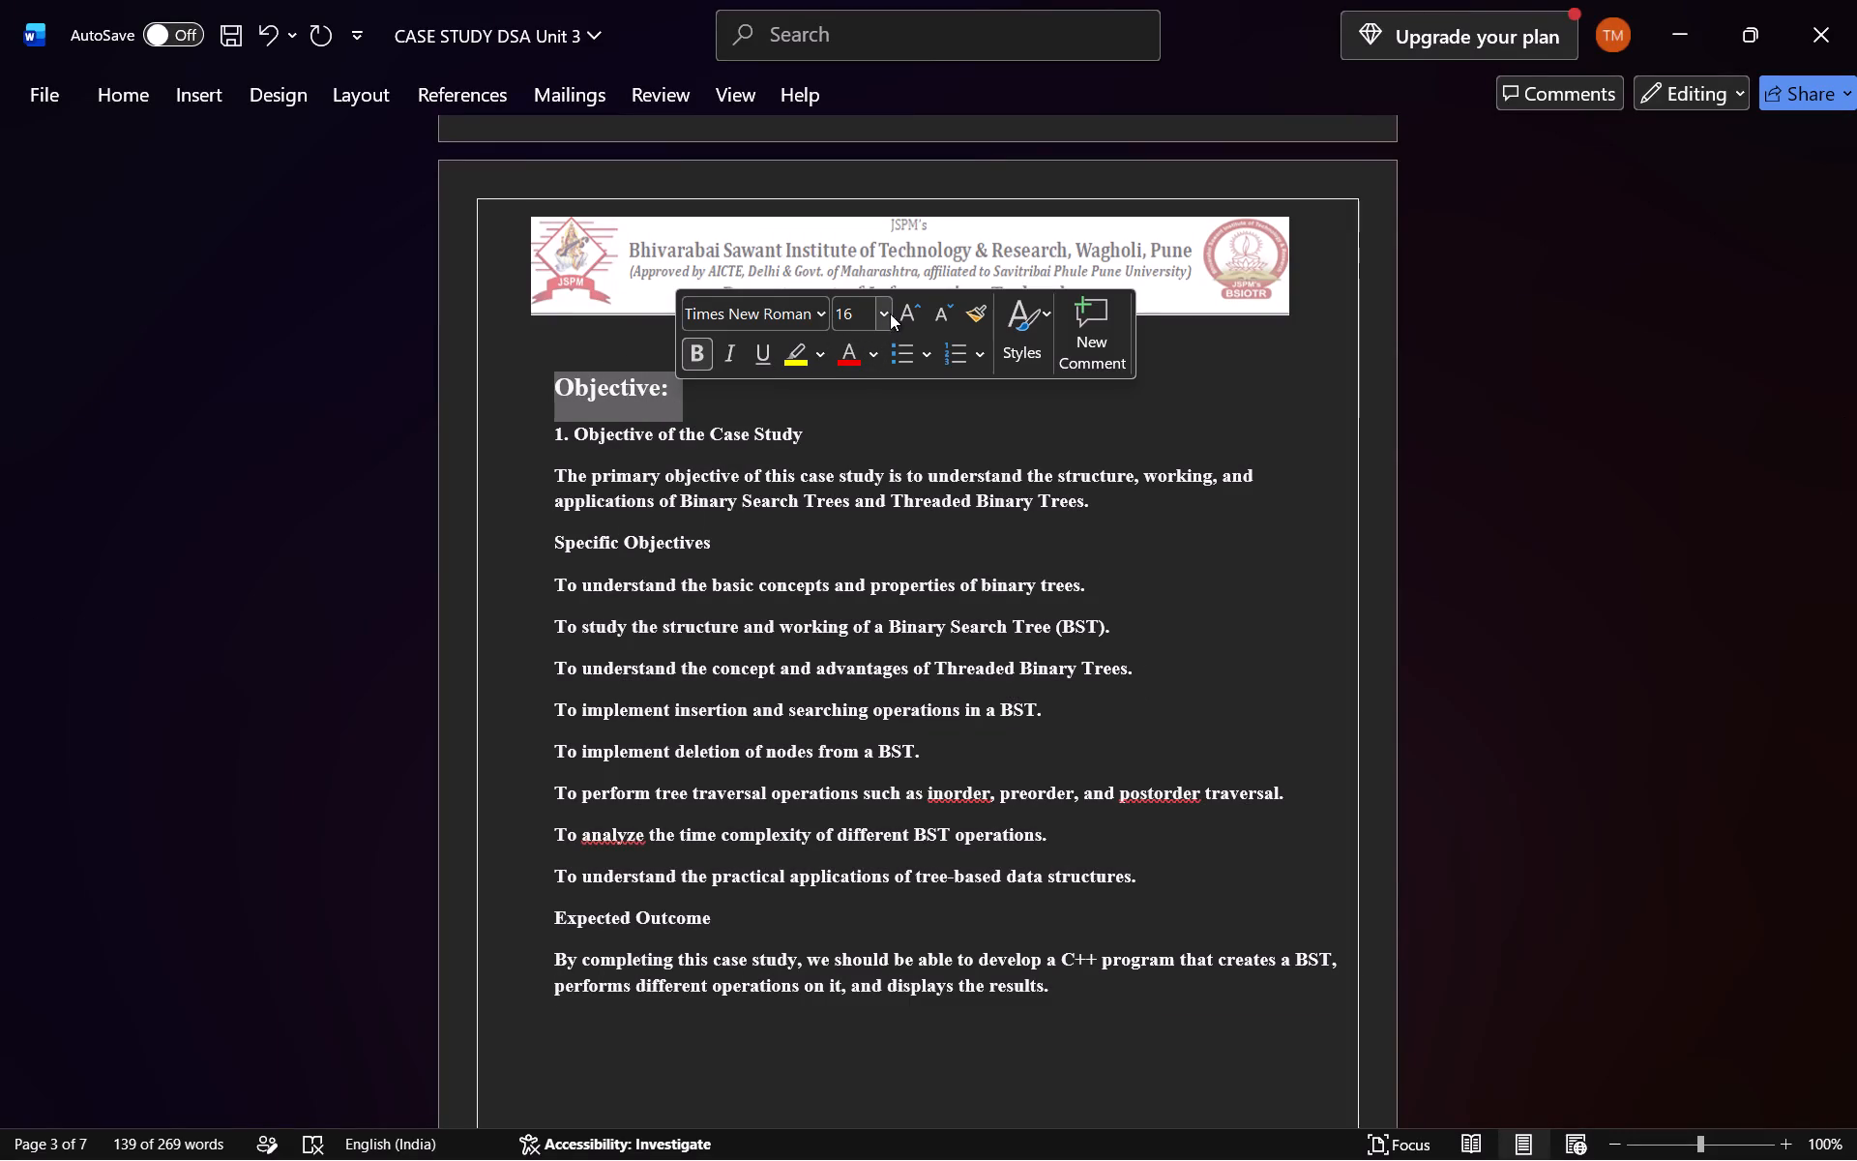
left_click(885, 312)
left_click(864, 518)
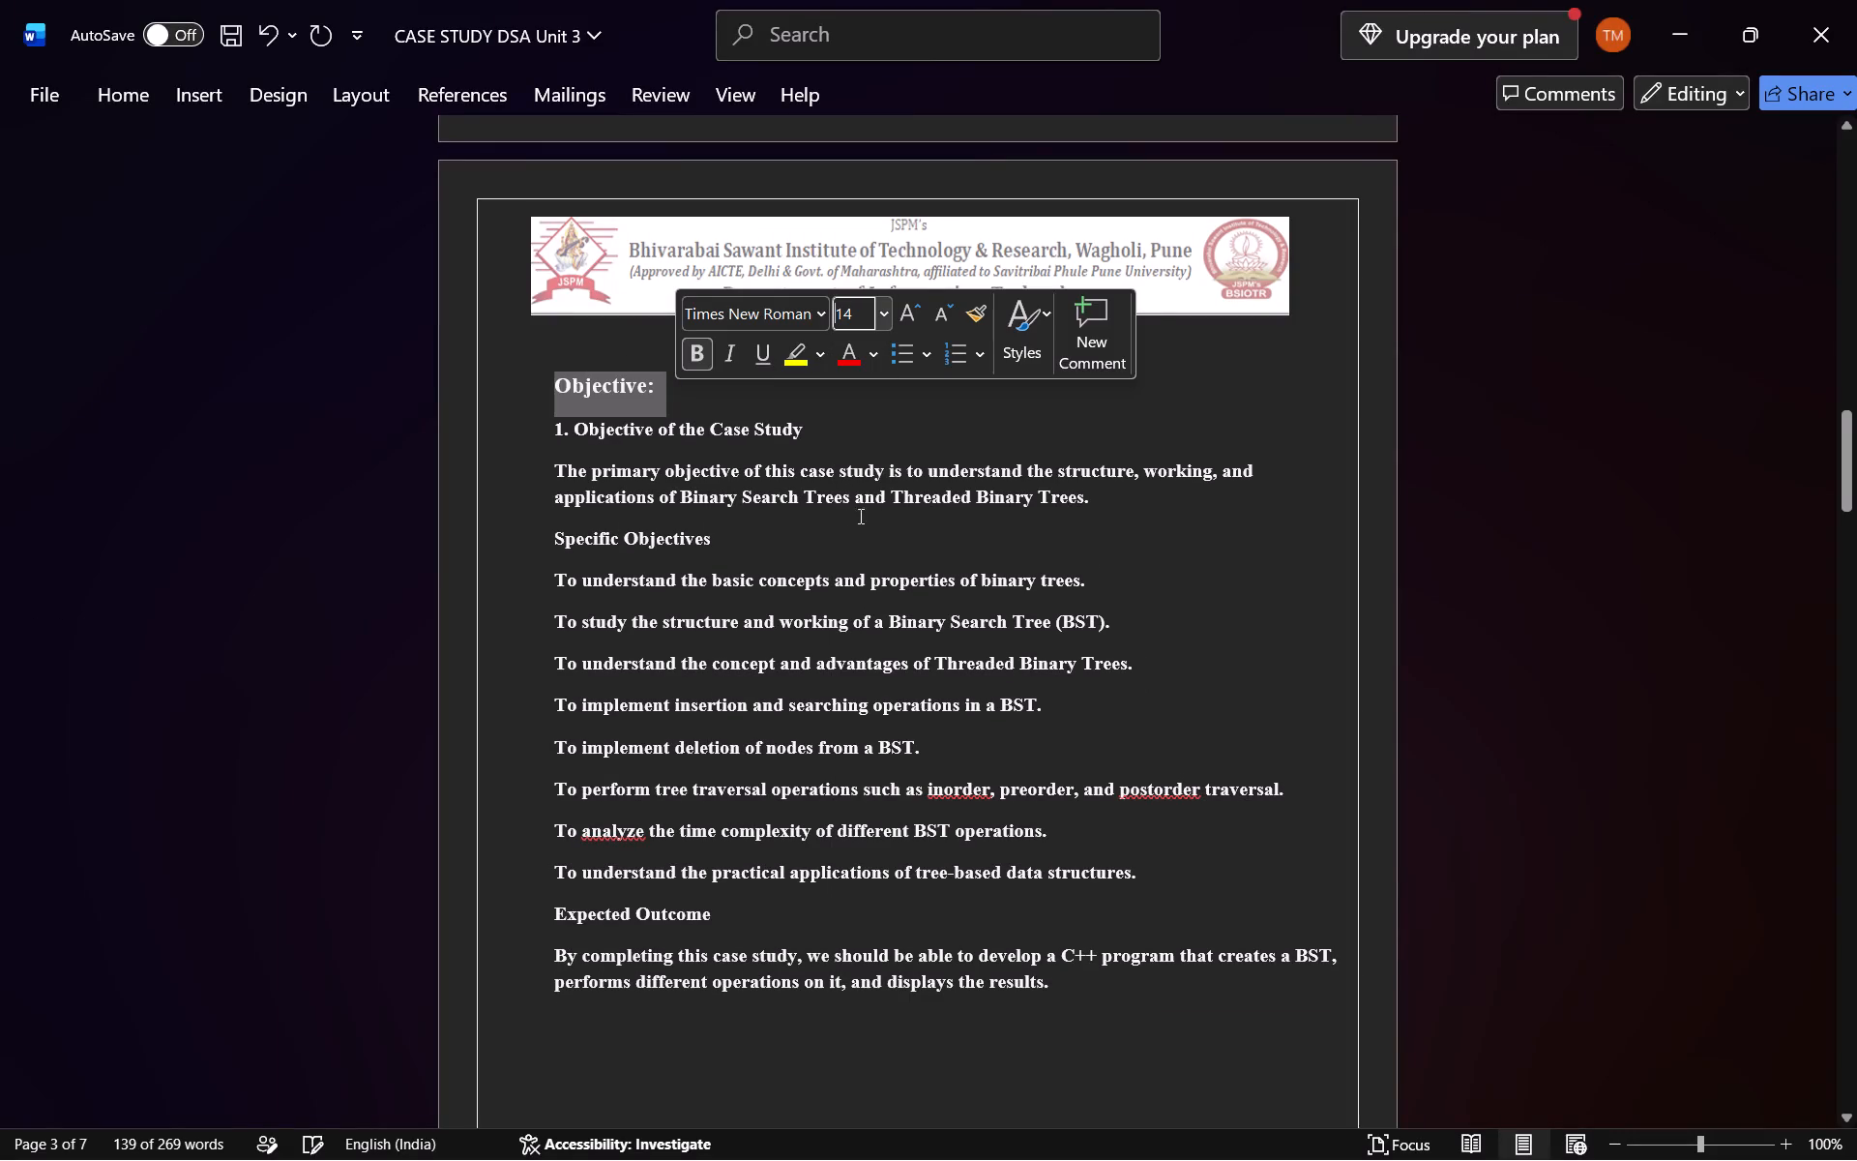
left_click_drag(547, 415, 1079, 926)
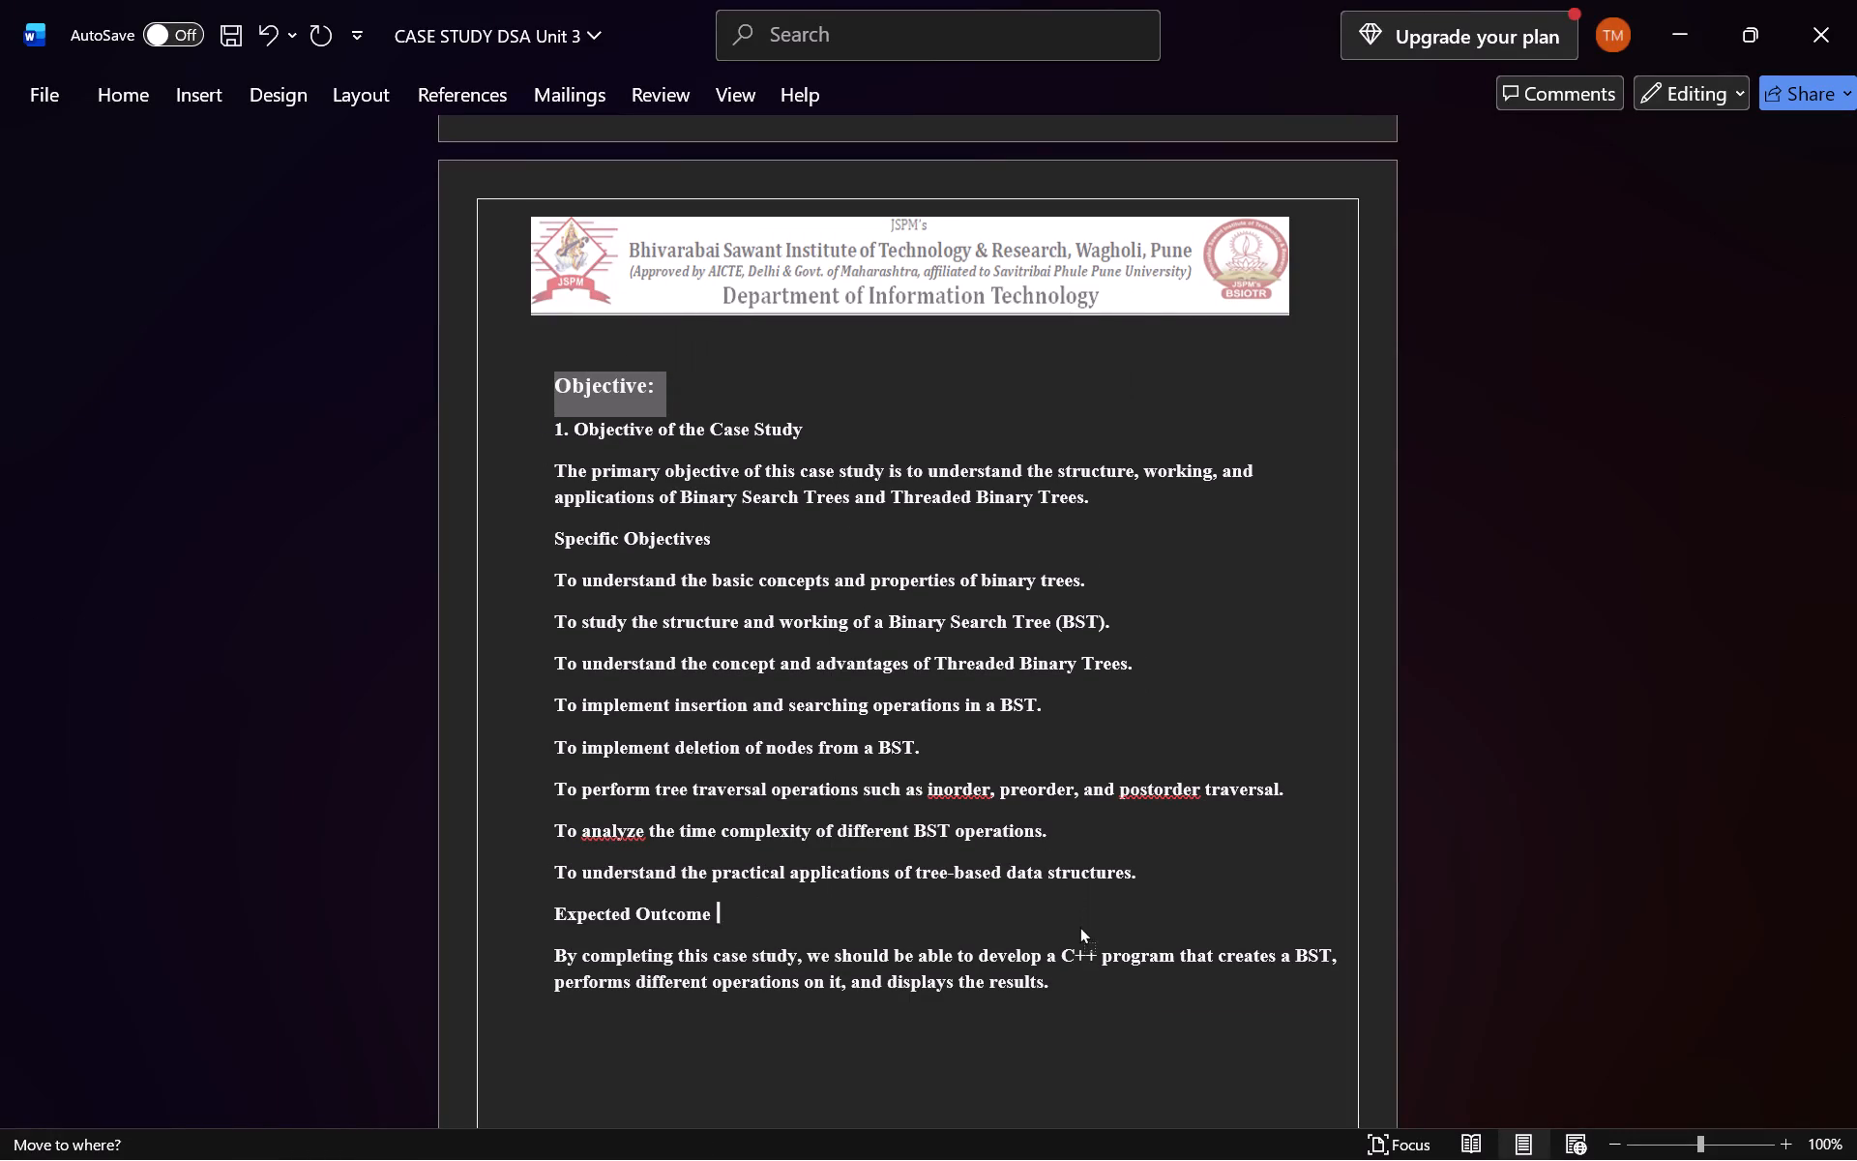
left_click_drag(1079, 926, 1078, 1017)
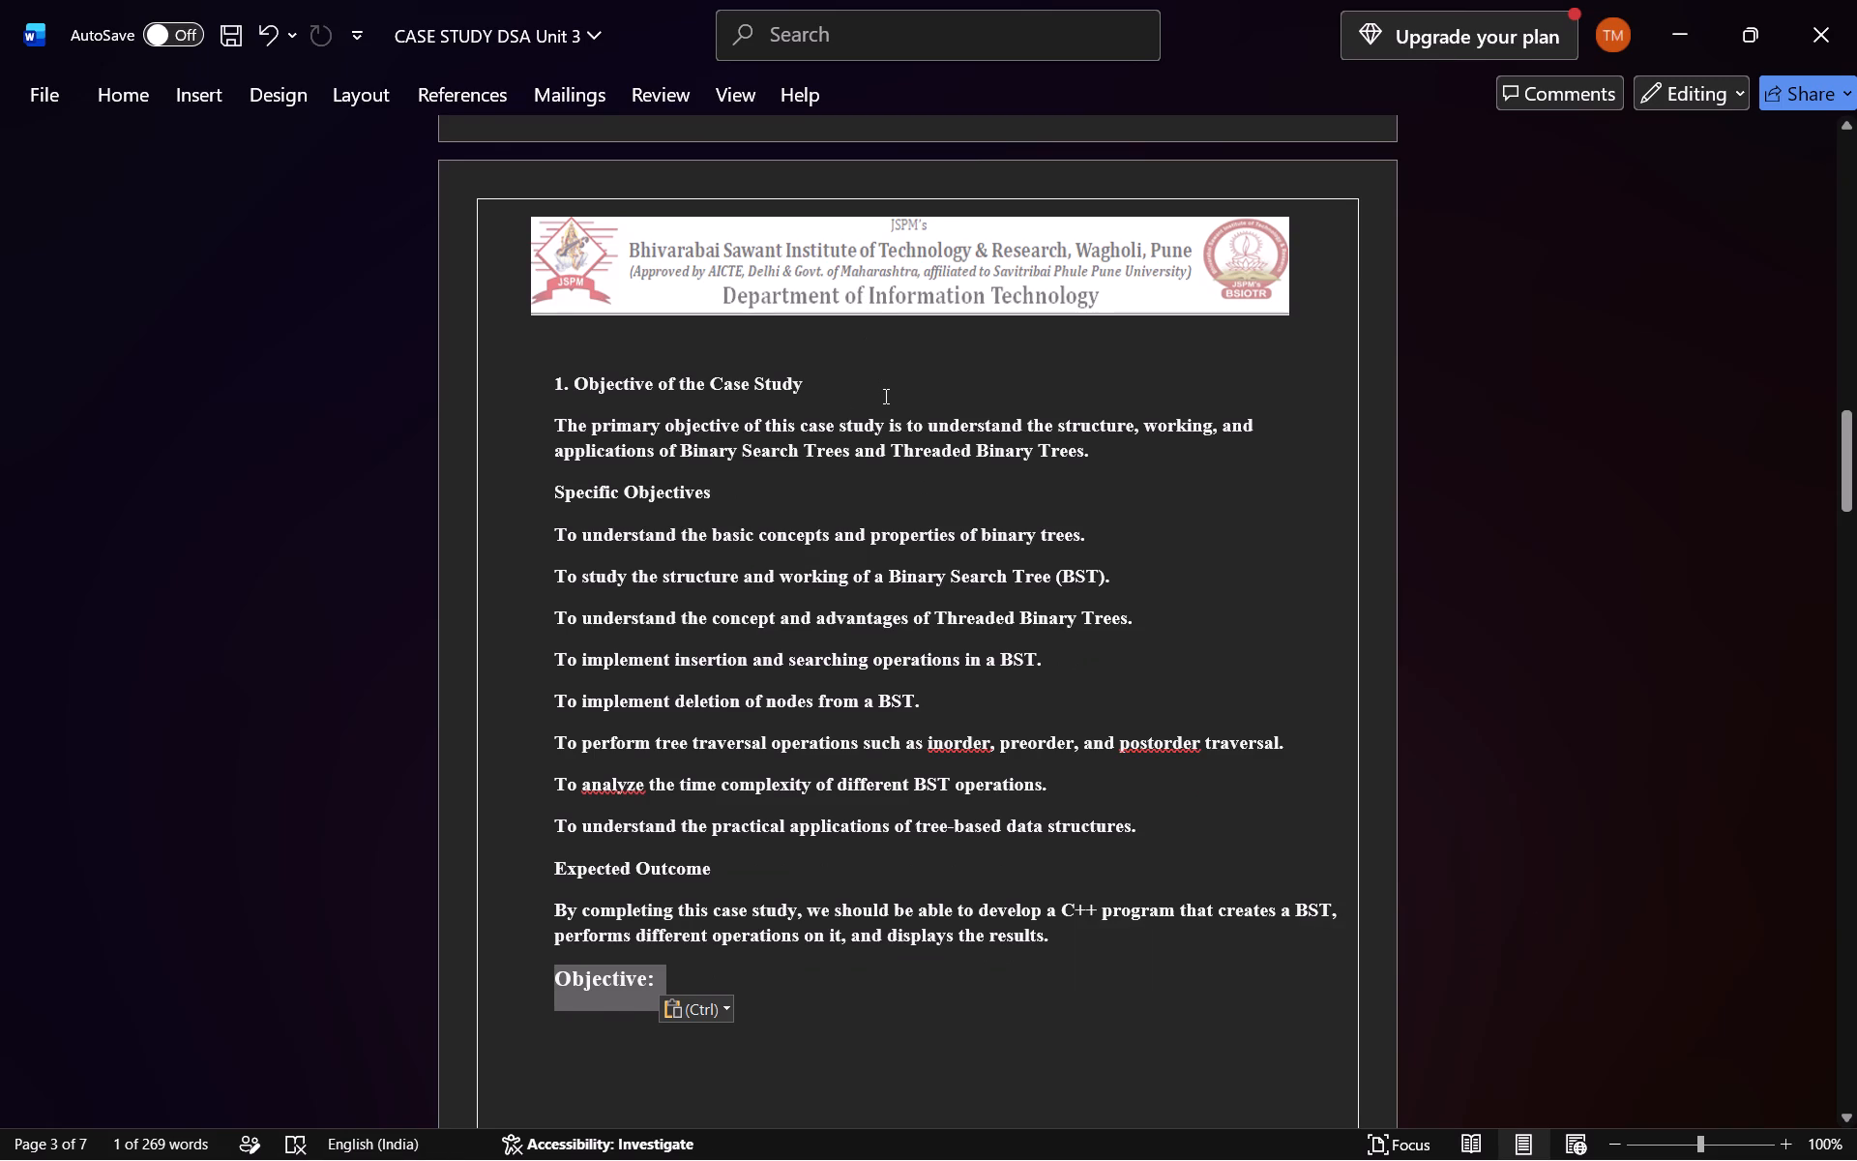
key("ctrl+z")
Remove the bold formatting from all the text below the "Objective:" heading, from "1. Objective of the Case Study" through the Expected Outcome paragraph.
left_click_drag(549, 425, 1033, 1049)
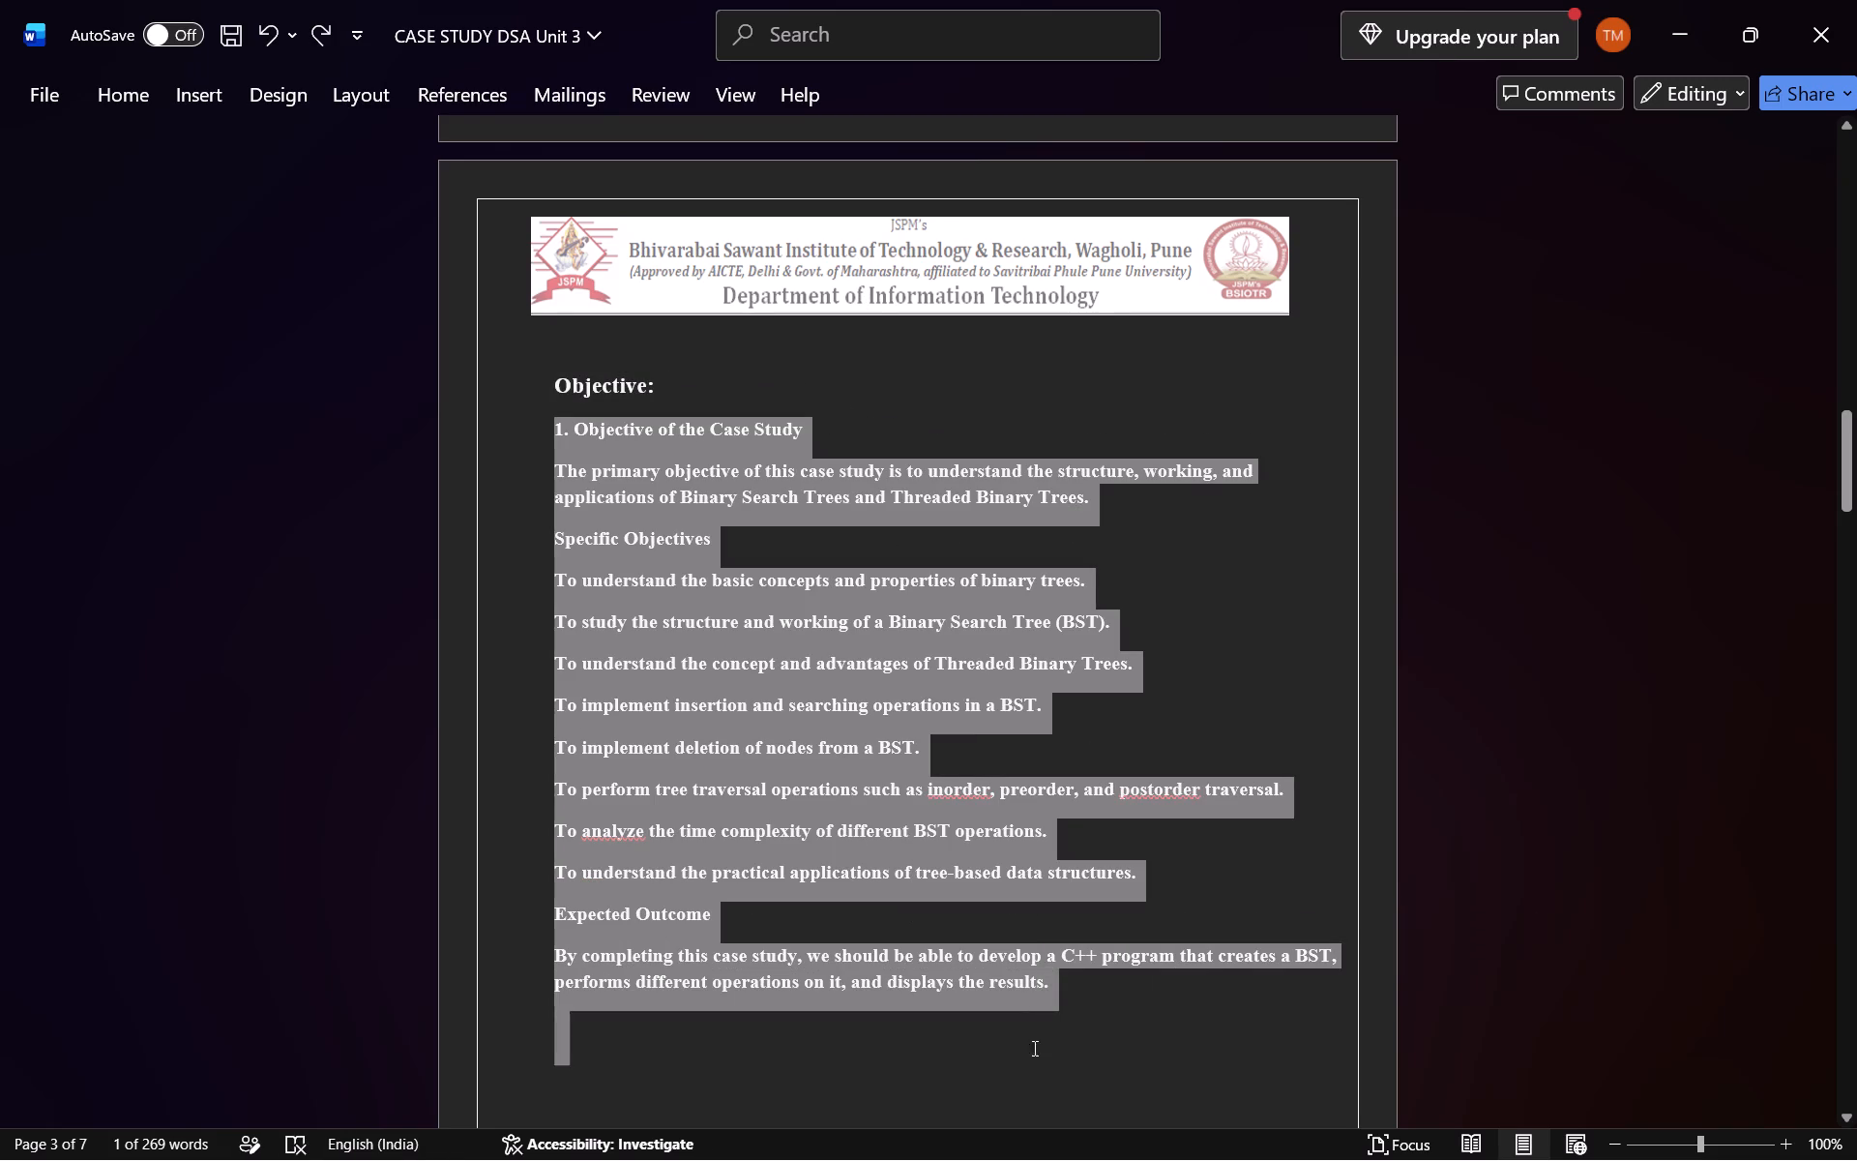
left_click_drag(1033, 1049, 1053, 971)
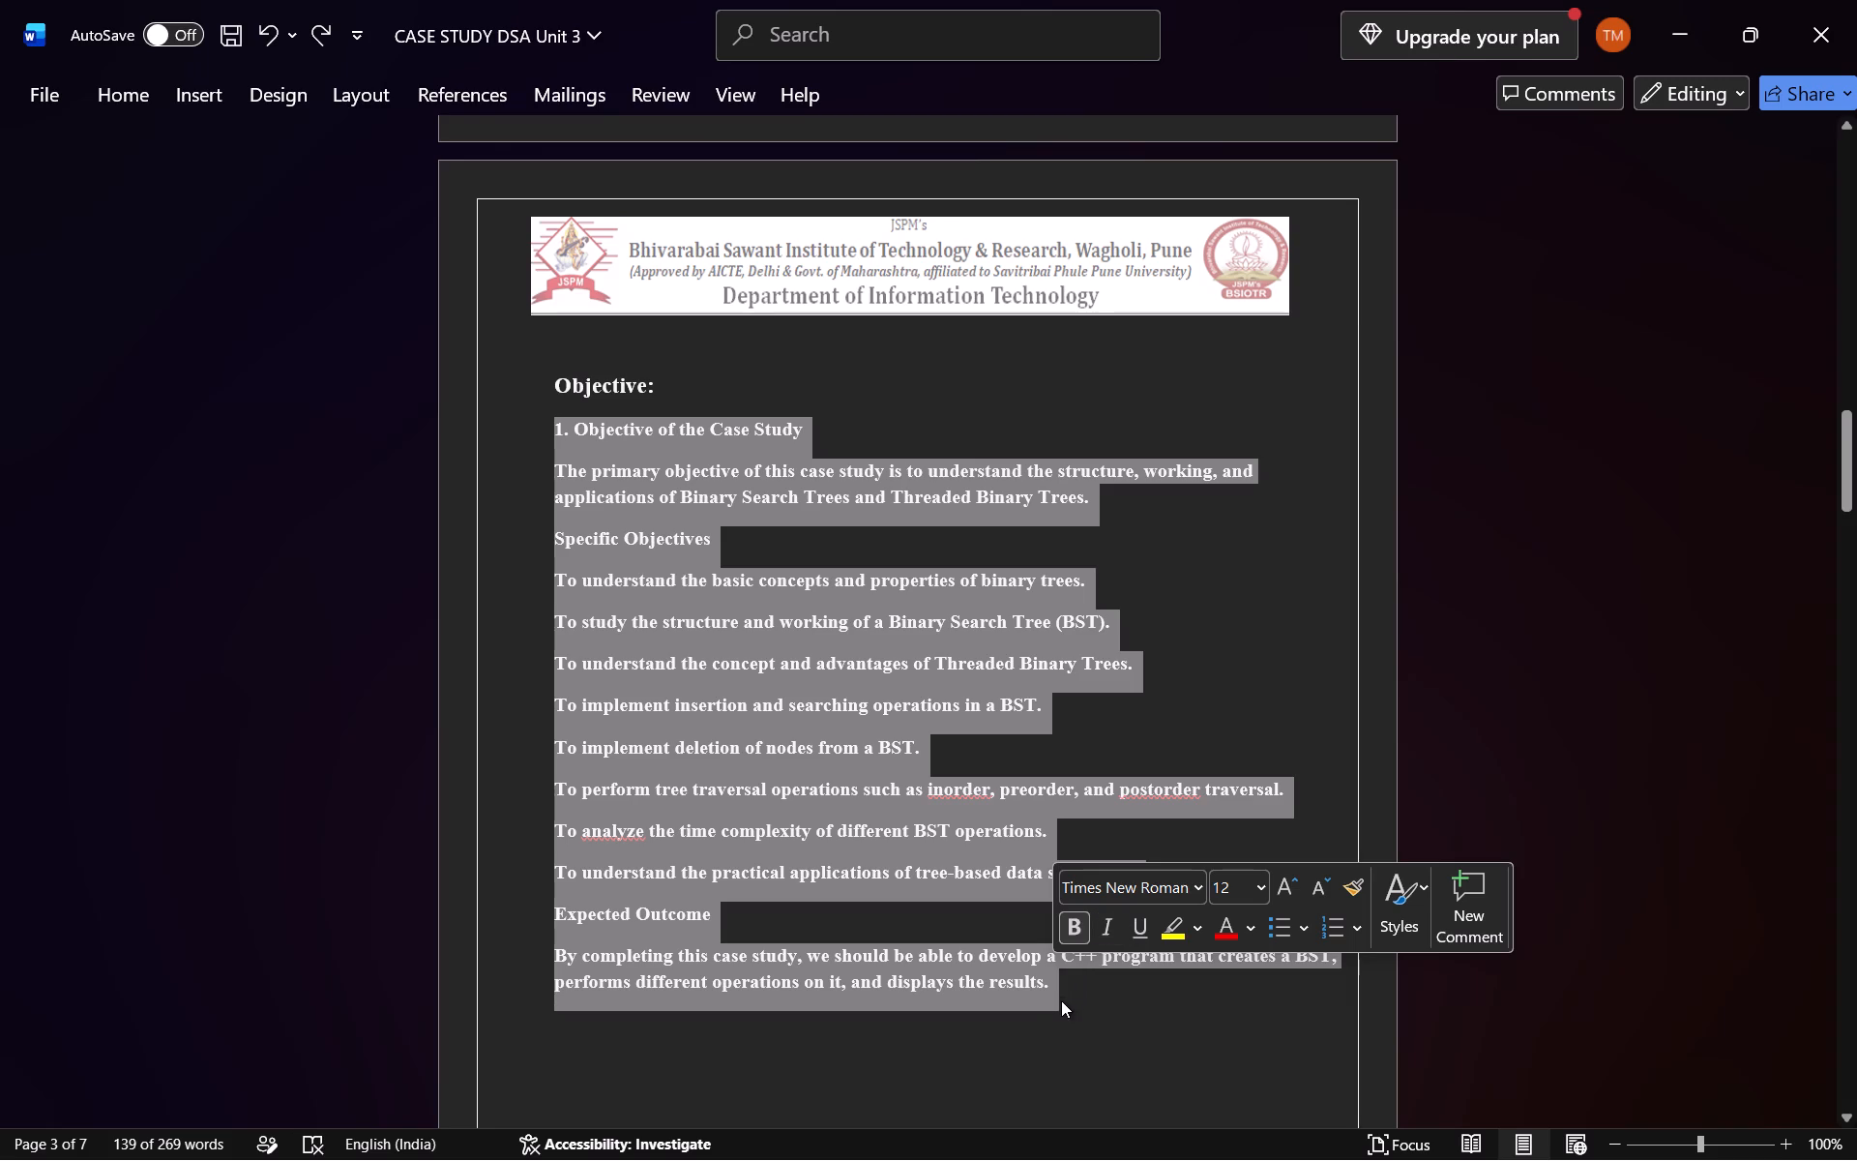
left_click(1070, 927)
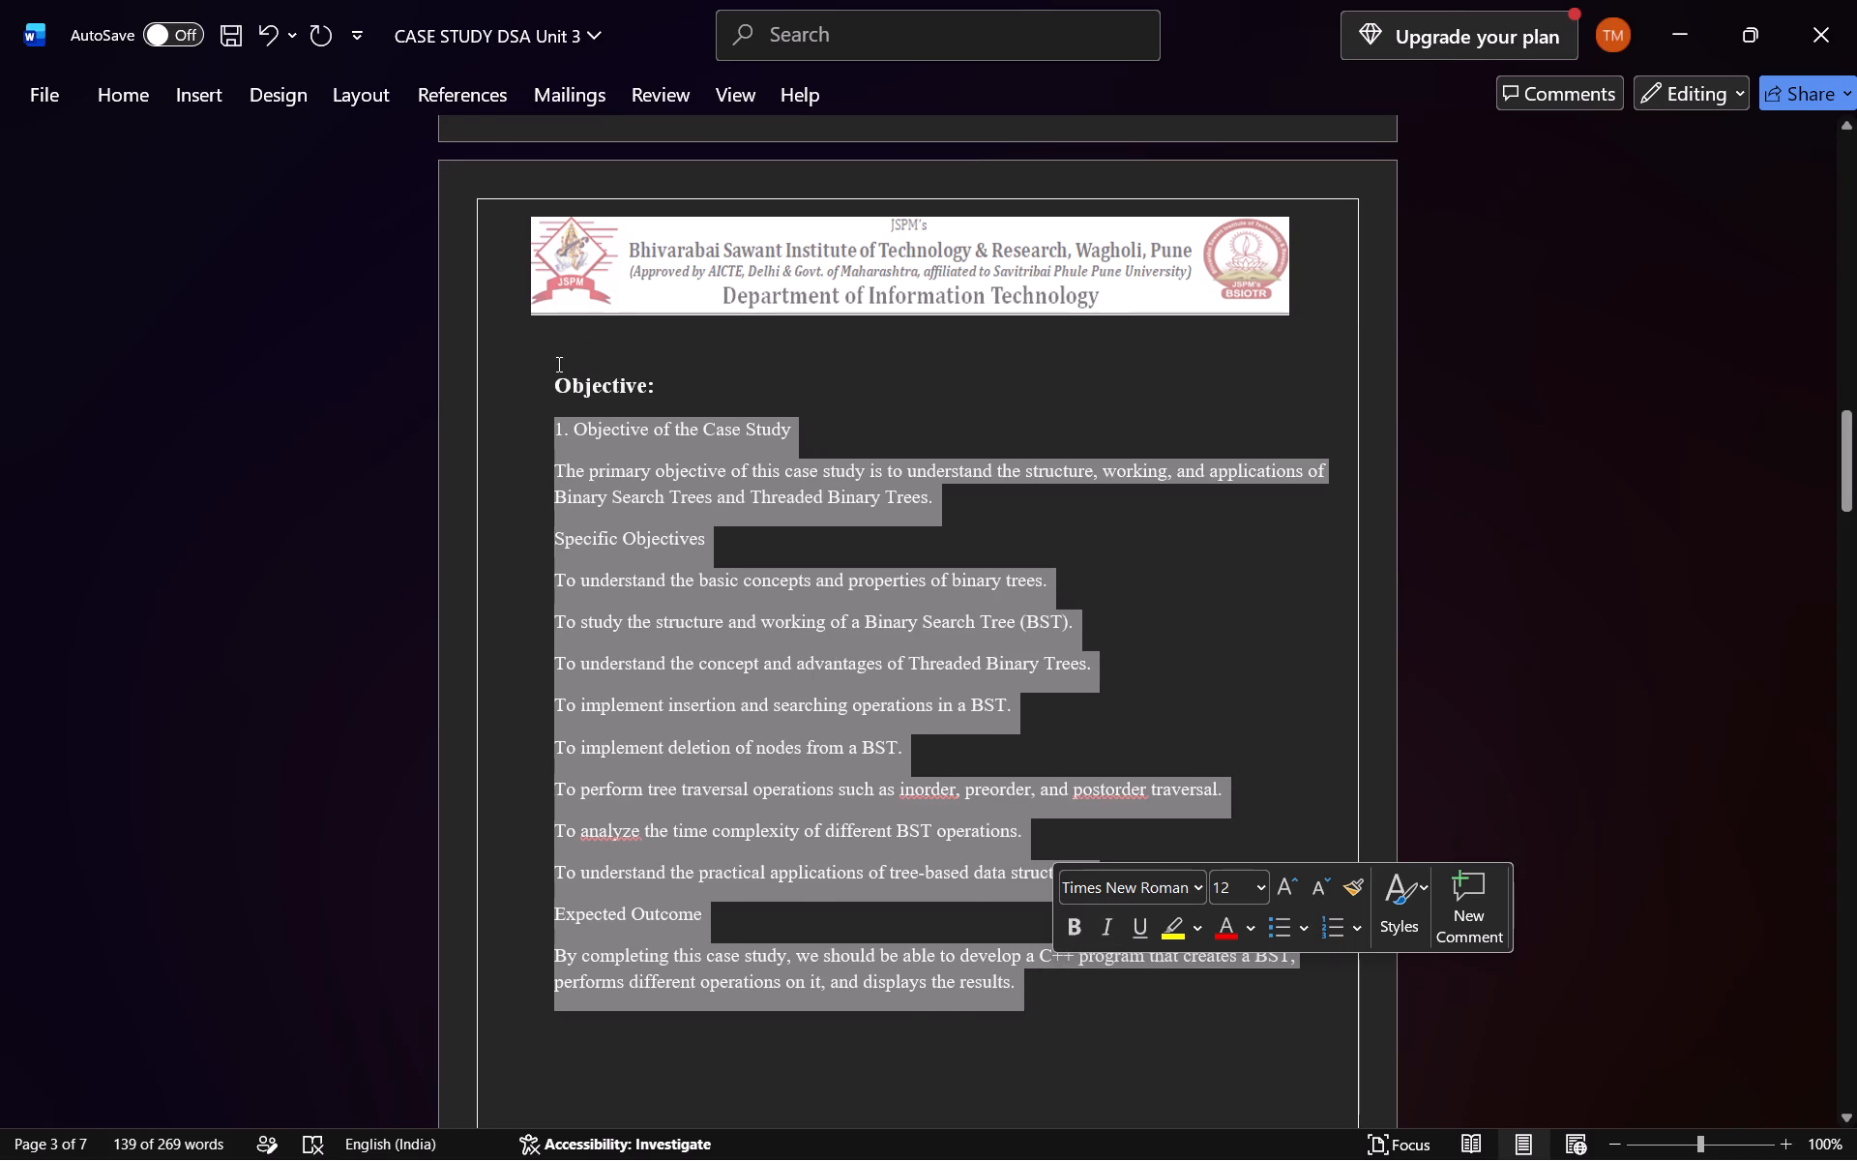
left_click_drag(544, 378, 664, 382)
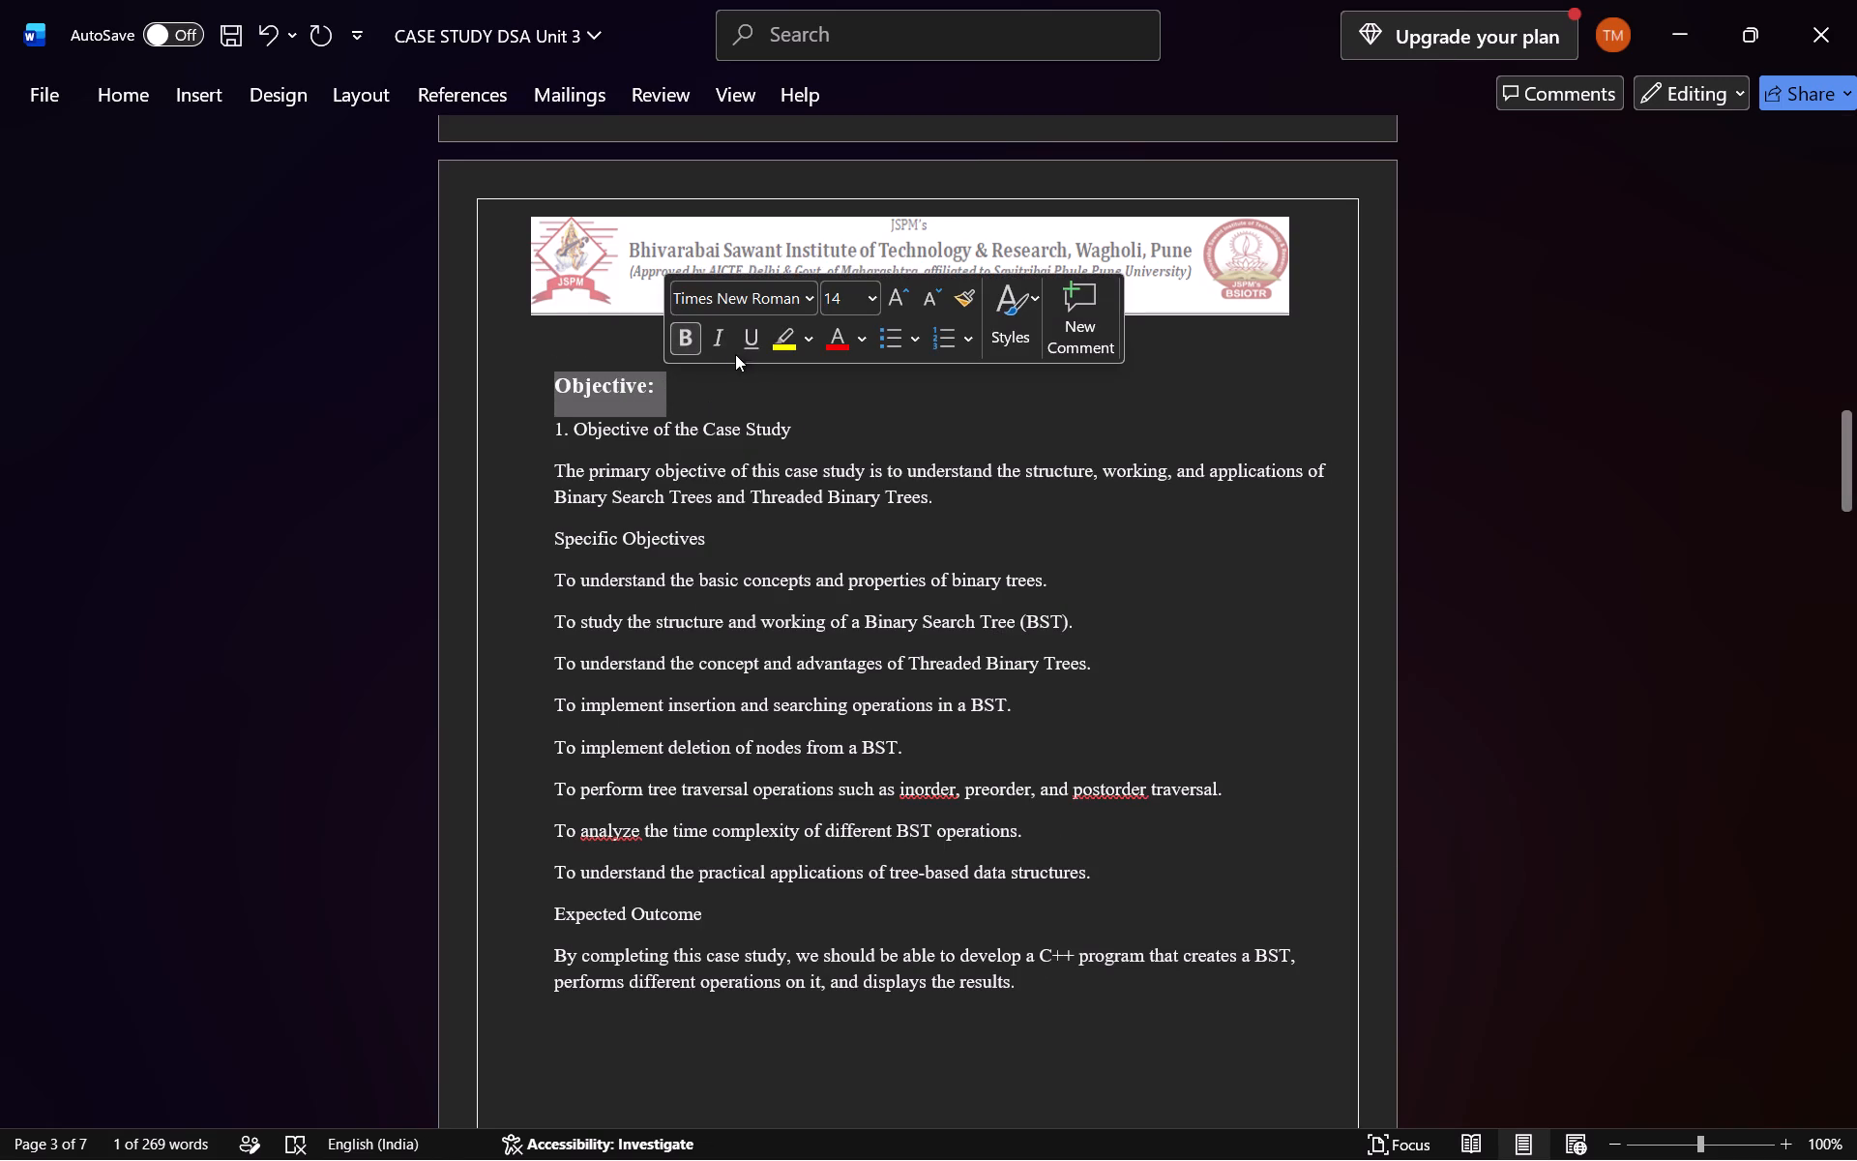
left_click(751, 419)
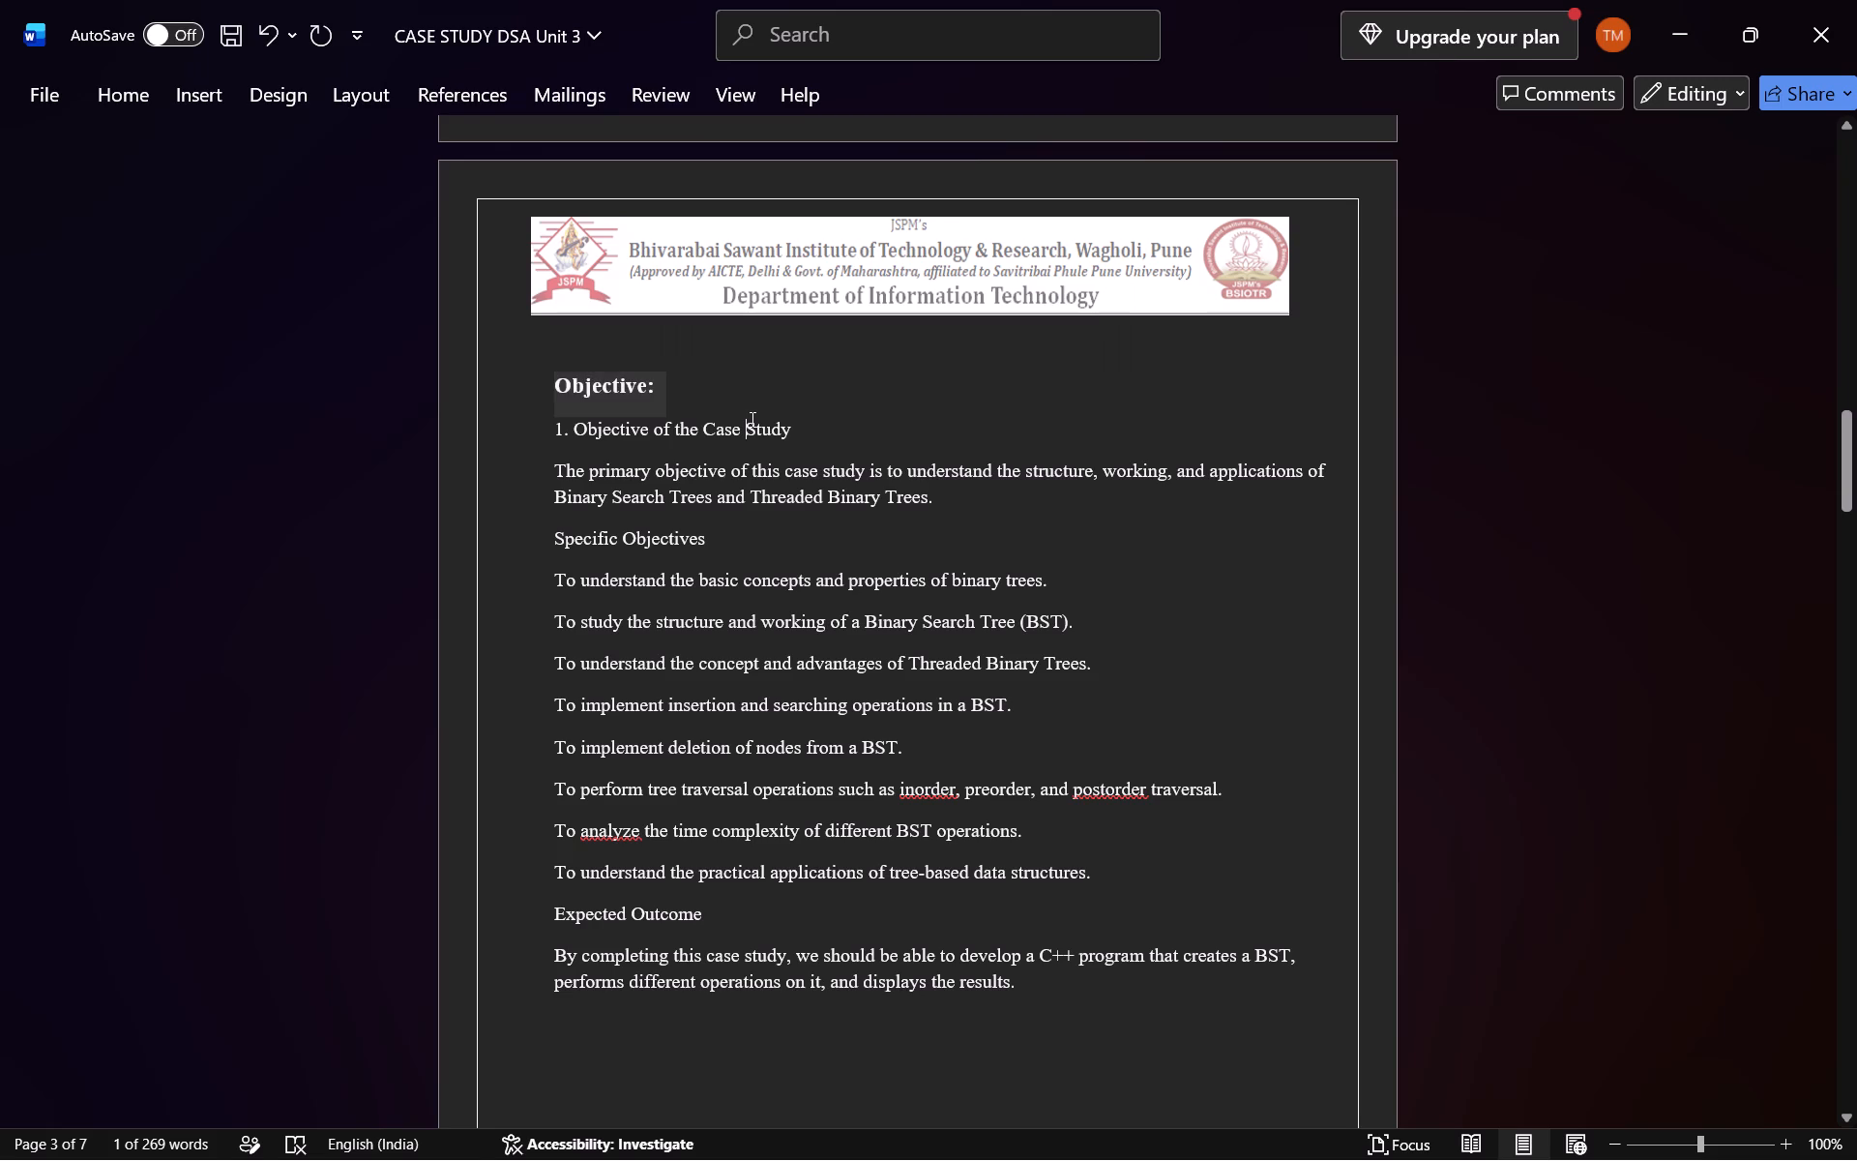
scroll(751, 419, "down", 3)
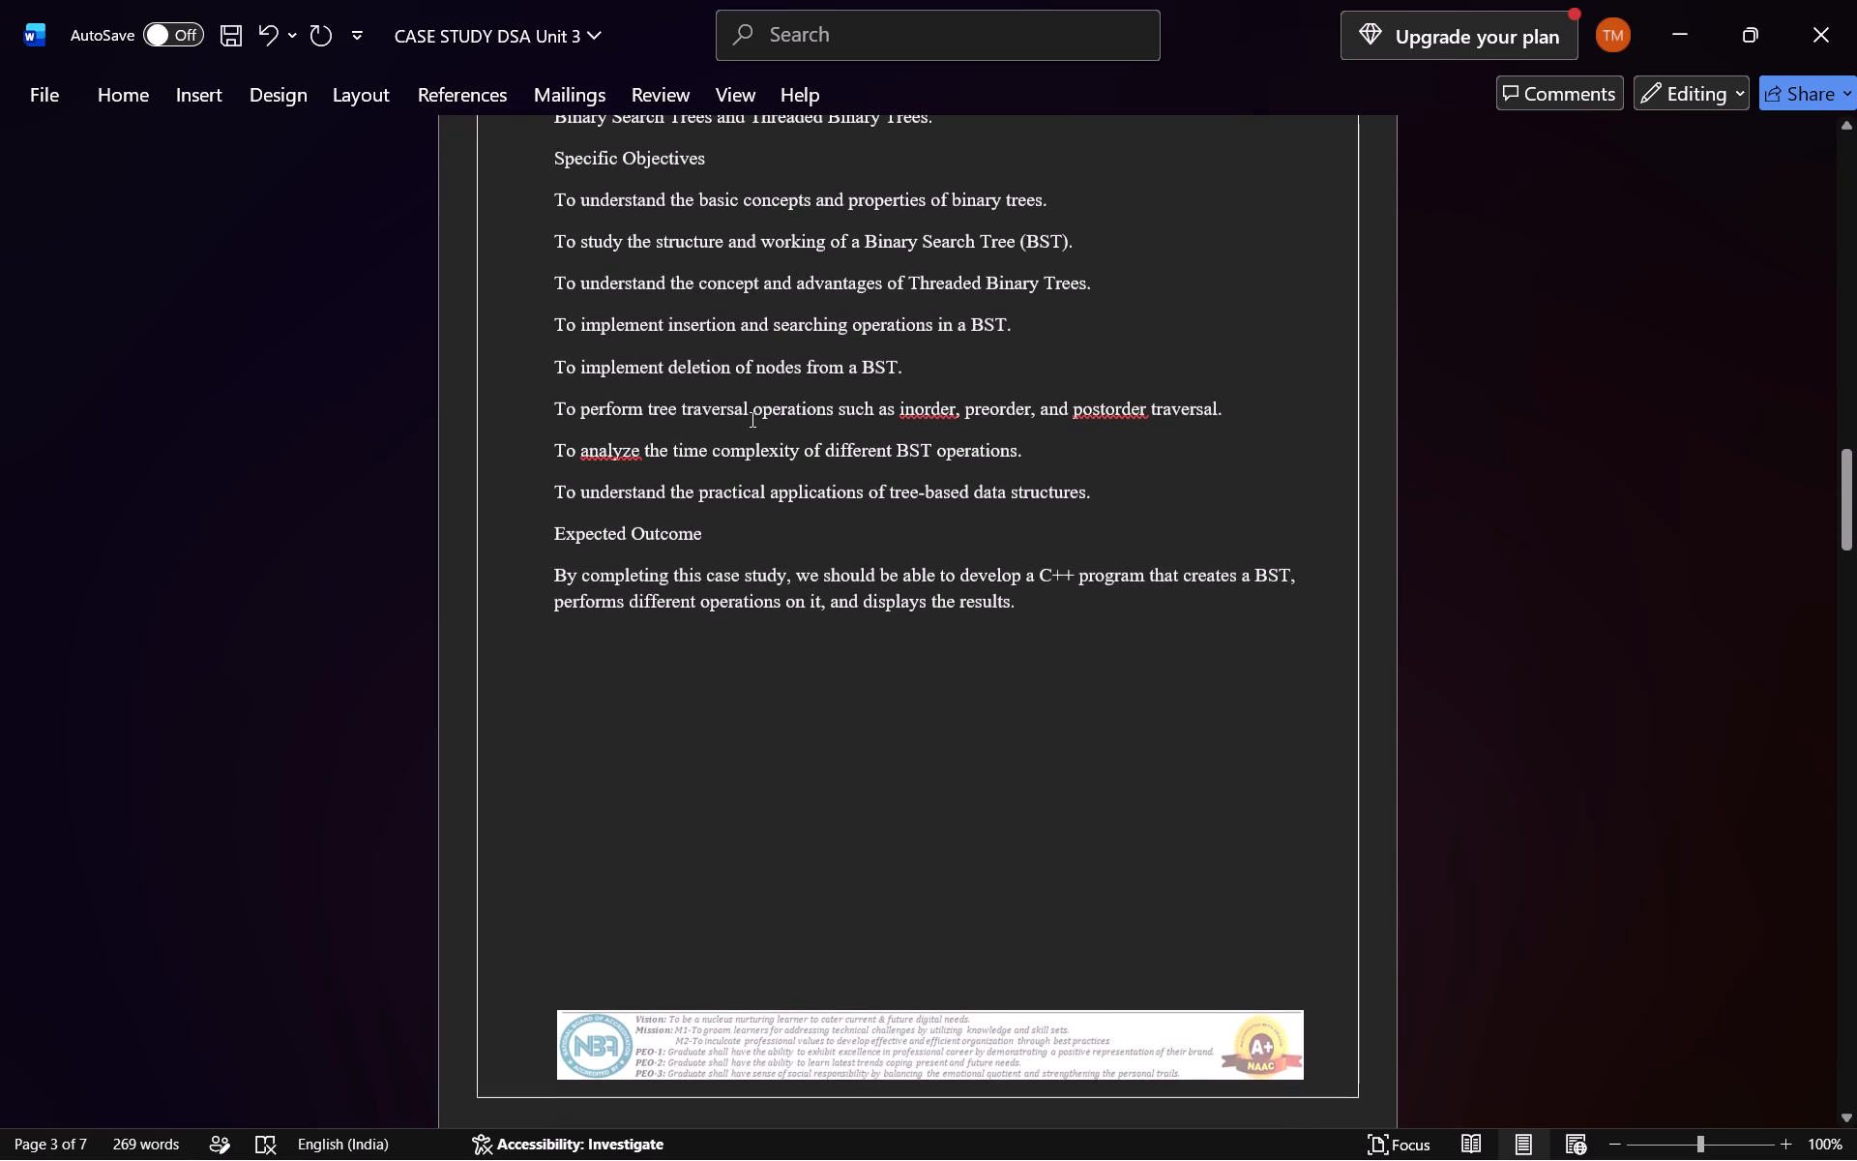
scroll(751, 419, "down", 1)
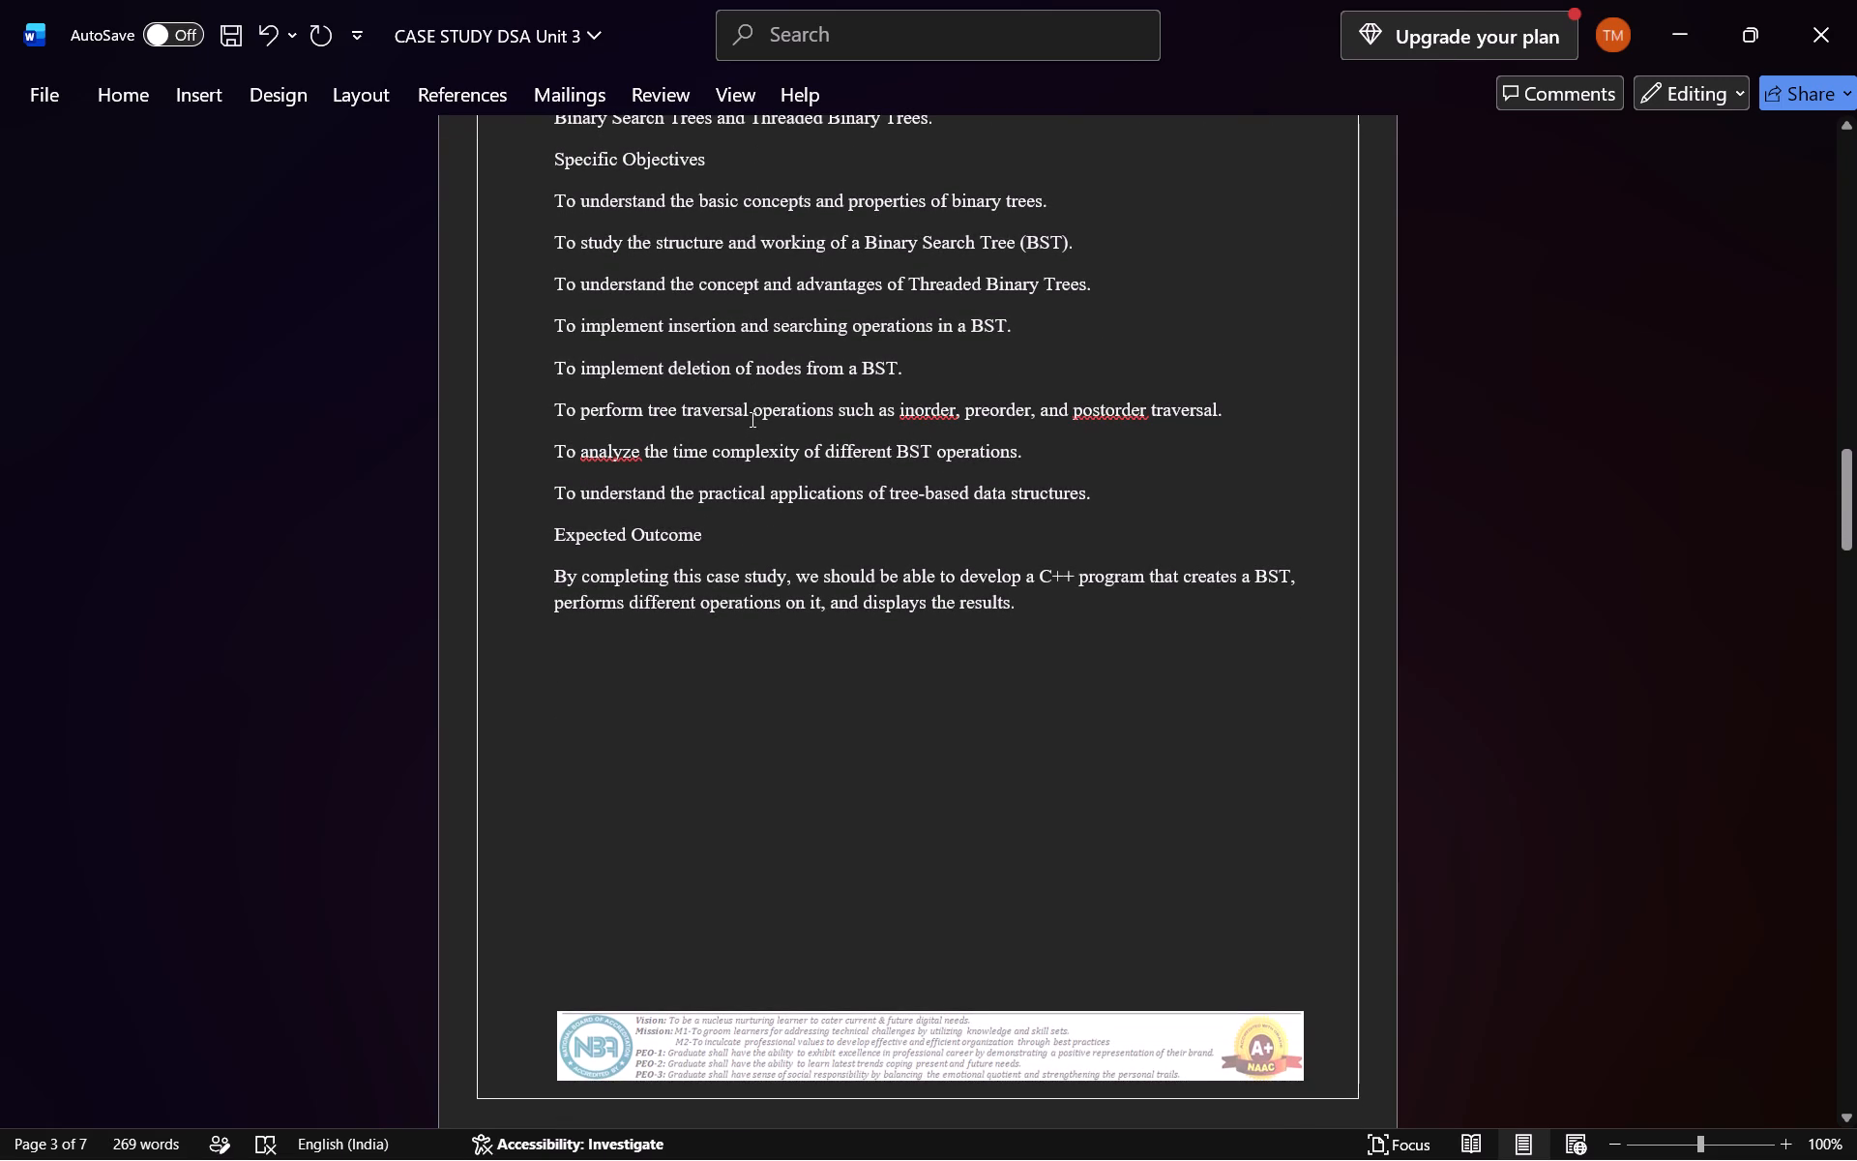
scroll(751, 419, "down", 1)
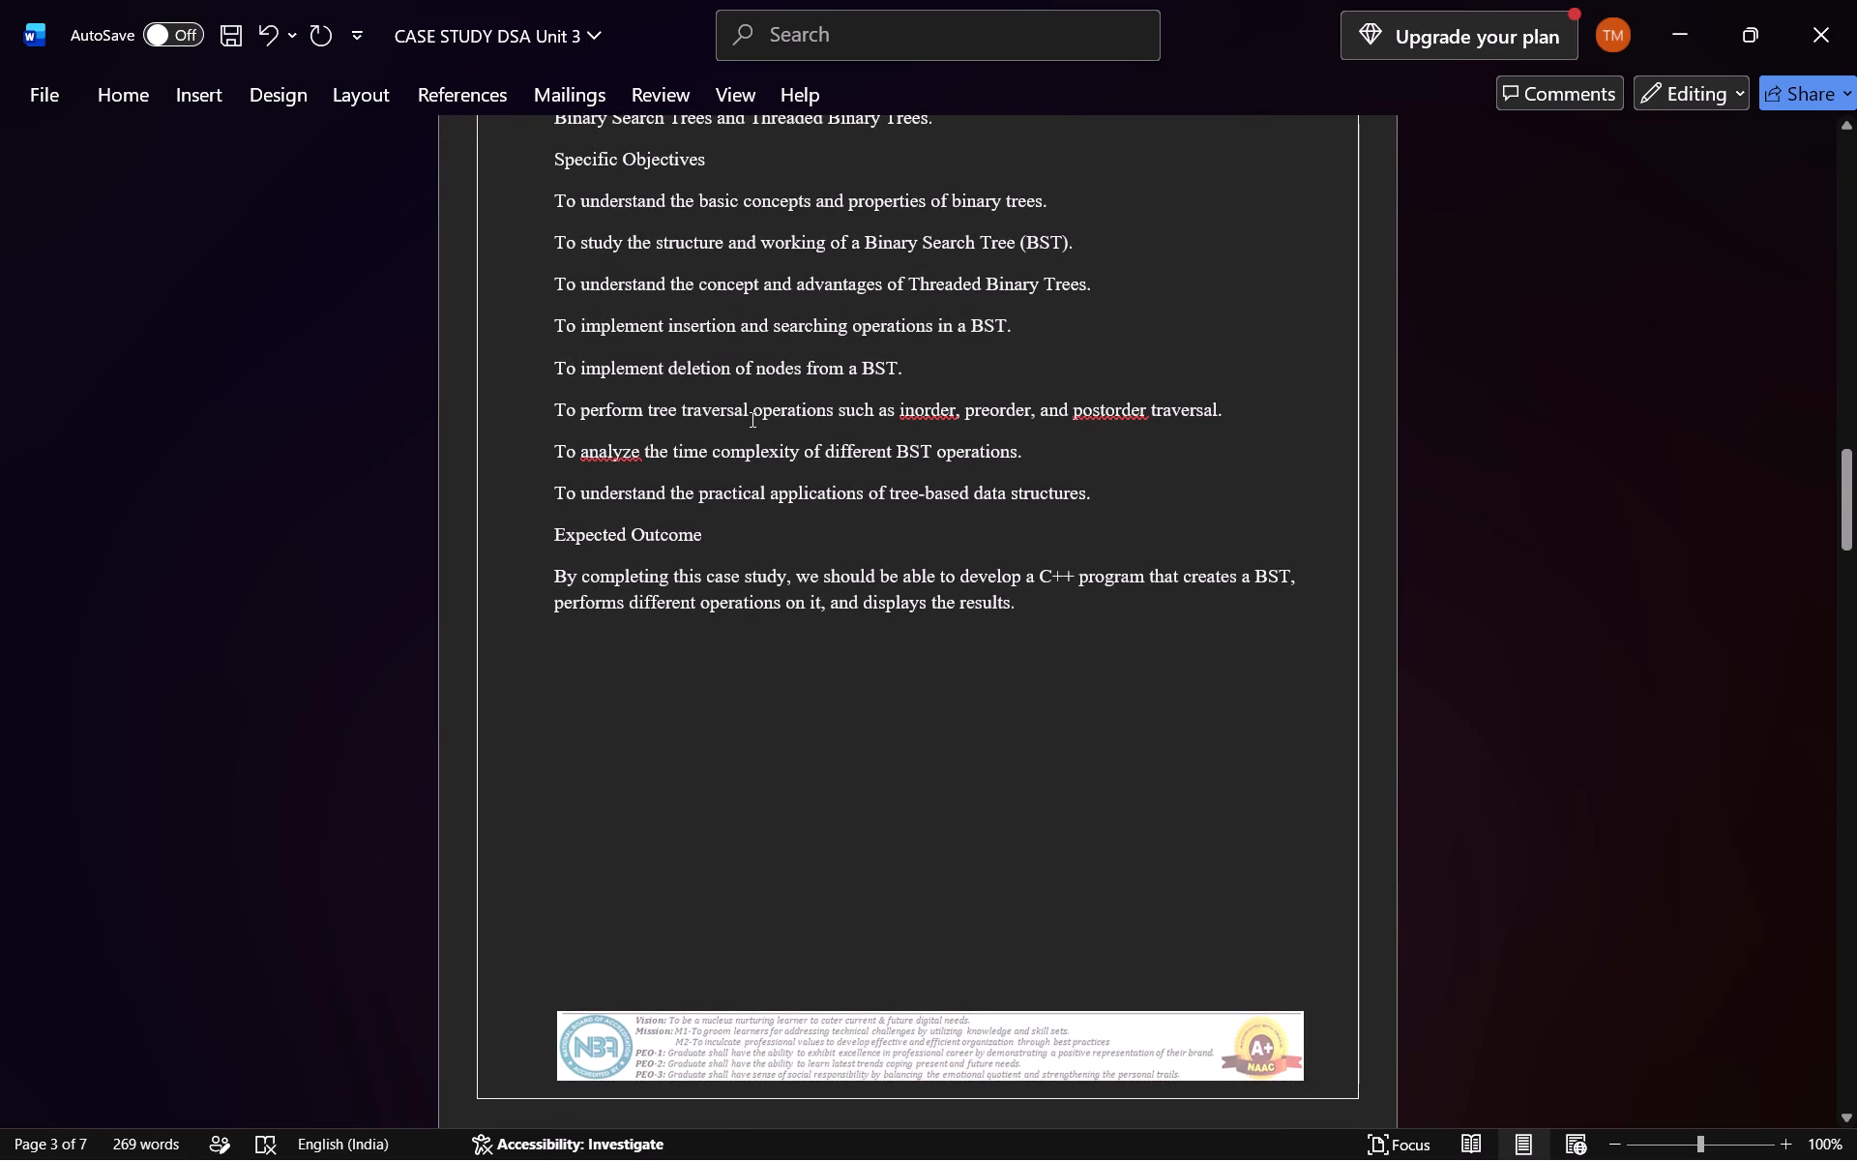
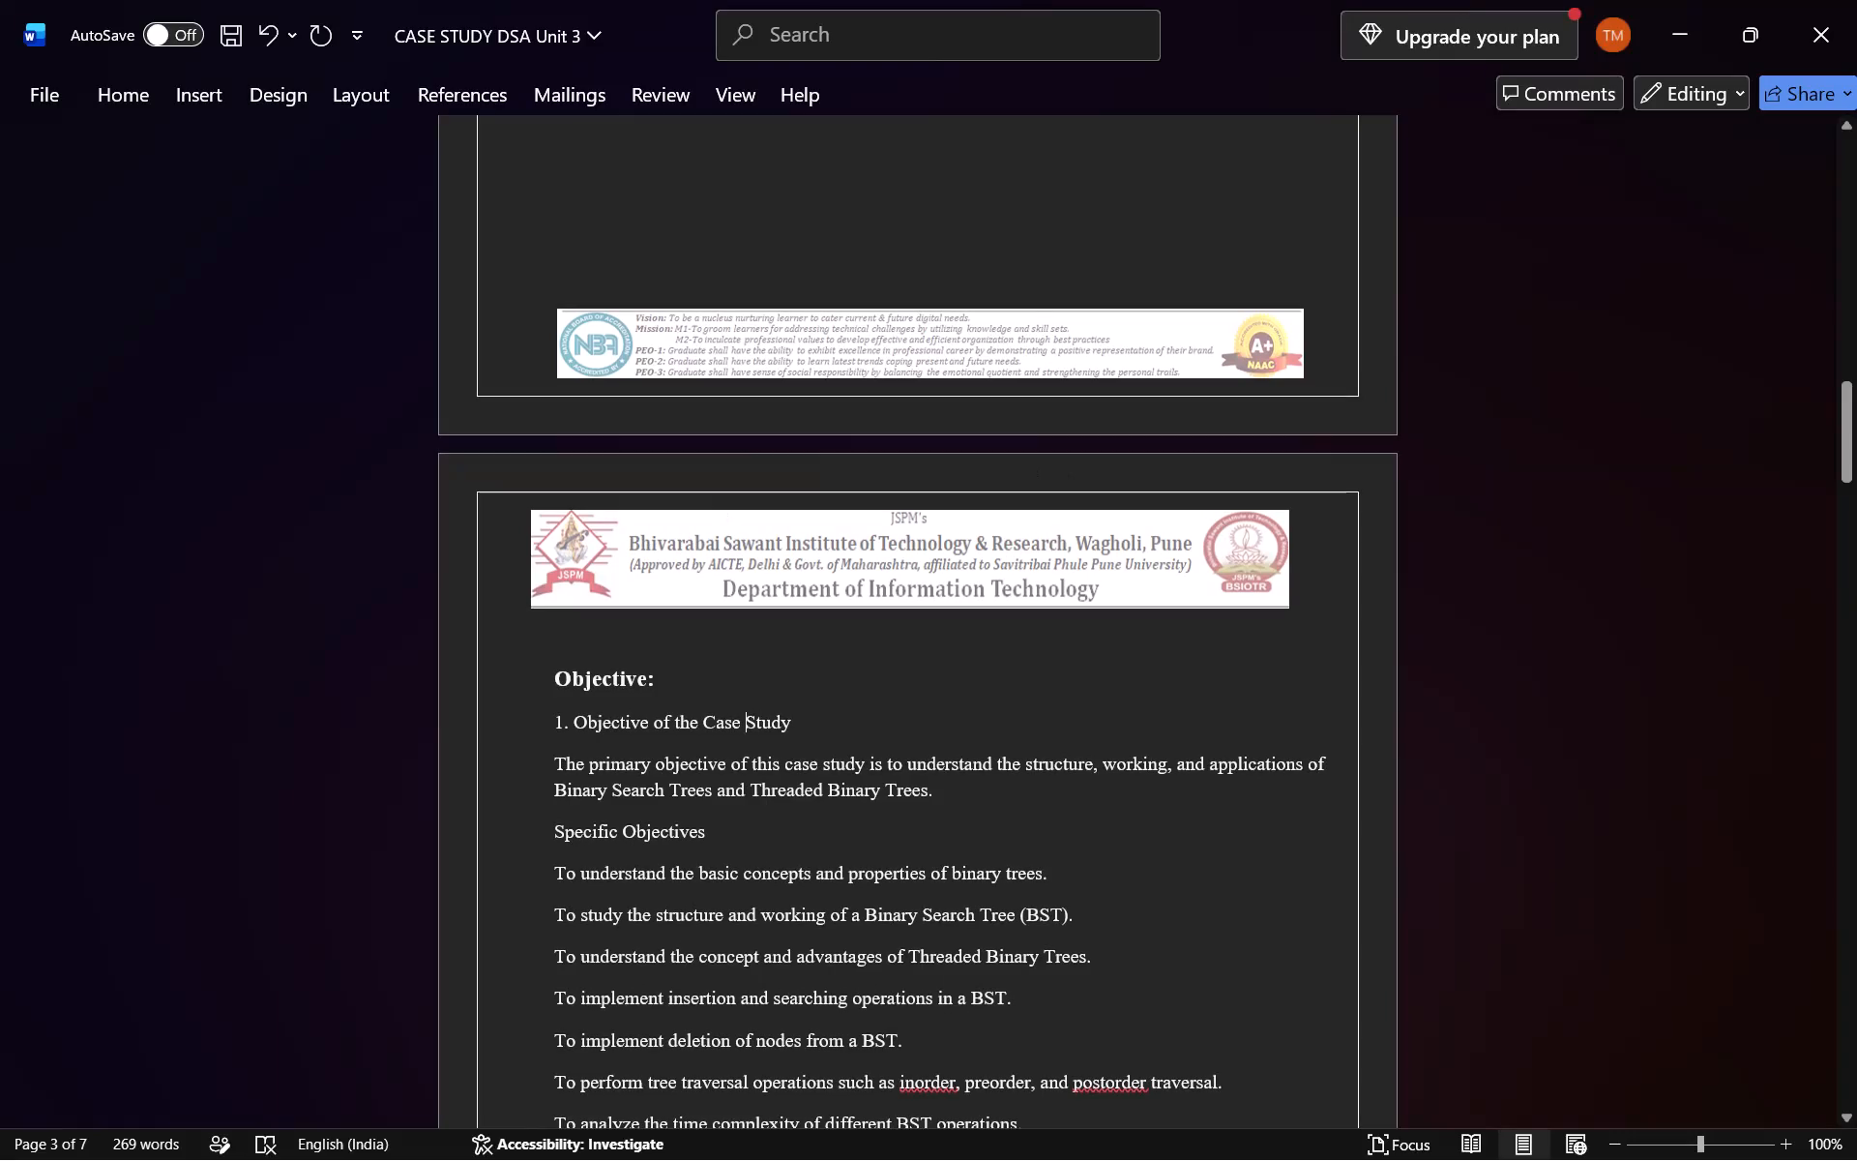
Replace all the text below the "Objective:" heading on page 3 with the copied, more detailed objective text.
left_click_drag(548, 723, 829, 1160)
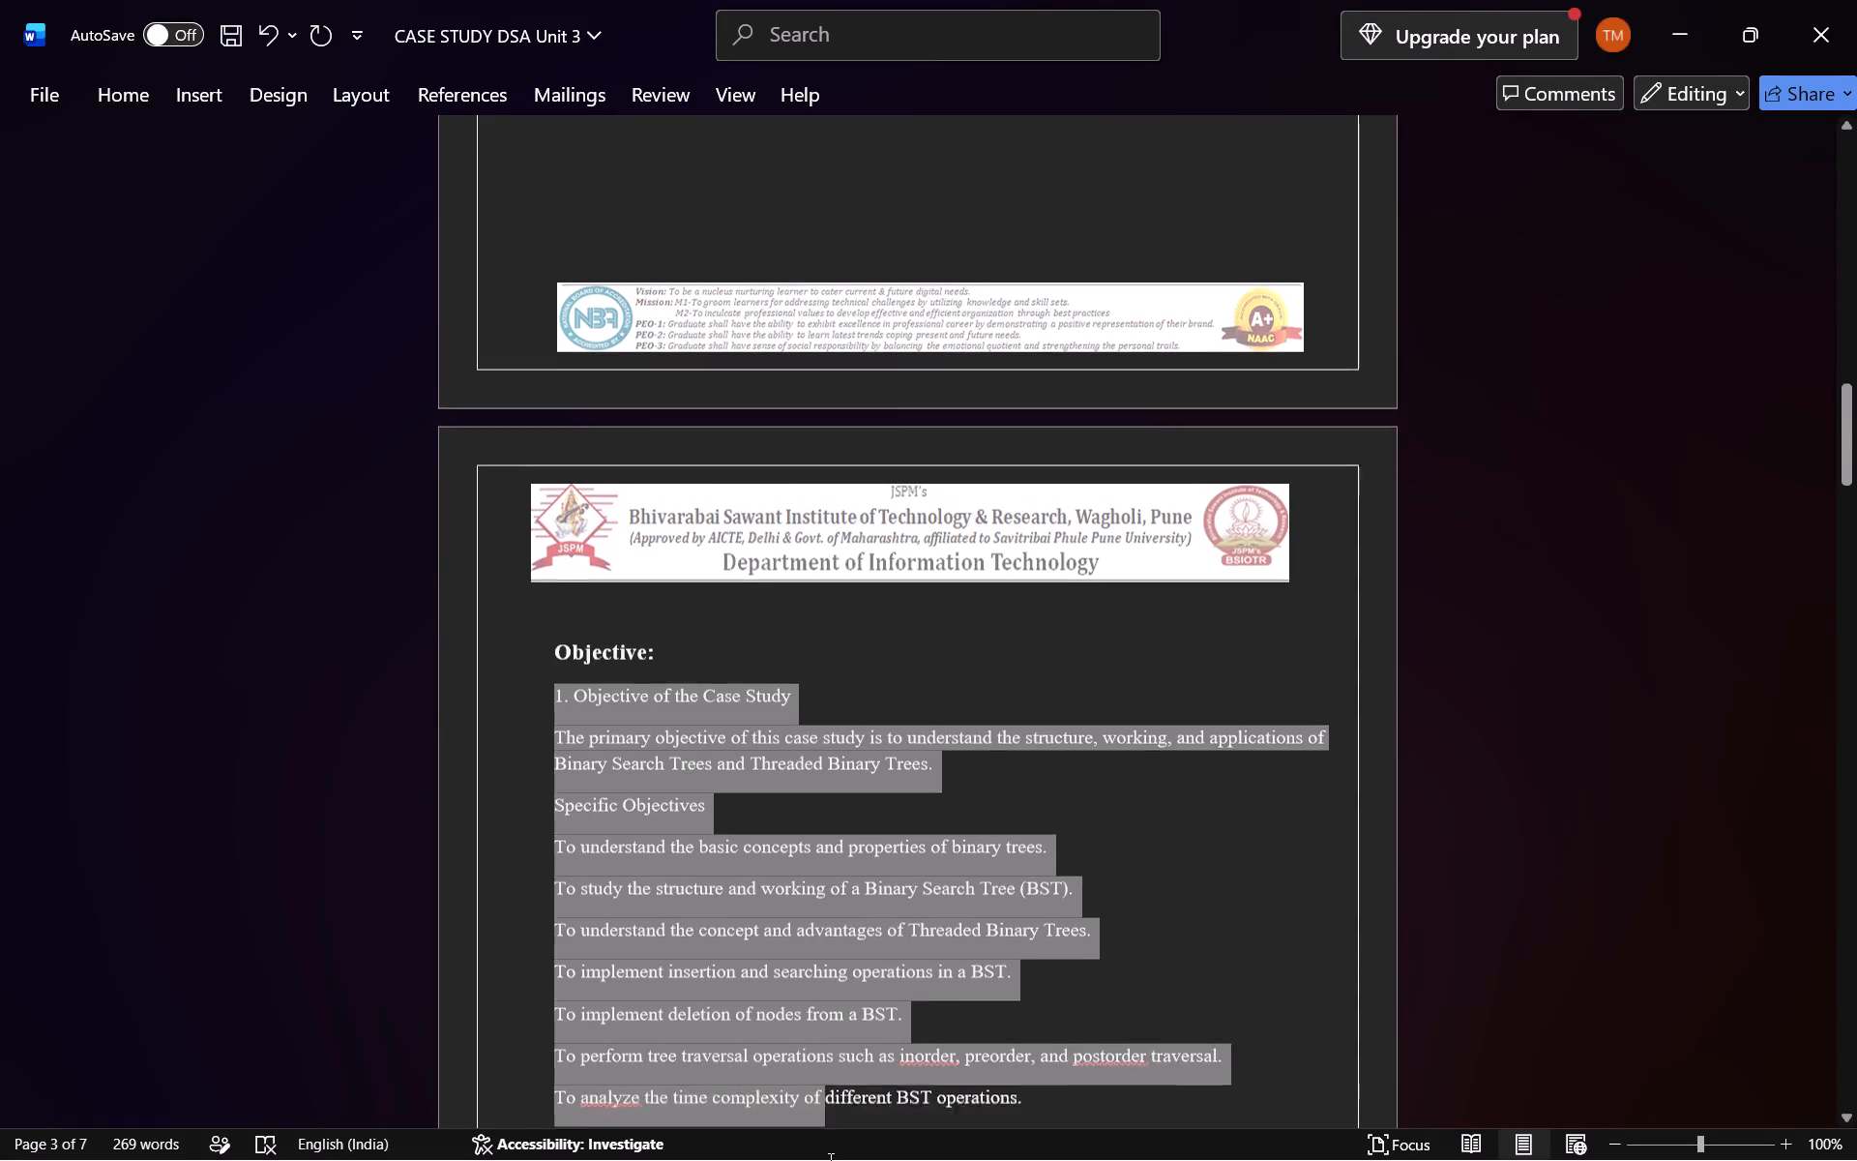
left_click_drag(829, 1160, 1024, 822)
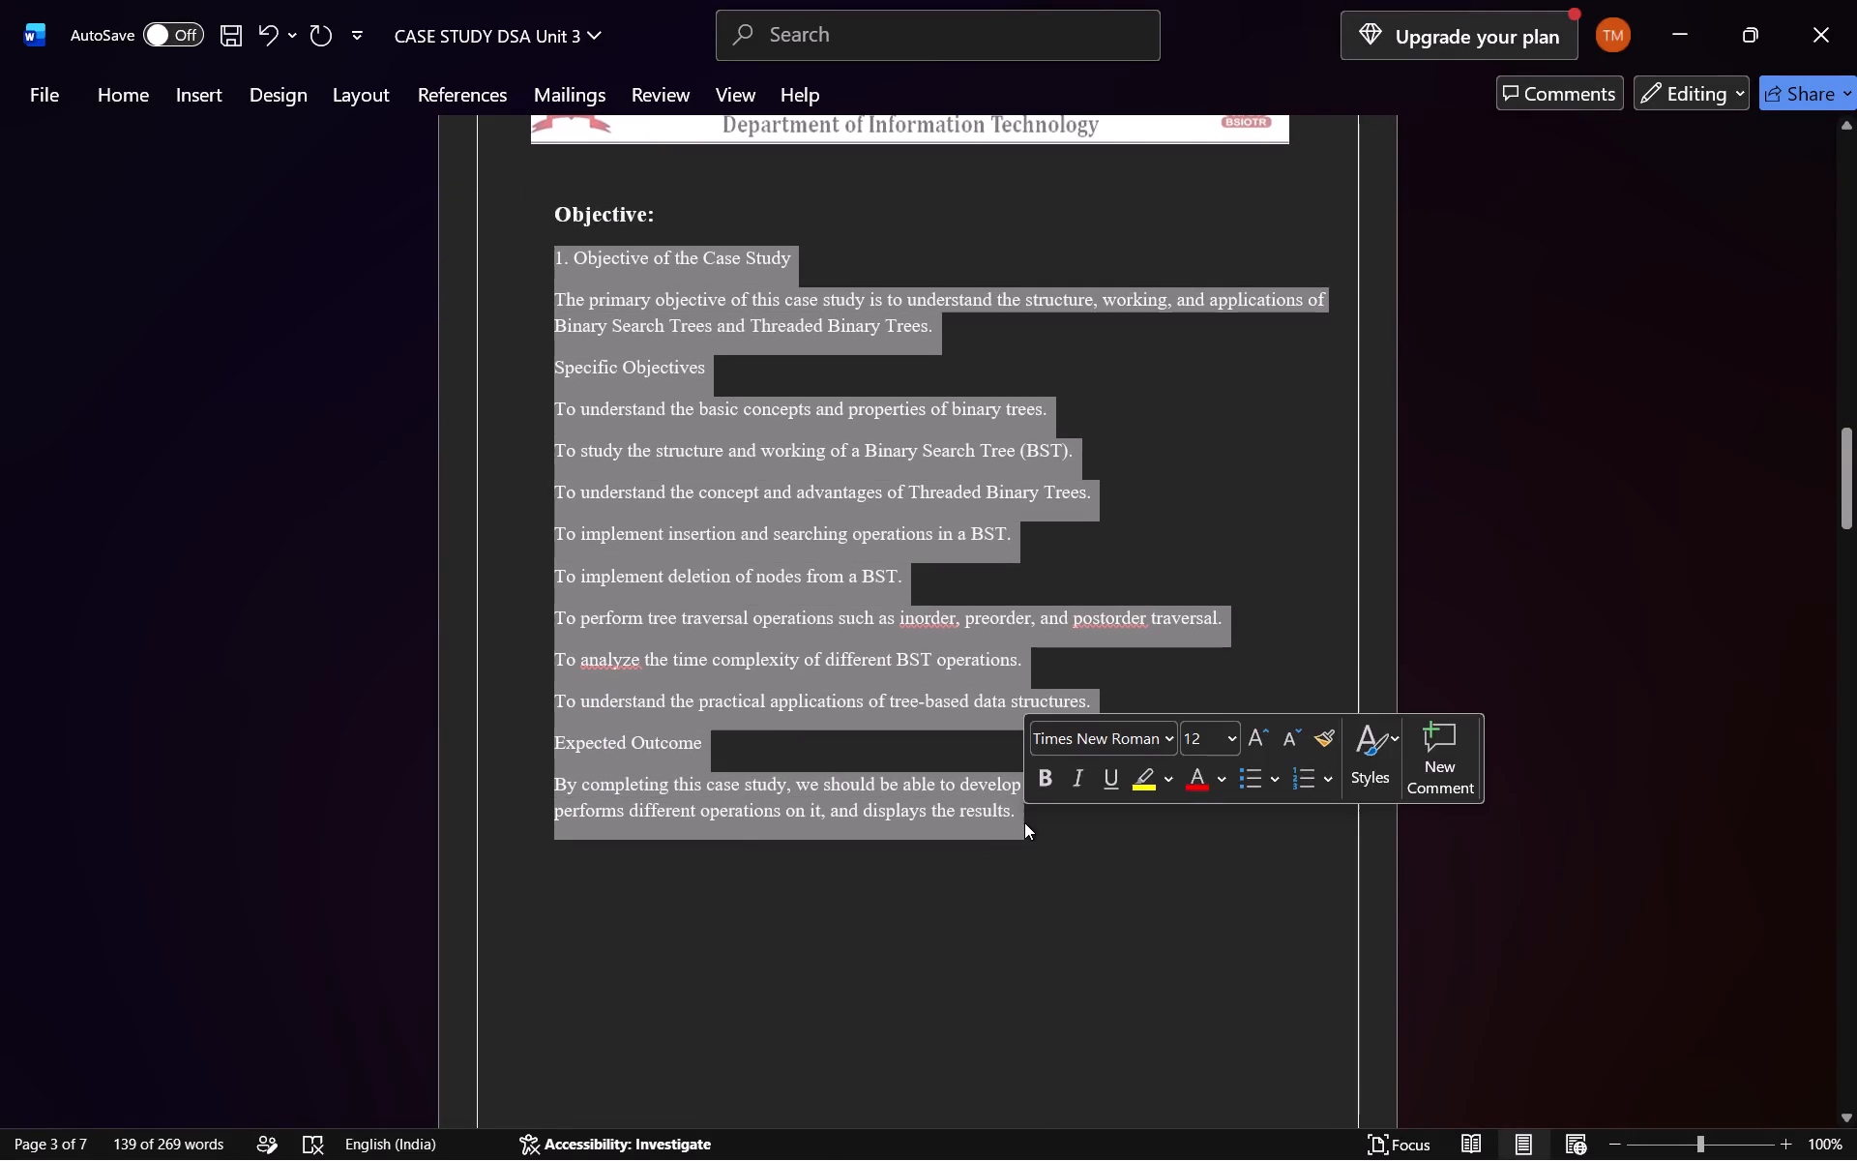
key("ctrl+v")
scroll(1024, 822, "up", 1)
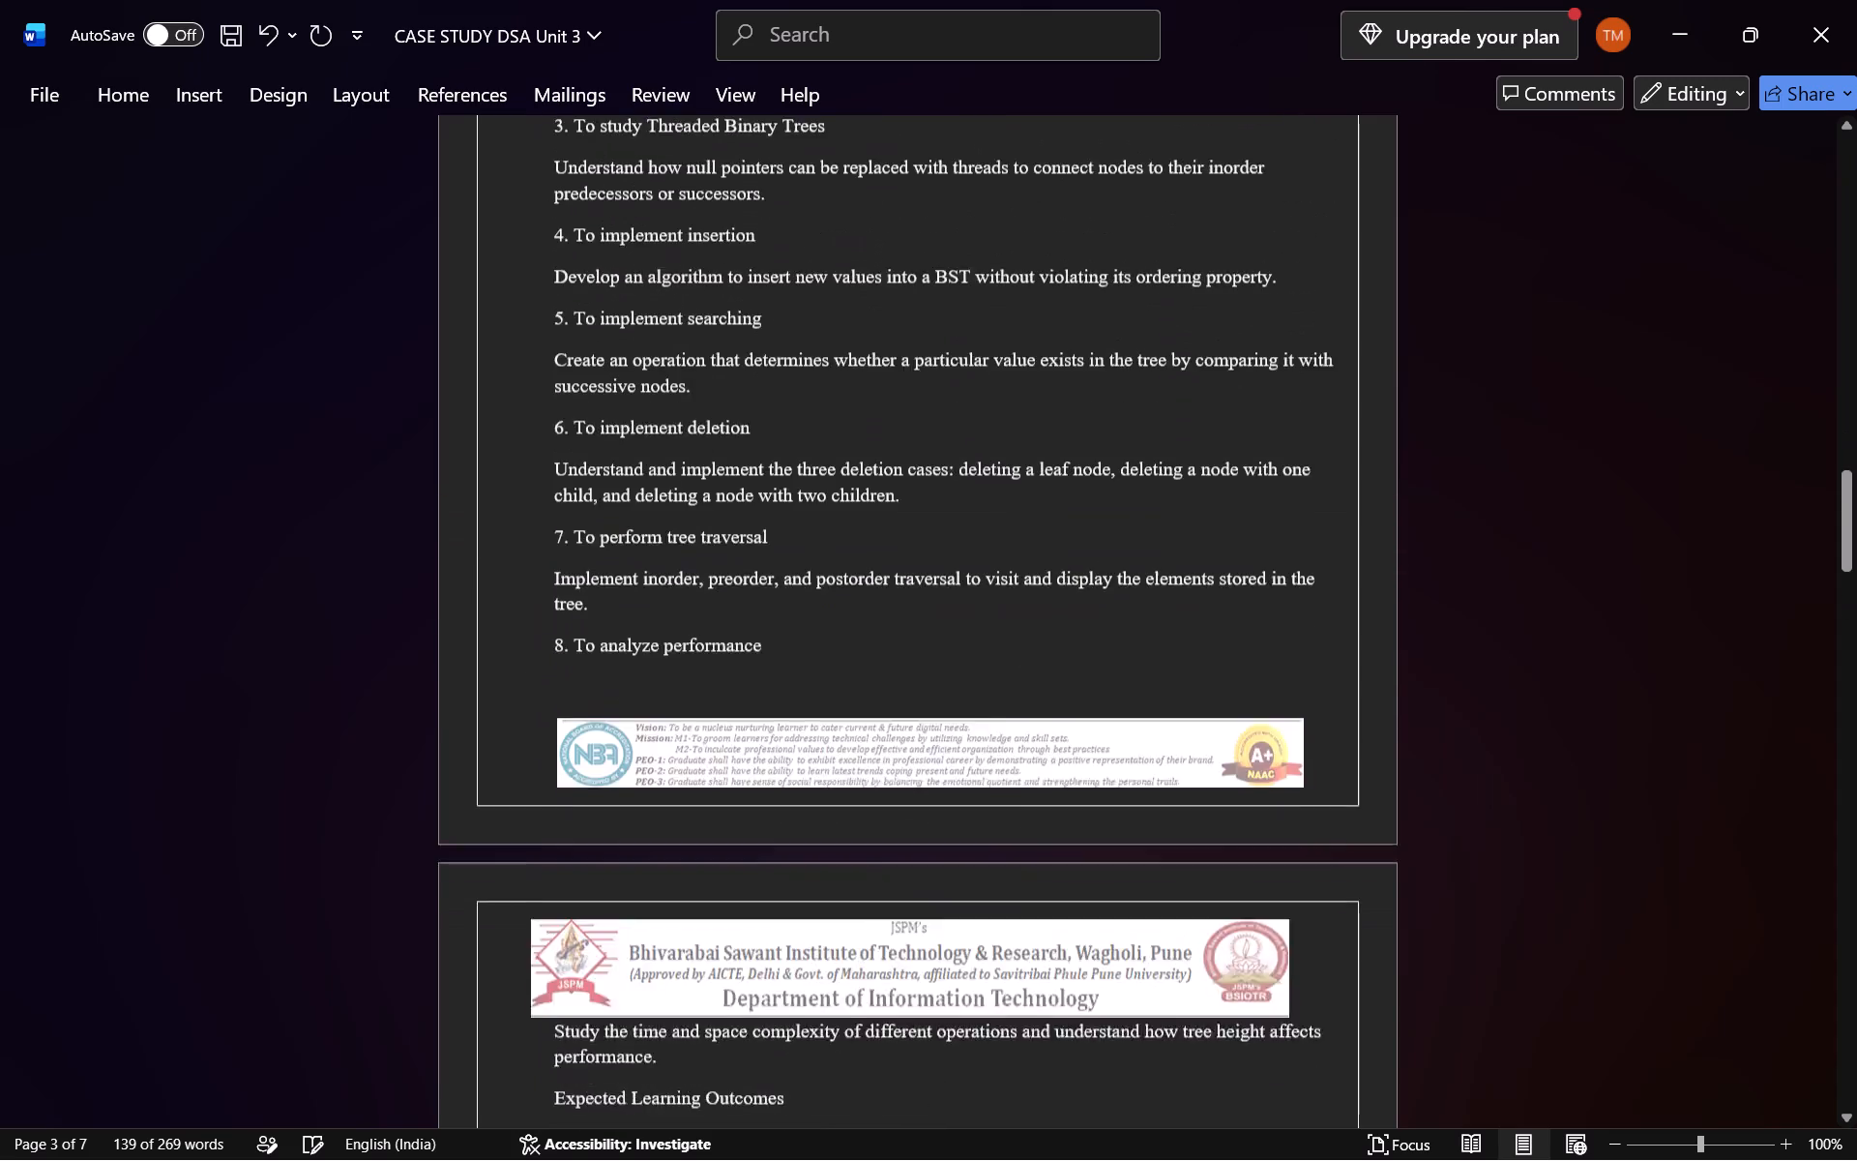
scroll(1024, 822, "up", 2)
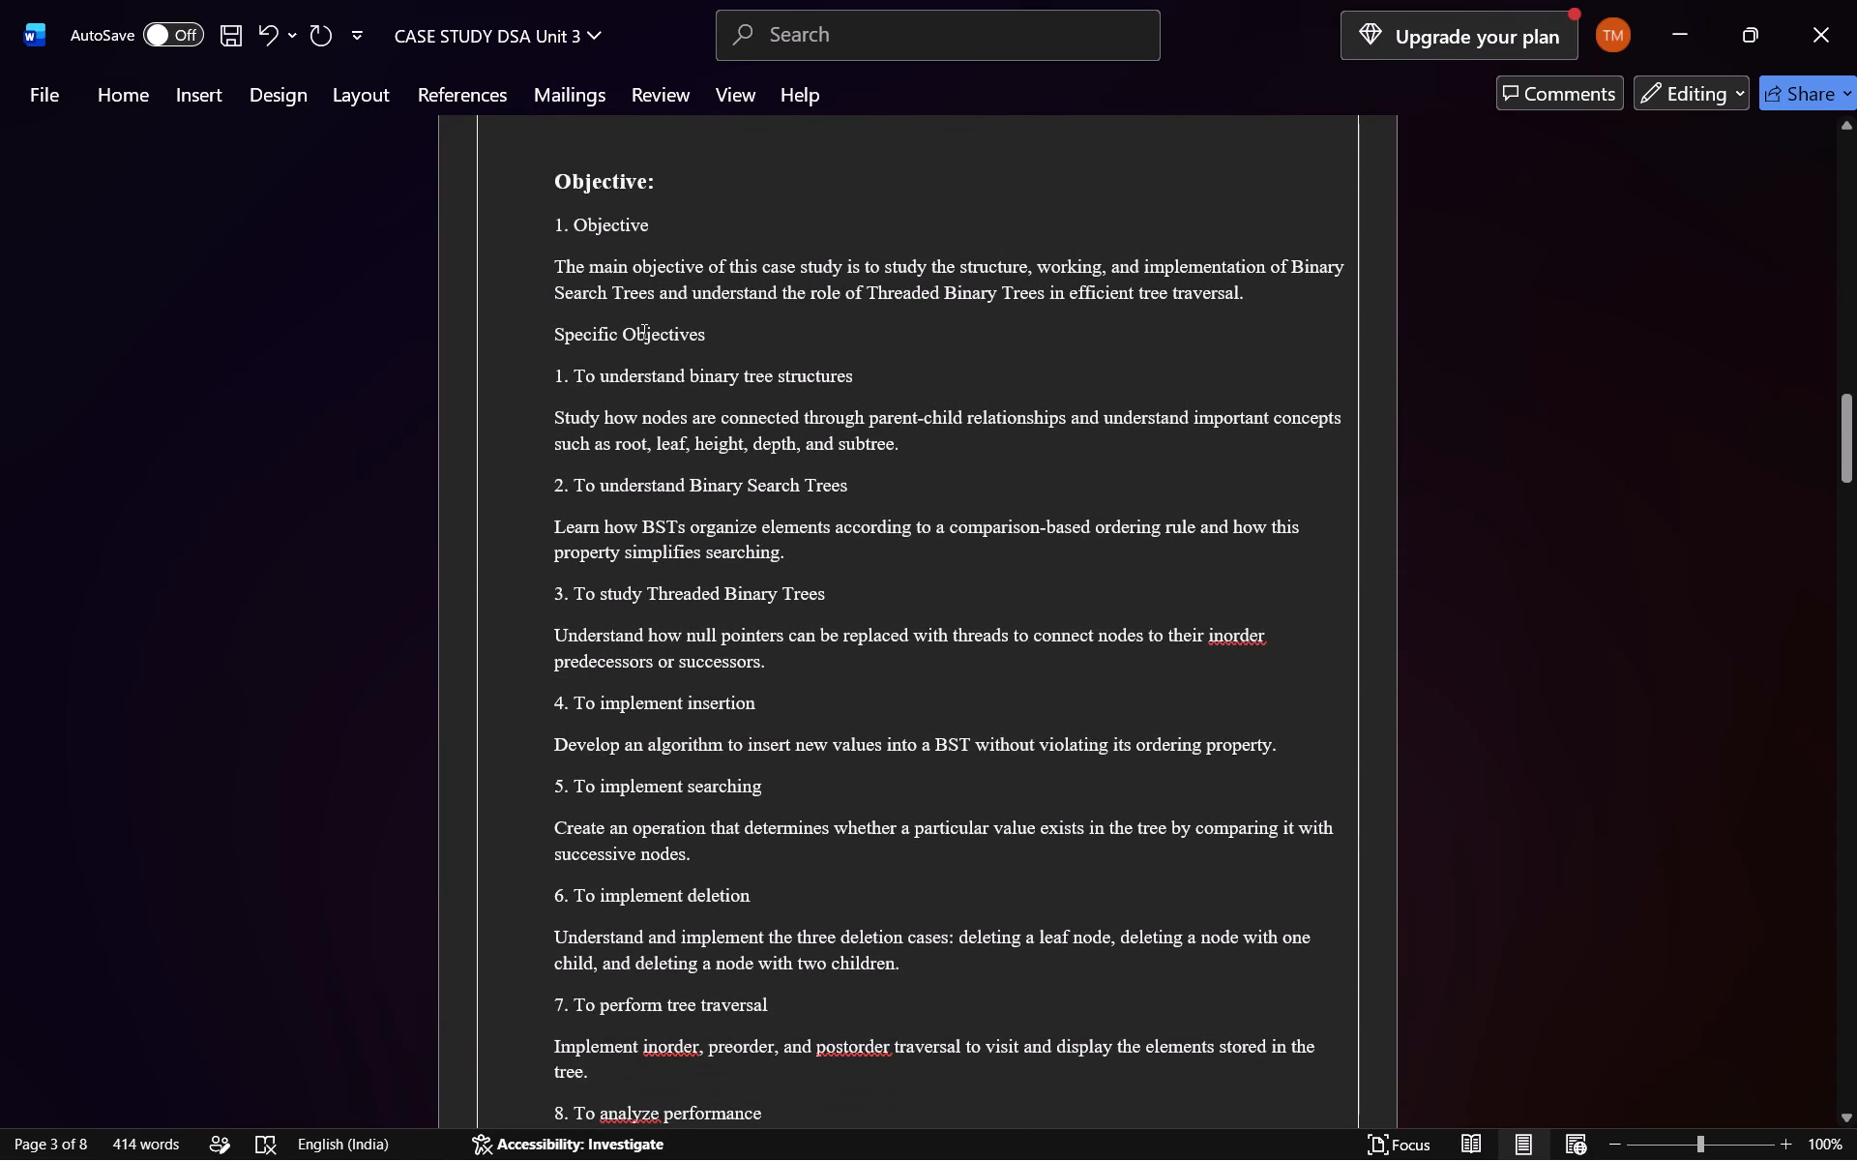
Make the "Expected Learning Outcomes" heading on page 4 bold.
scroll(642, 331, "down", 4)
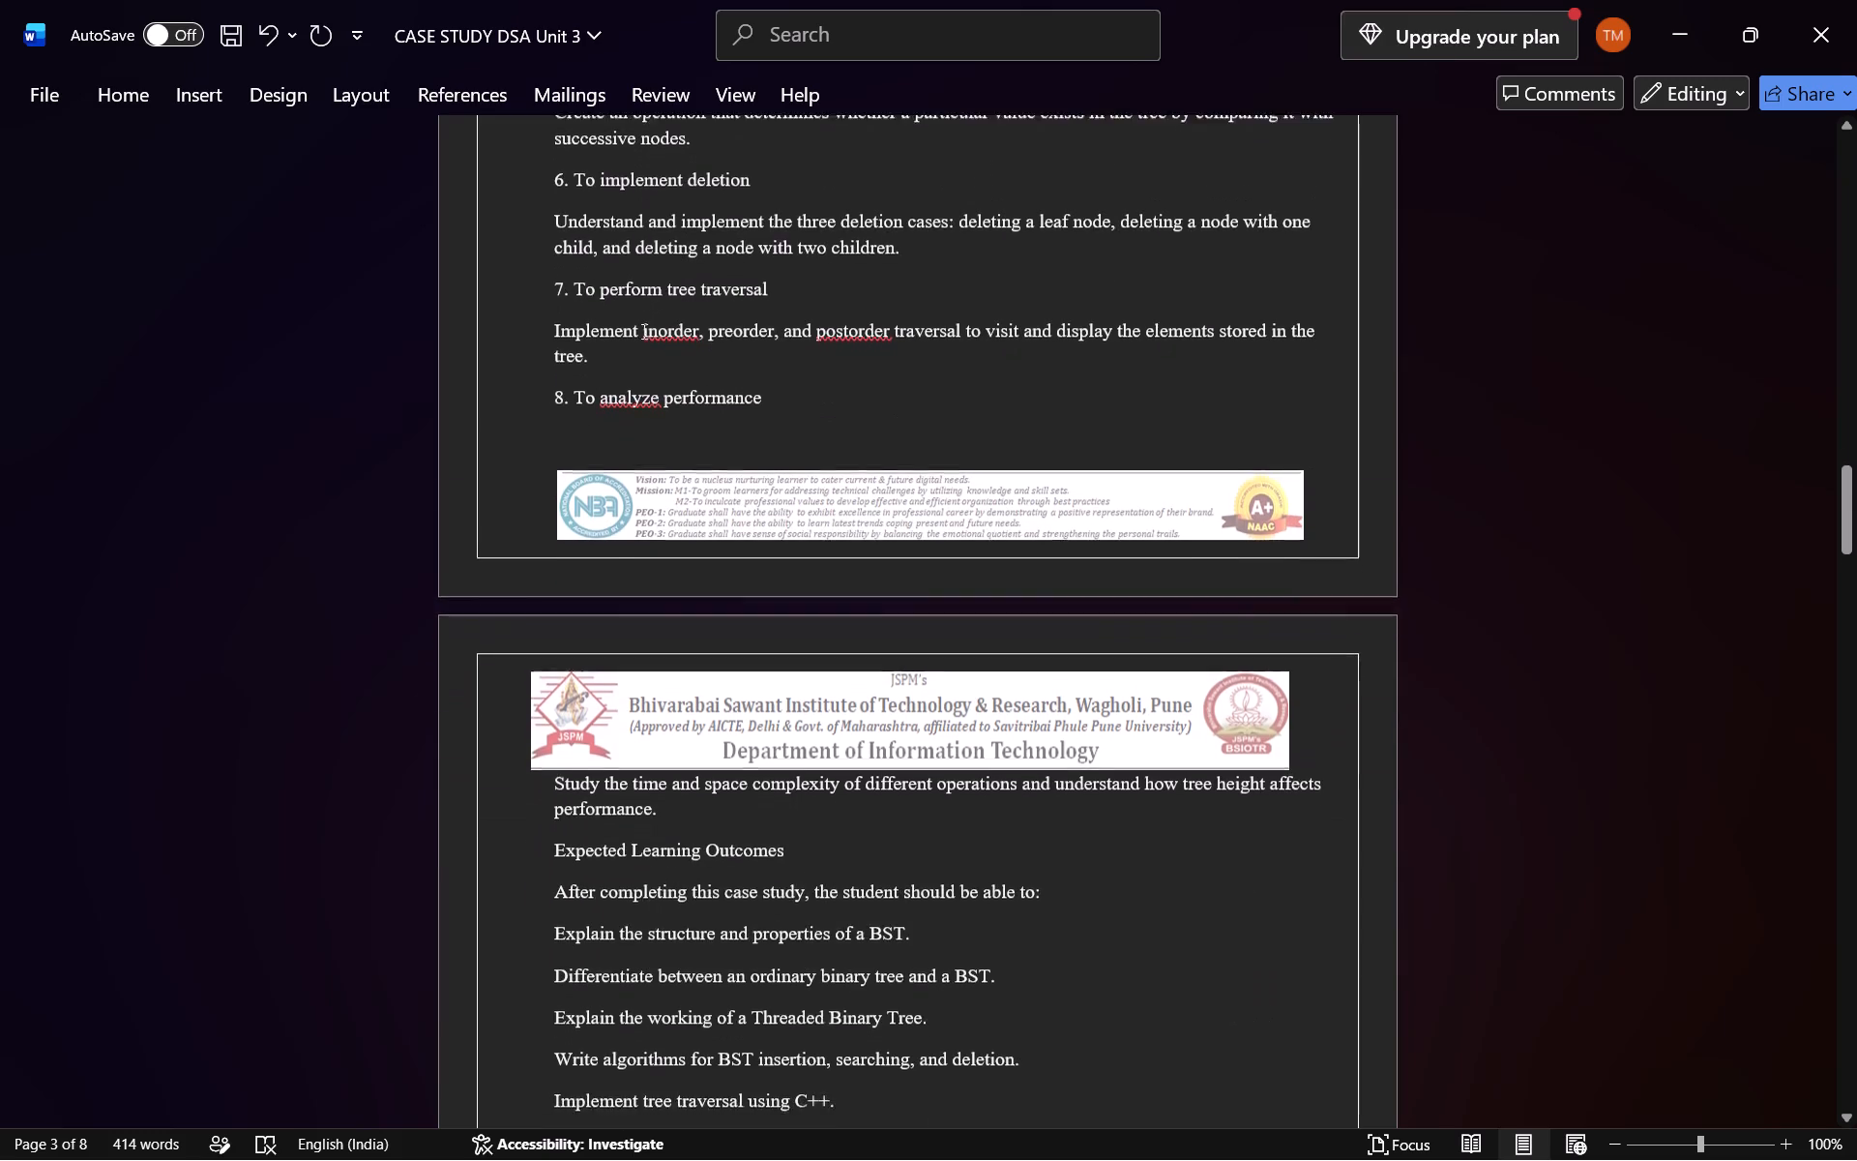
scroll(642, 331, "down", 2)
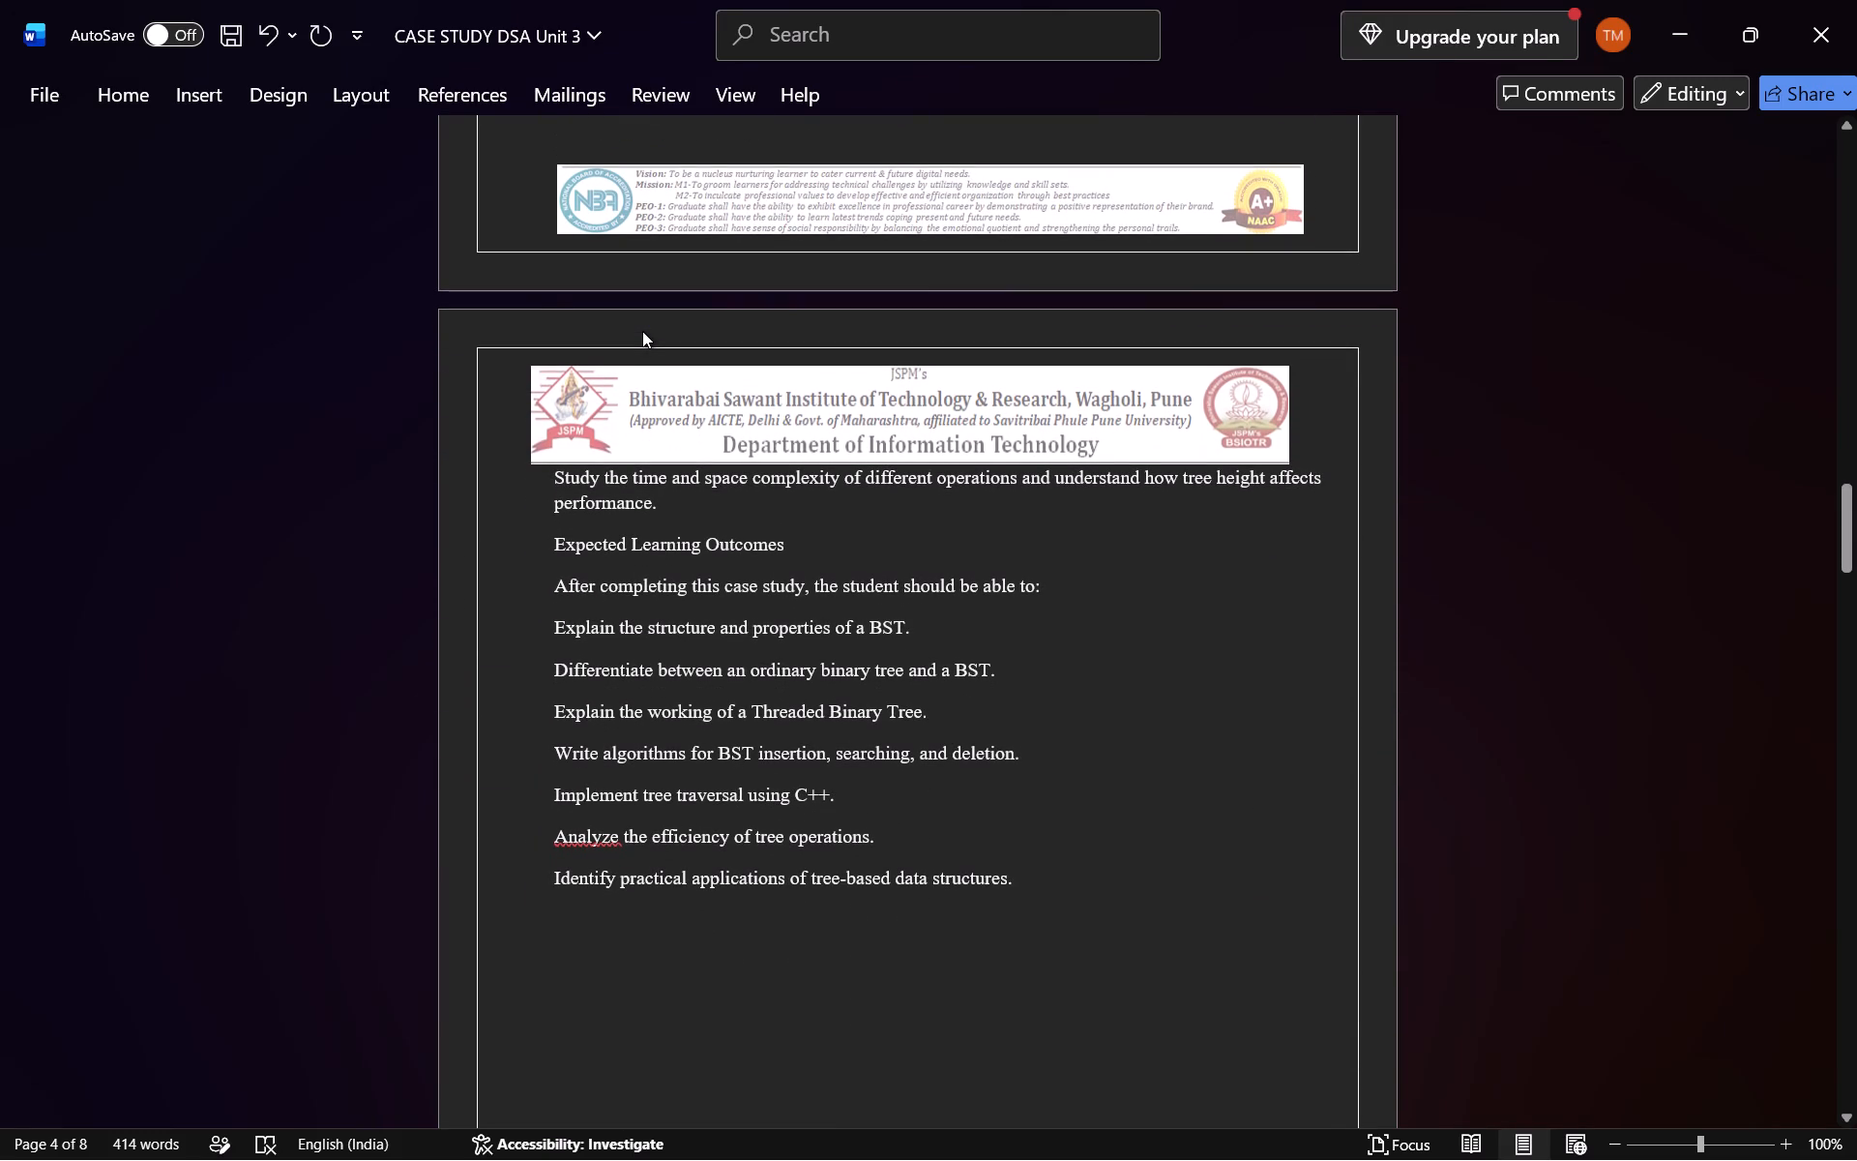
left_click_drag(550, 541, 879, 536)
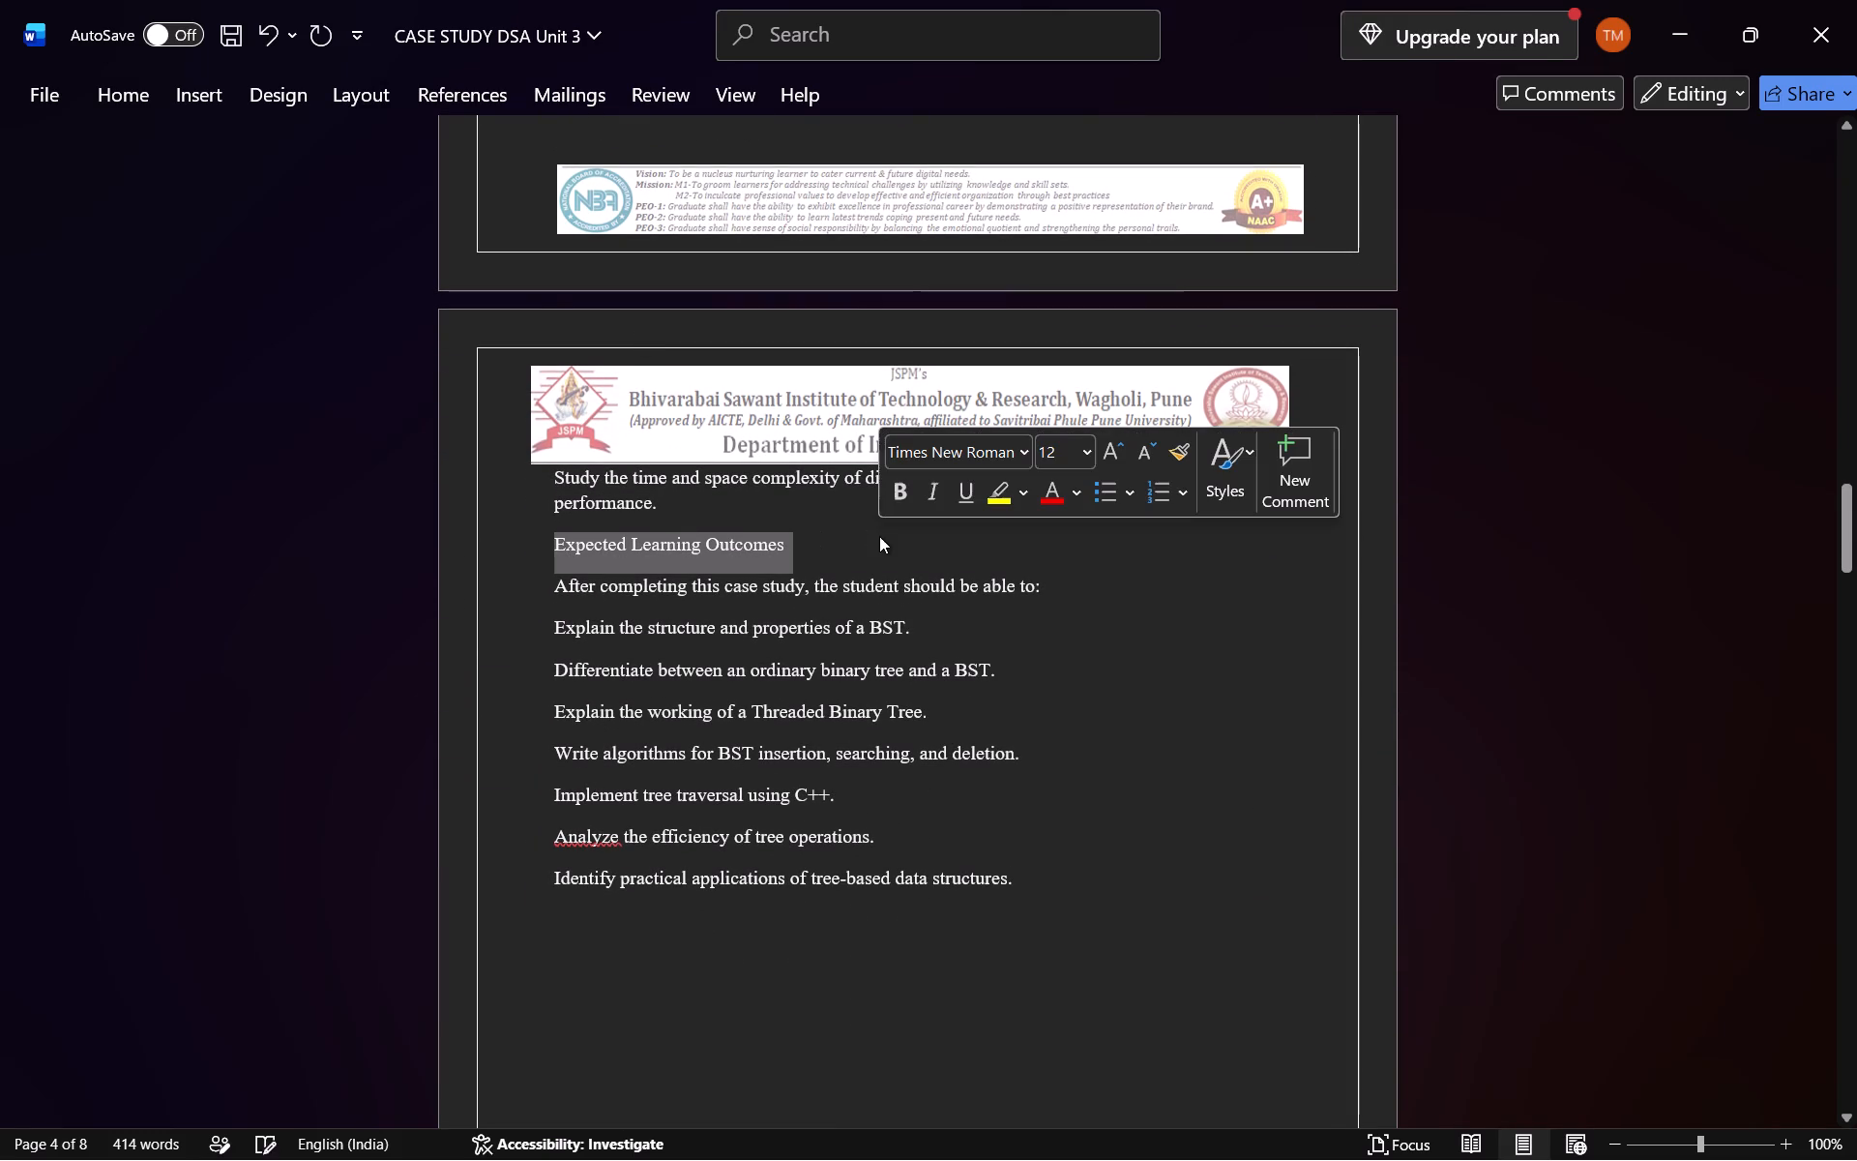
left_click(898, 490)
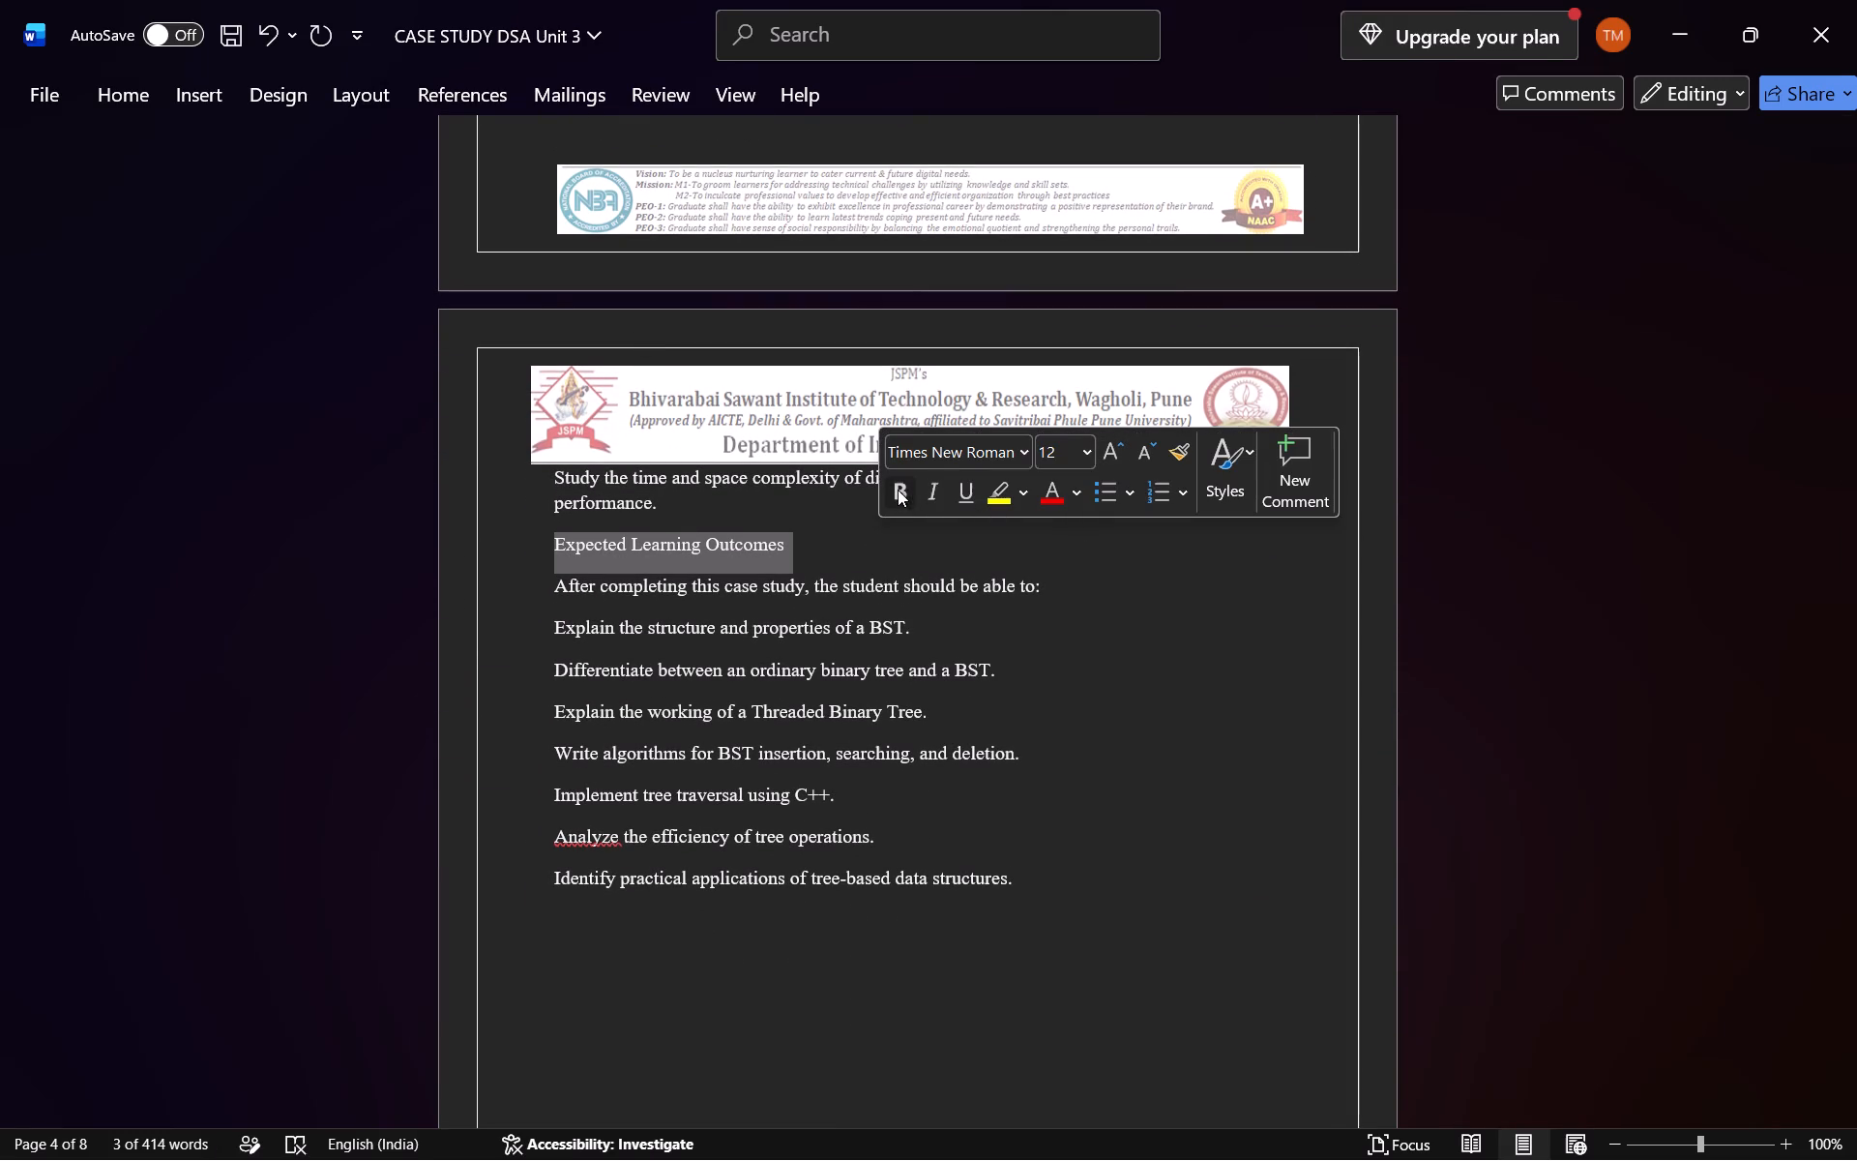
left_click(813, 540)
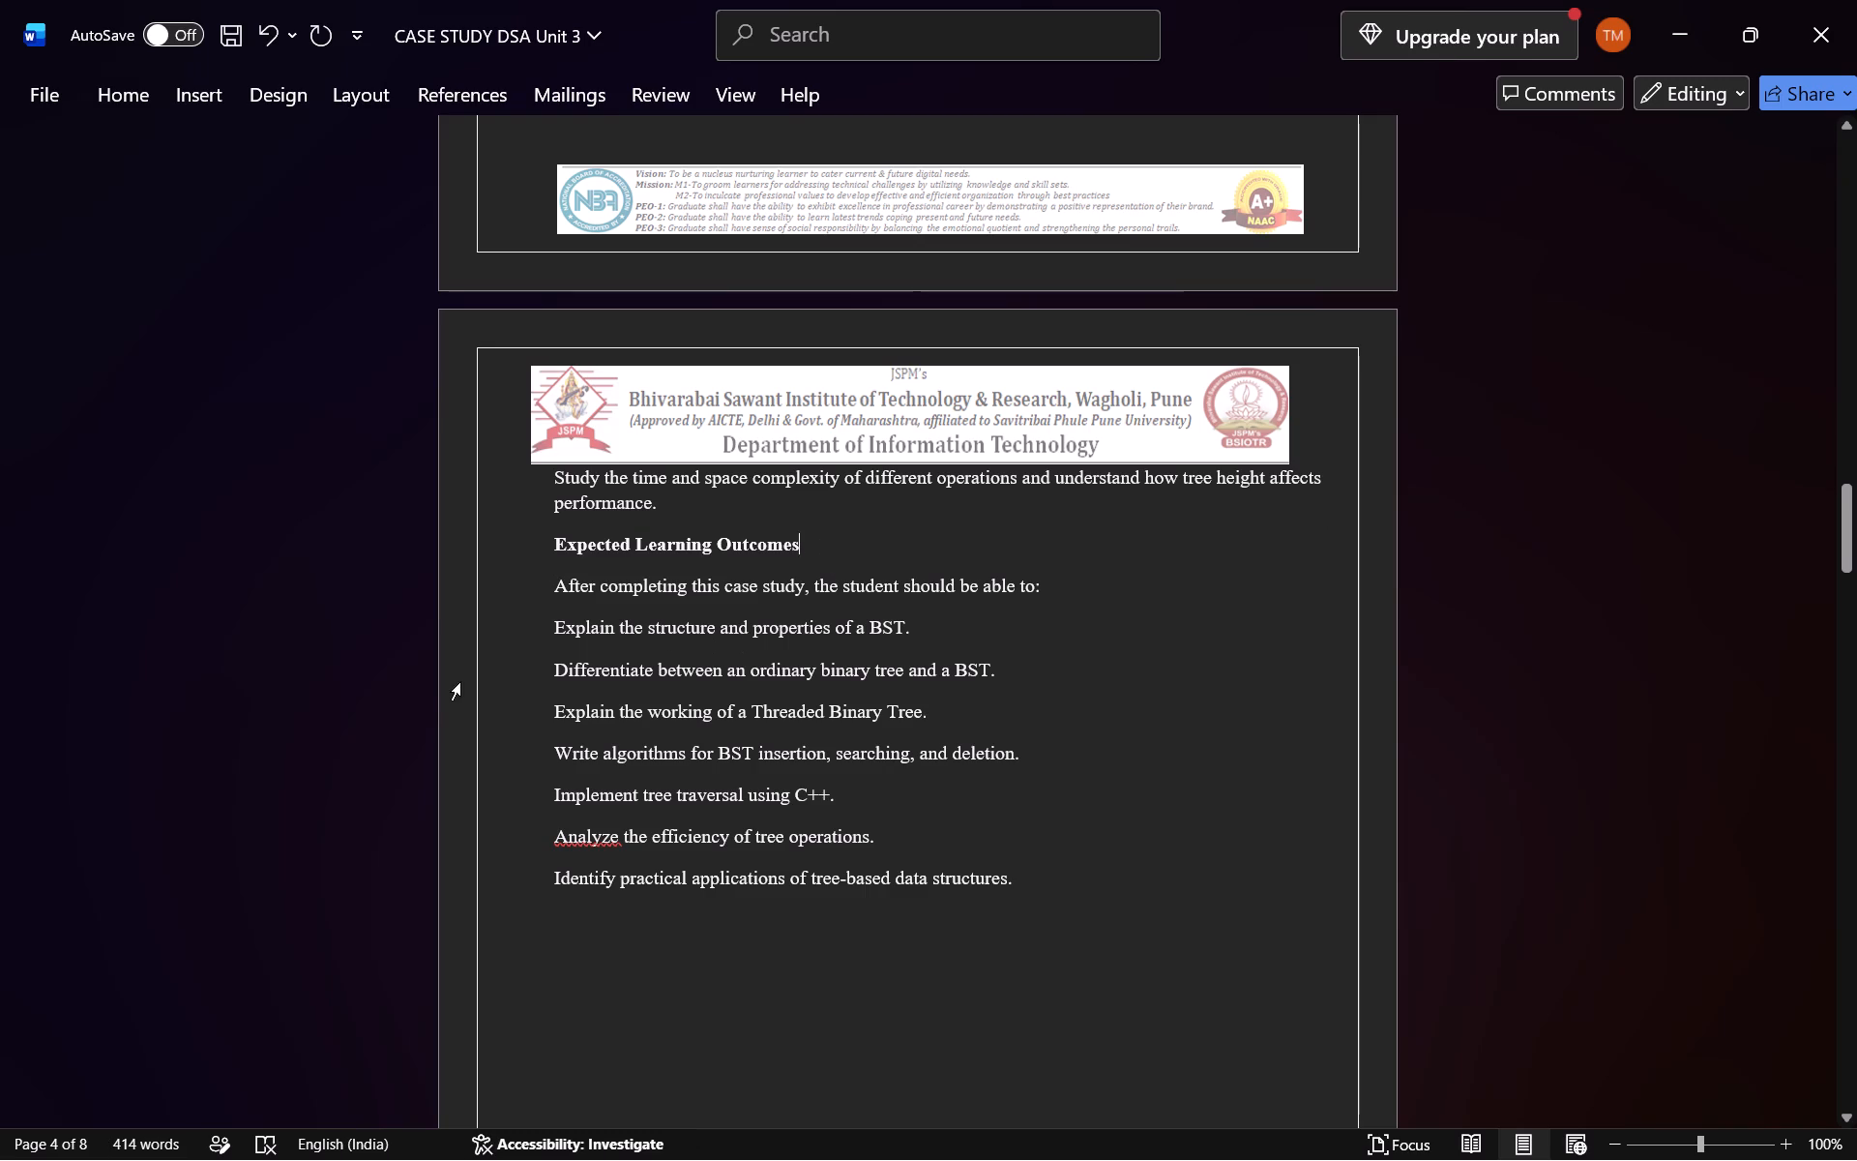
Turn the lines below "Expected Learning Outcomes", from "After completing this case study" through "Identify practical applications", into a bulleted list.
left_click_drag(545, 587, 1003, 884)
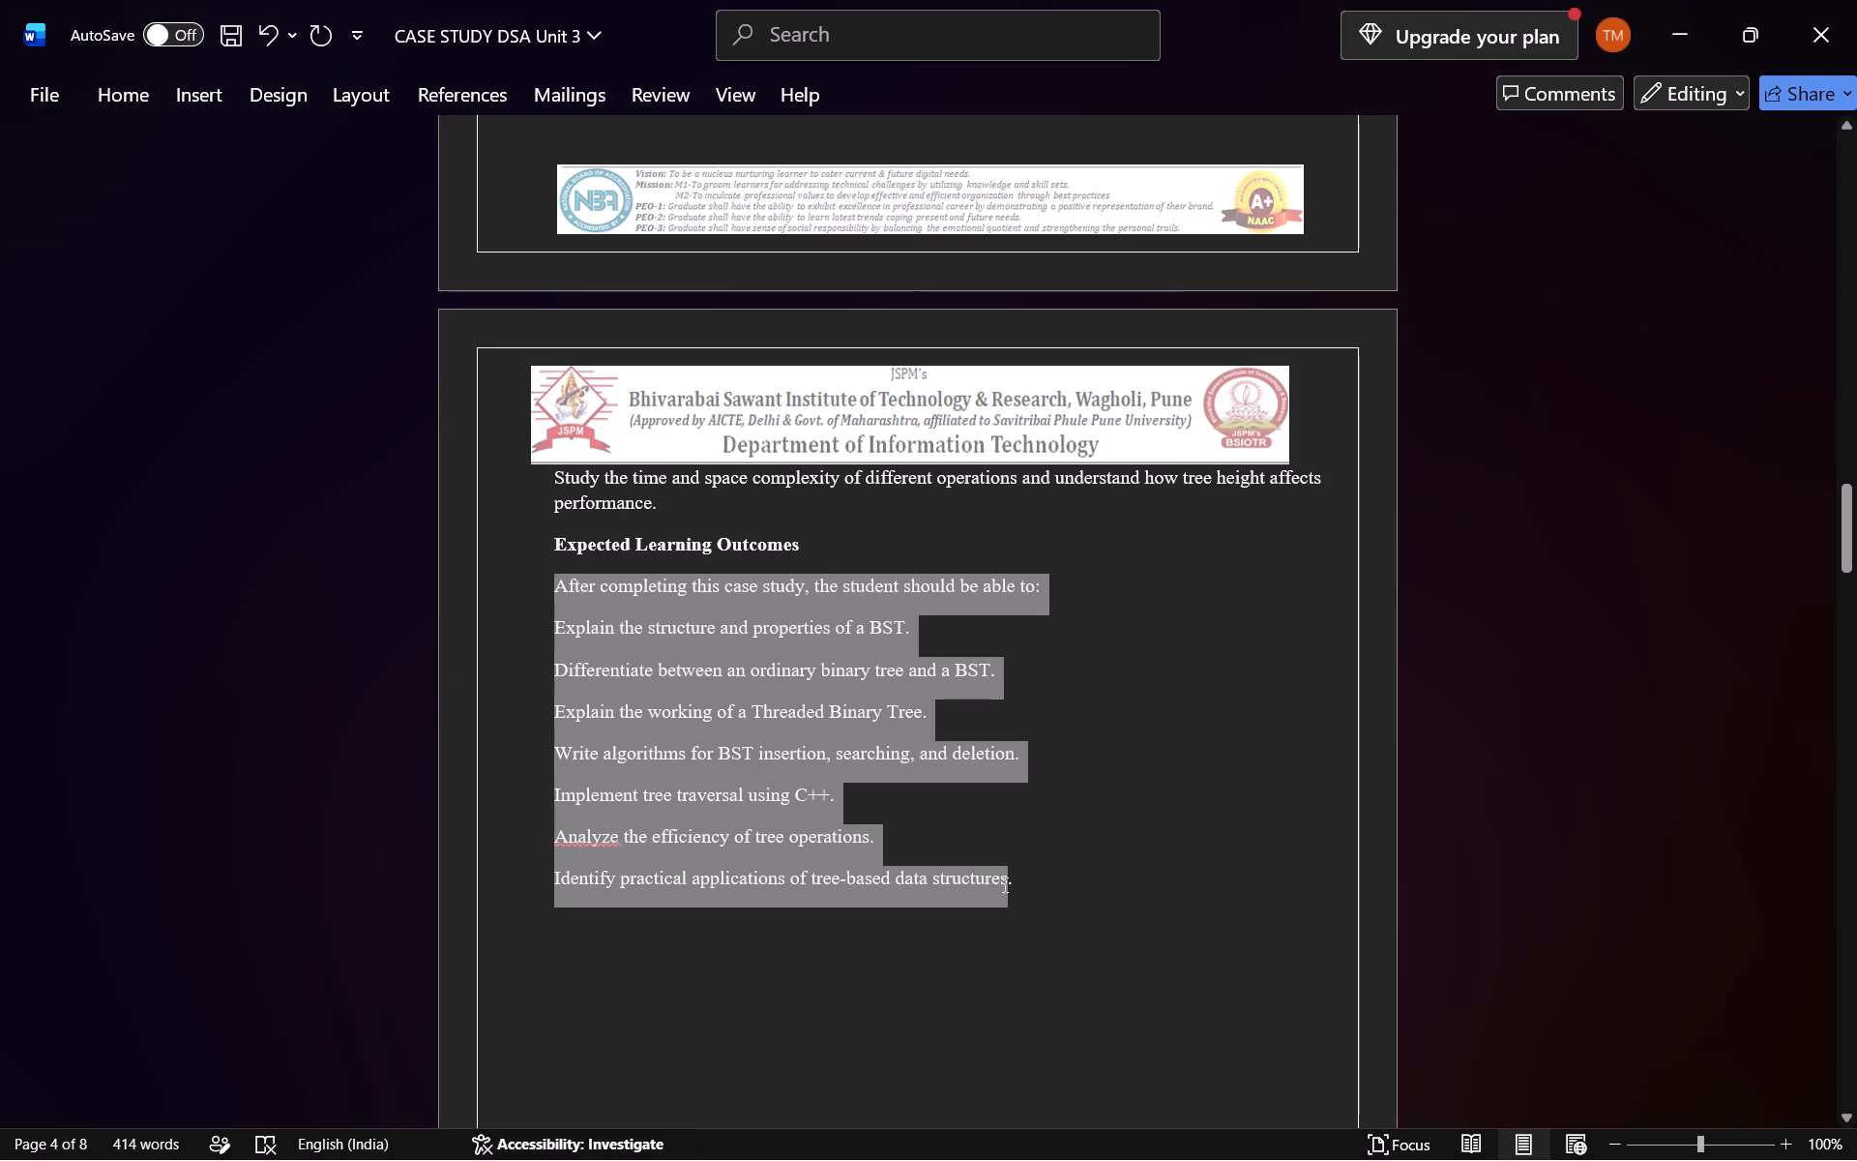
left_click_drag(1003, 884, 1021, 886)
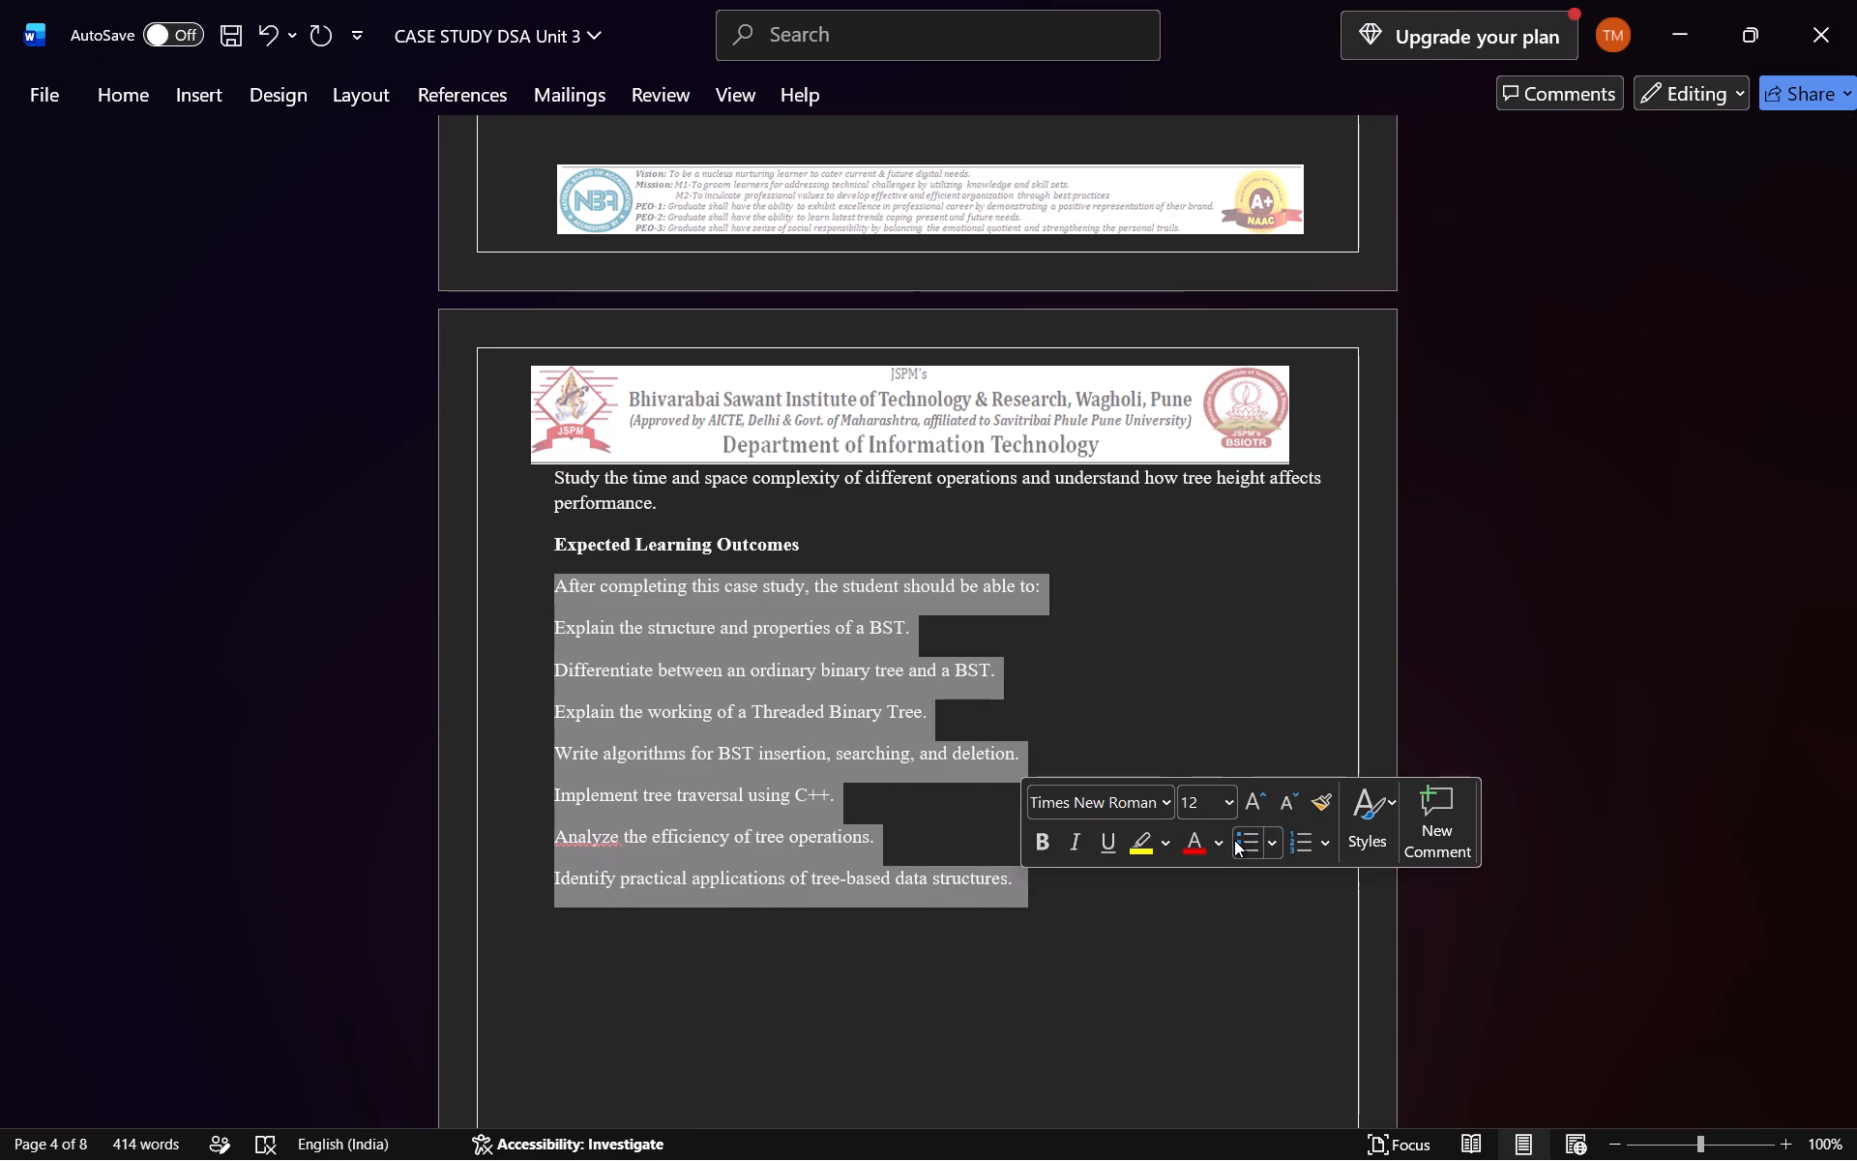
left_click(1234, 840)
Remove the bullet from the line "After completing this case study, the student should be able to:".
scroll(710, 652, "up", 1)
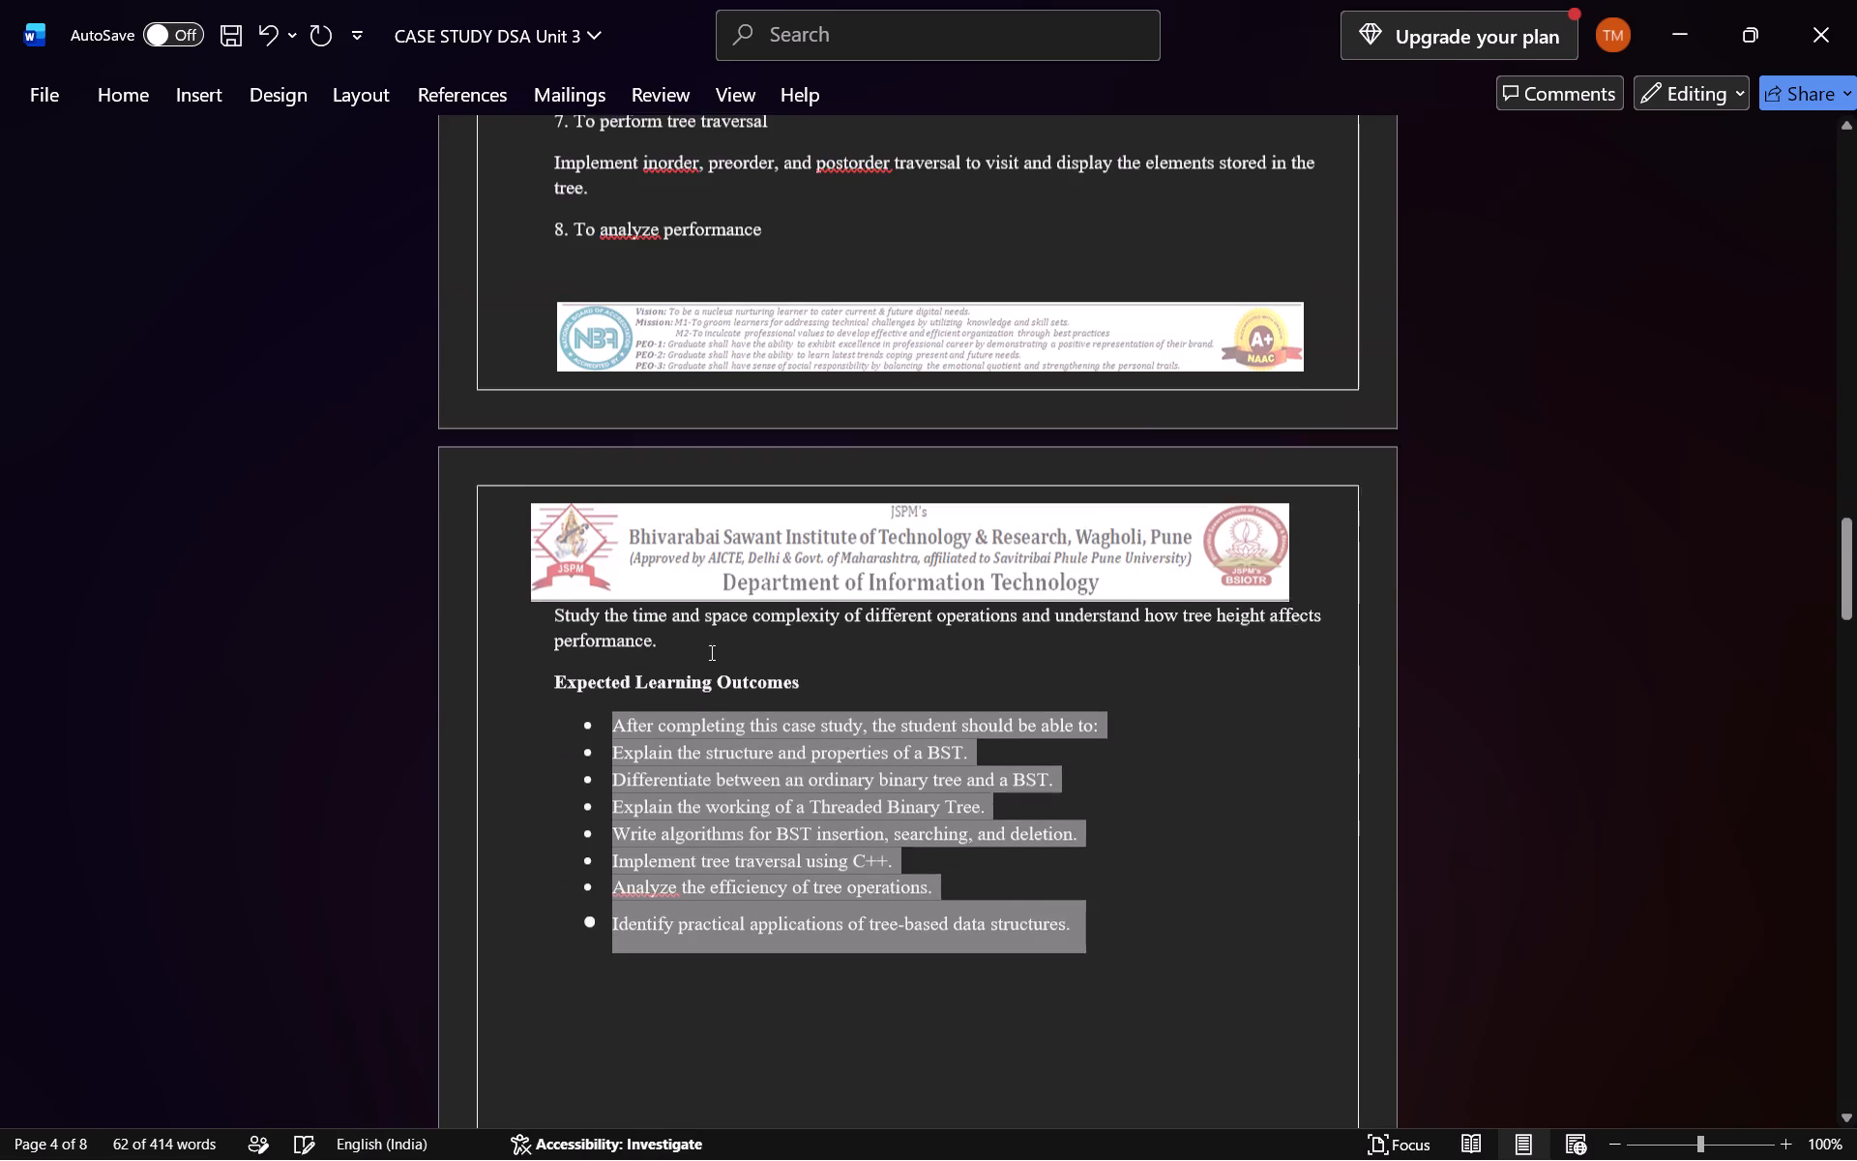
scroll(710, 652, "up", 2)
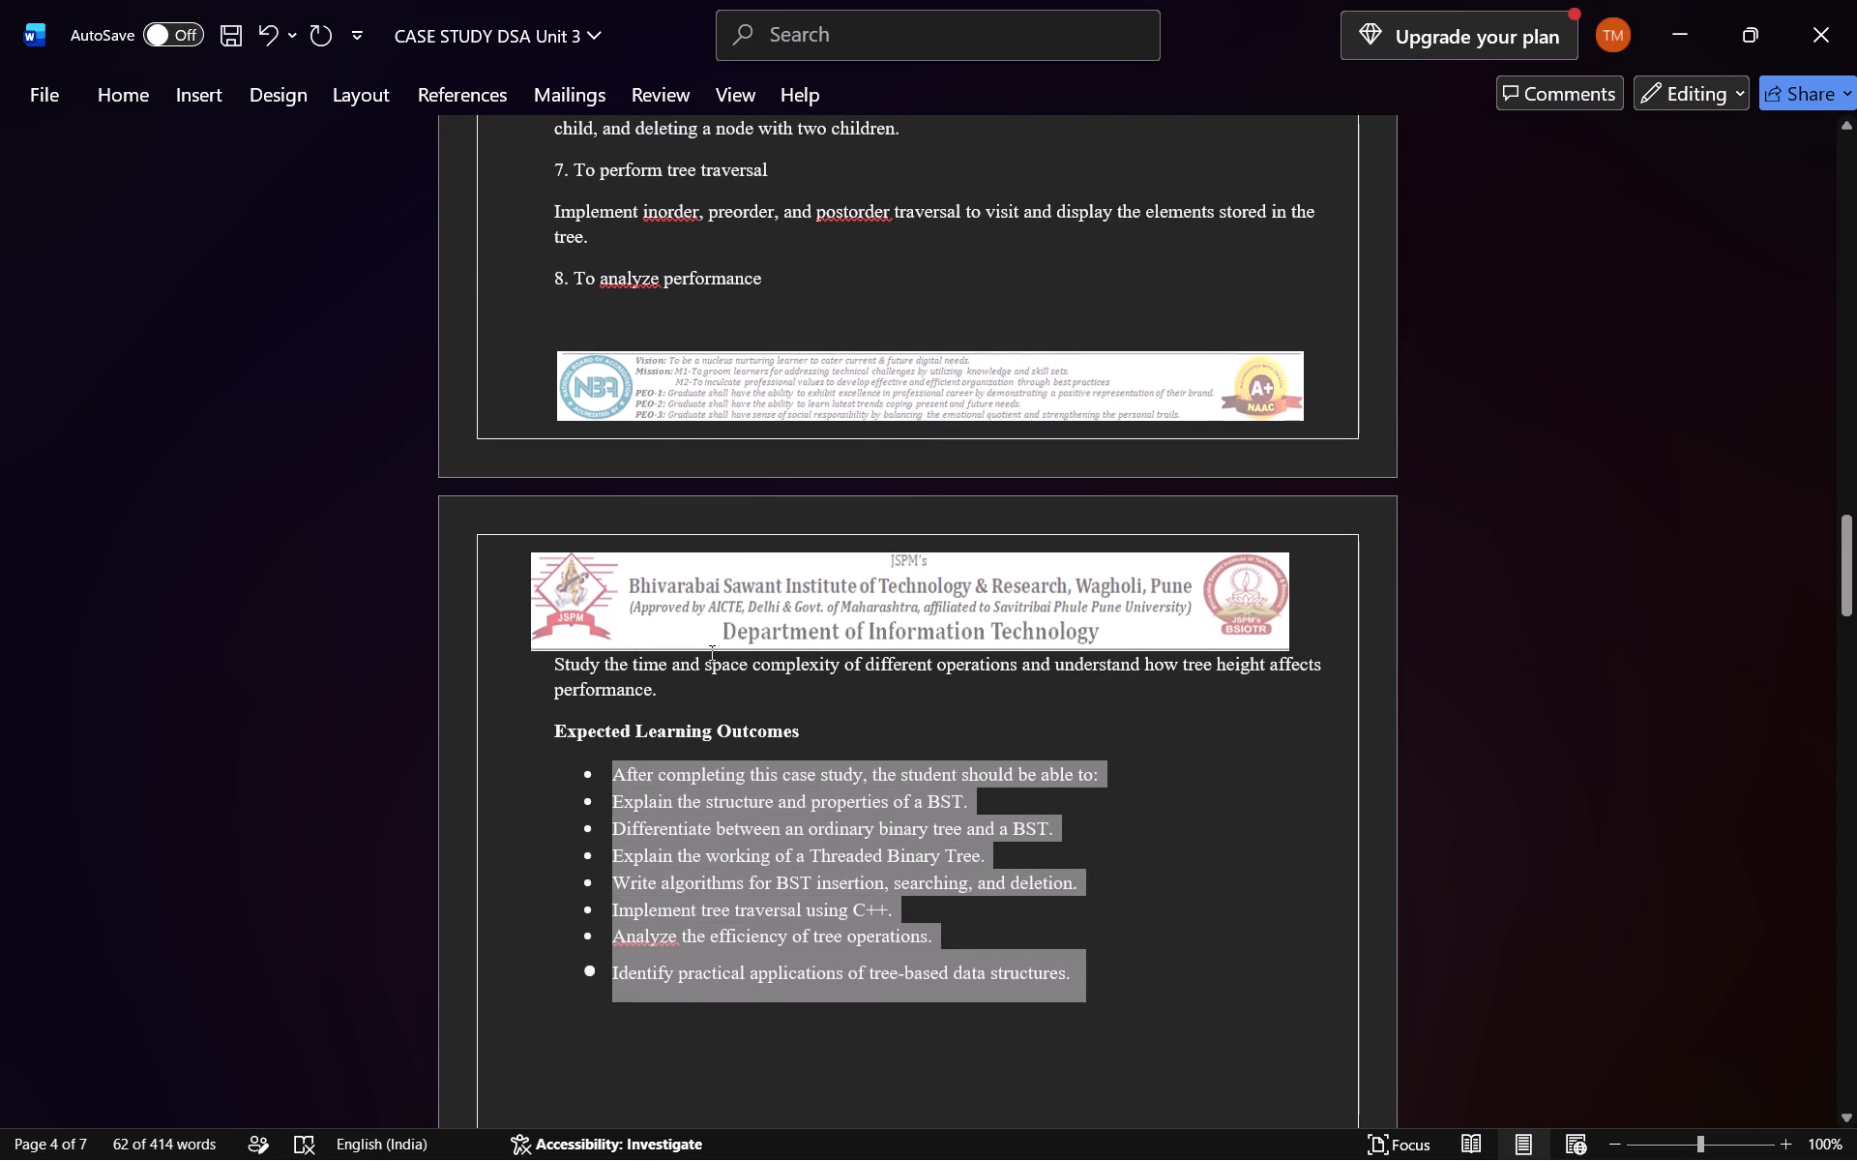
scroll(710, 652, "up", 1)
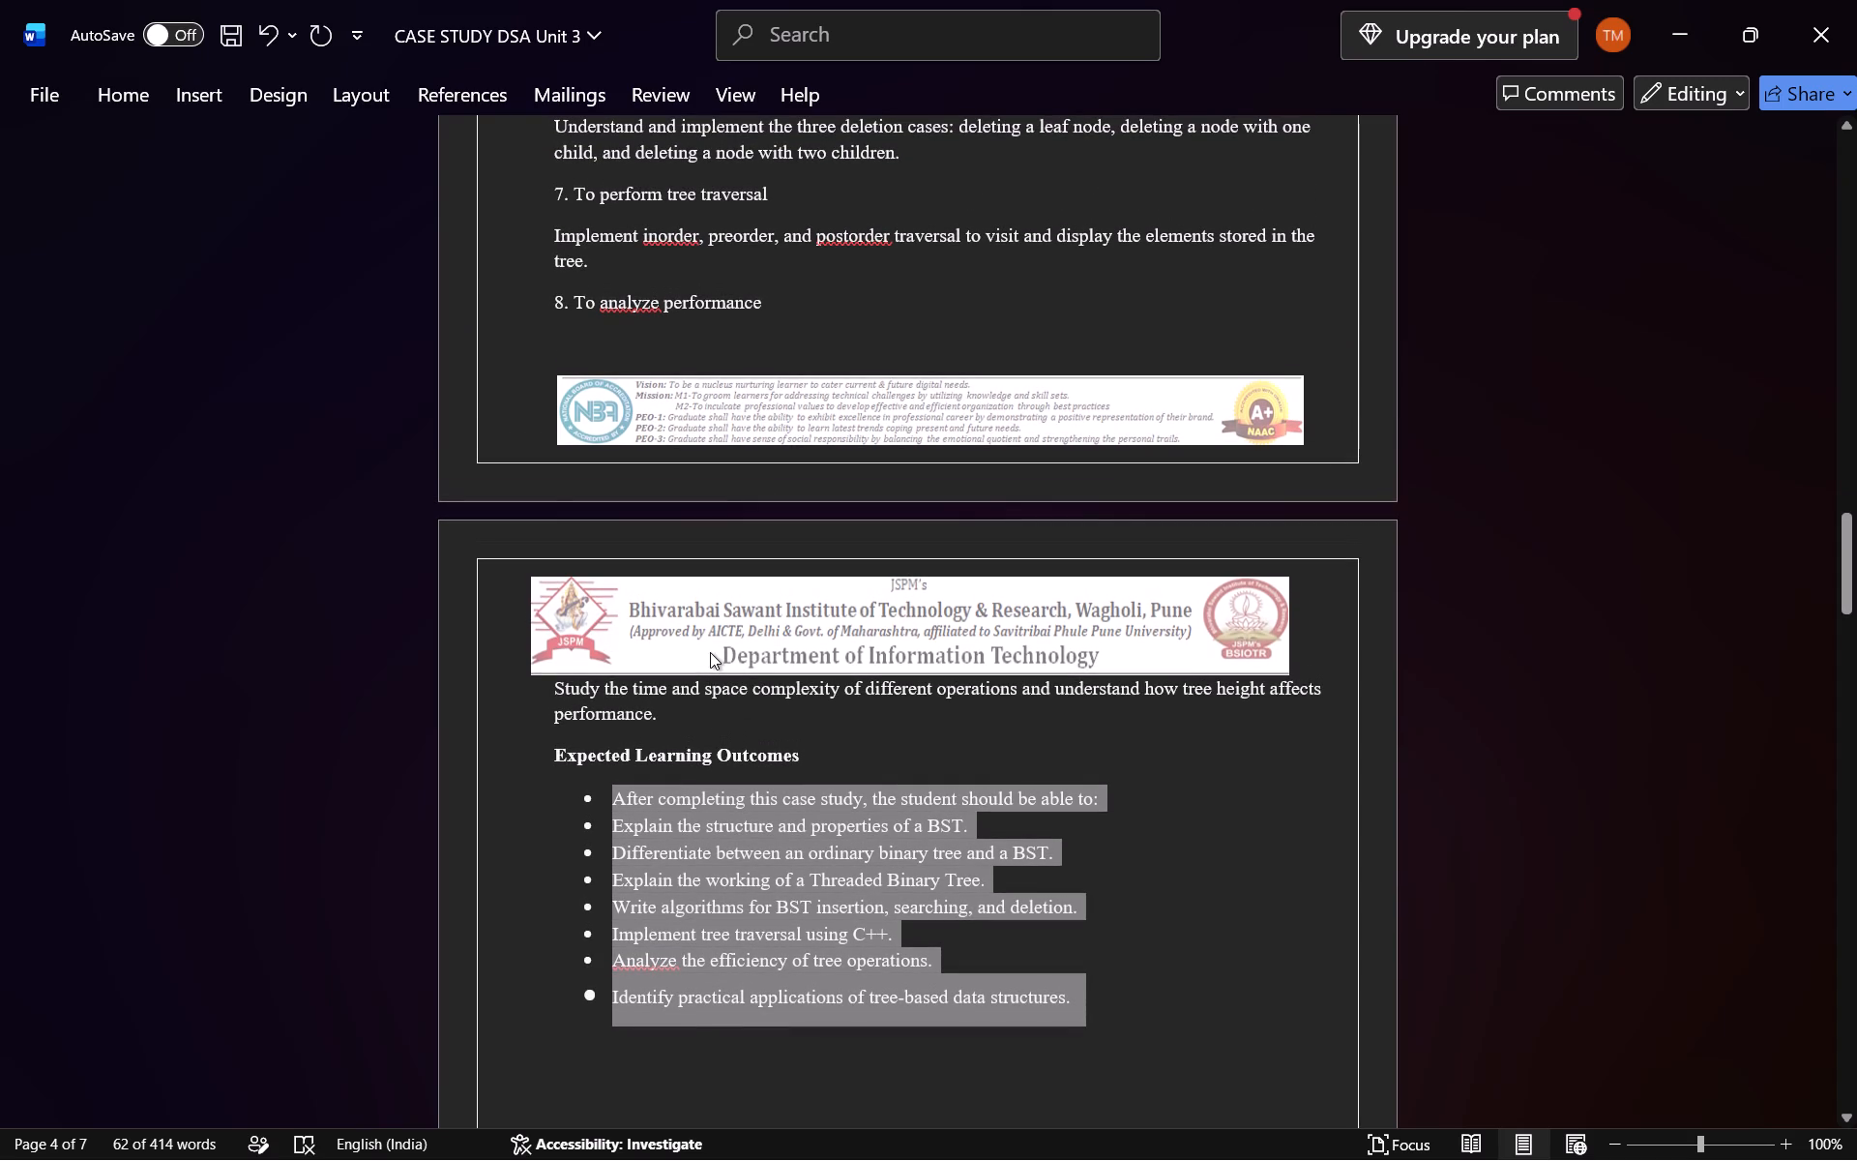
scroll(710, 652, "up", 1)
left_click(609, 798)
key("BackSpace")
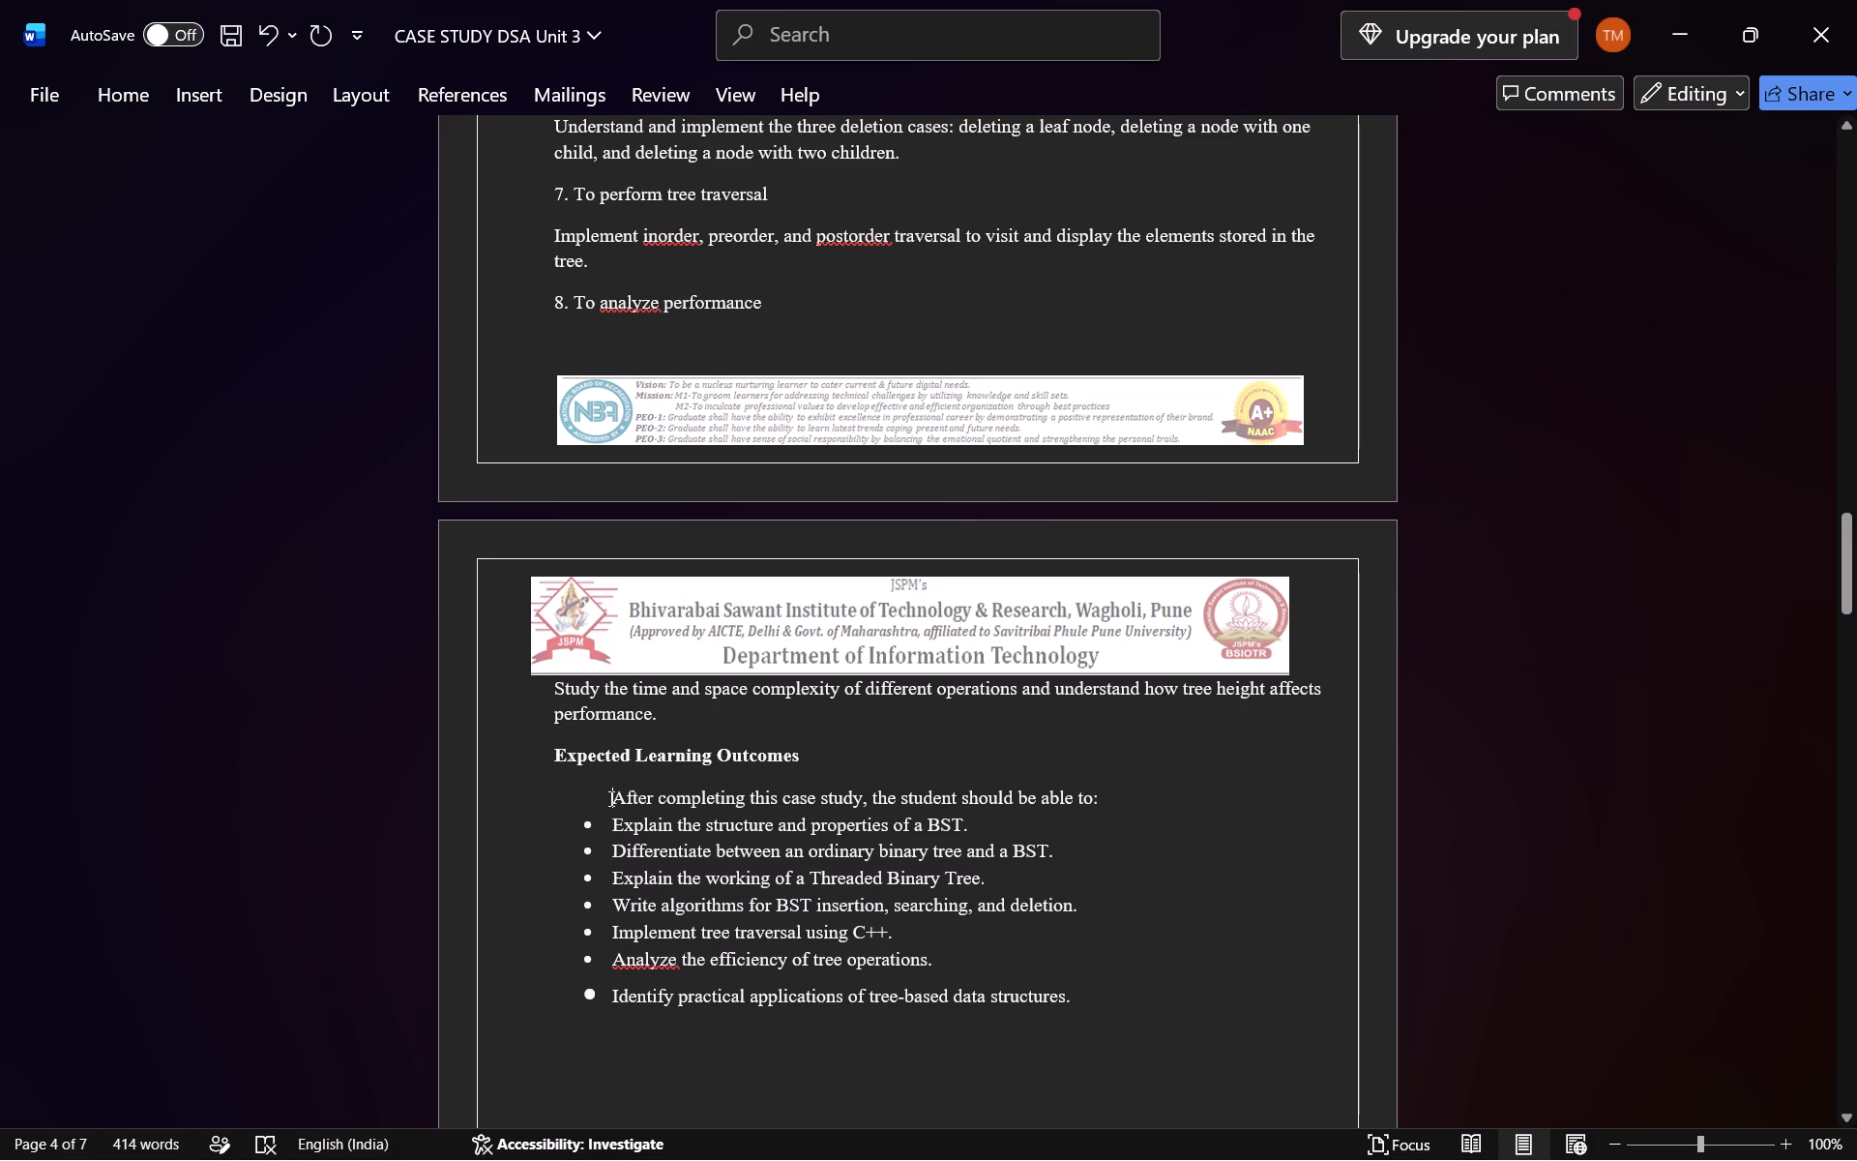
Delete specific objectives 3, "To study Threaded Binary Trees", and 4, "To implement insertion", together with their descriptions.
scroll(609, 798, "up", 2)
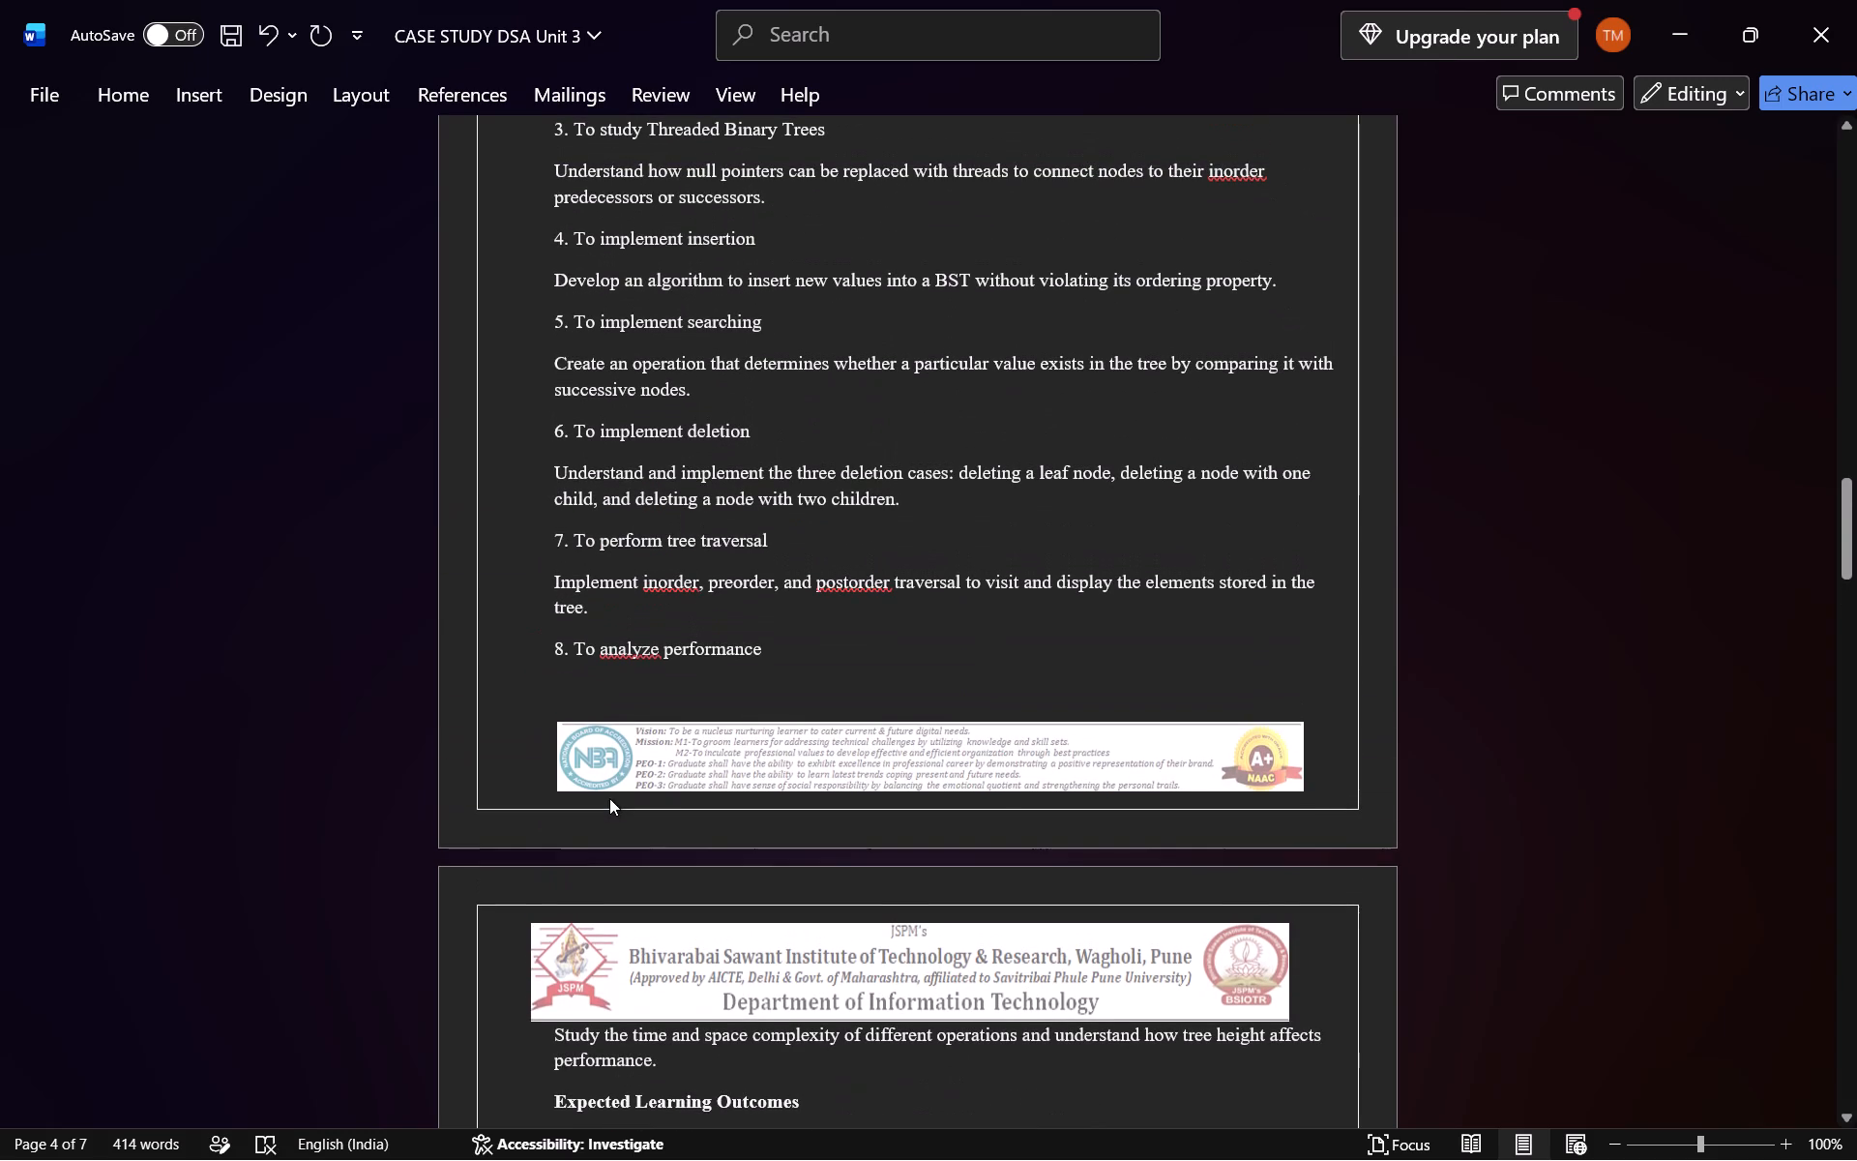
scroll(609, 798, "up", 2)
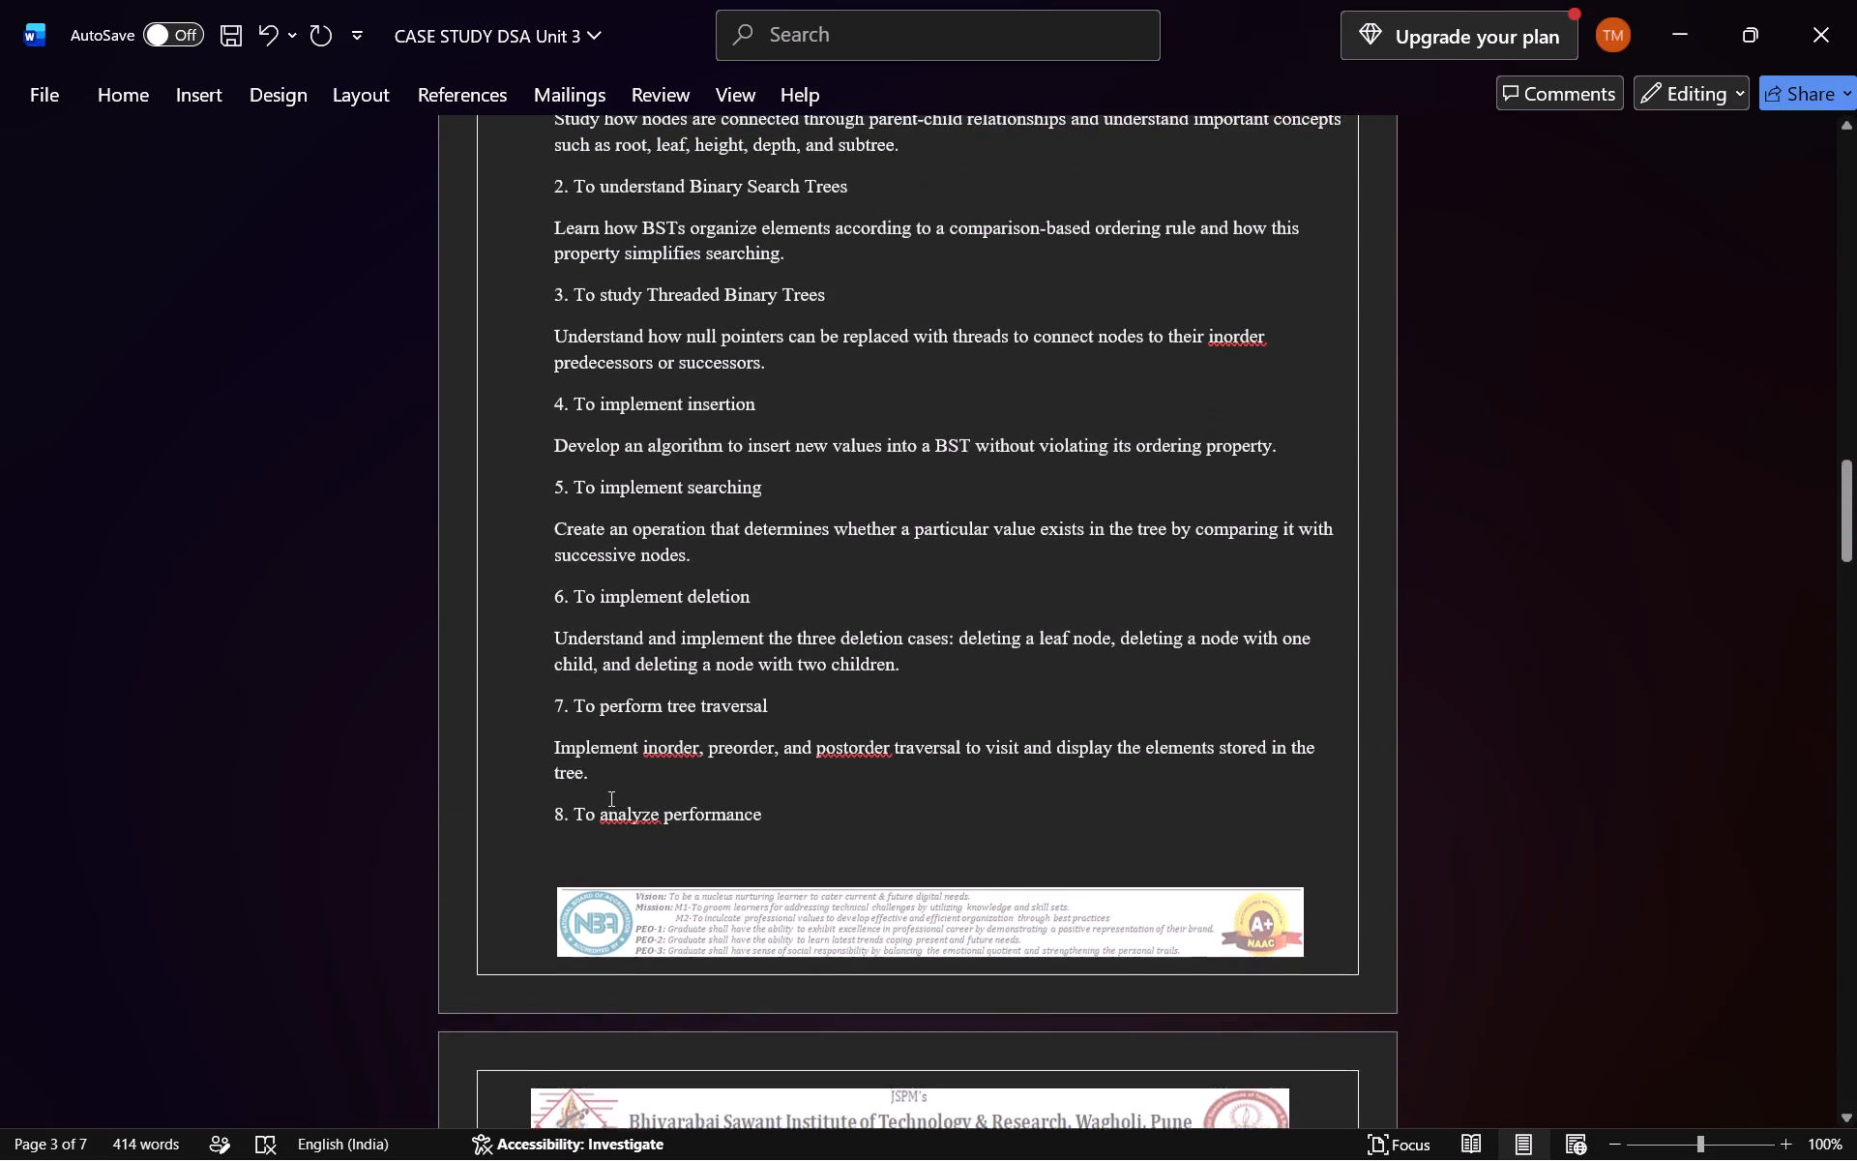
scroll(609, 798, "up", 1)
scroll(654, 593, "up", 1)
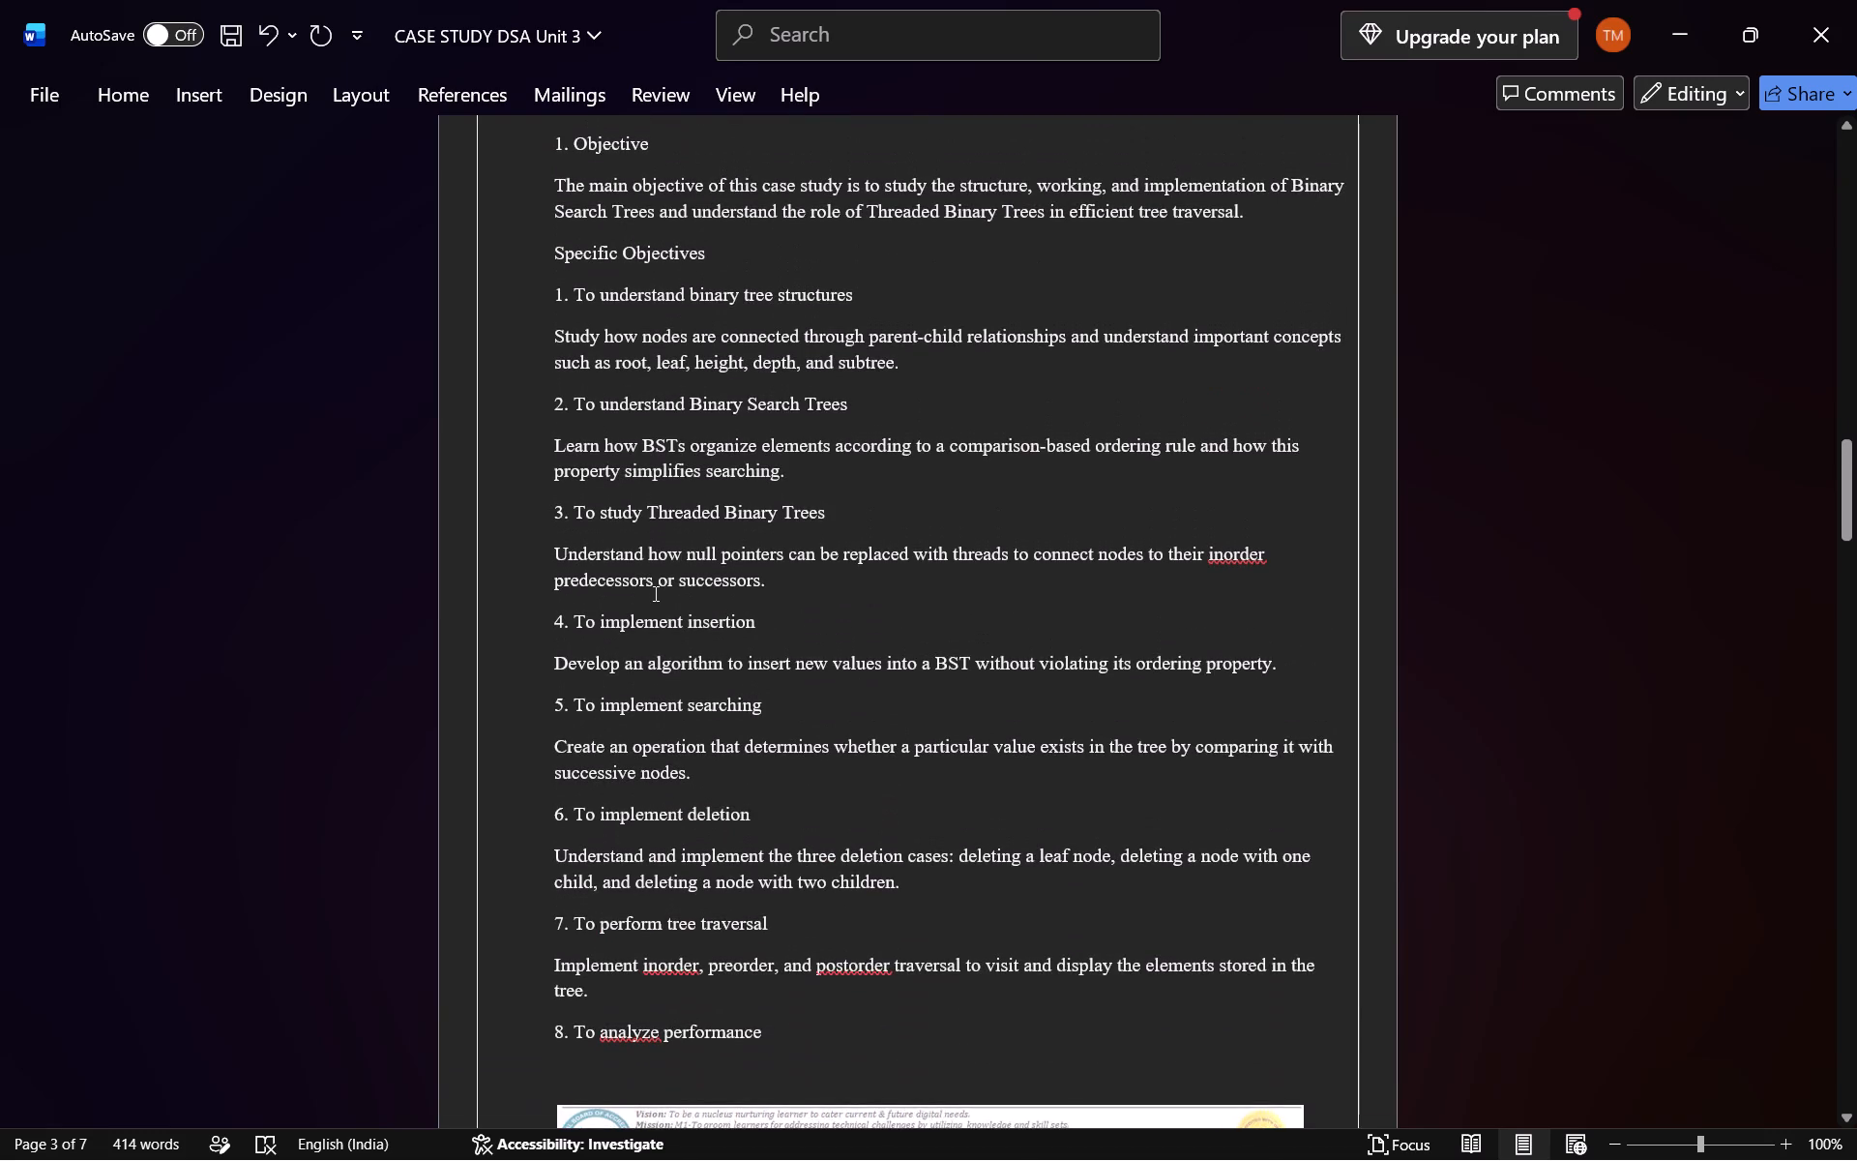
scroll(654, 593, "up", 1)
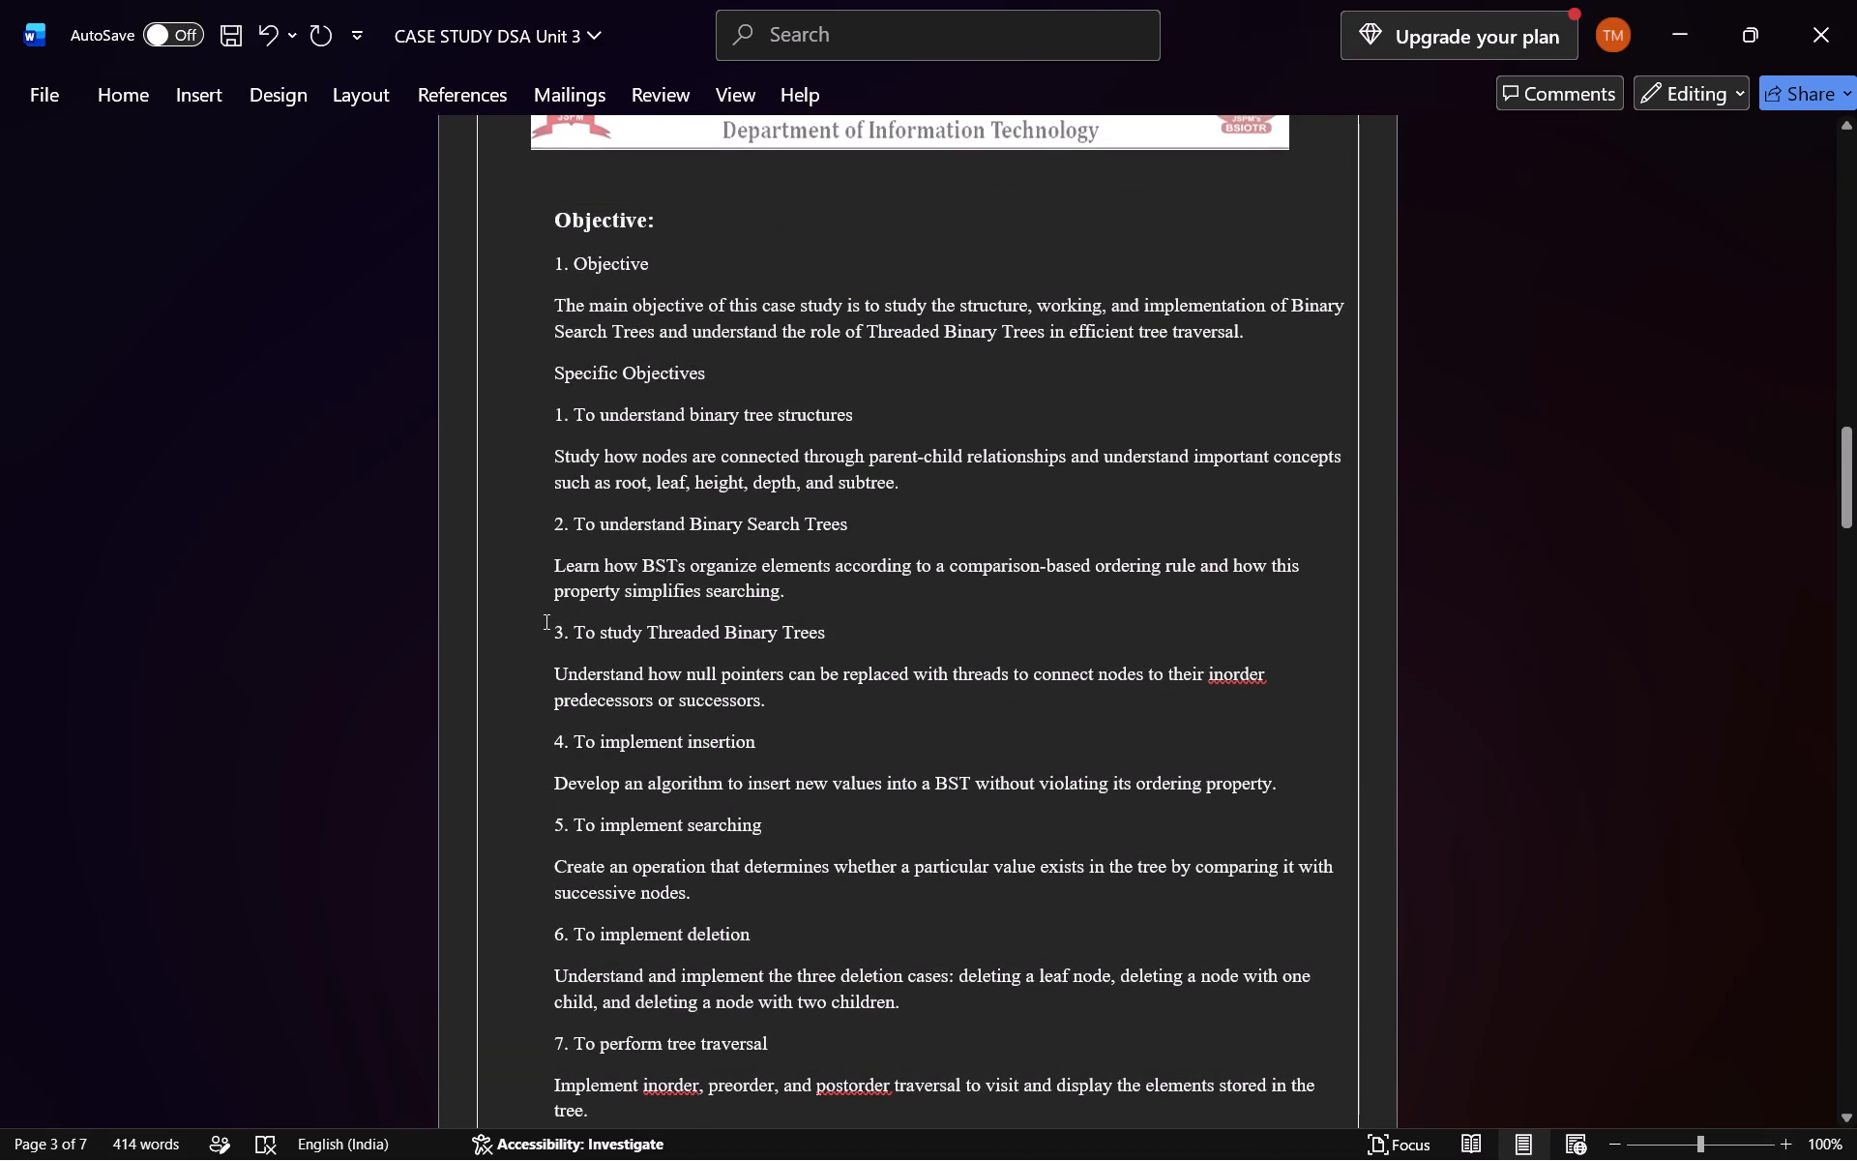
left_click_drag(545, 621, 873, 783)
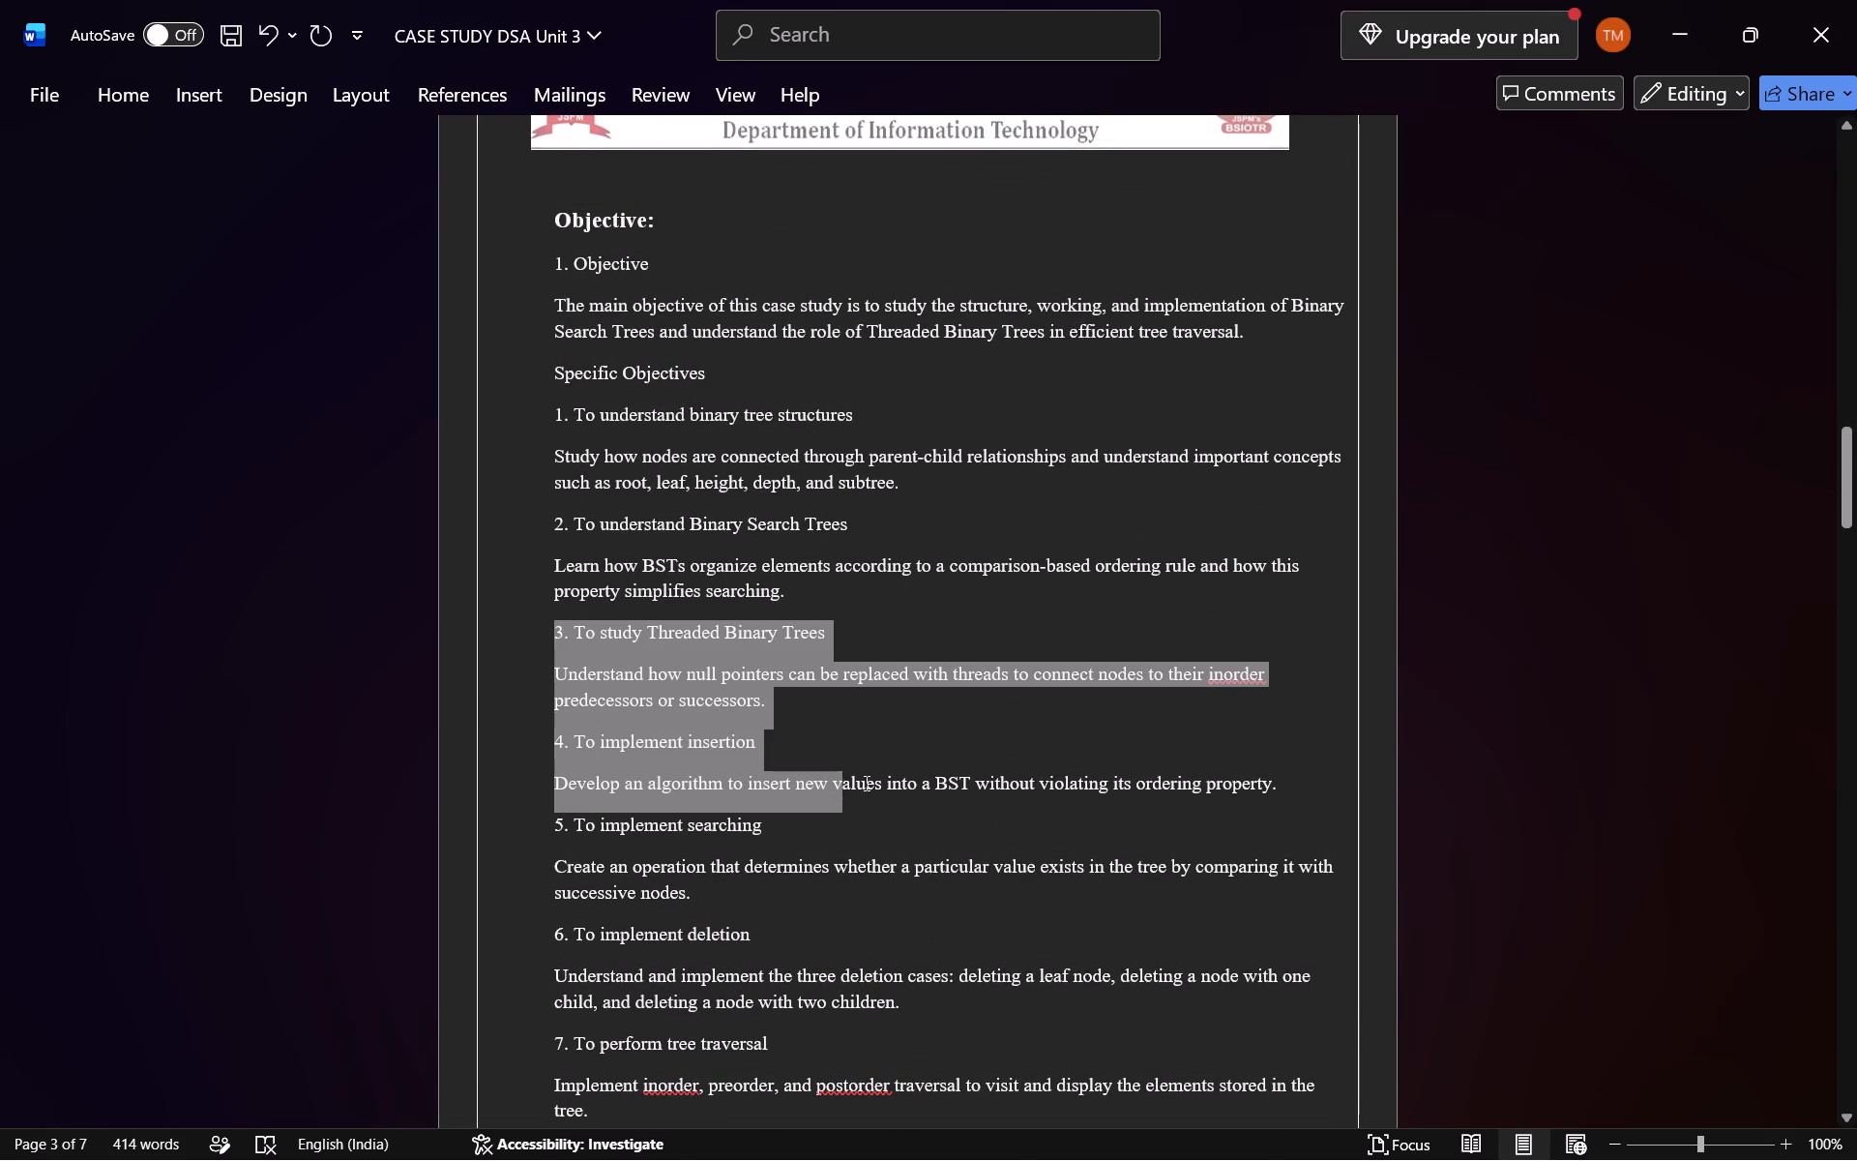
left_click_drag(873, 783, 1336, 750)
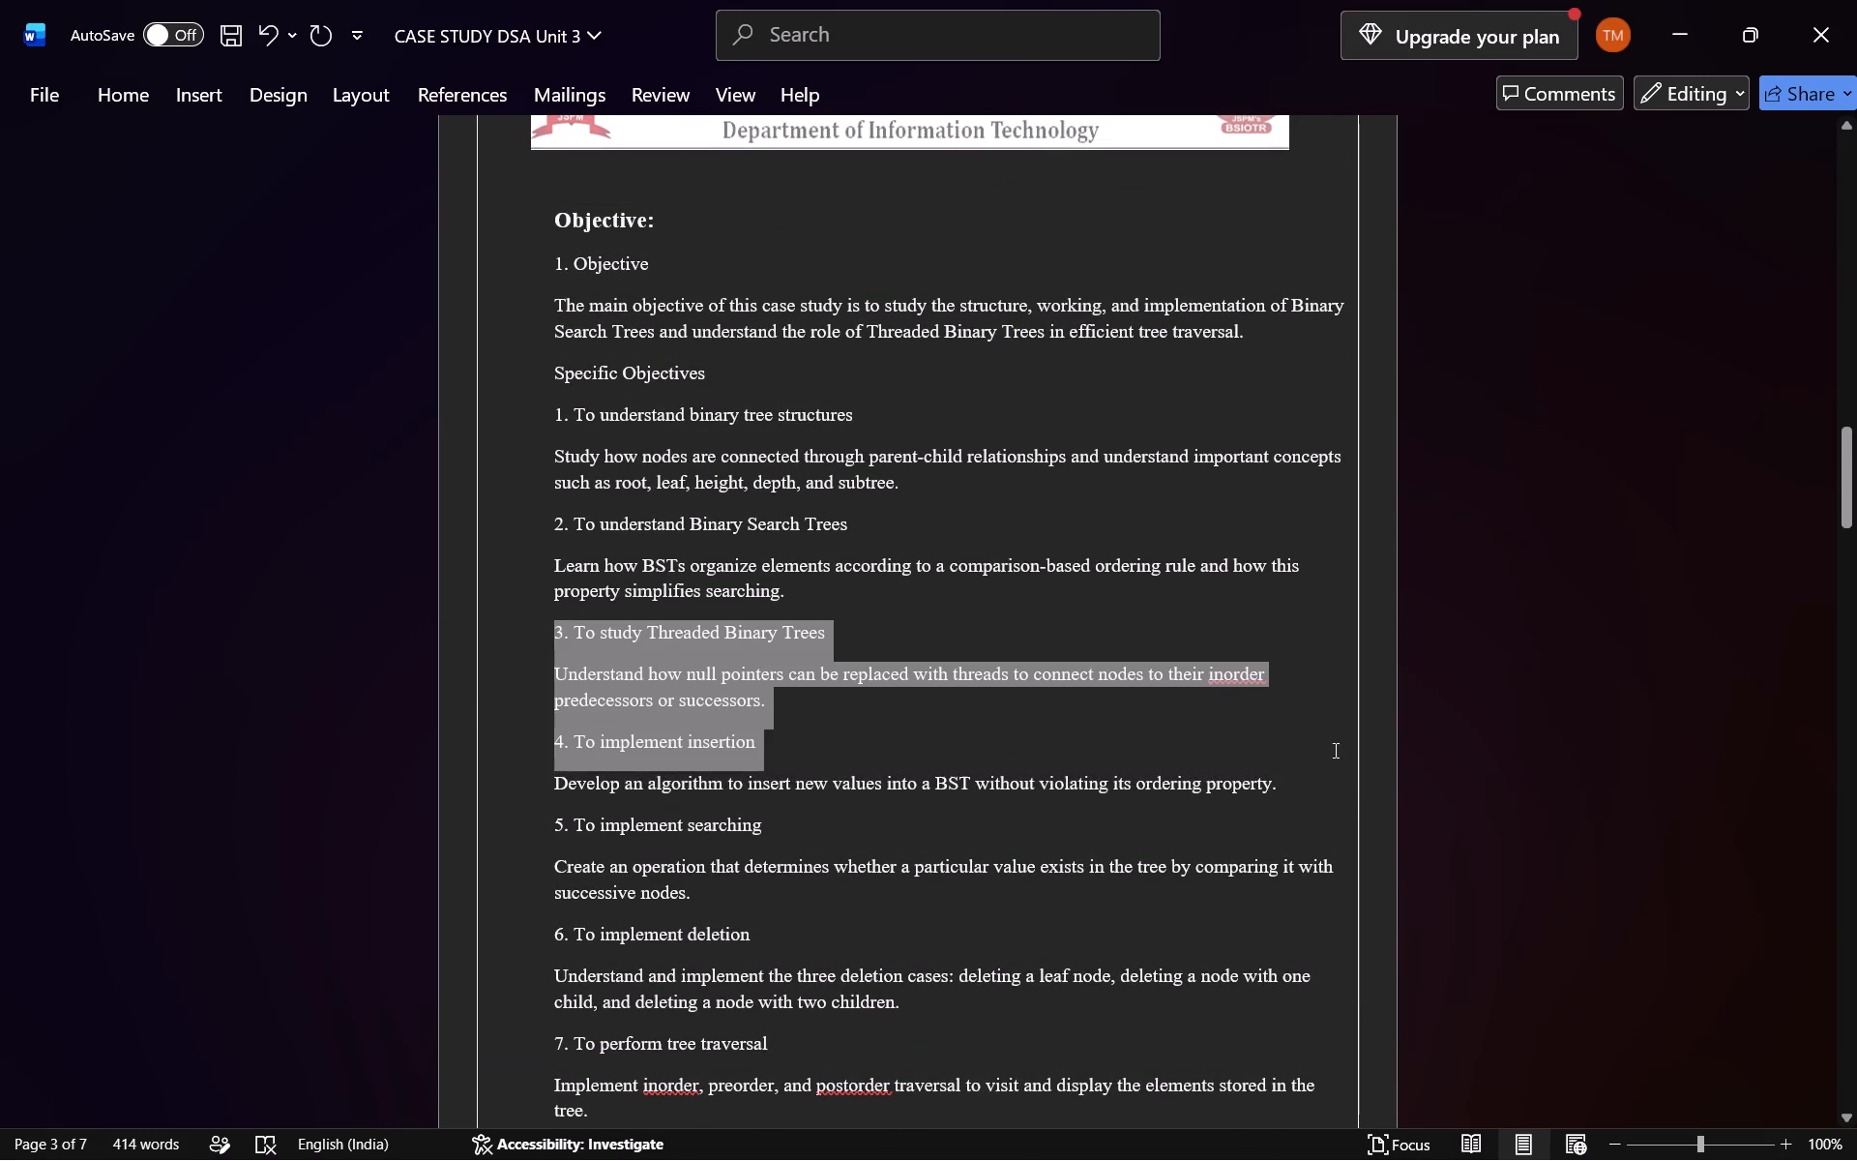
left_click_drag(1336, 750, 1321, 784)
key("BackSpace")
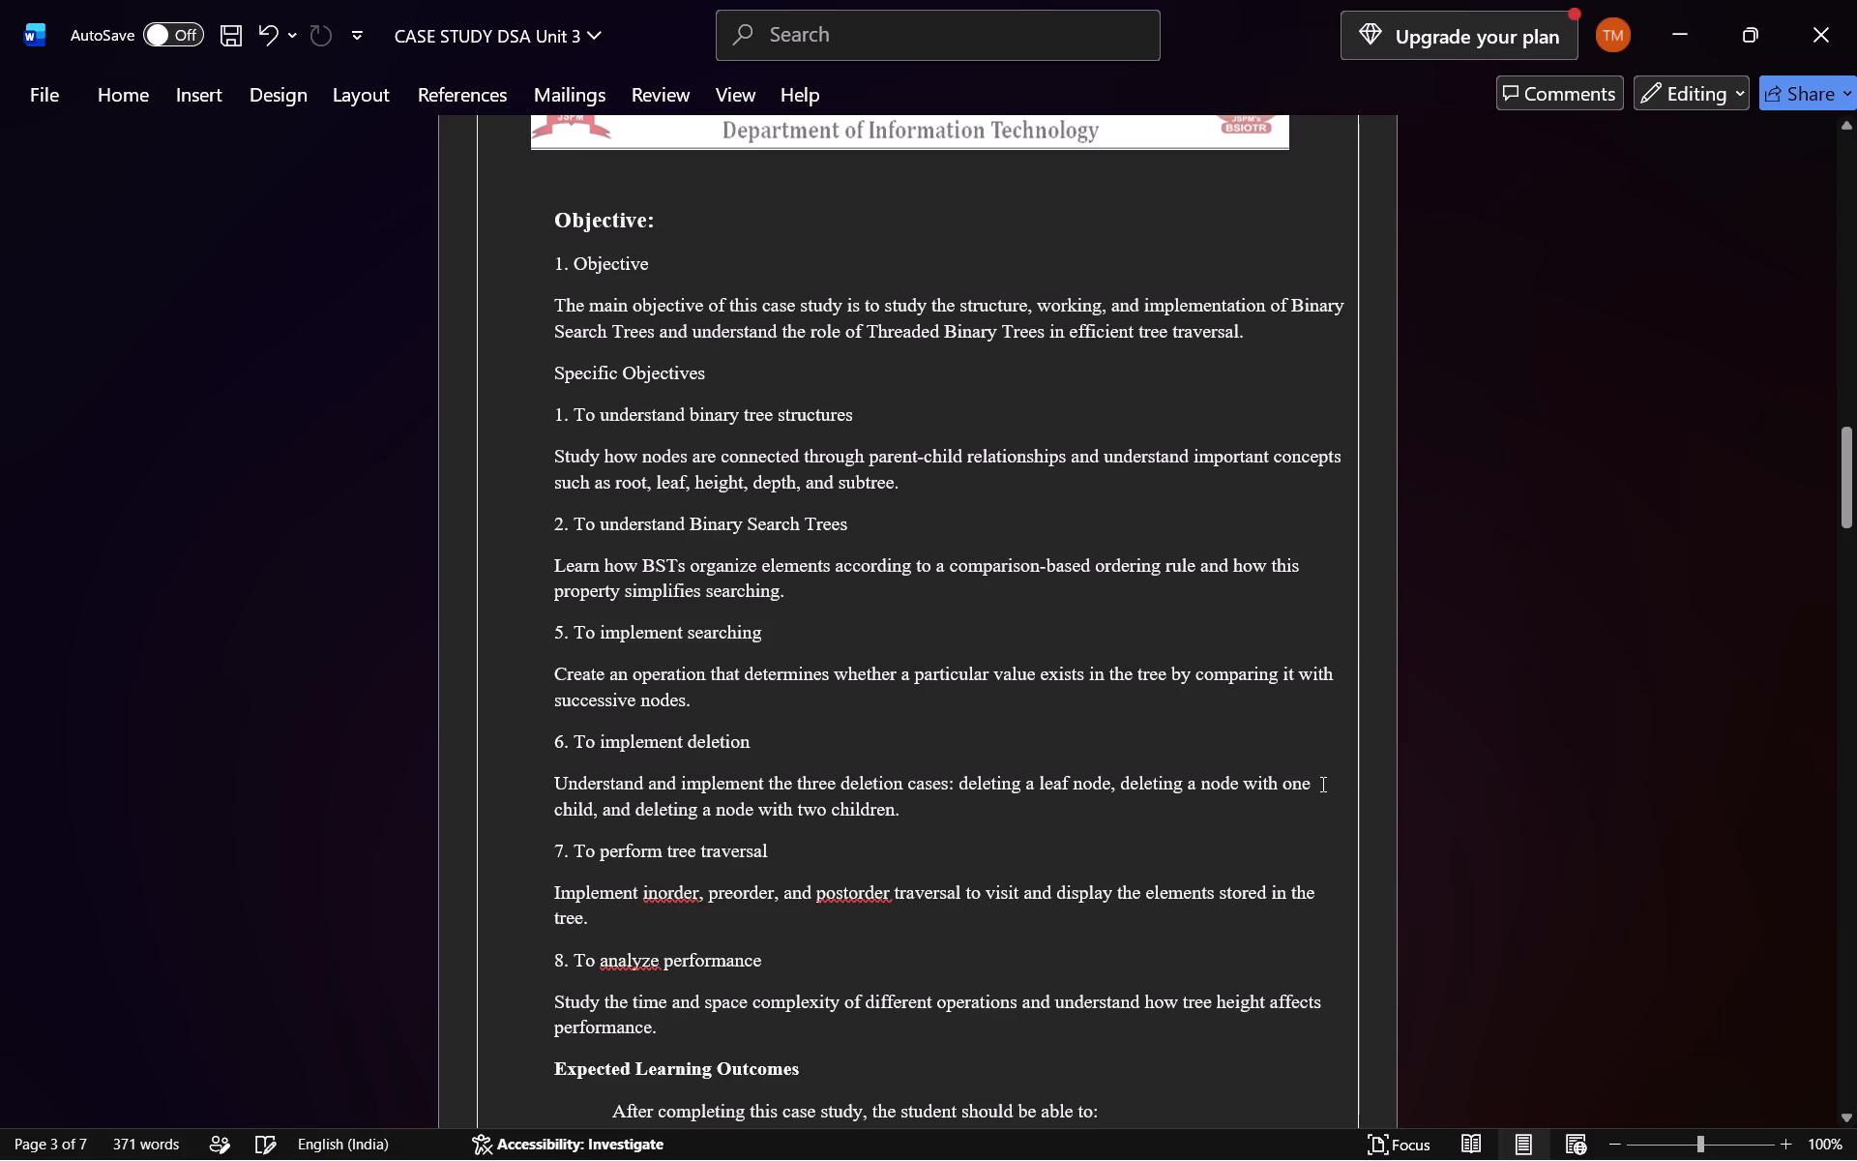
Delete the last four learning-outcome bullets on page 4, from "Write algorithms for BST insertion" through "Identify practical applications".
scroll(885, 847, "down", 1)
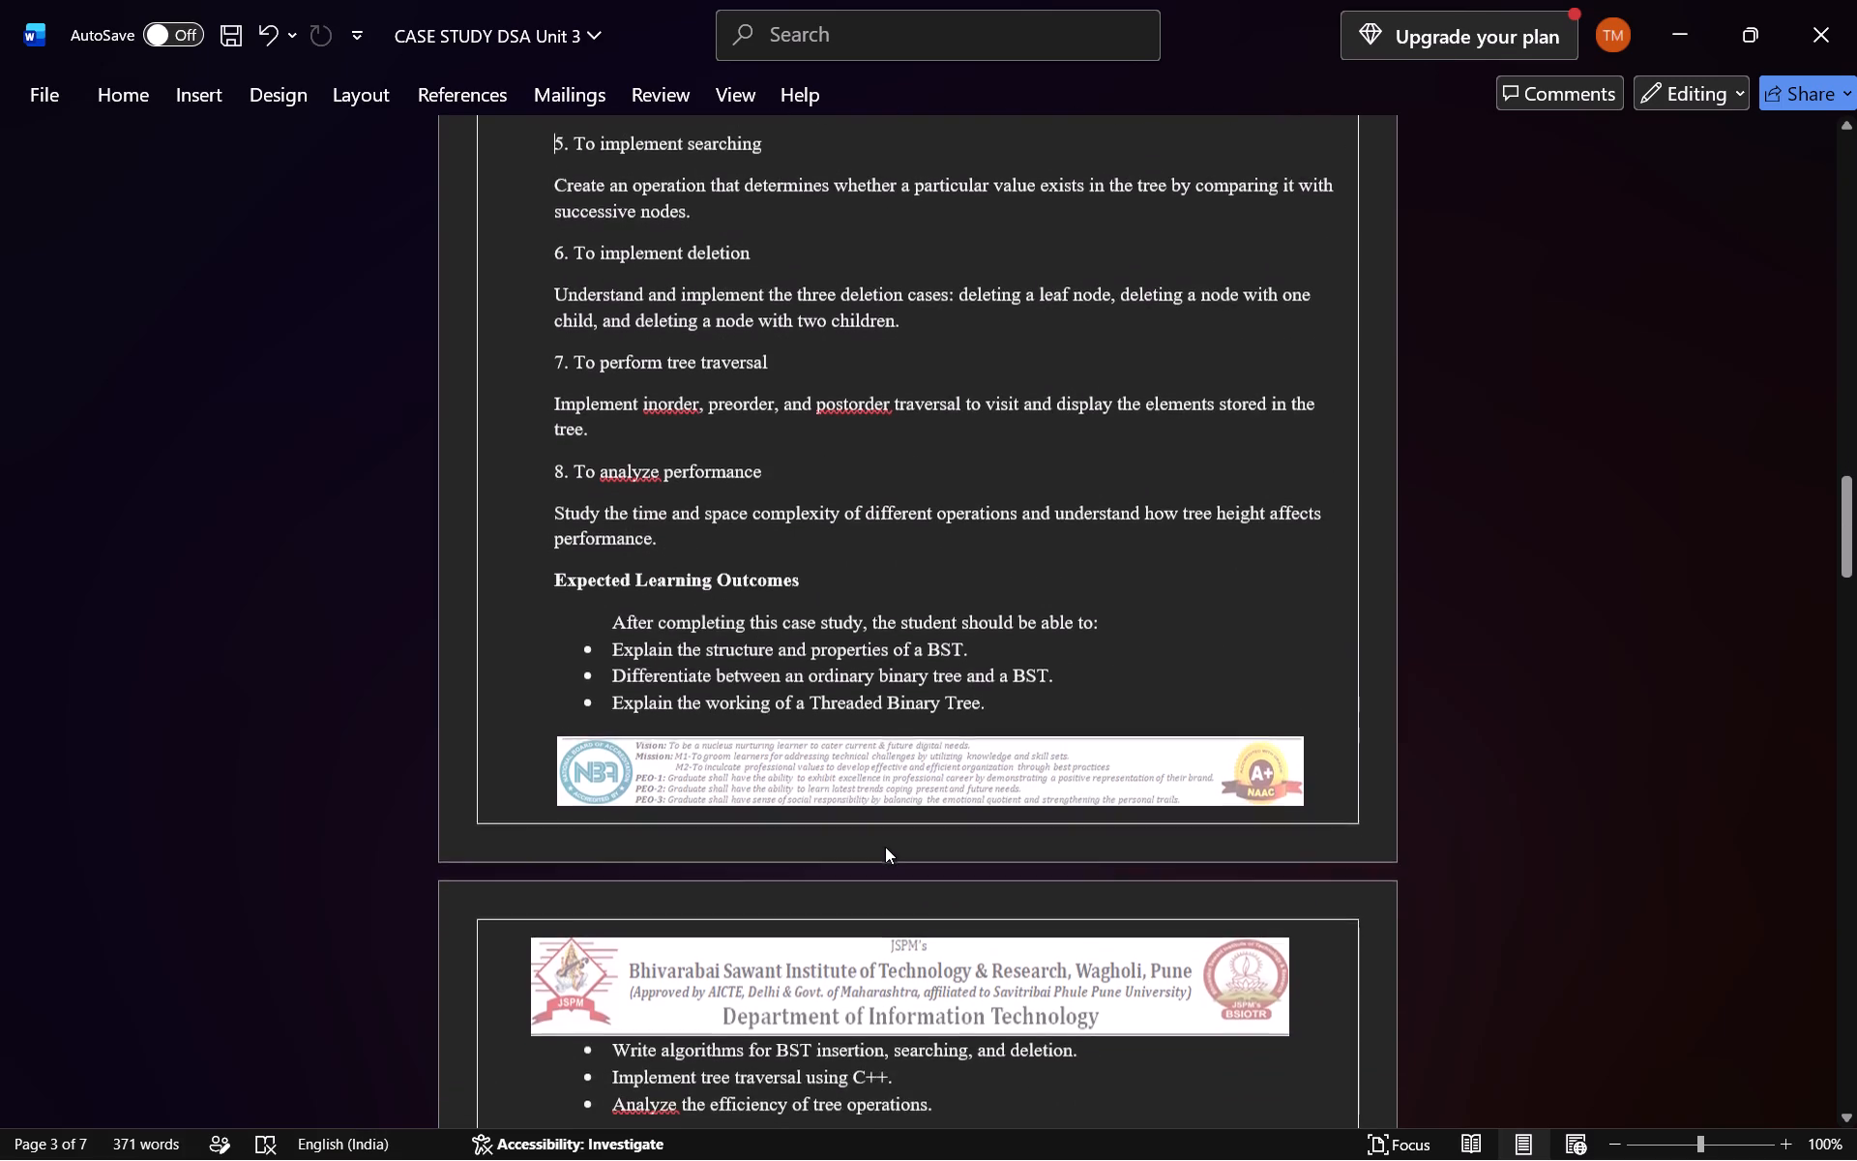
scroll(885, 847, "down", 3)
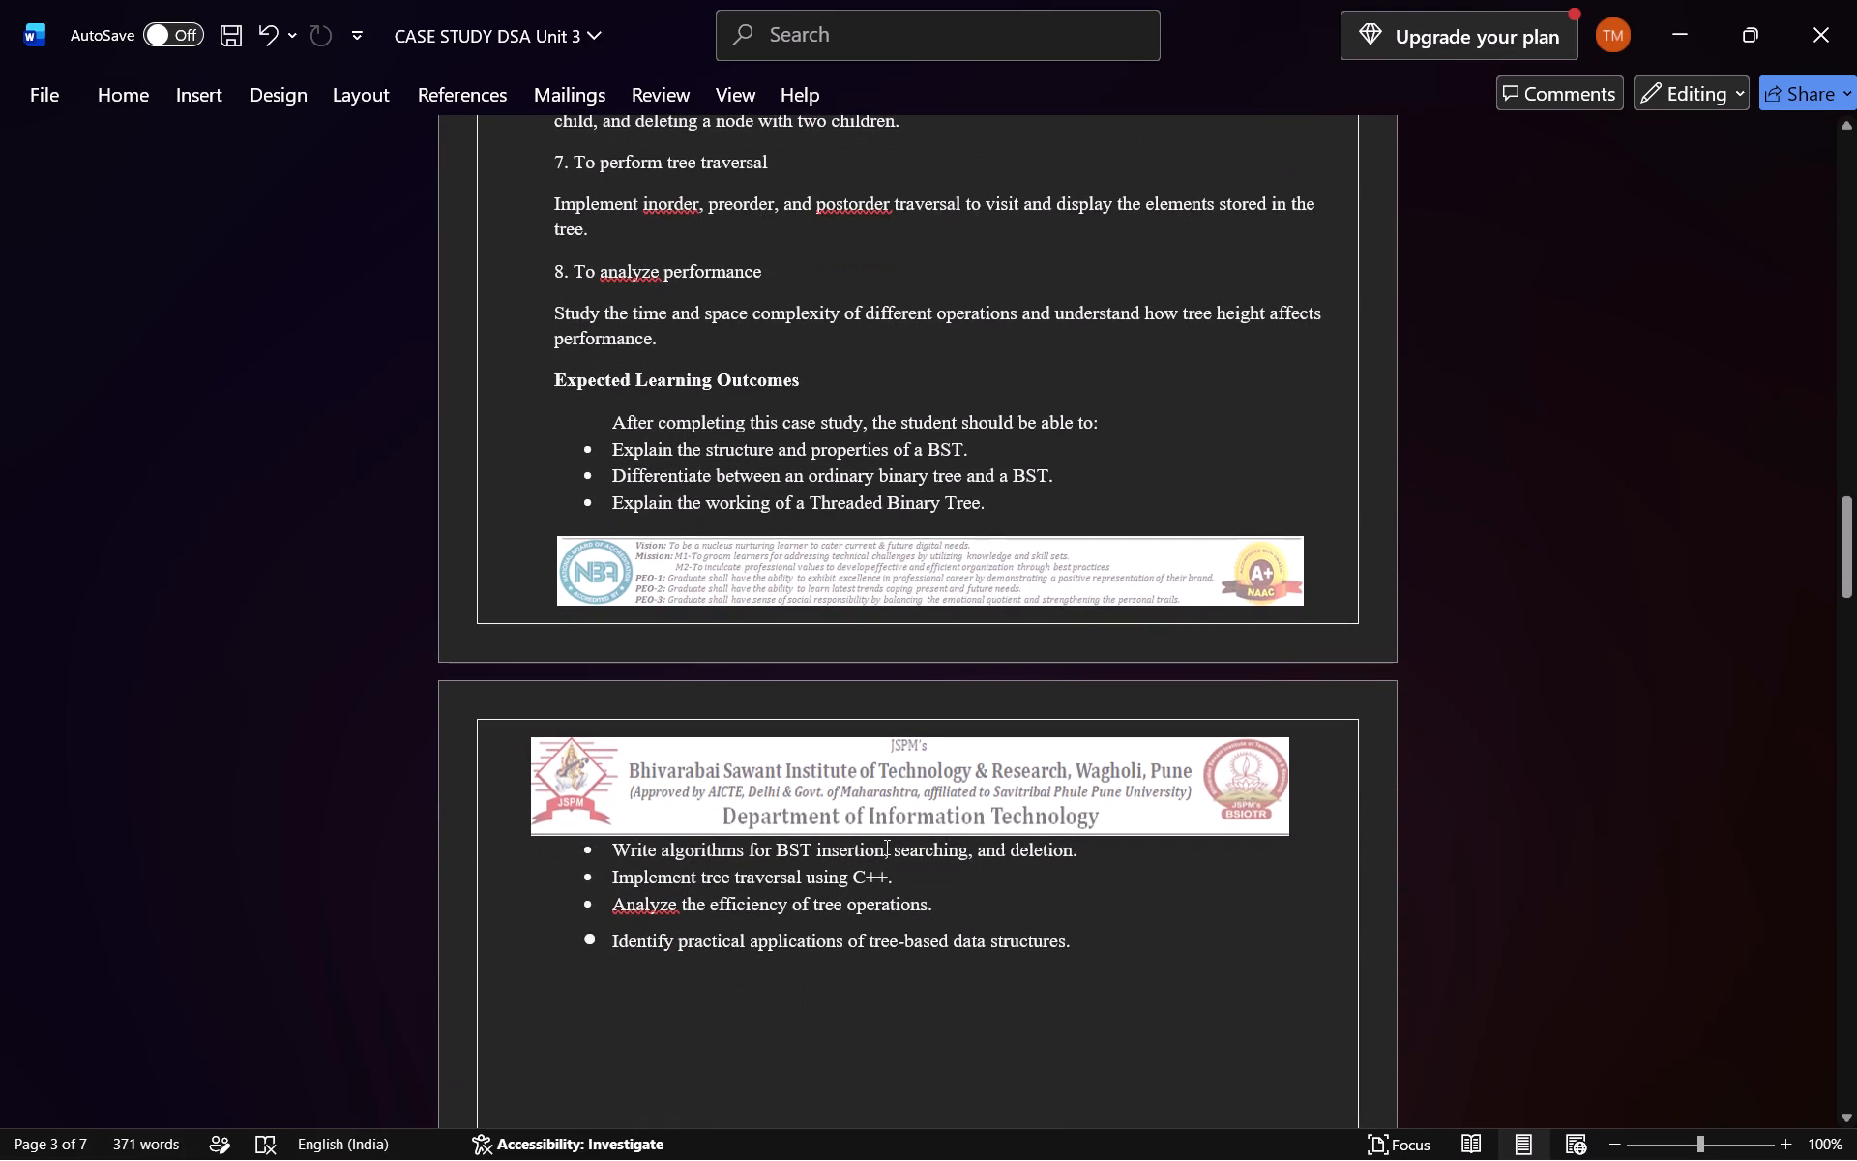
left_click_drag(1079, 945, 1078, 945)
left_click_drag(1078, 945, 572, 851)
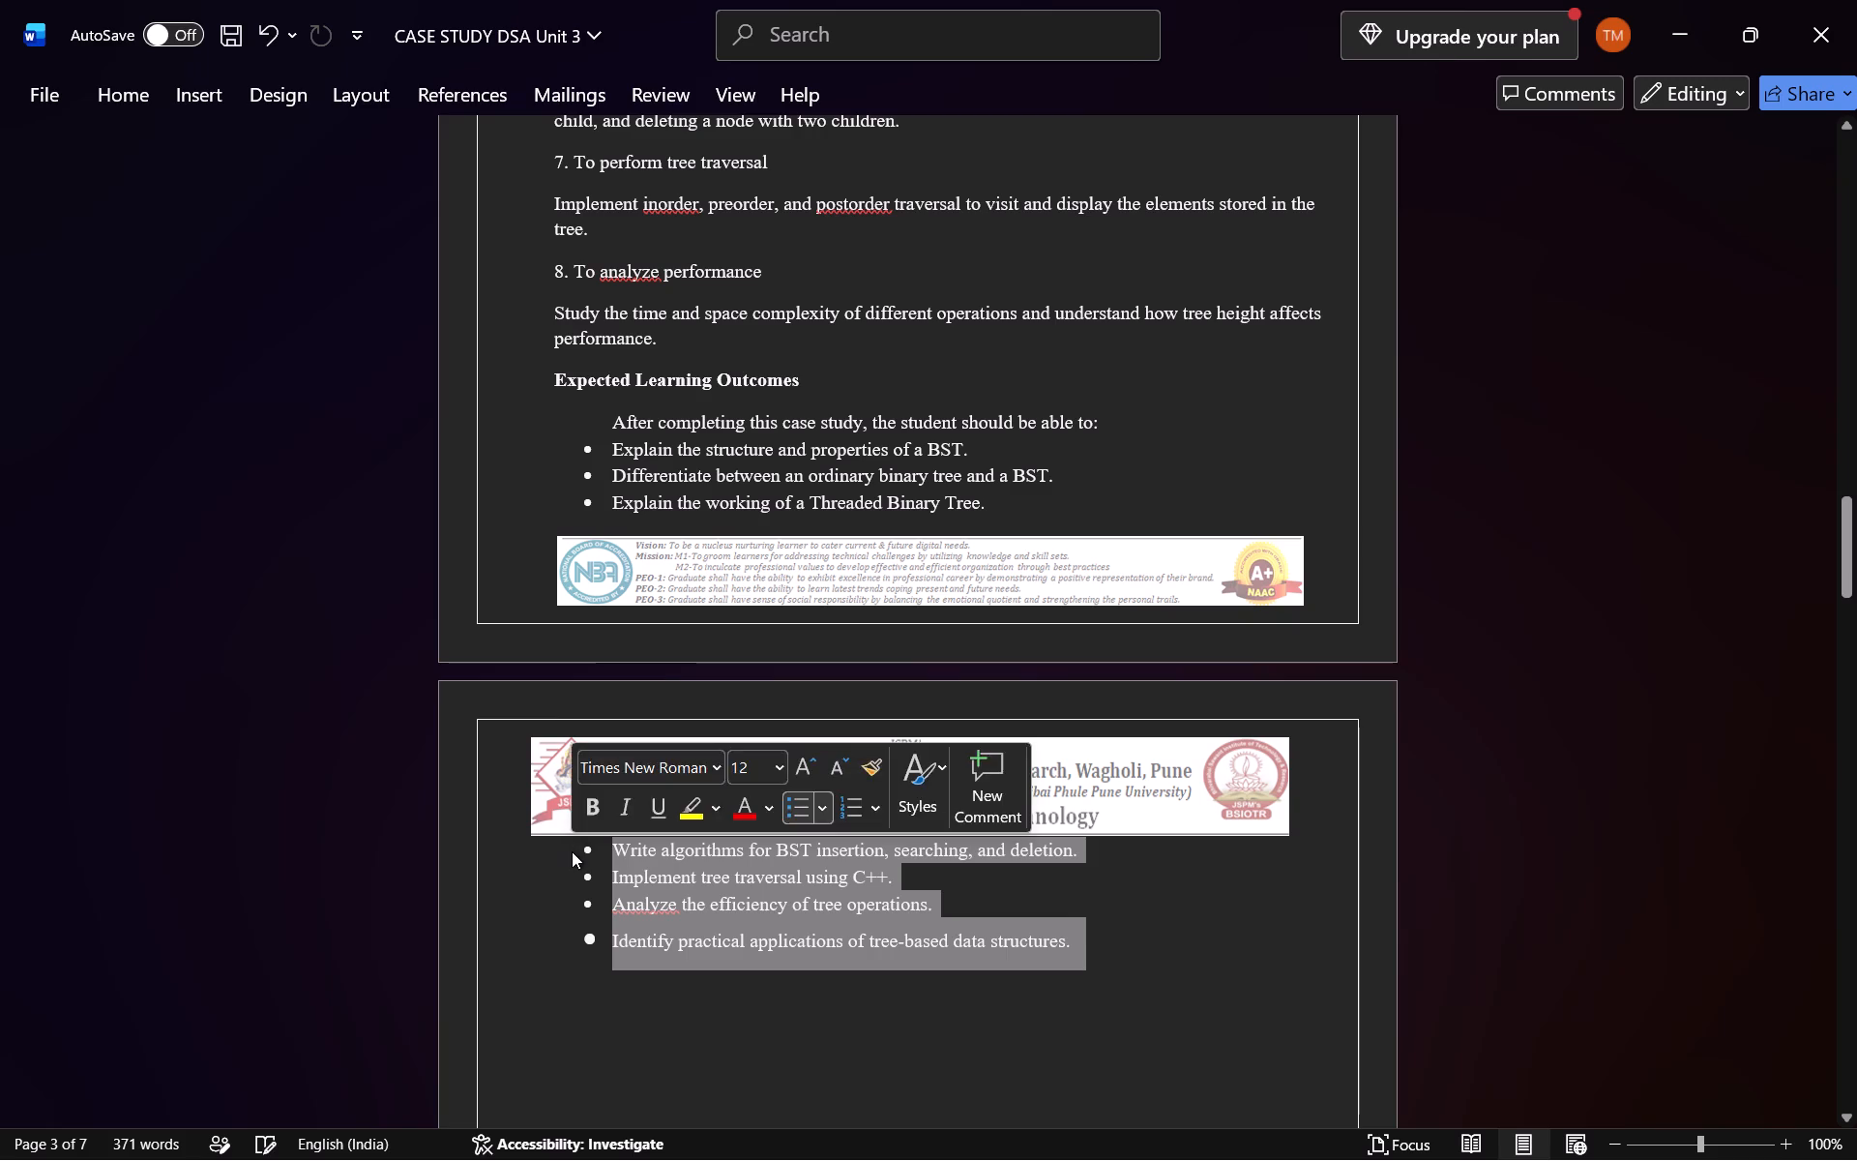
key("BackSpace")
Delete the introductory line "After completing this case study, the student should be able to:" under "Expected Learning Outcomes".
scroll(572, 851, "up", 1)
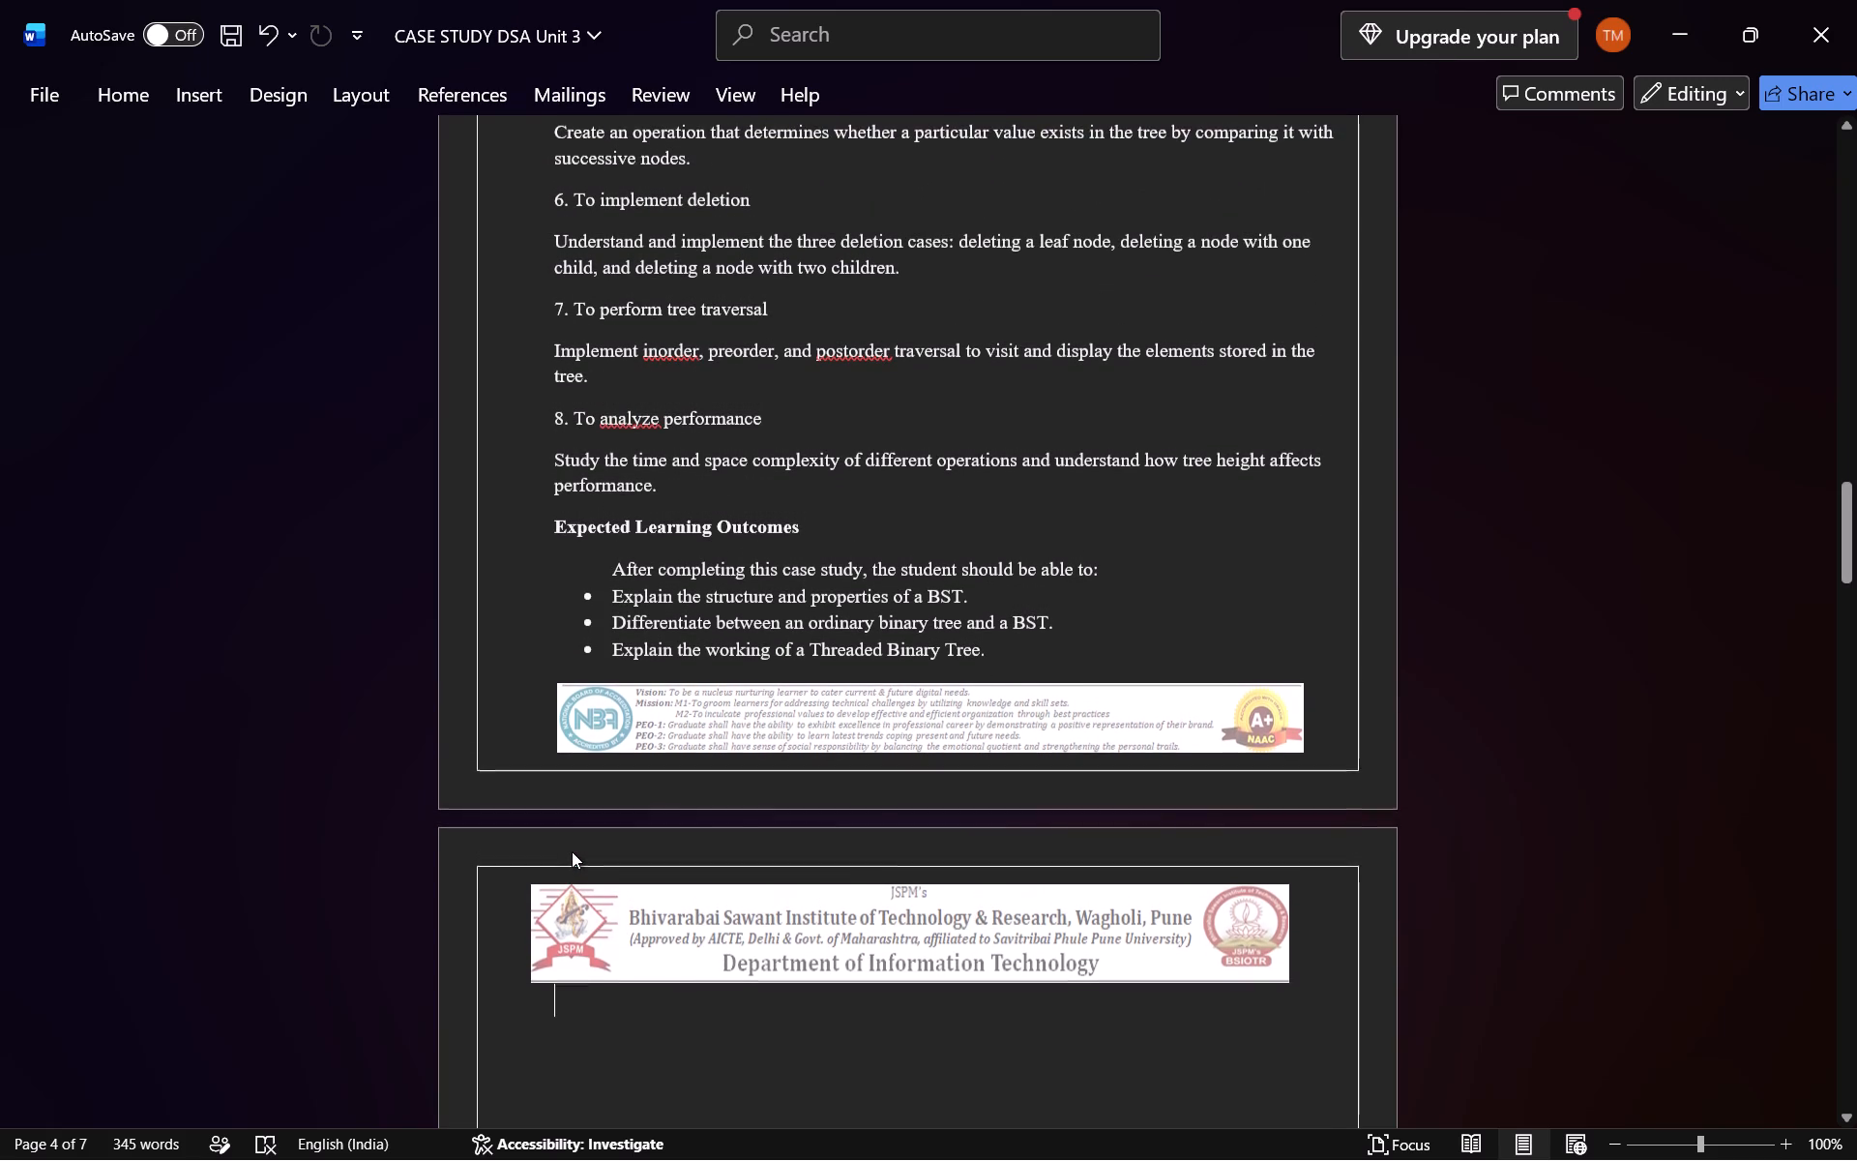
scroll(572, 851, "up", 3)
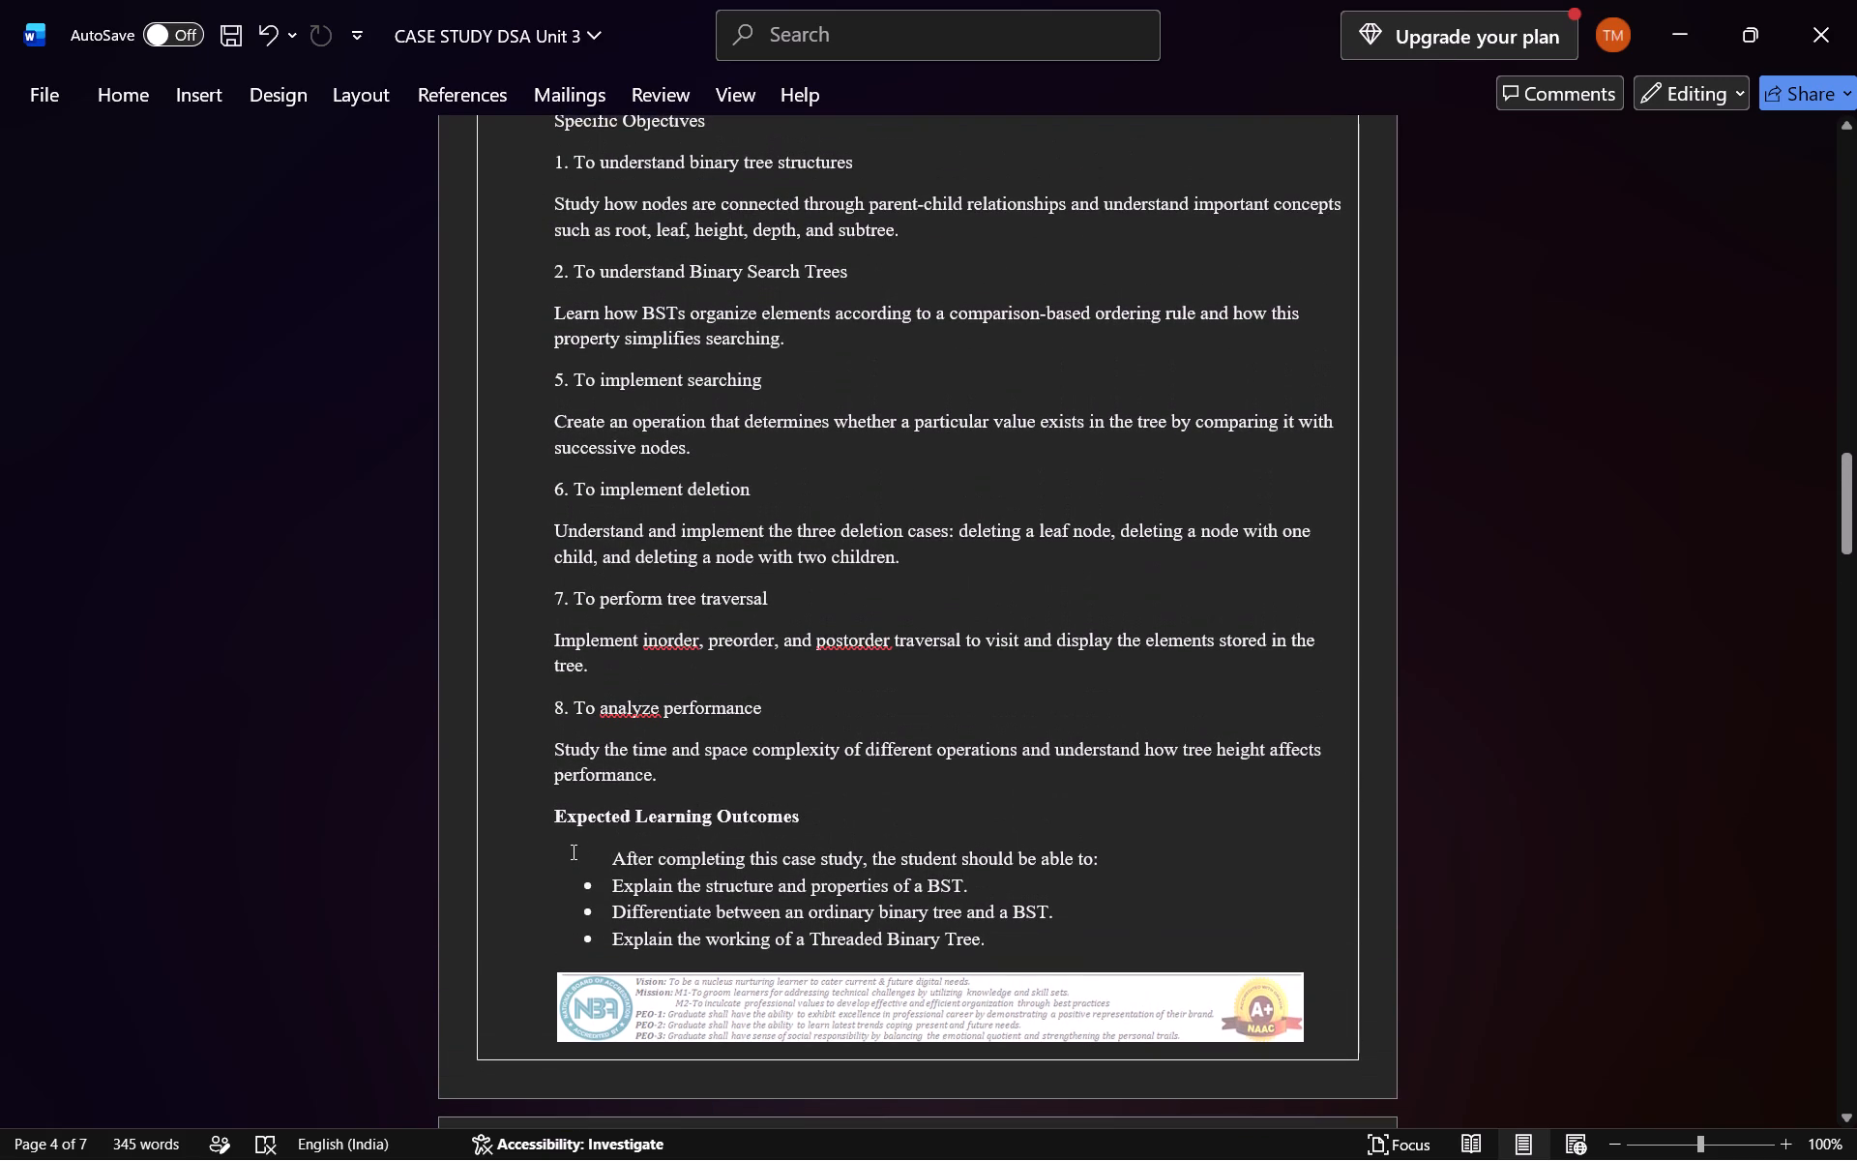
left_click_drag(598, 859, 1070, 857)
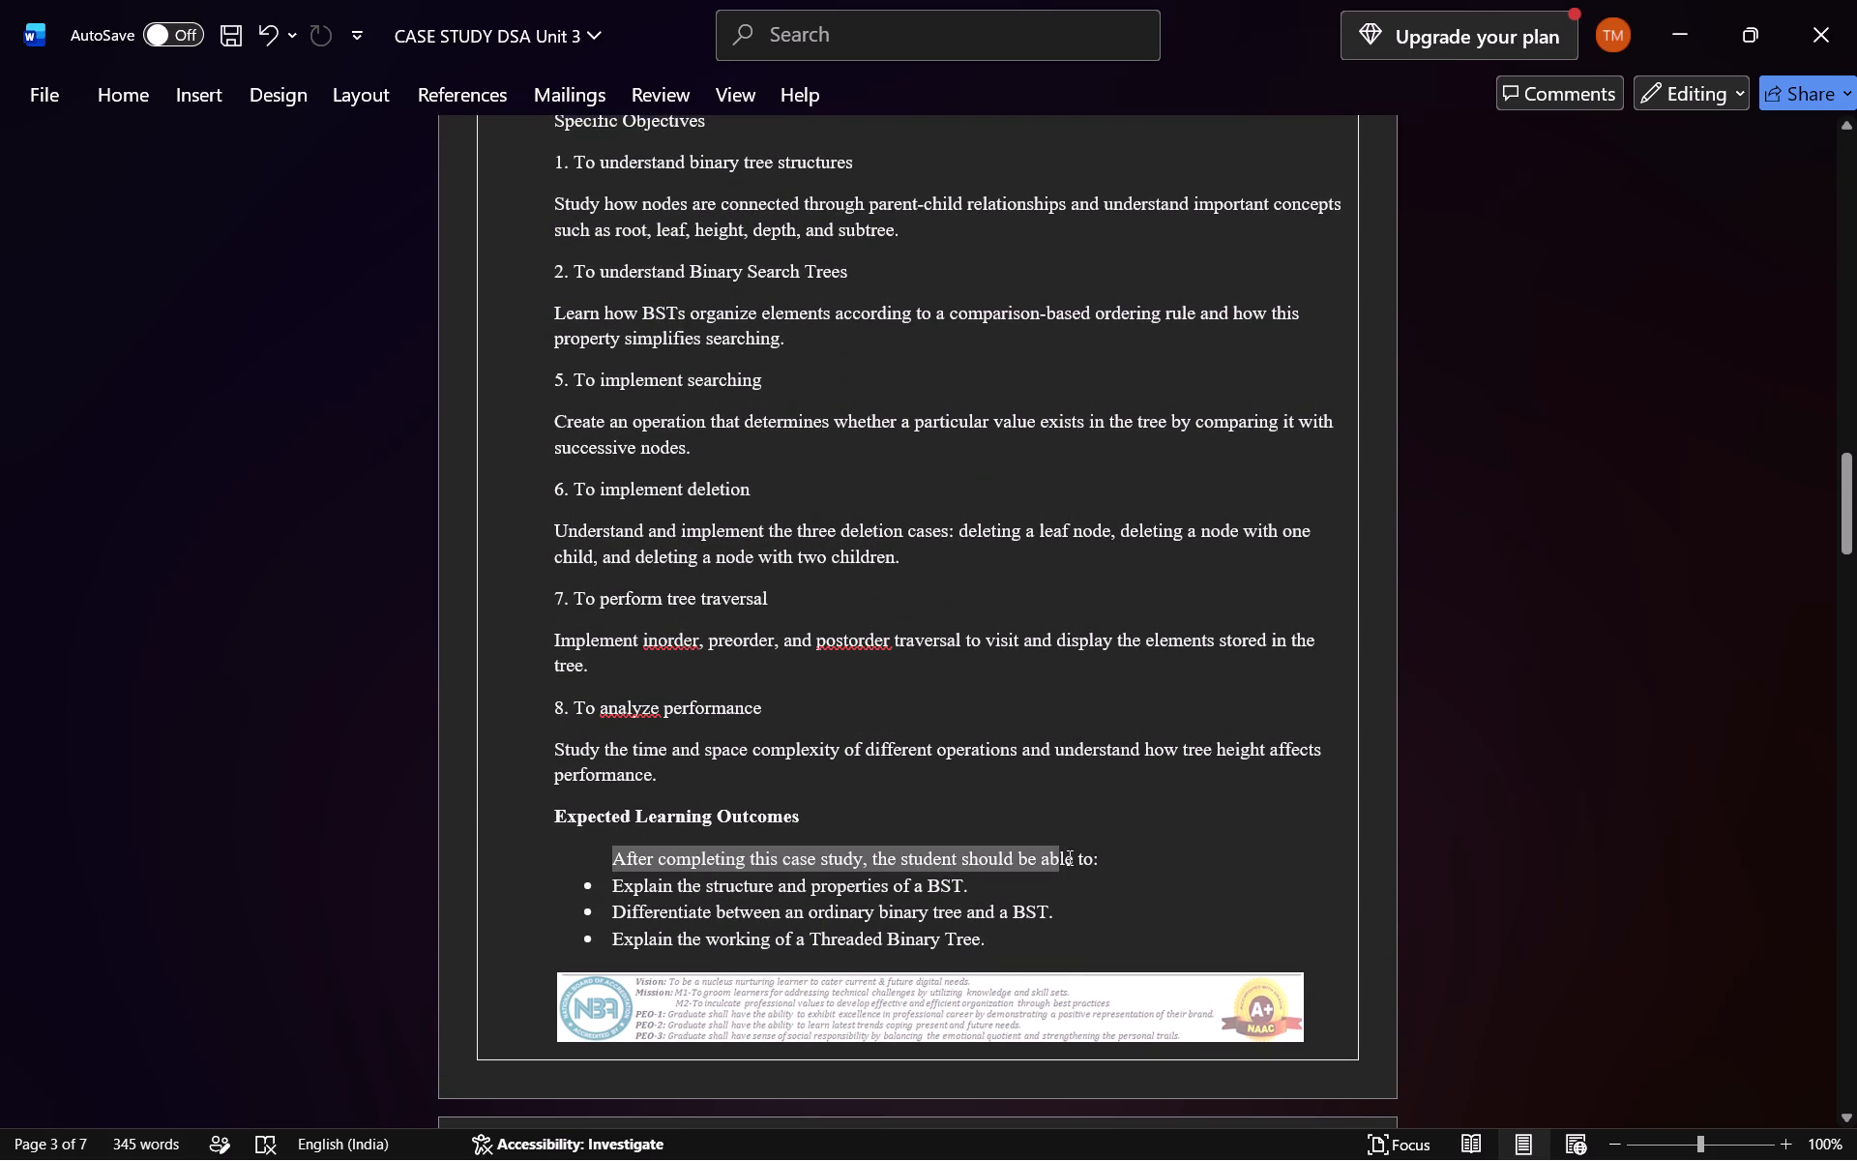
left_click_drag(1070, 857, 1116, 867)
key("BackSpace")
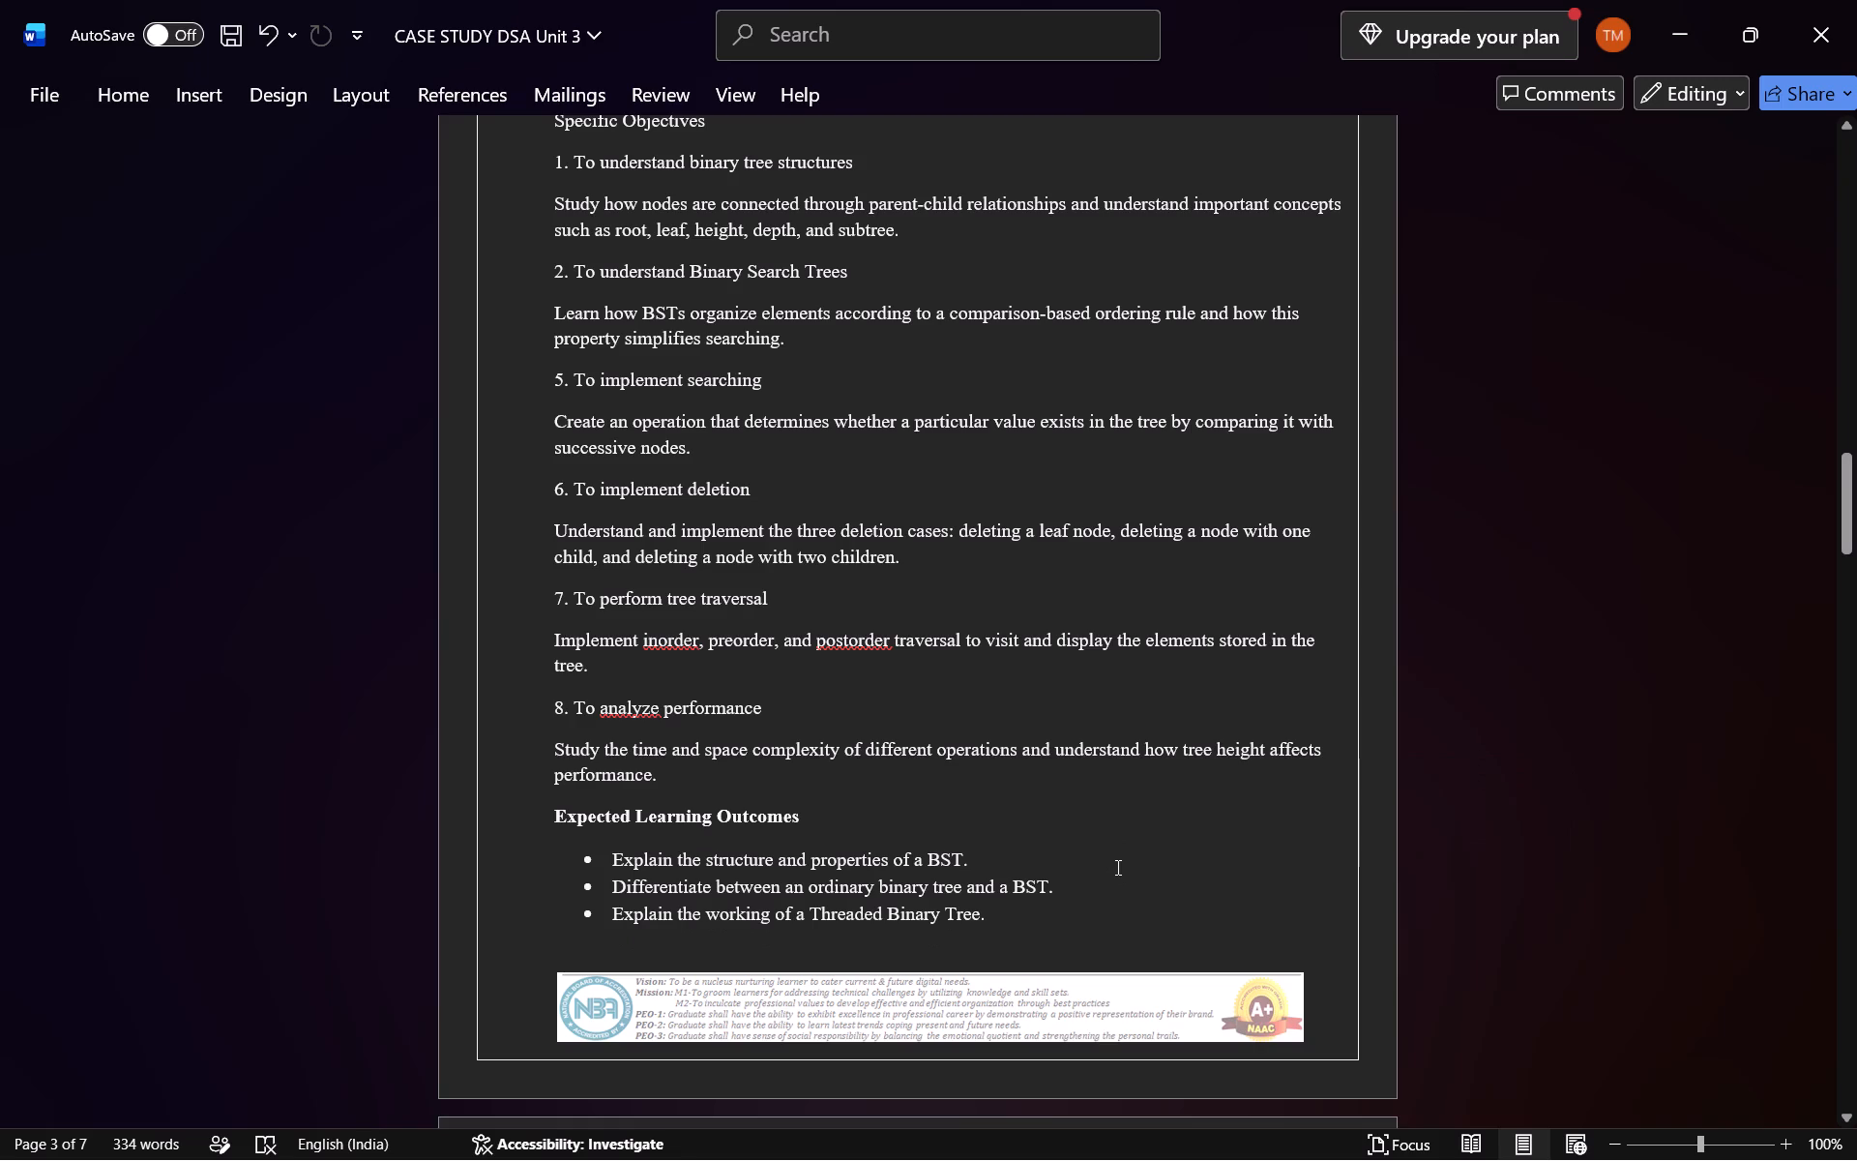
Remove the number "1." from the "Objective" subheading directly below the "Objective:" heading on page 3.
scroll(1116, 867, "up", 2)
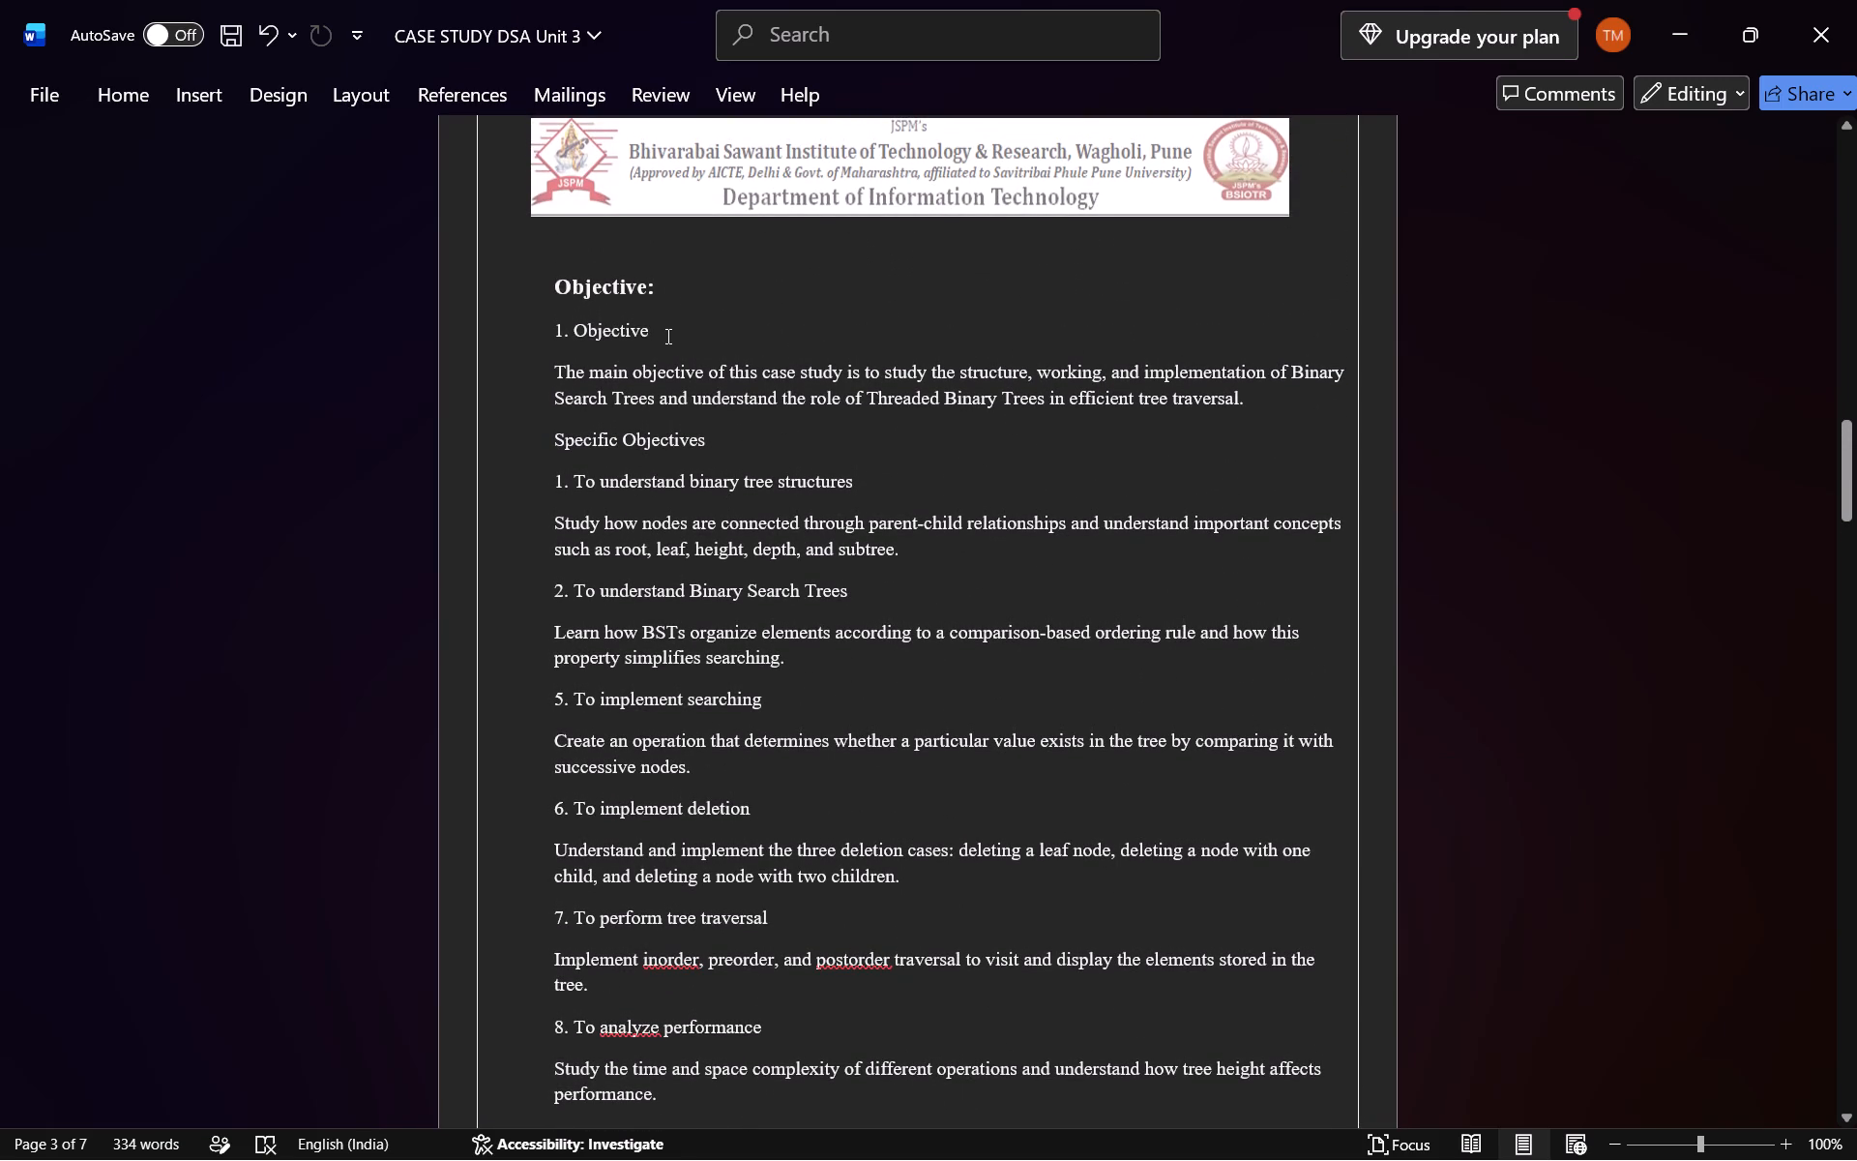
left_click_drag(571, 329, 546, 329)
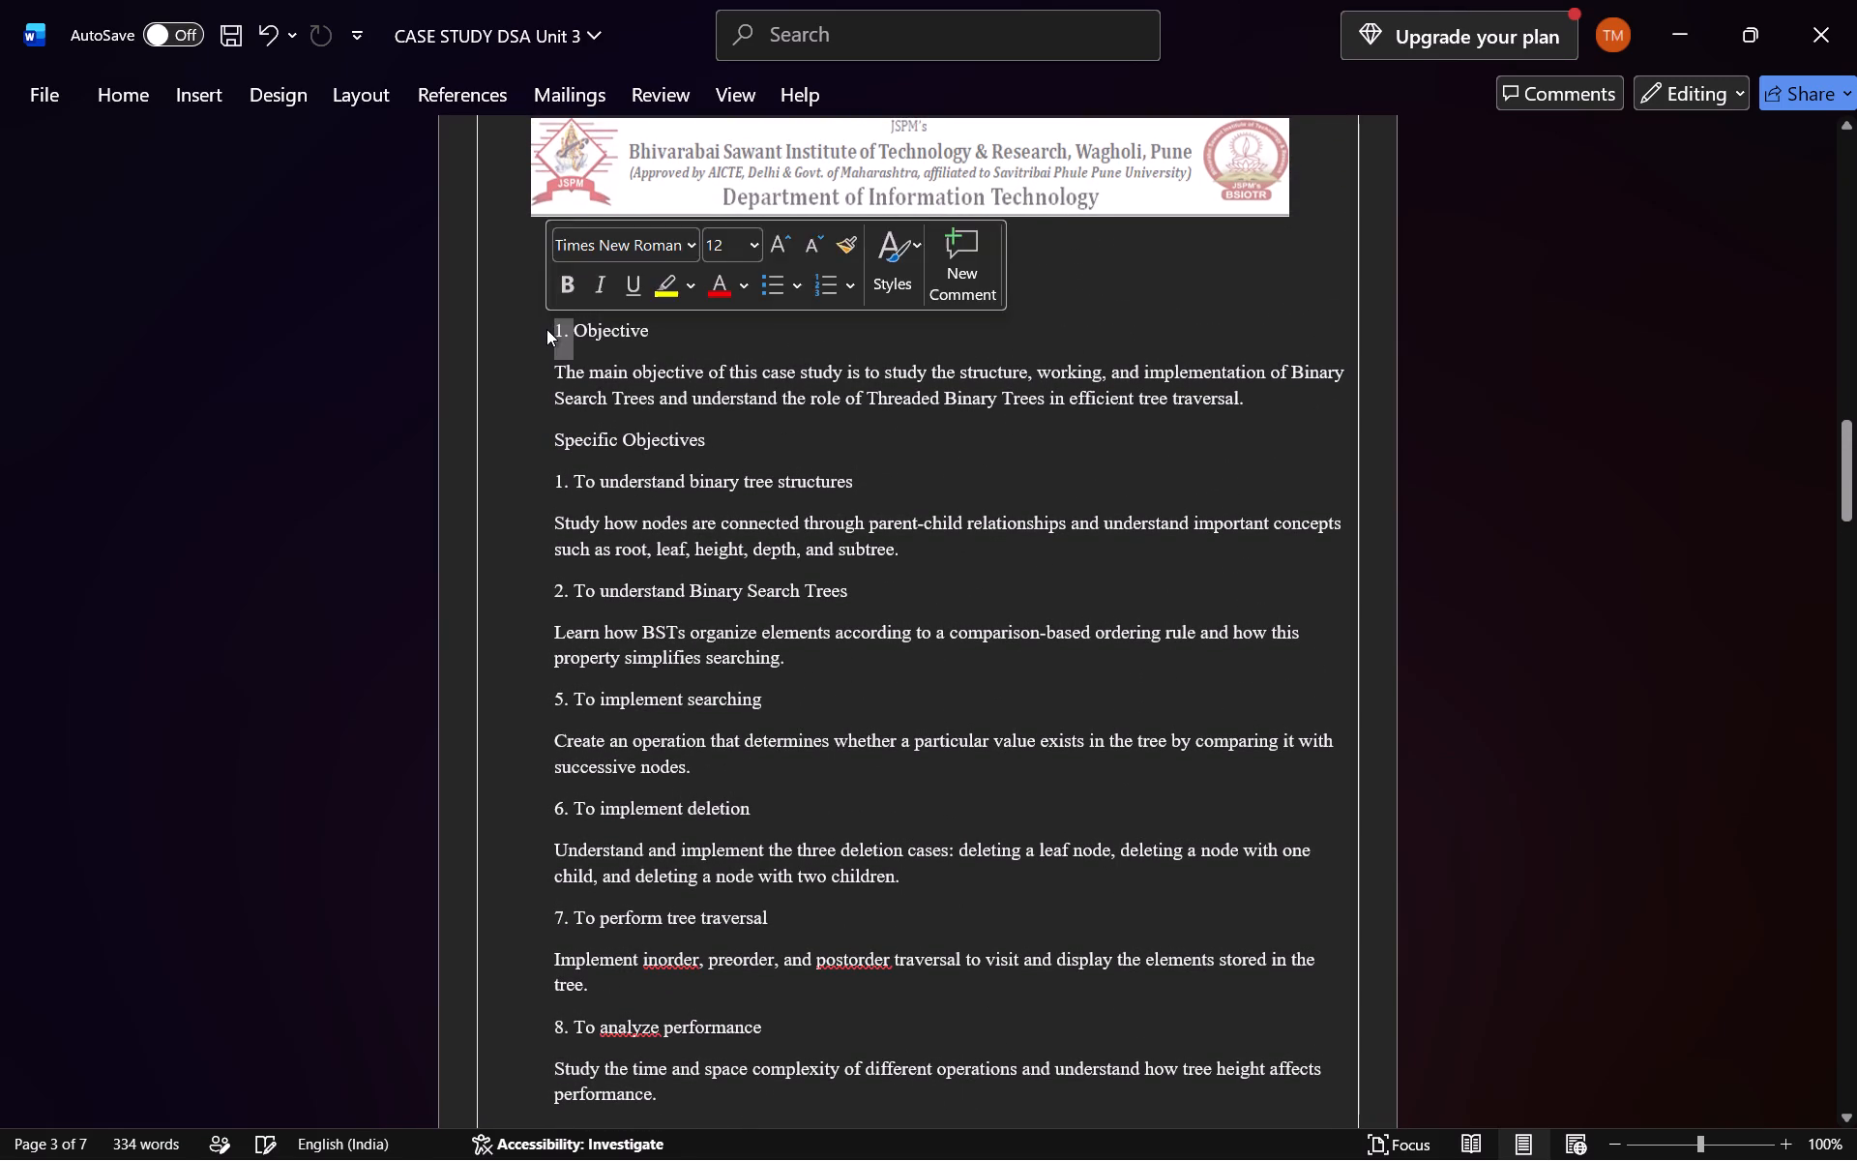
key("BackSpace")
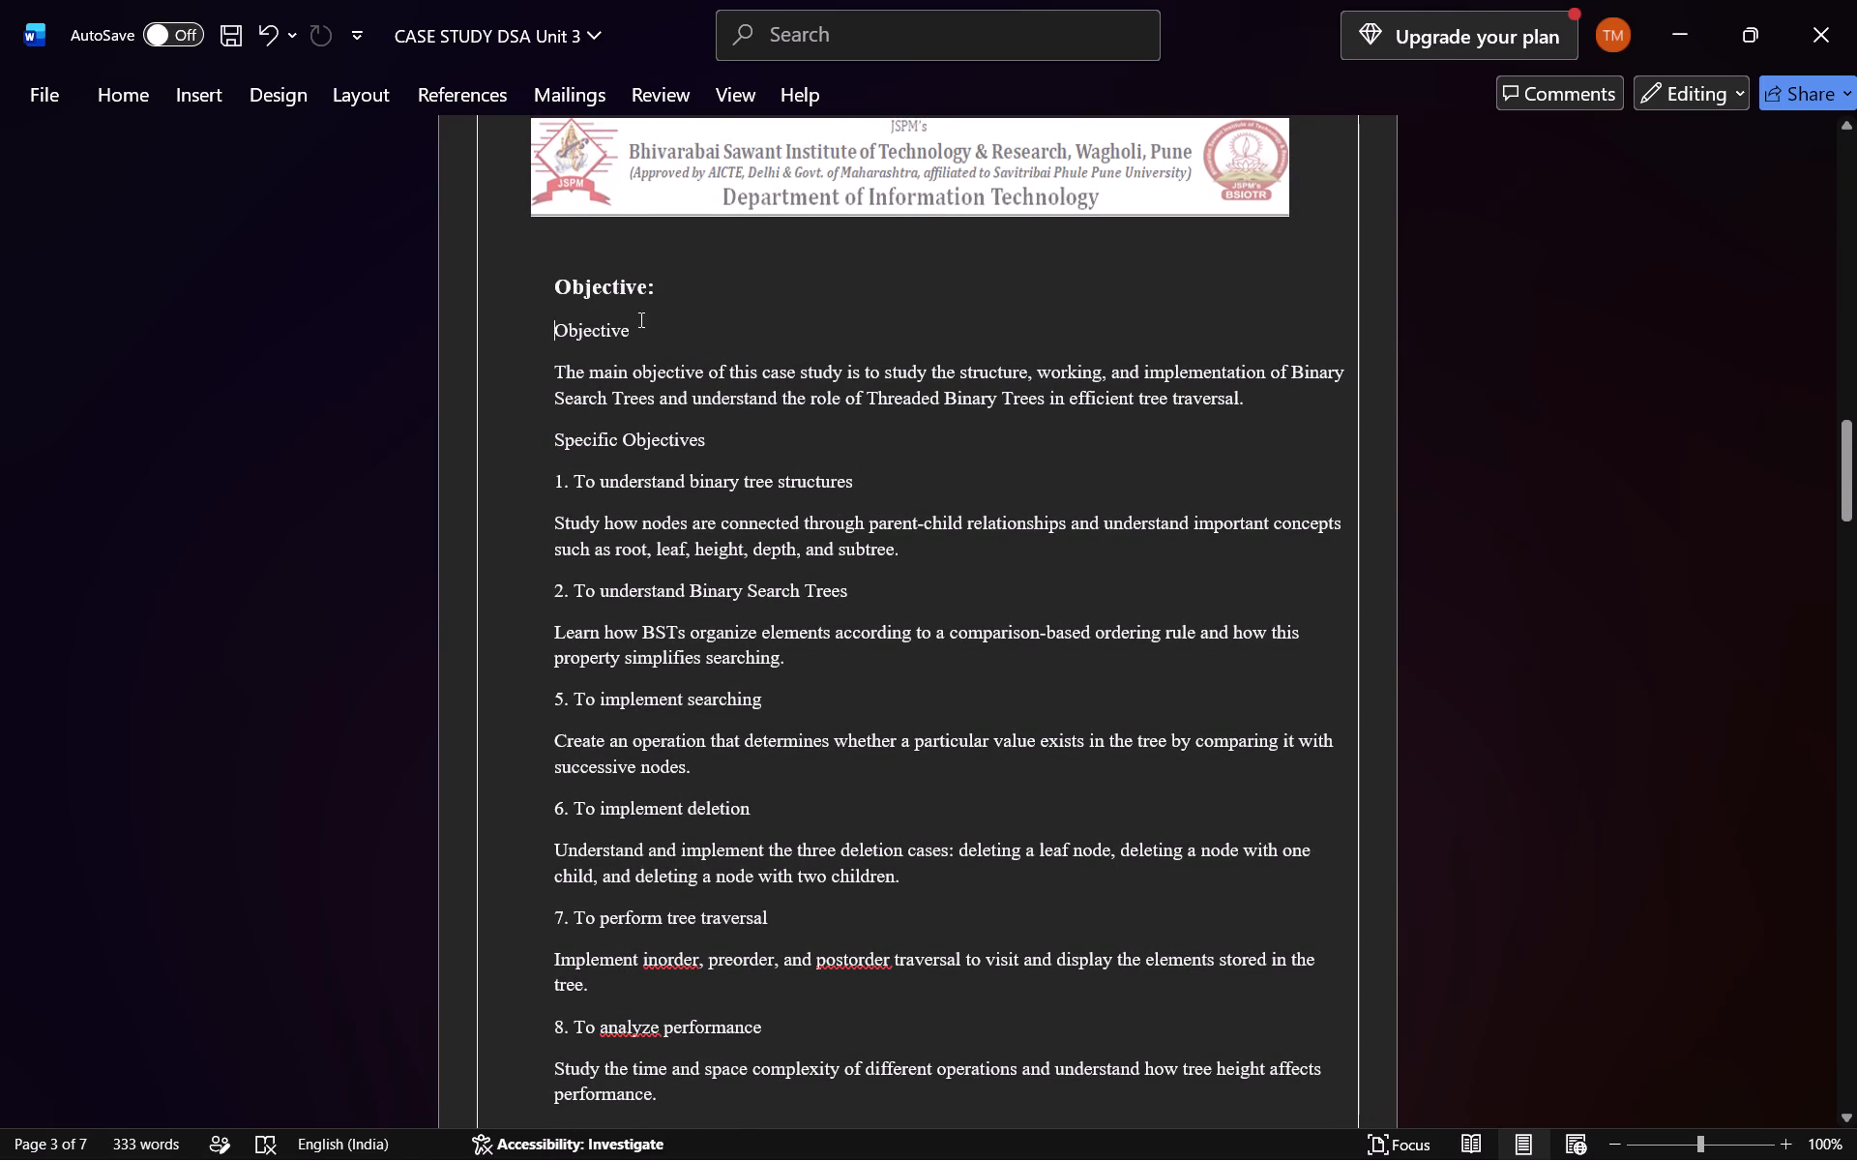
Delete the redundant "Objective" line directly below the "Objective:" heading on page 3.
left_click_drag(636, 340, 539, 334)
key("BackSpace")
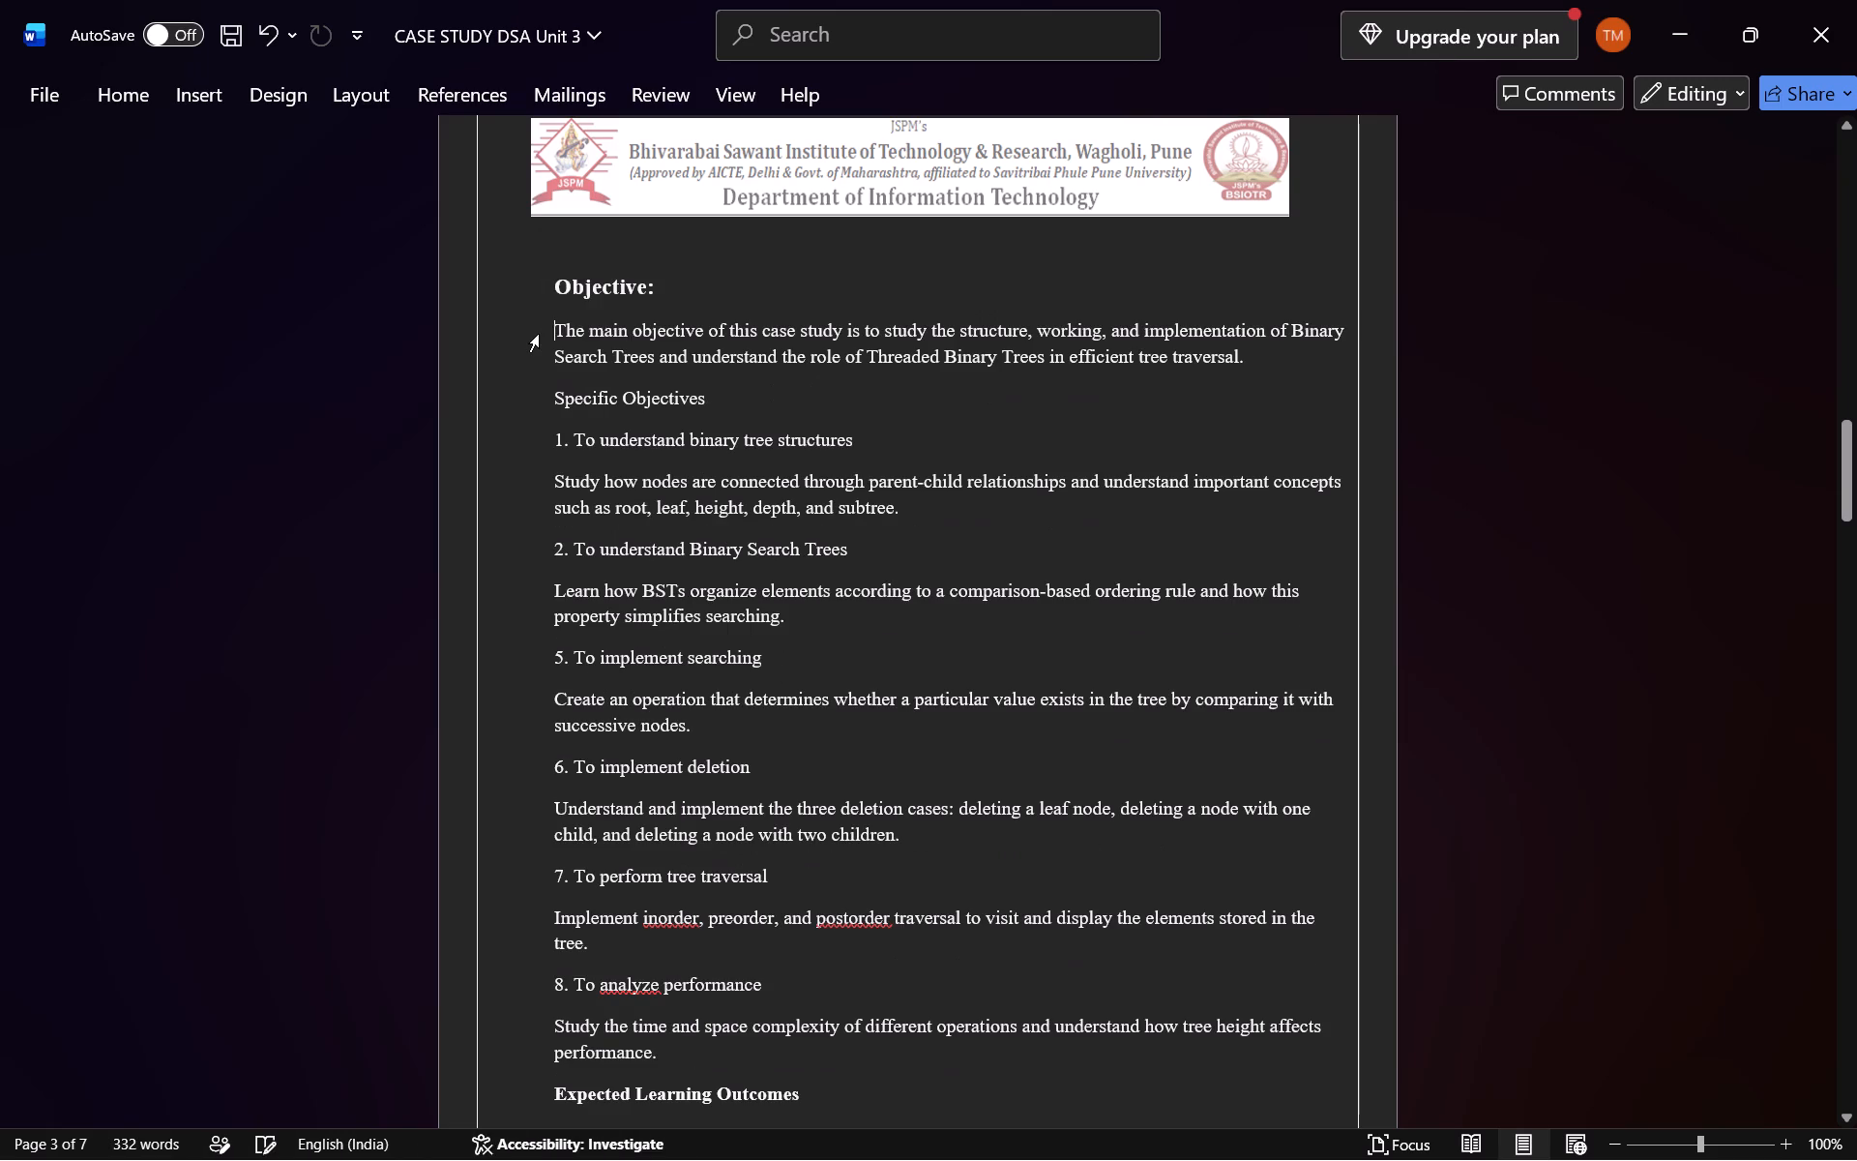
Make the "Specific Objectives" subheading on page 3 bold.
scroll(539, 334, "down", 2)
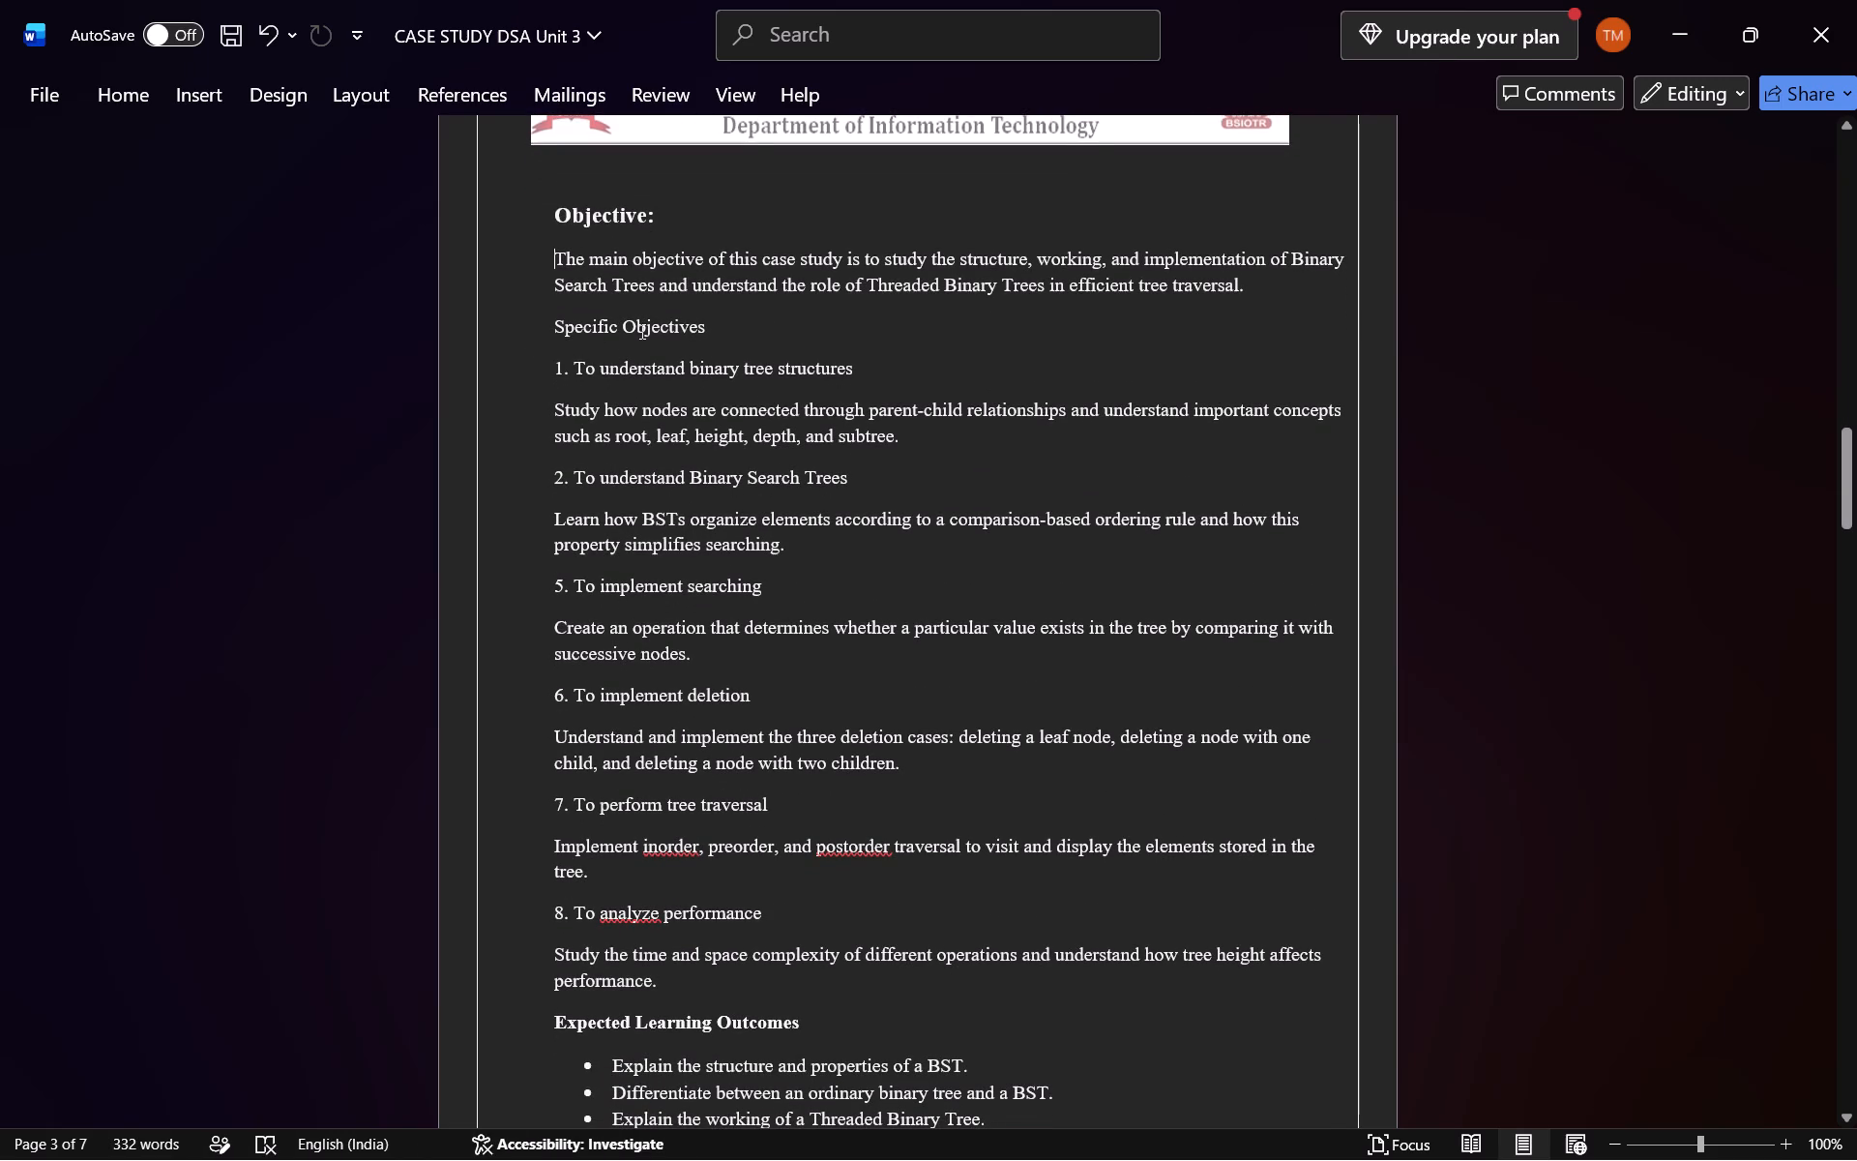
left_click_drag(716, 328, 533, 344)
left_click(558, 297)
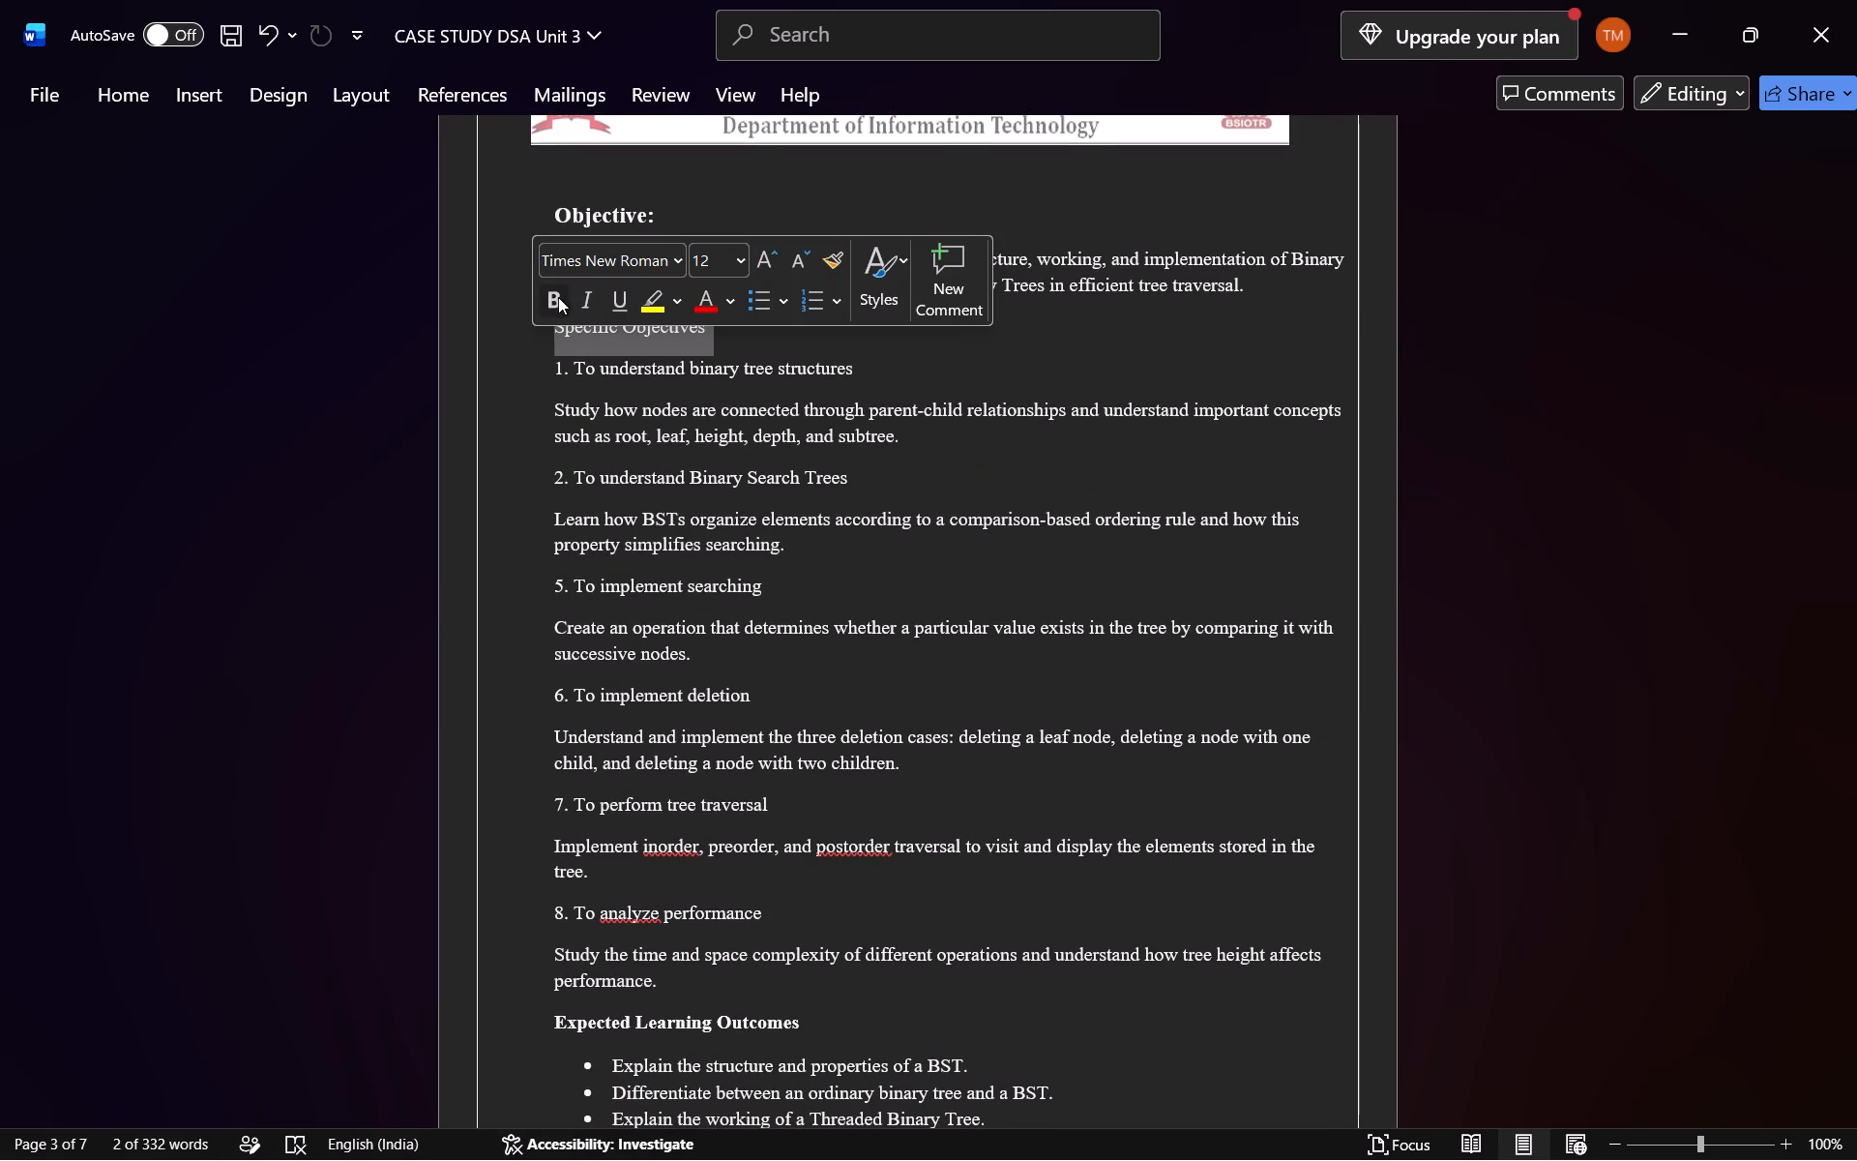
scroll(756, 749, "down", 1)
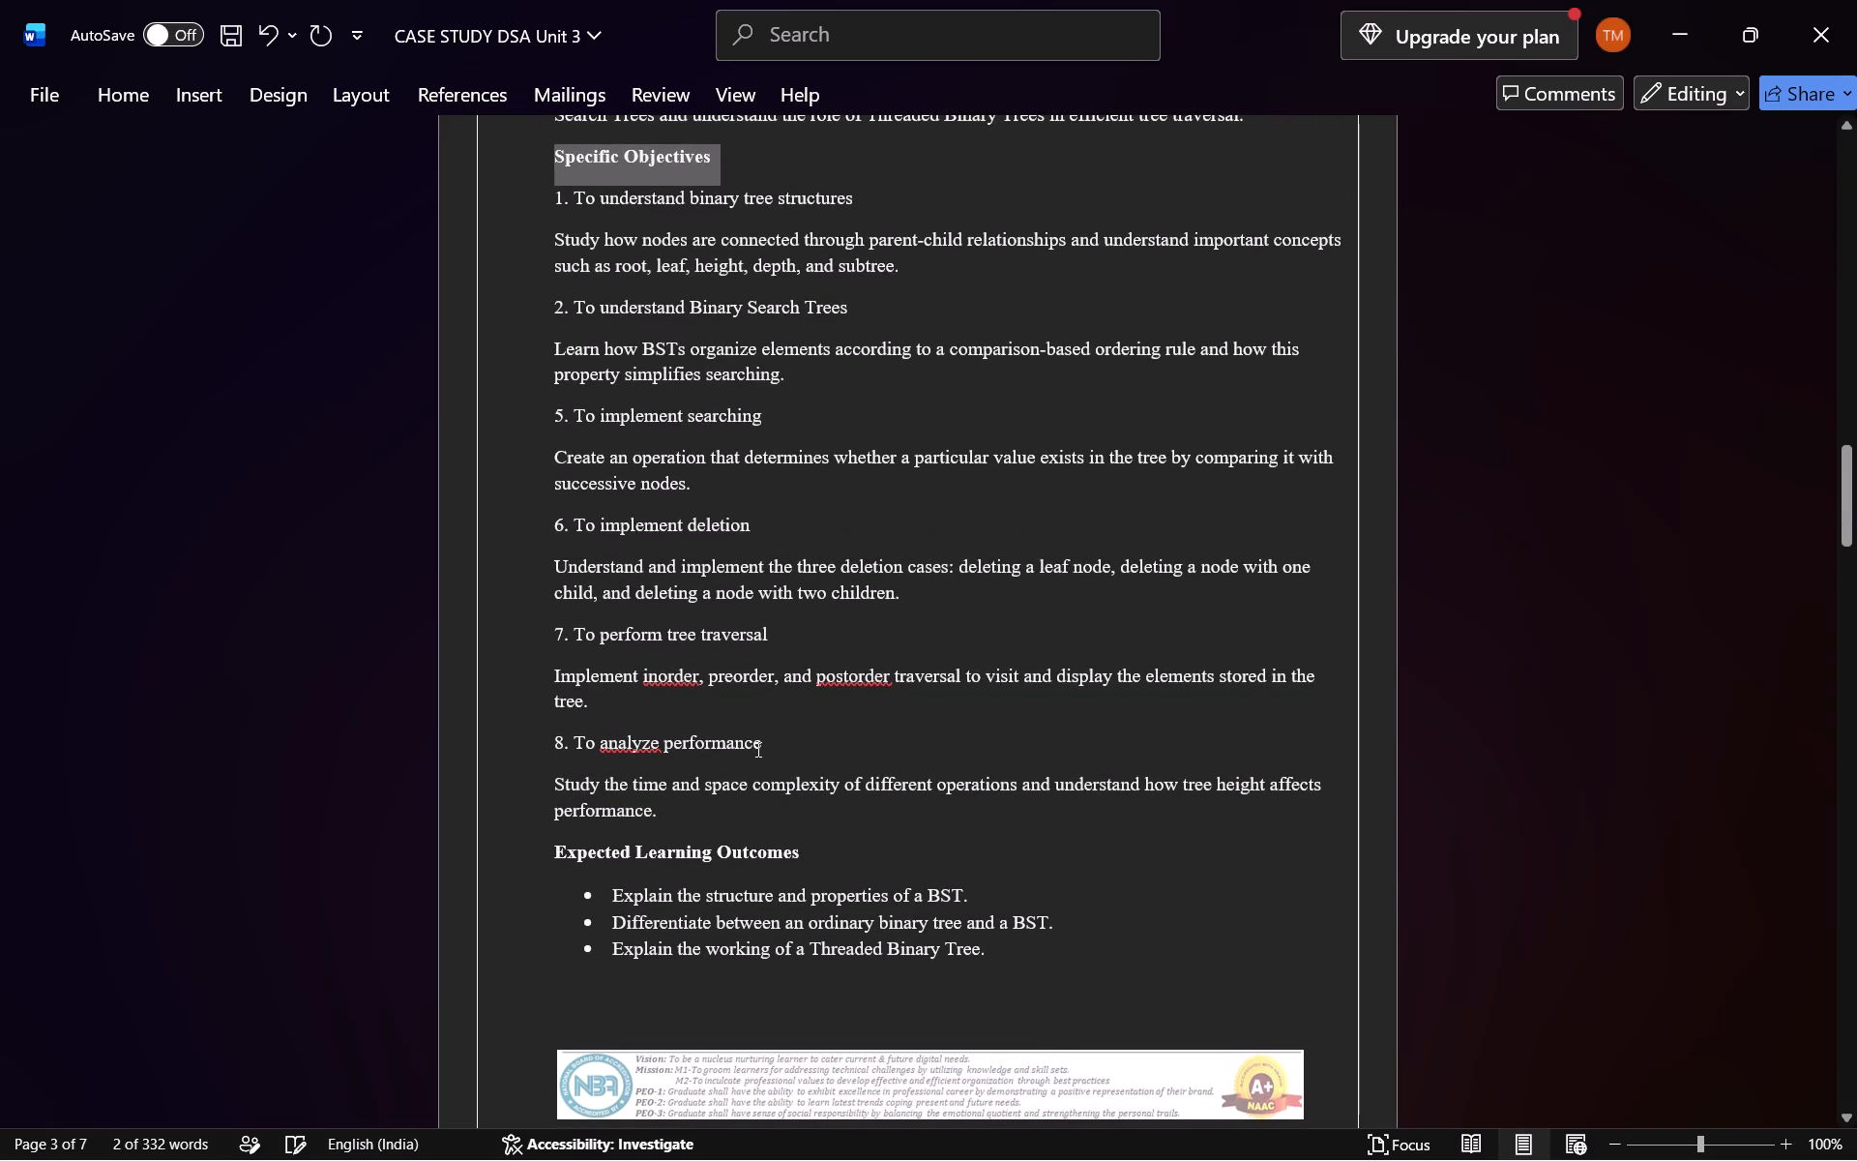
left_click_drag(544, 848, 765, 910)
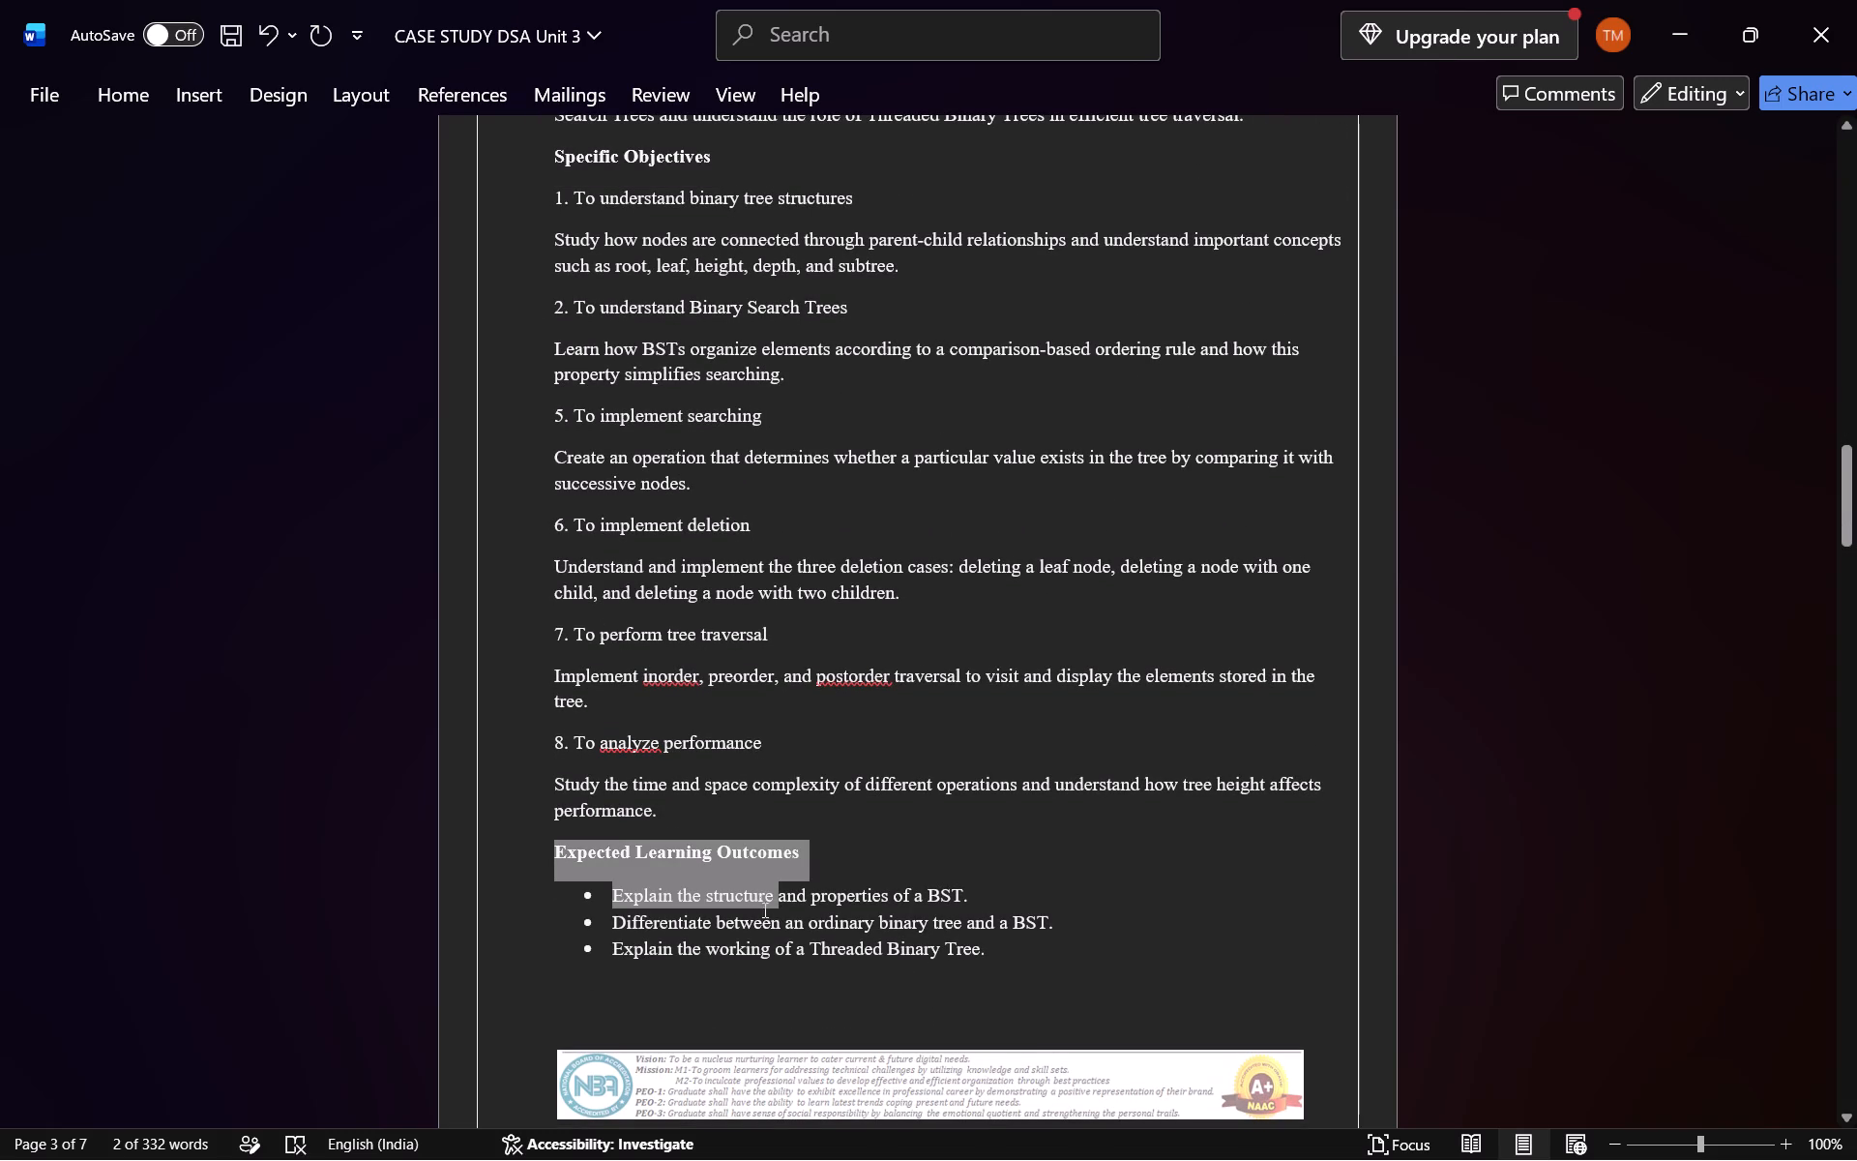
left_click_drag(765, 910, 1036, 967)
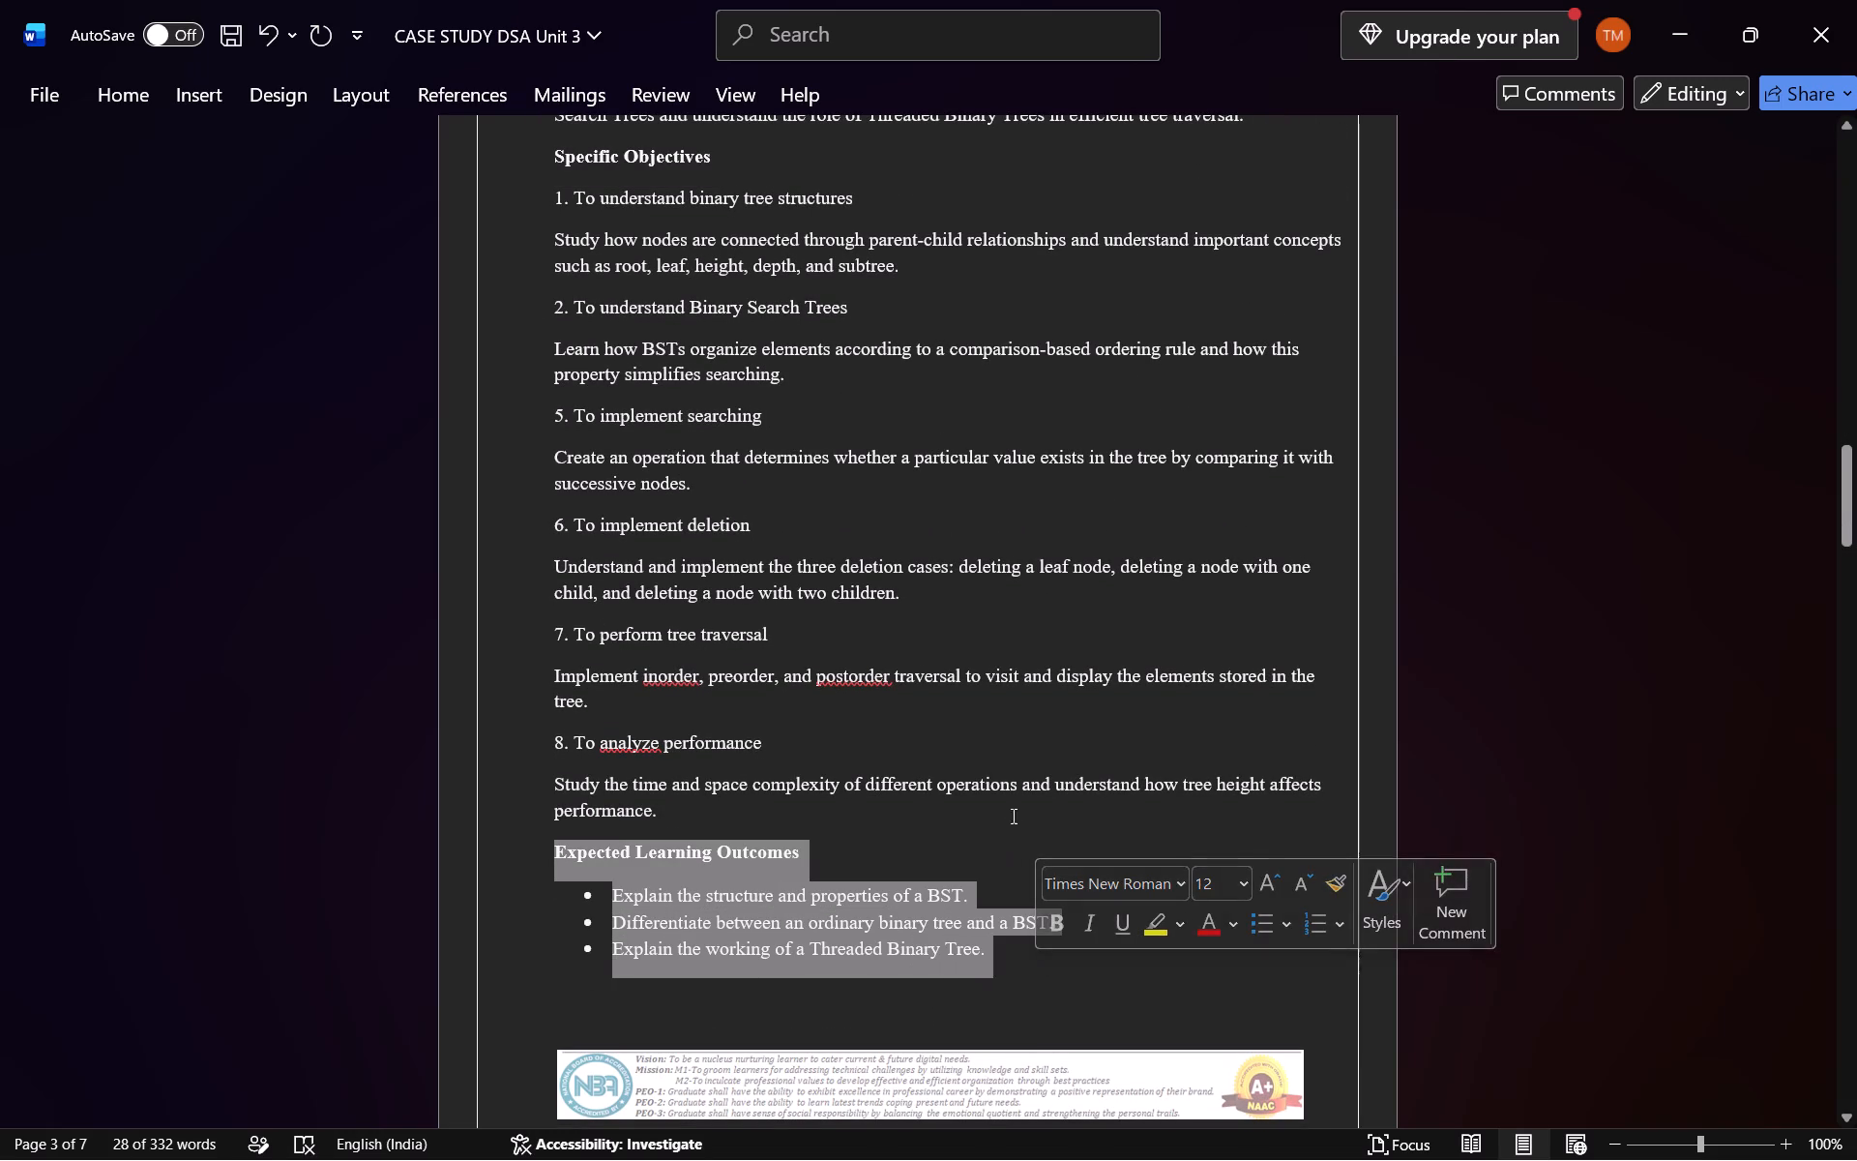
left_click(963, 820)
Review the edited objectives and learning outcomes on page 3 and the template sections that follow, from "Problem Definition" to "Tools and Technologies Used".
scroll(854, 825, "up", 1)
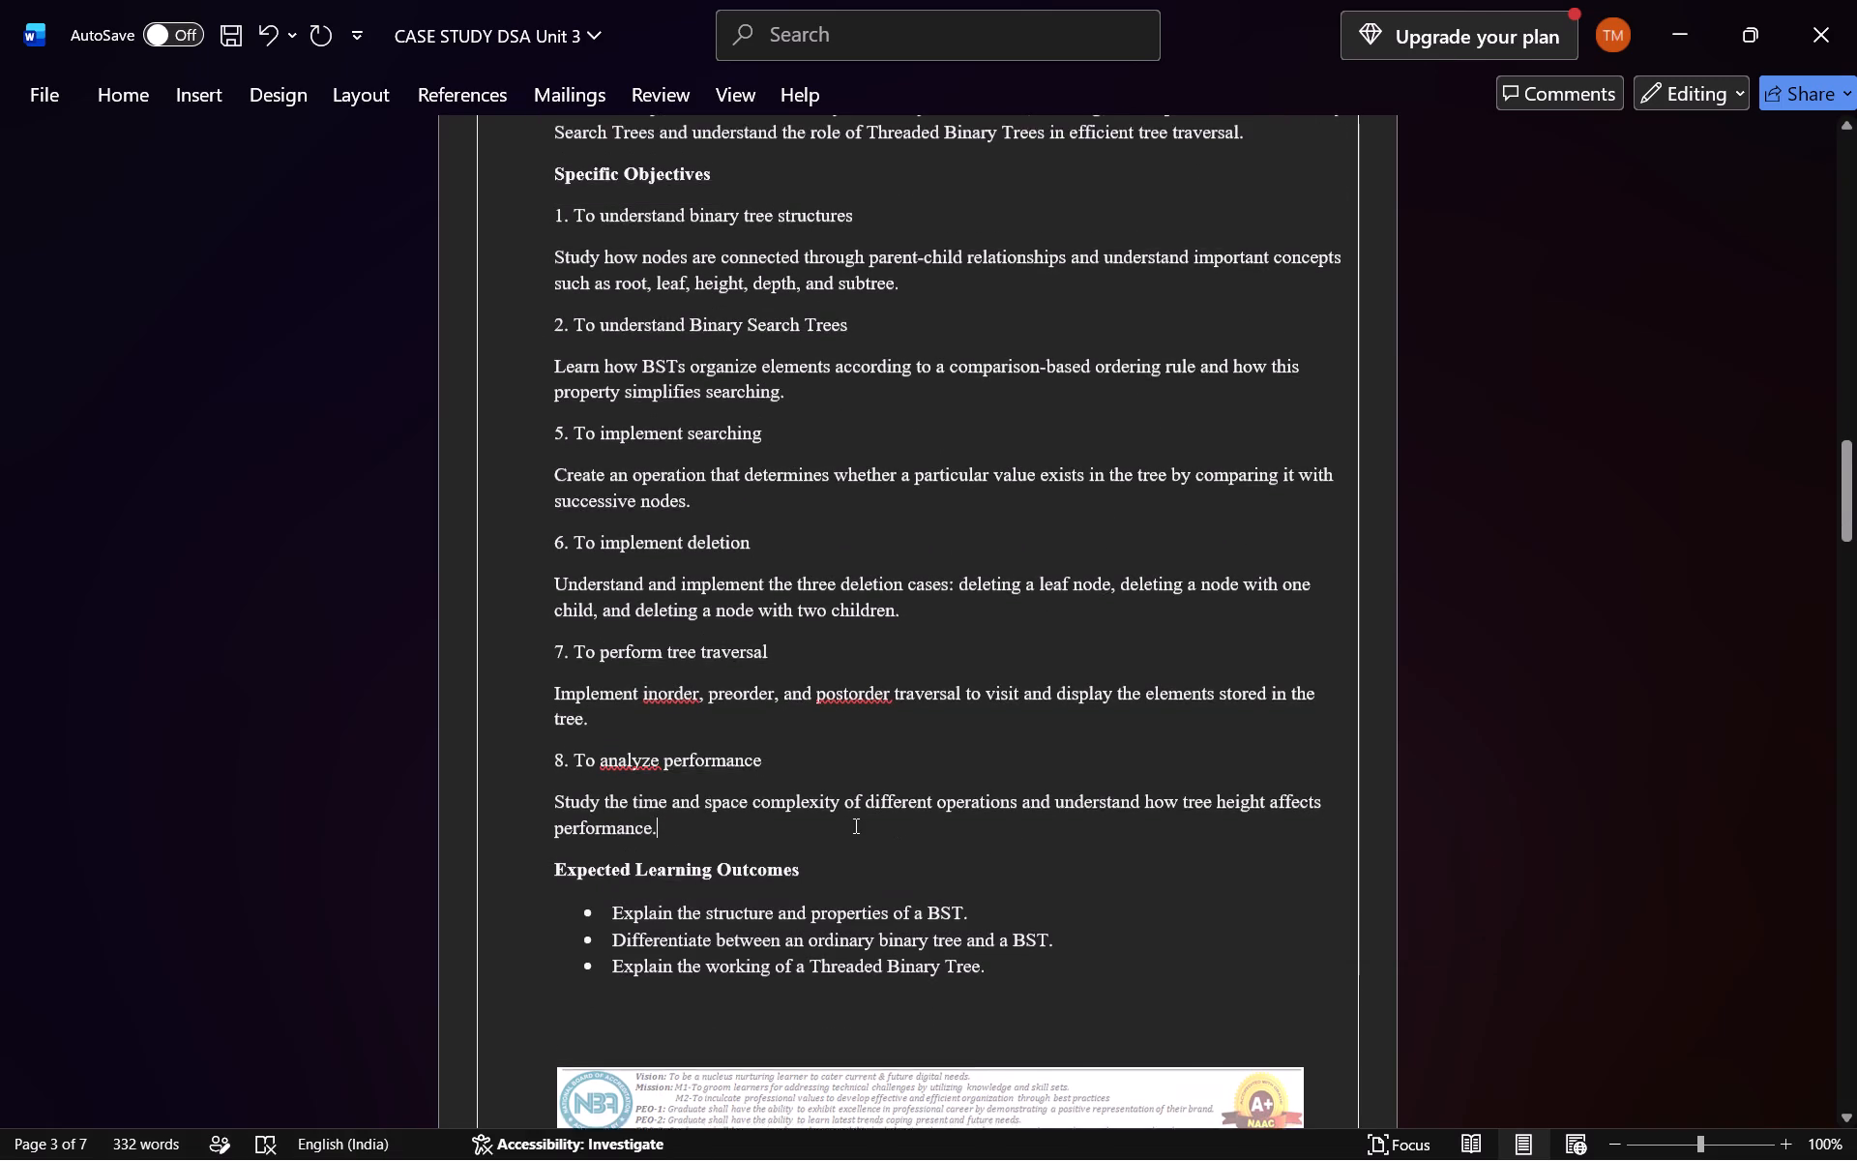
scroll(854, 825, "up", 1)
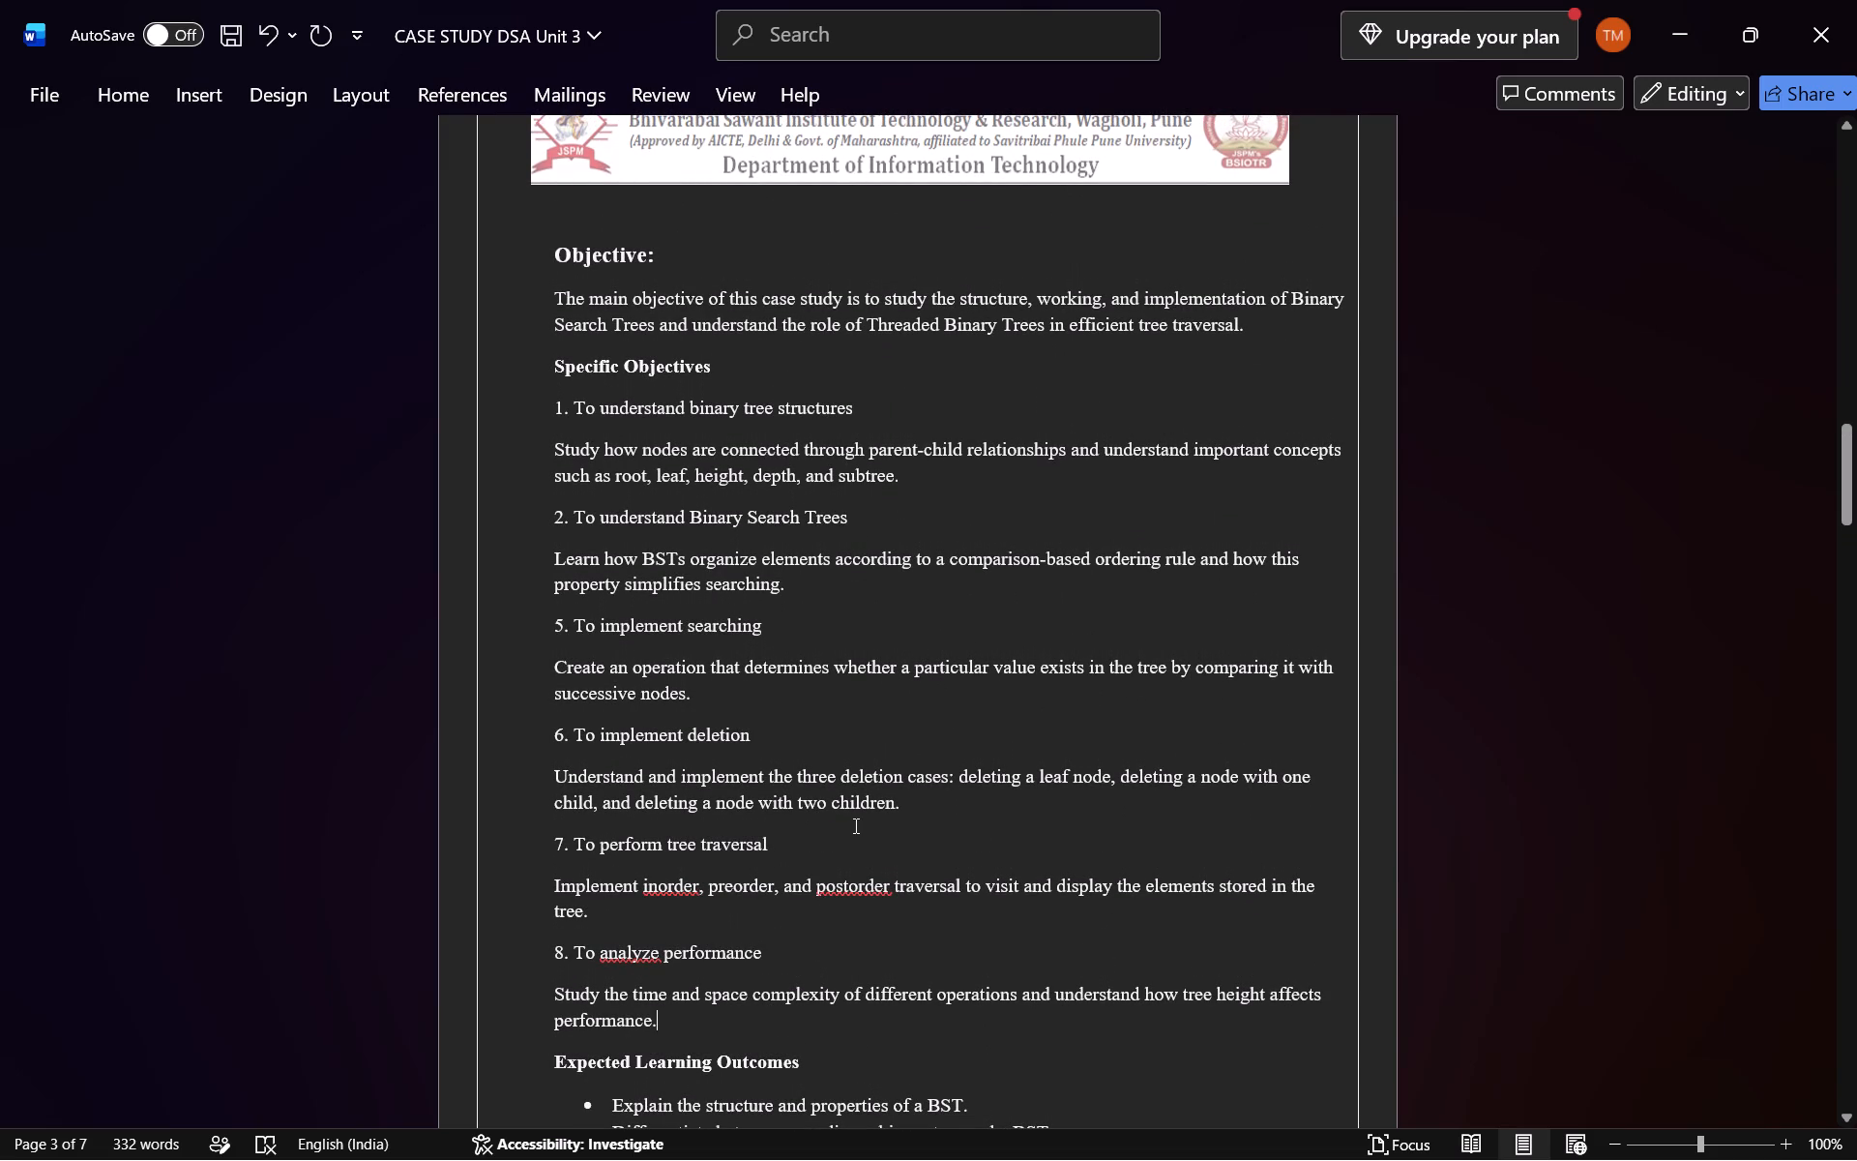
scroll(854, 825, "down", 4)
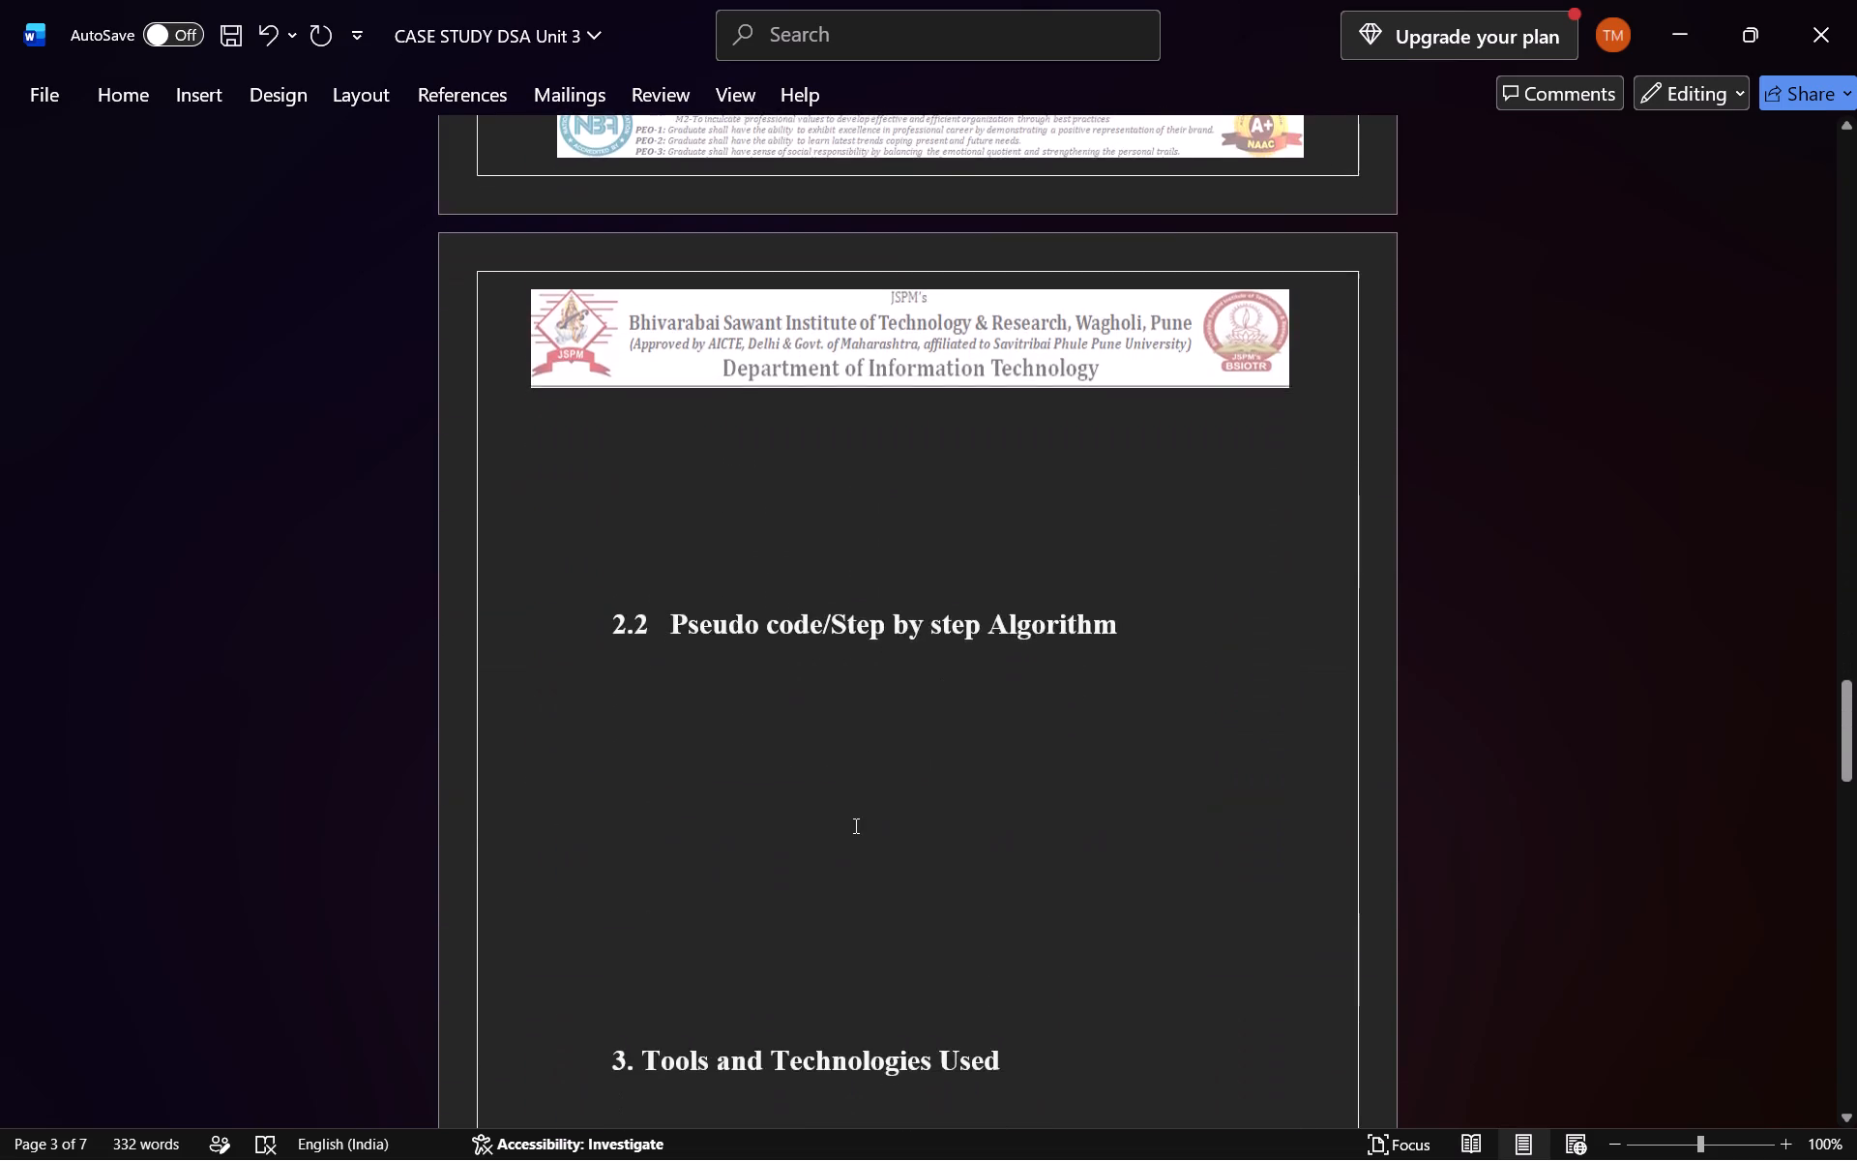
scroll(854, 825, "up", 7)
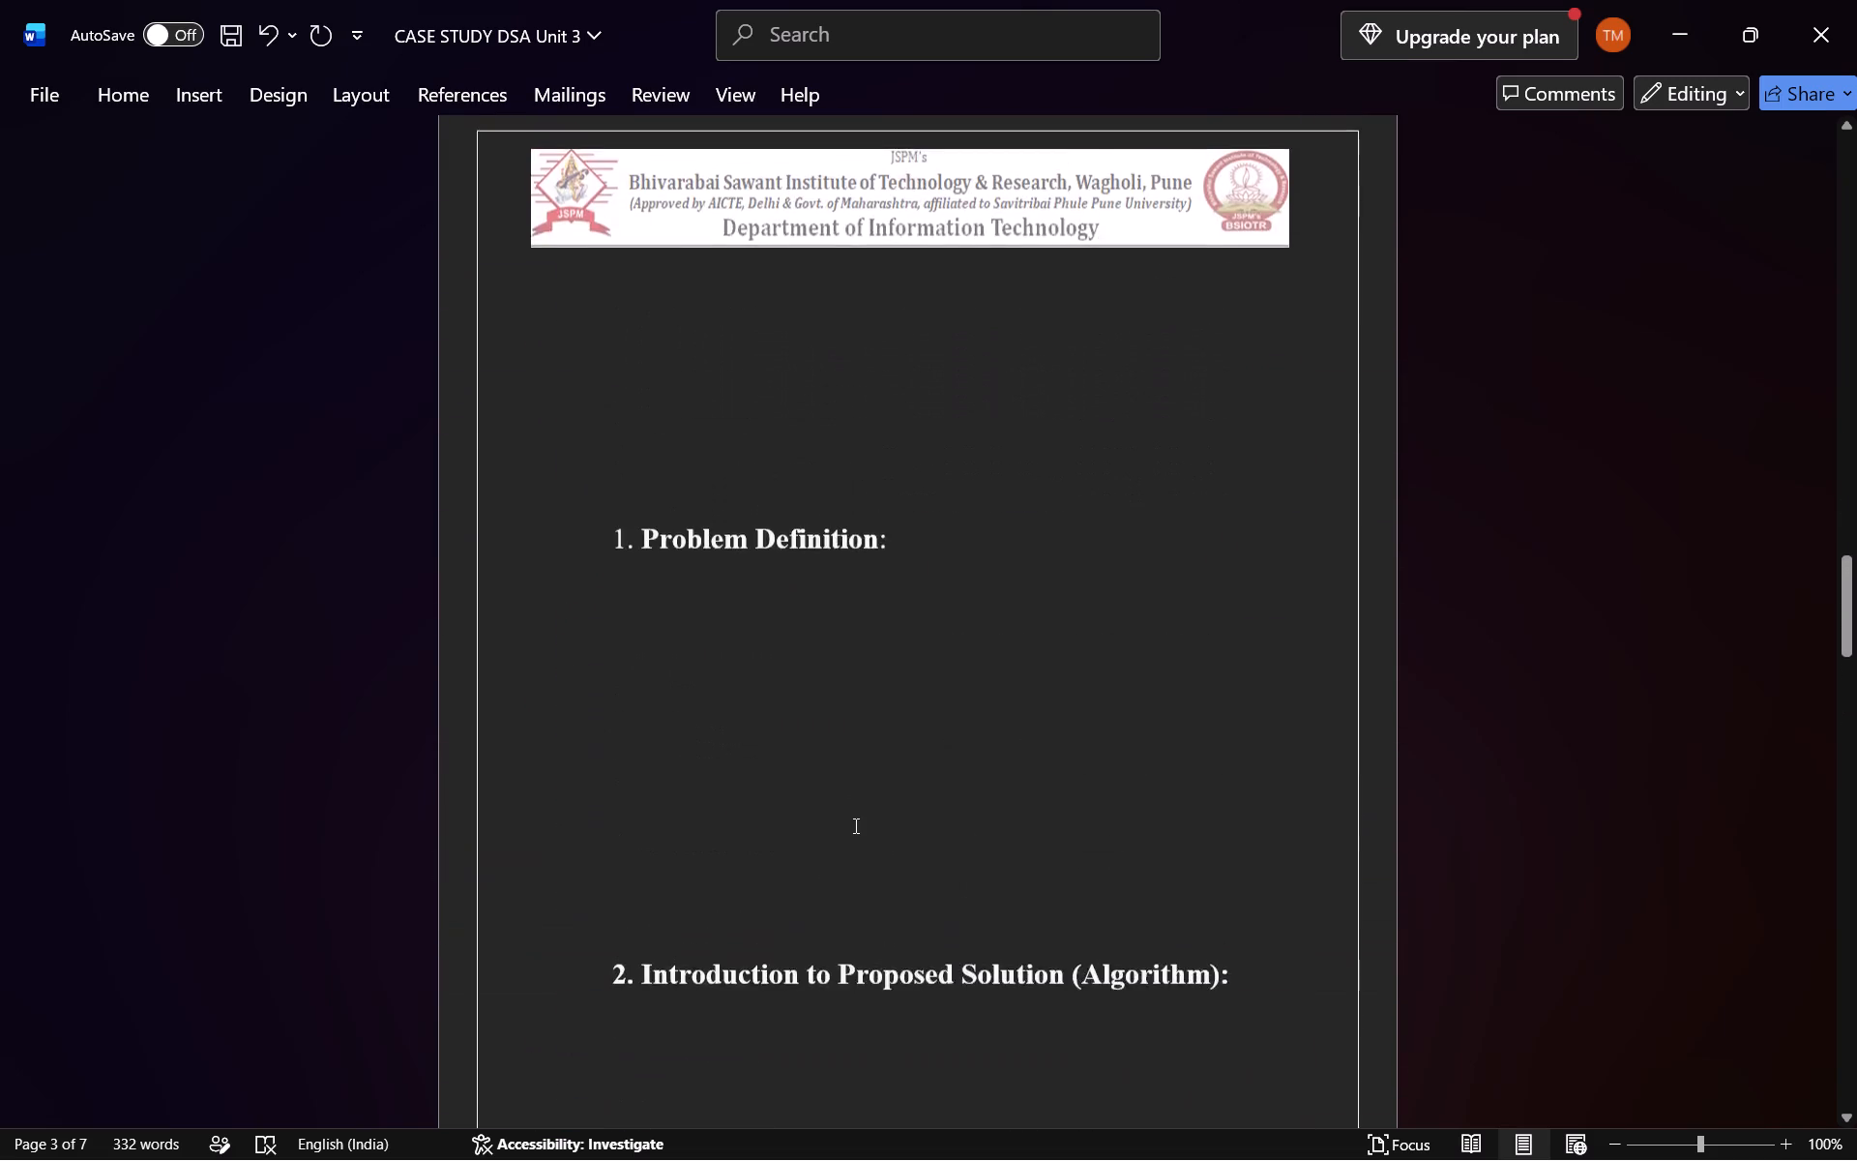
scroll(854, 825, "up", 3)
scroll(854, 825, "down", 1)
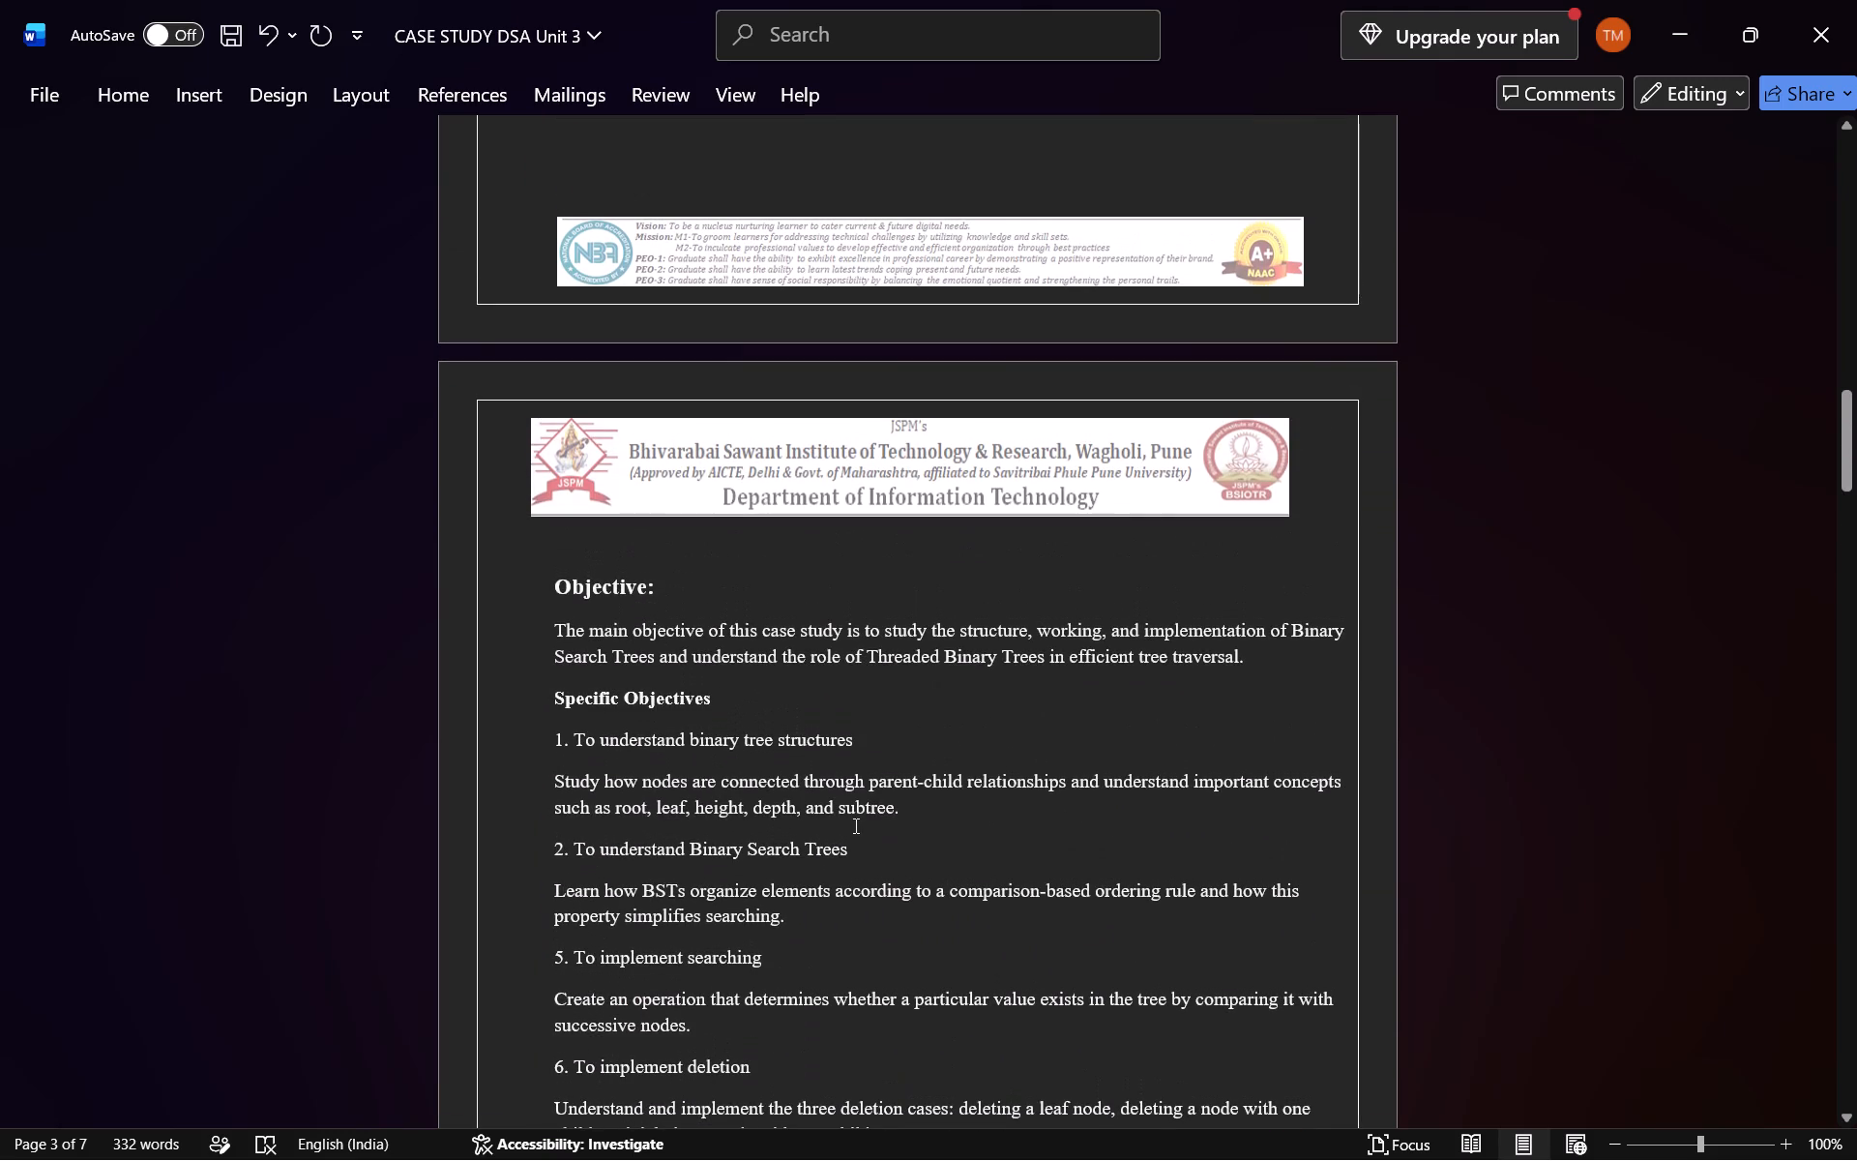
scroll(854, 825, "down", 2)
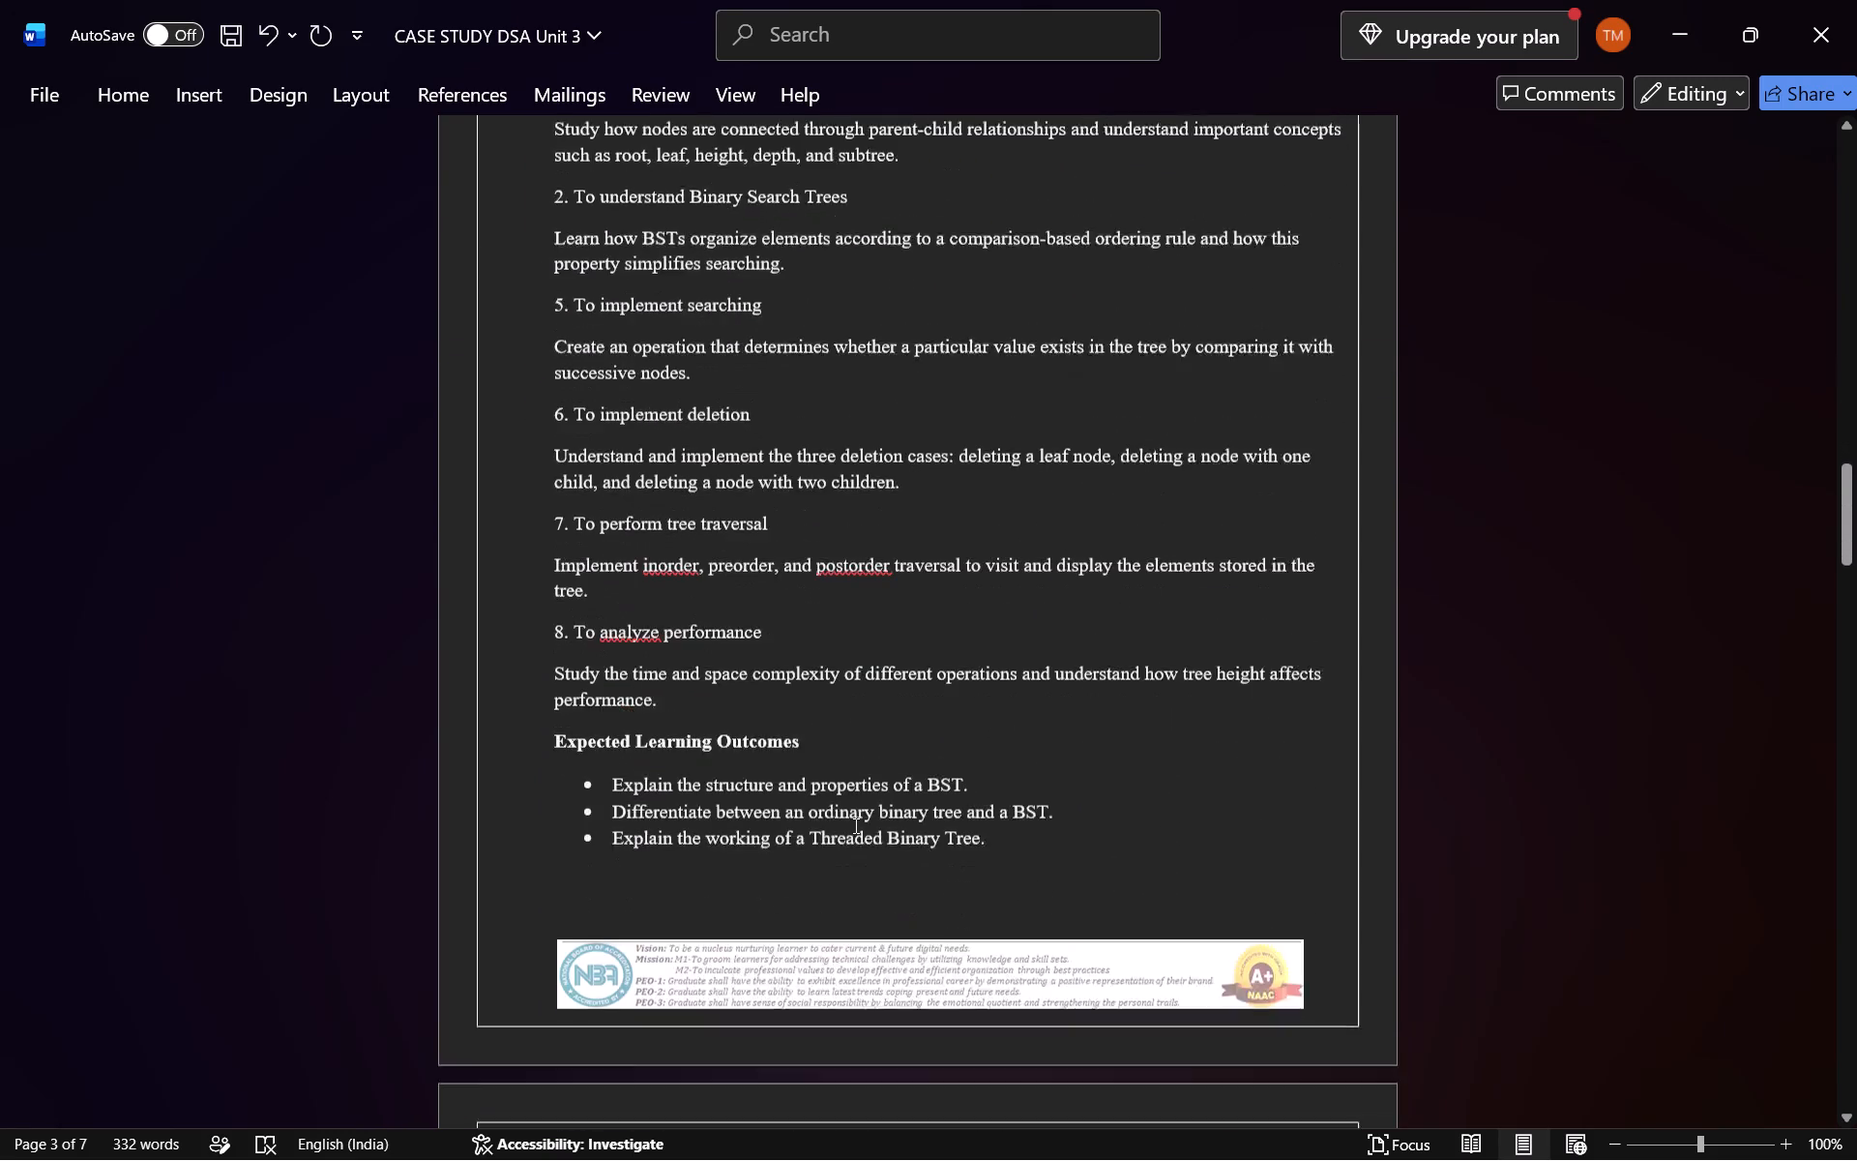
scroll(854, 825, "down", 3)
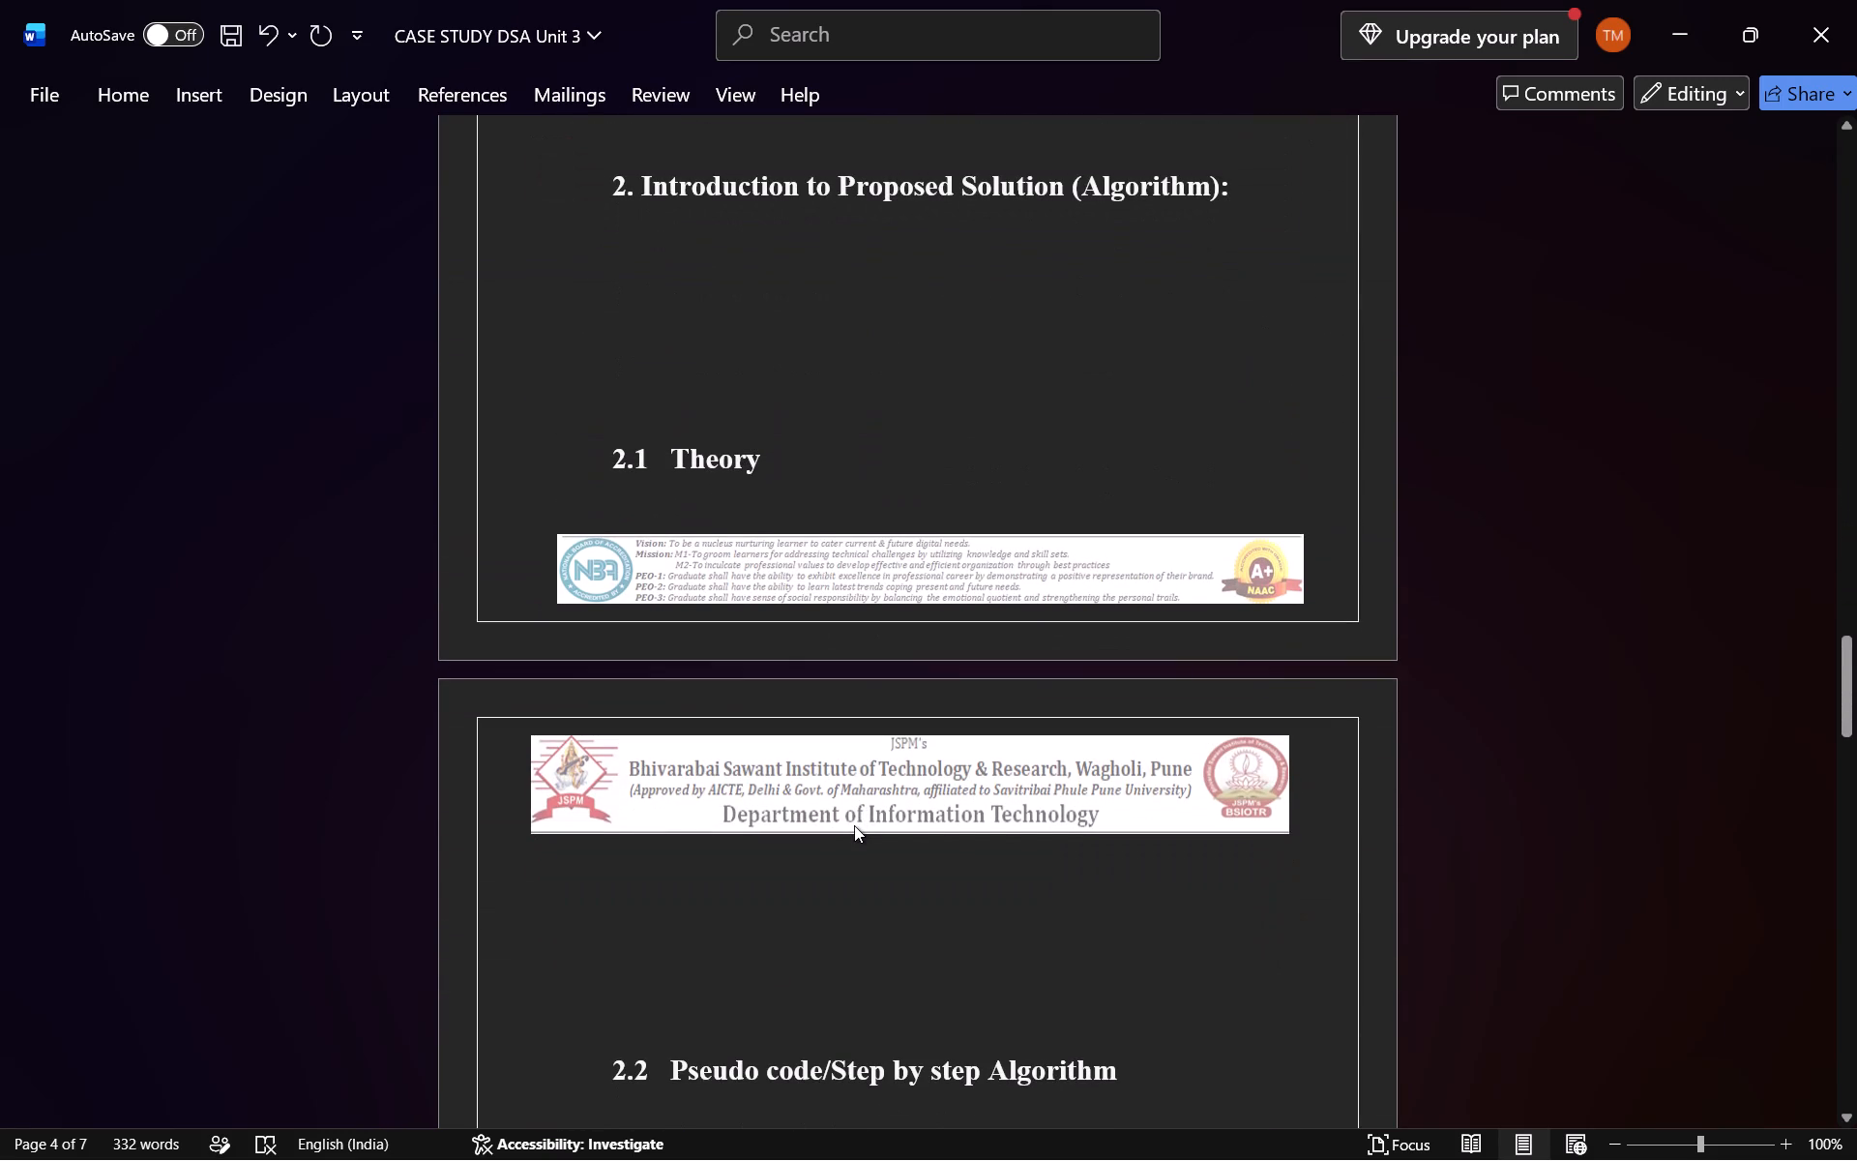
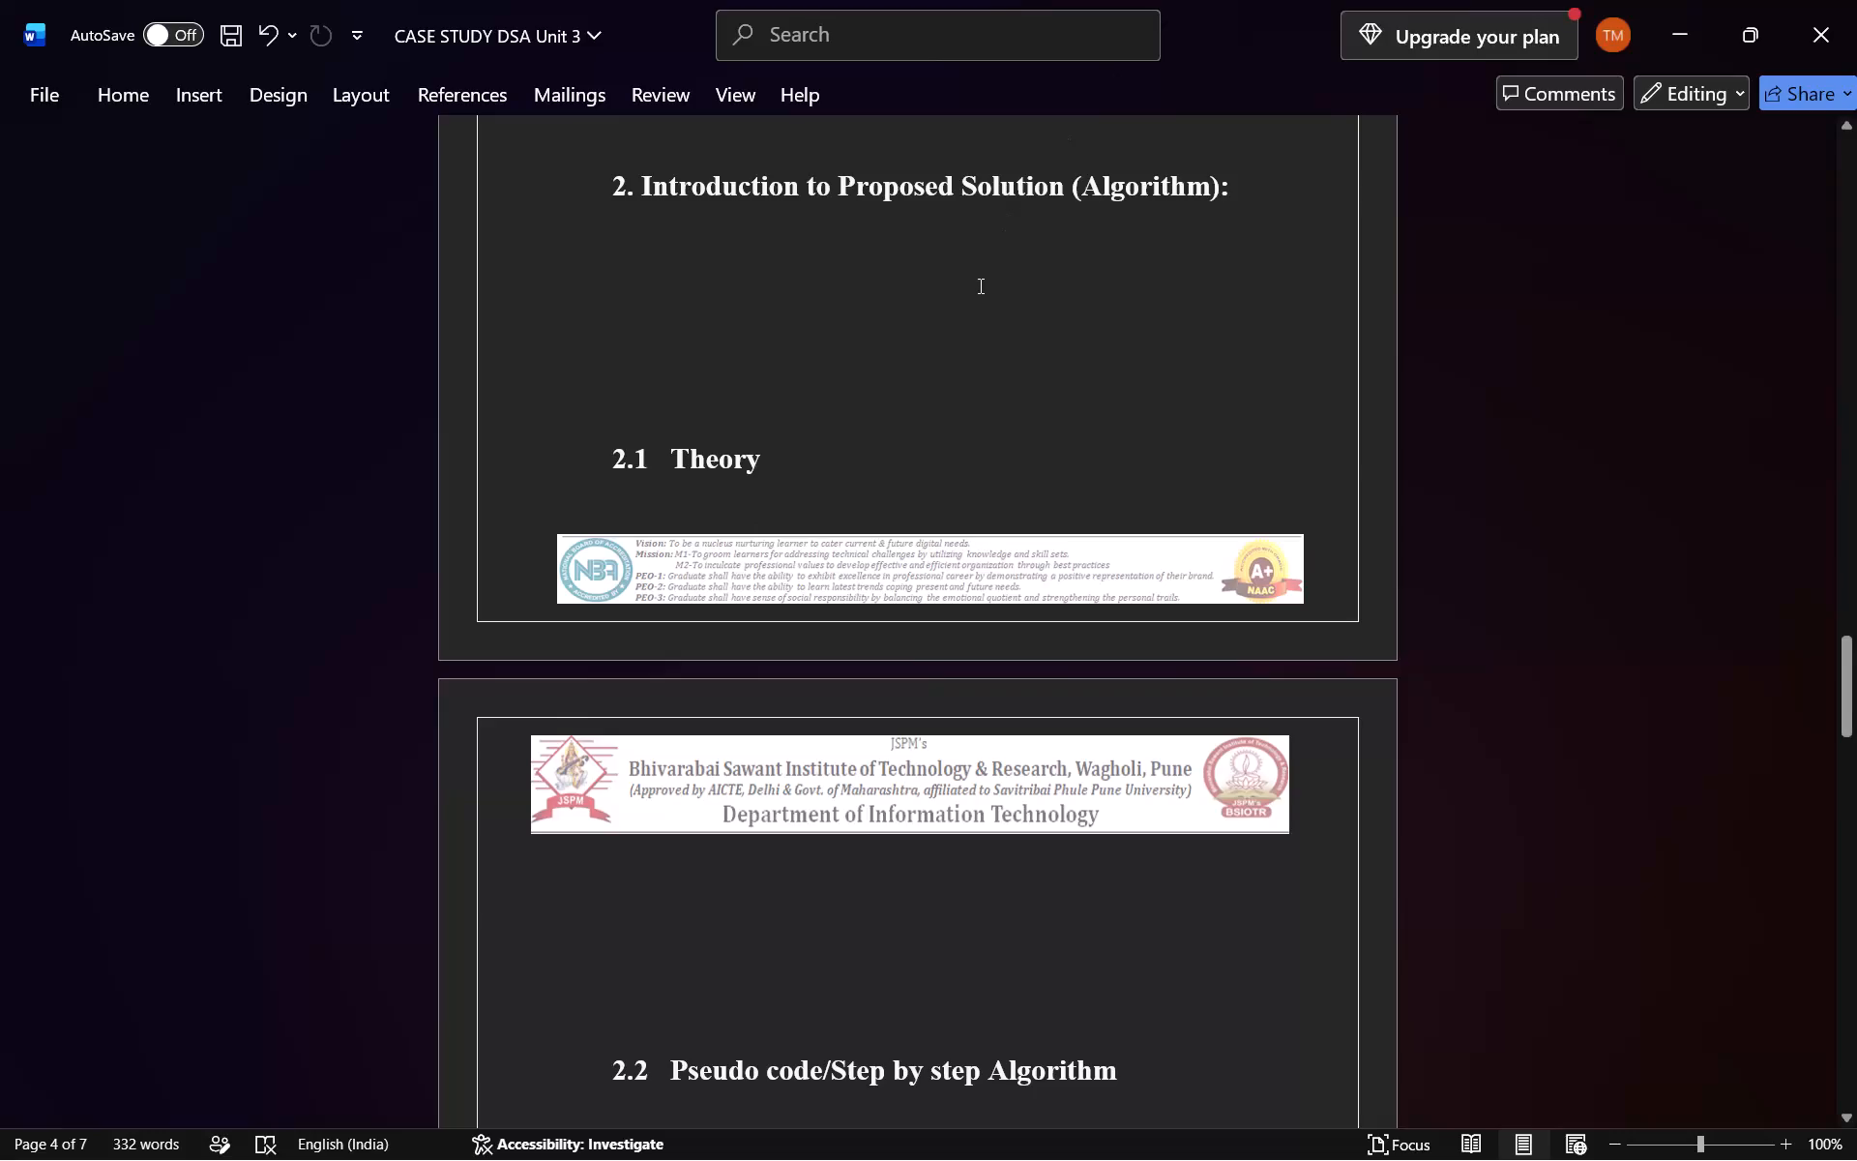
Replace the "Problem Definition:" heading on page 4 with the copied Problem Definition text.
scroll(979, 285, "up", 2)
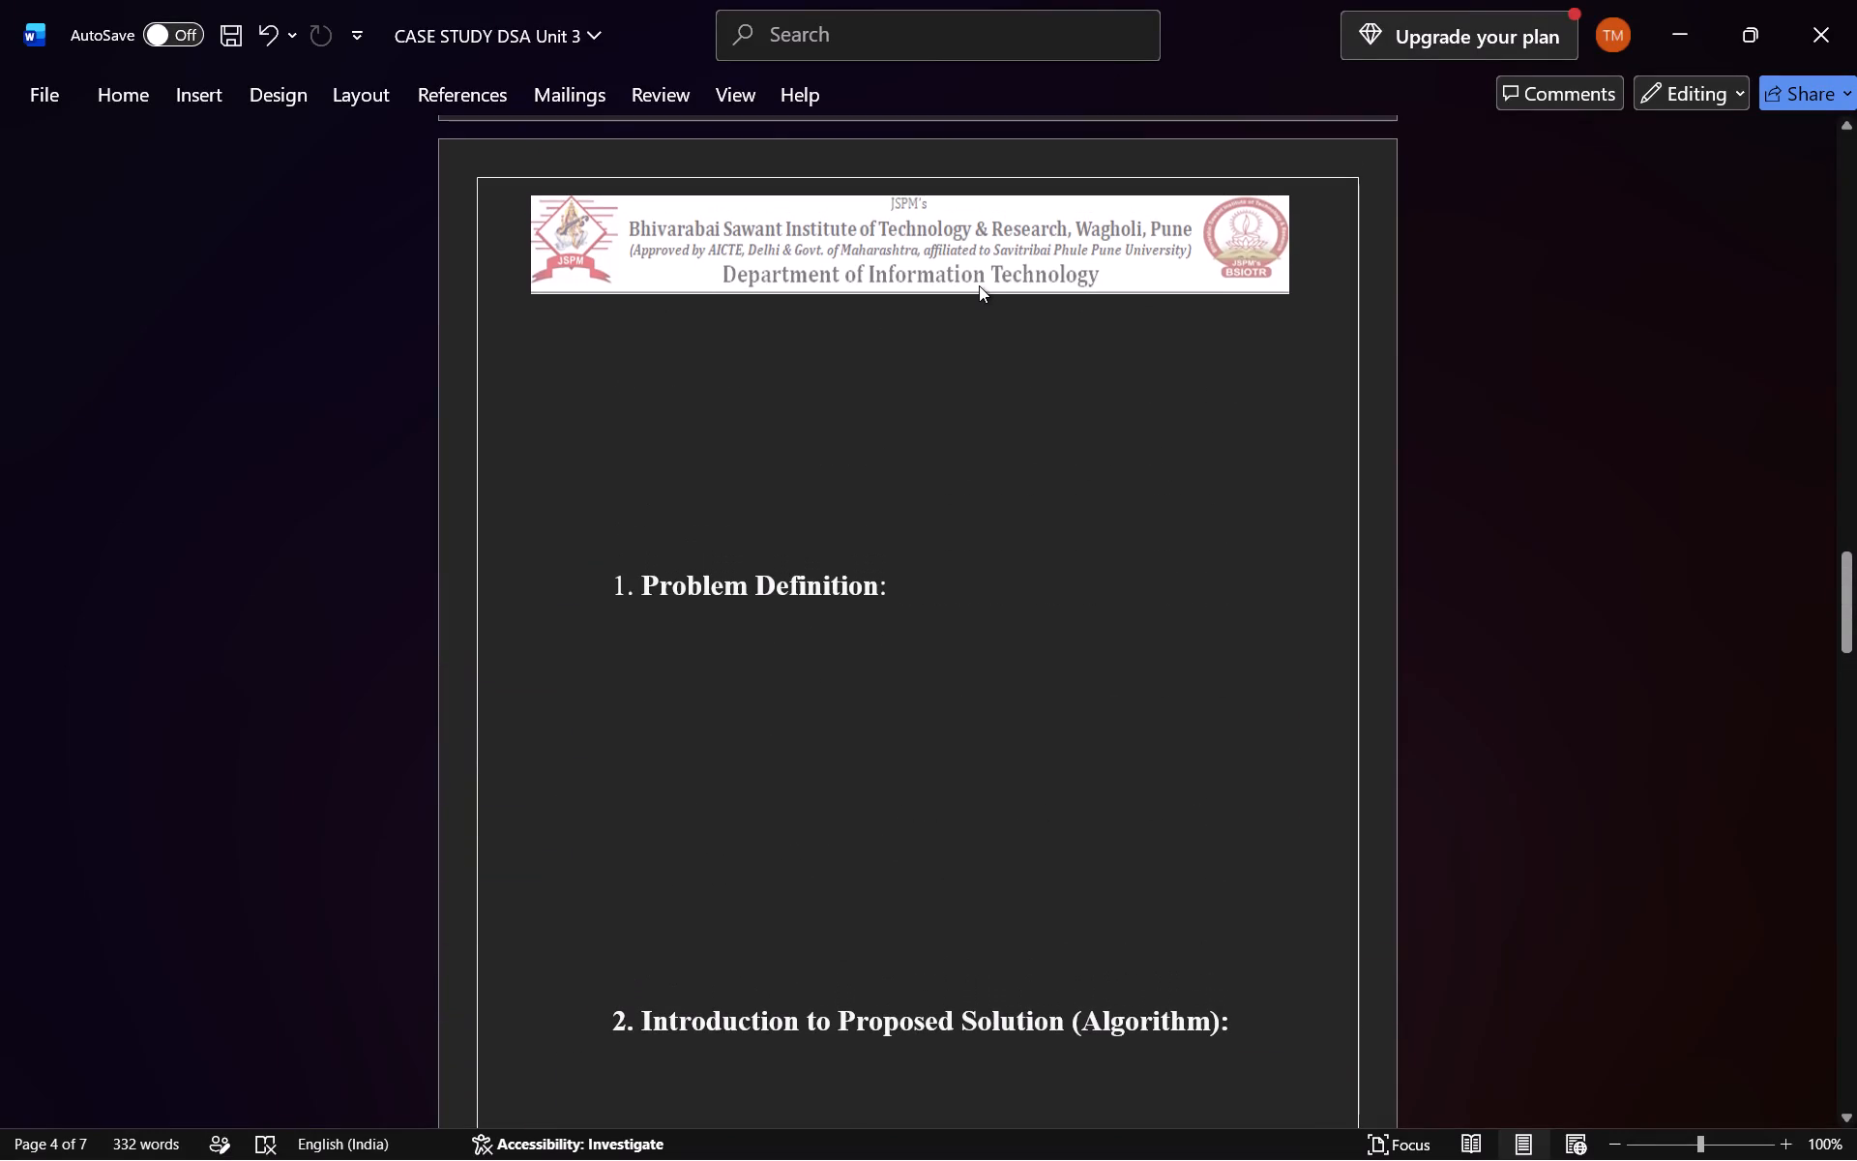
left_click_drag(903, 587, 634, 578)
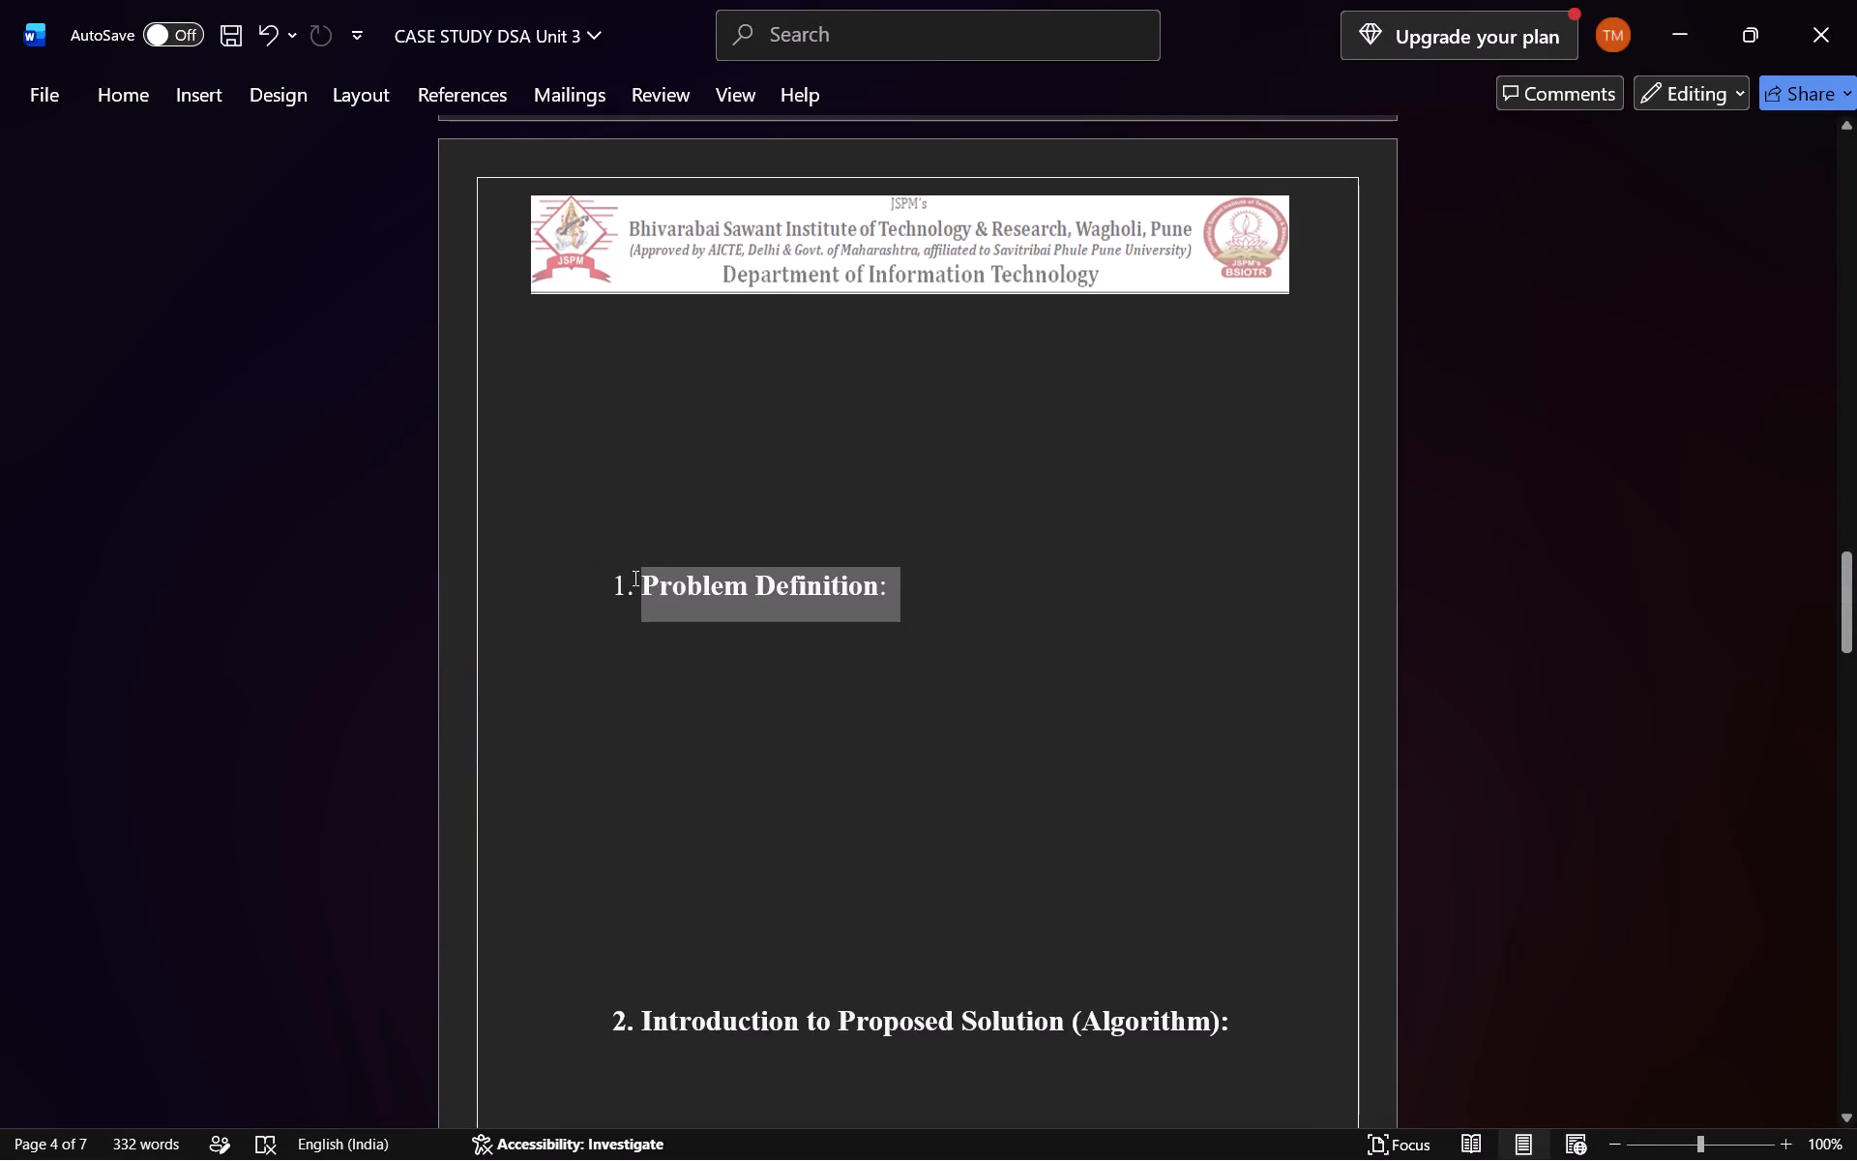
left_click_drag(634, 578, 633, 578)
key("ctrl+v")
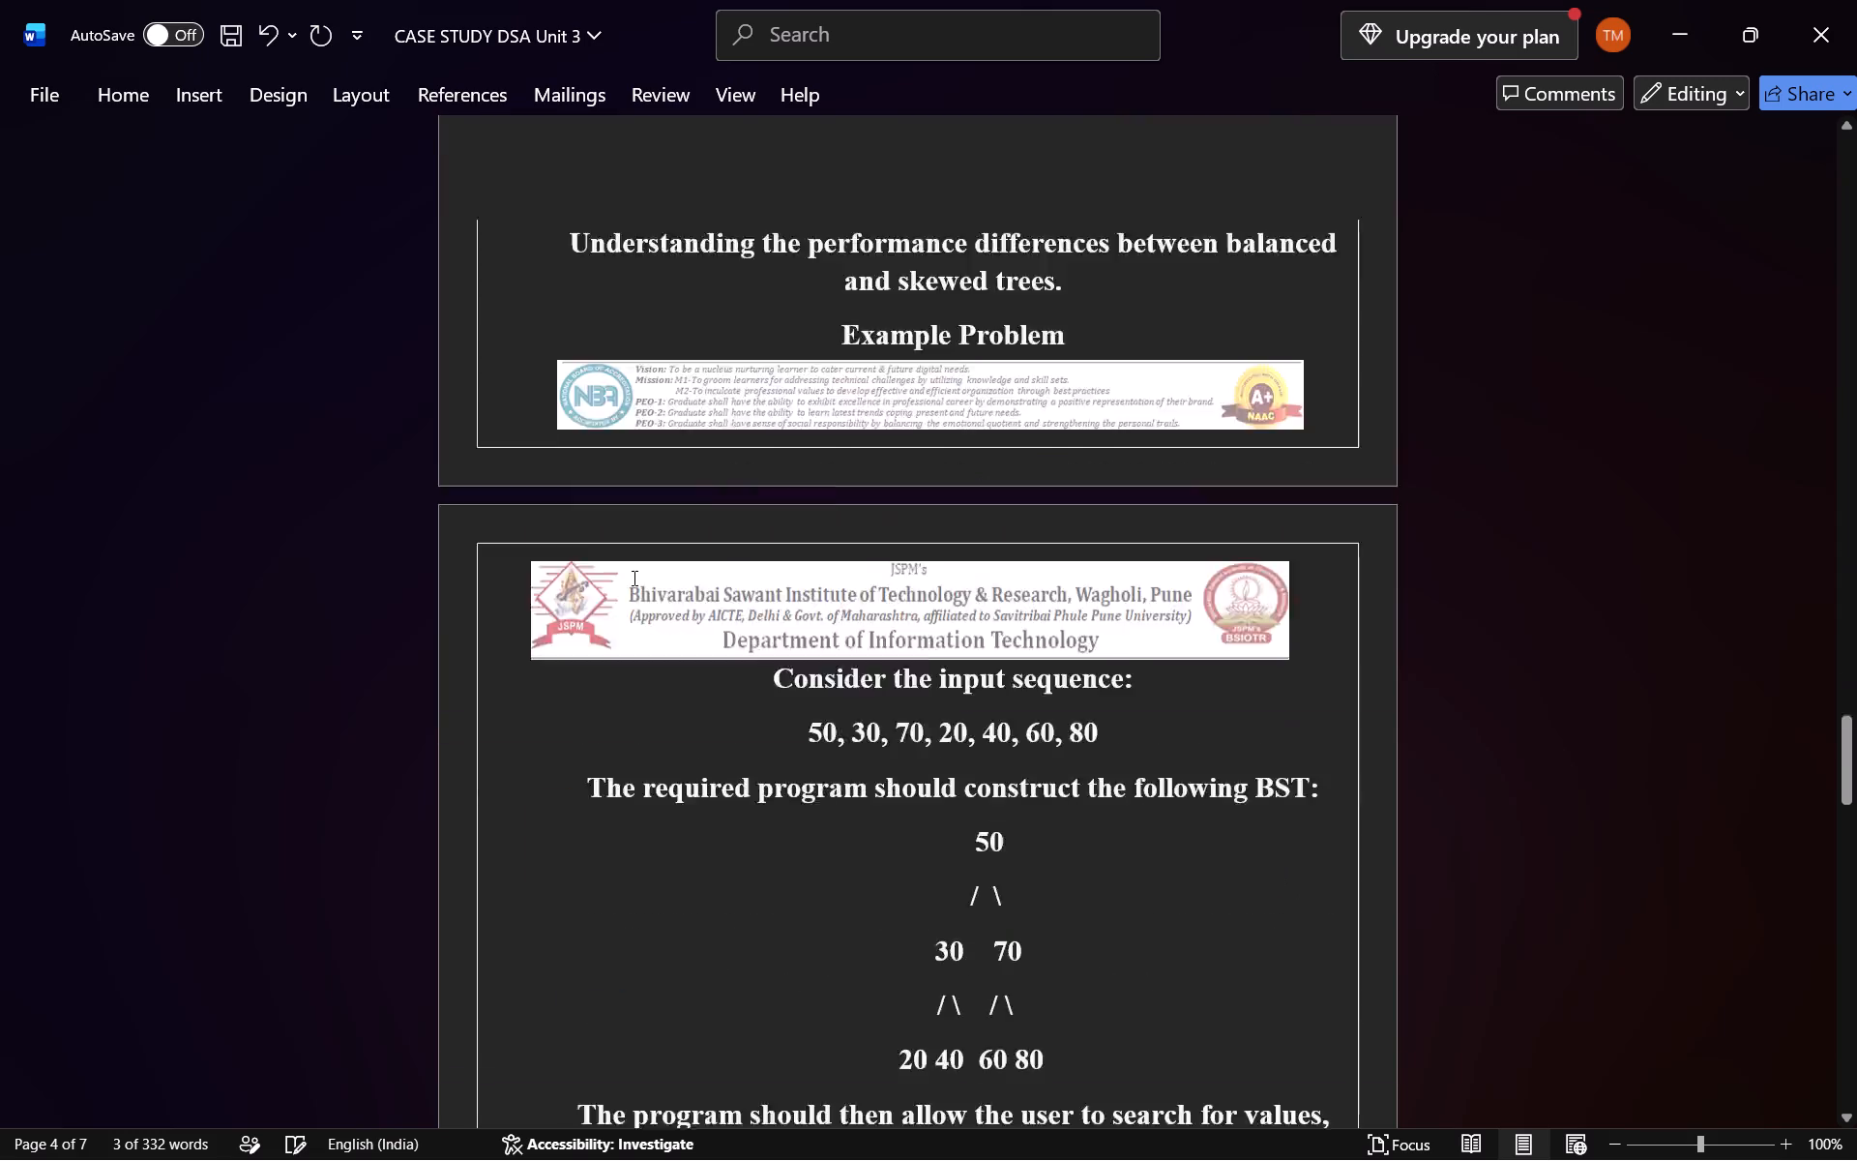
Paste the copied Problem Definition text again over everything from the "Problem Definition" heading through the "Introduction to Proposed Solution (Algorithm):" heading.
scroll(633, 578, "up", 7)
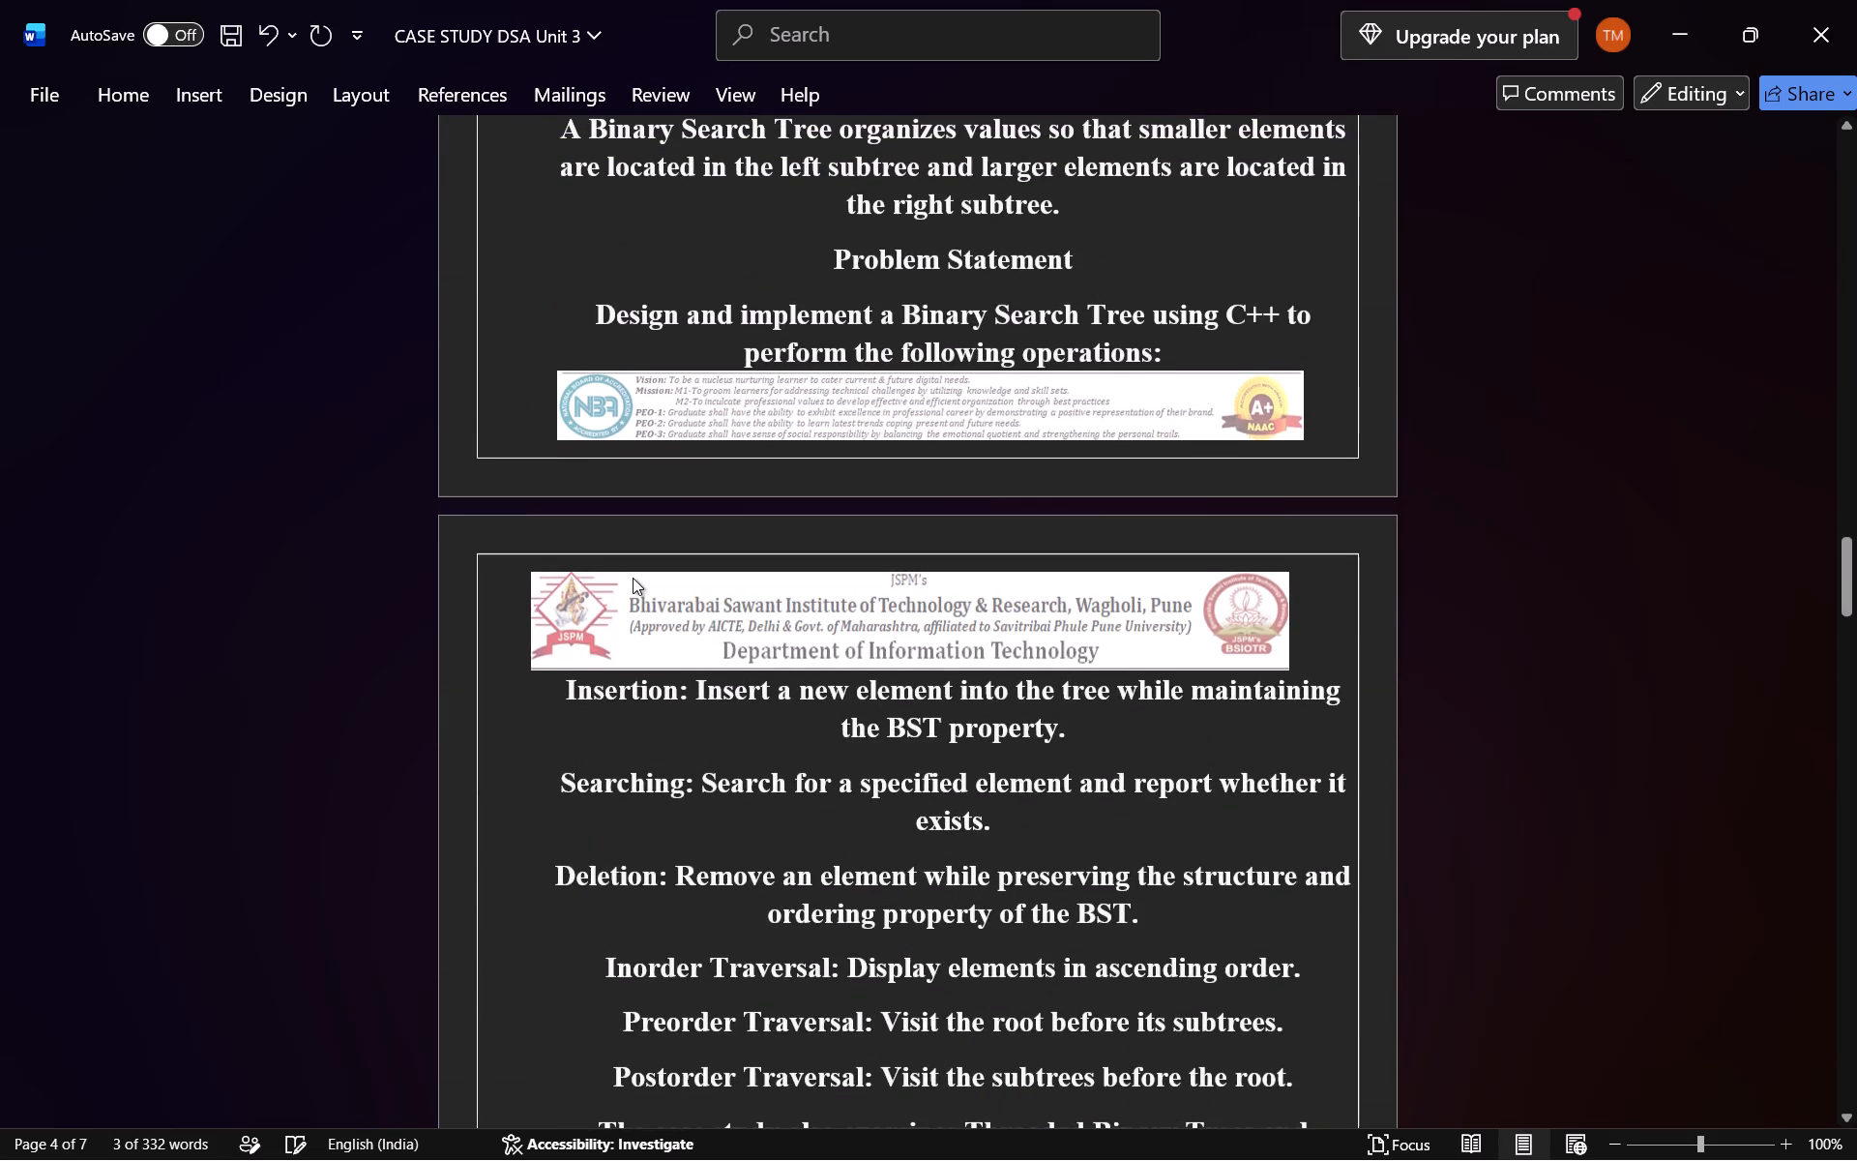
scroll(633, 578, "up", 4)
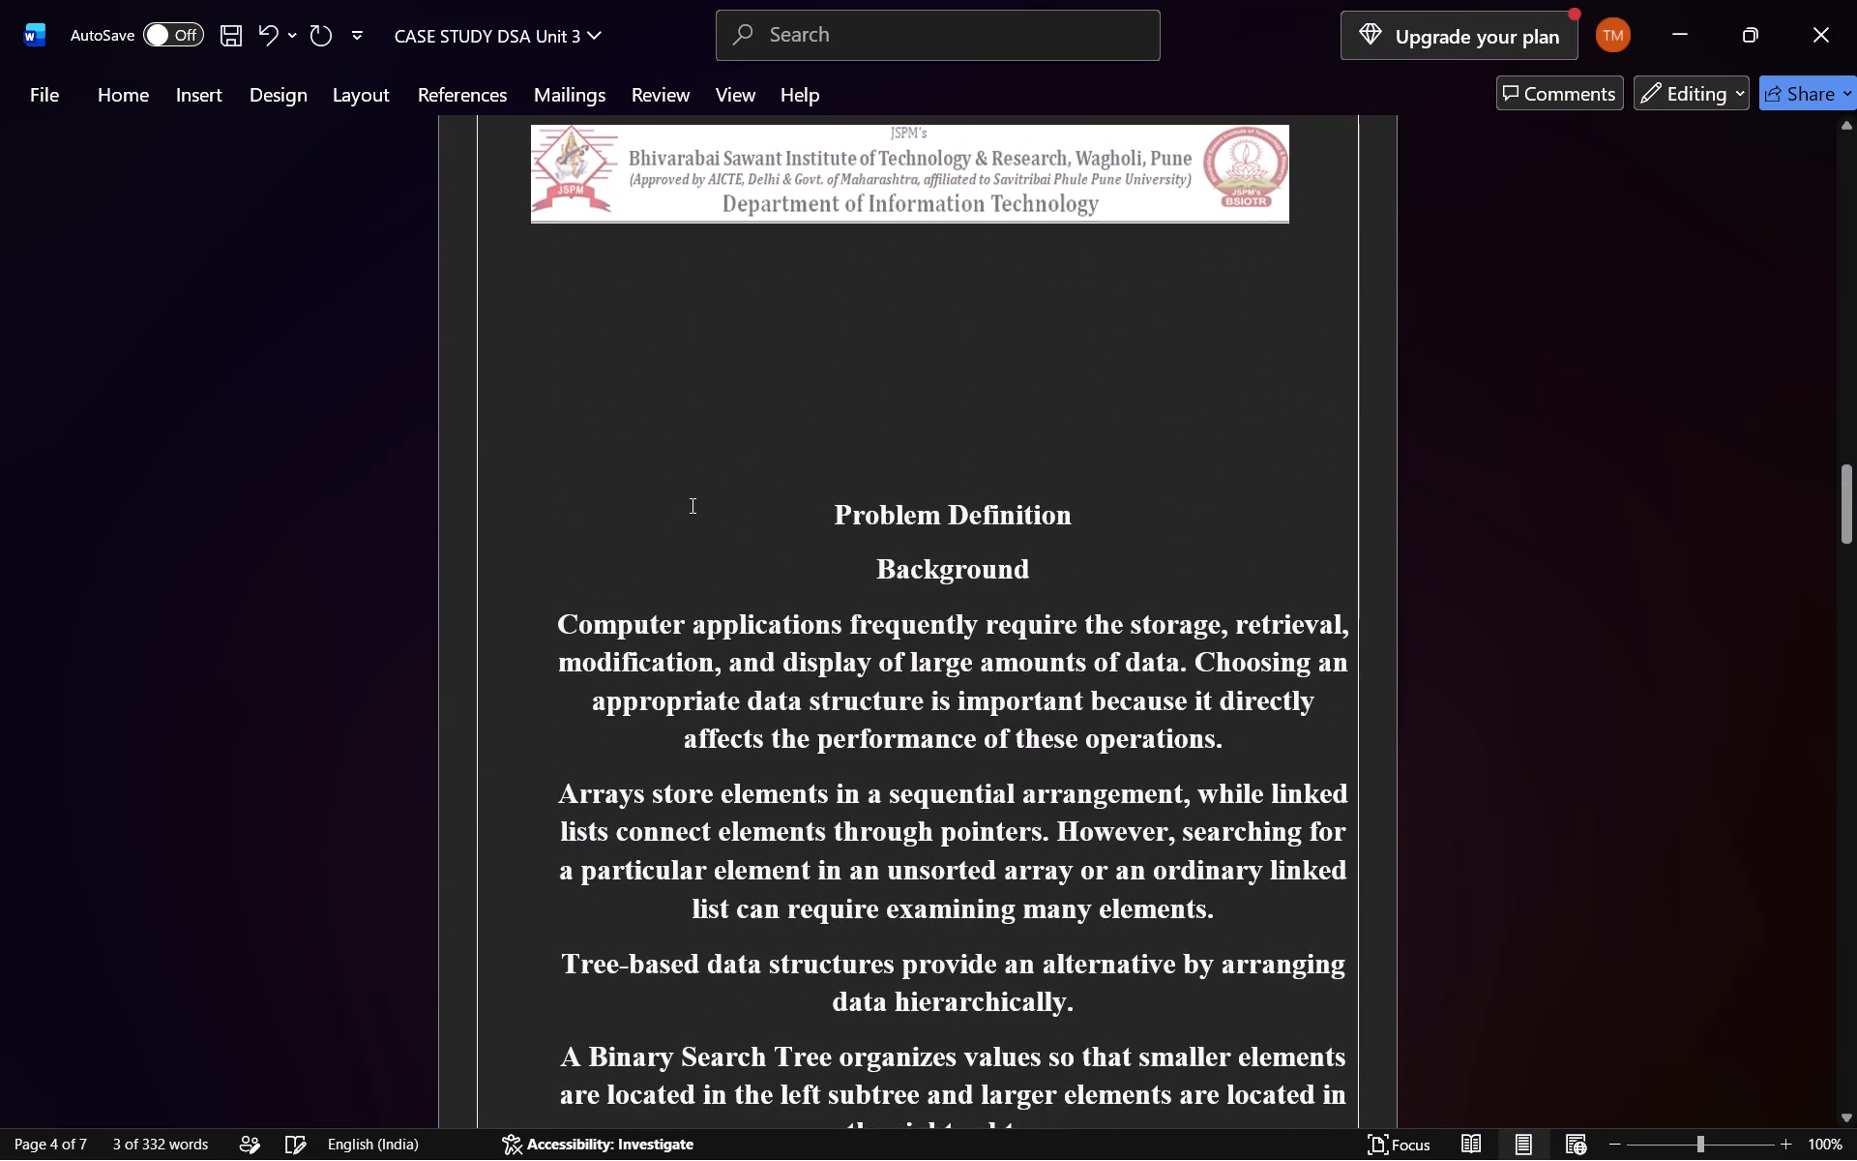
left_click_drag(787, 494, 941, 1160)
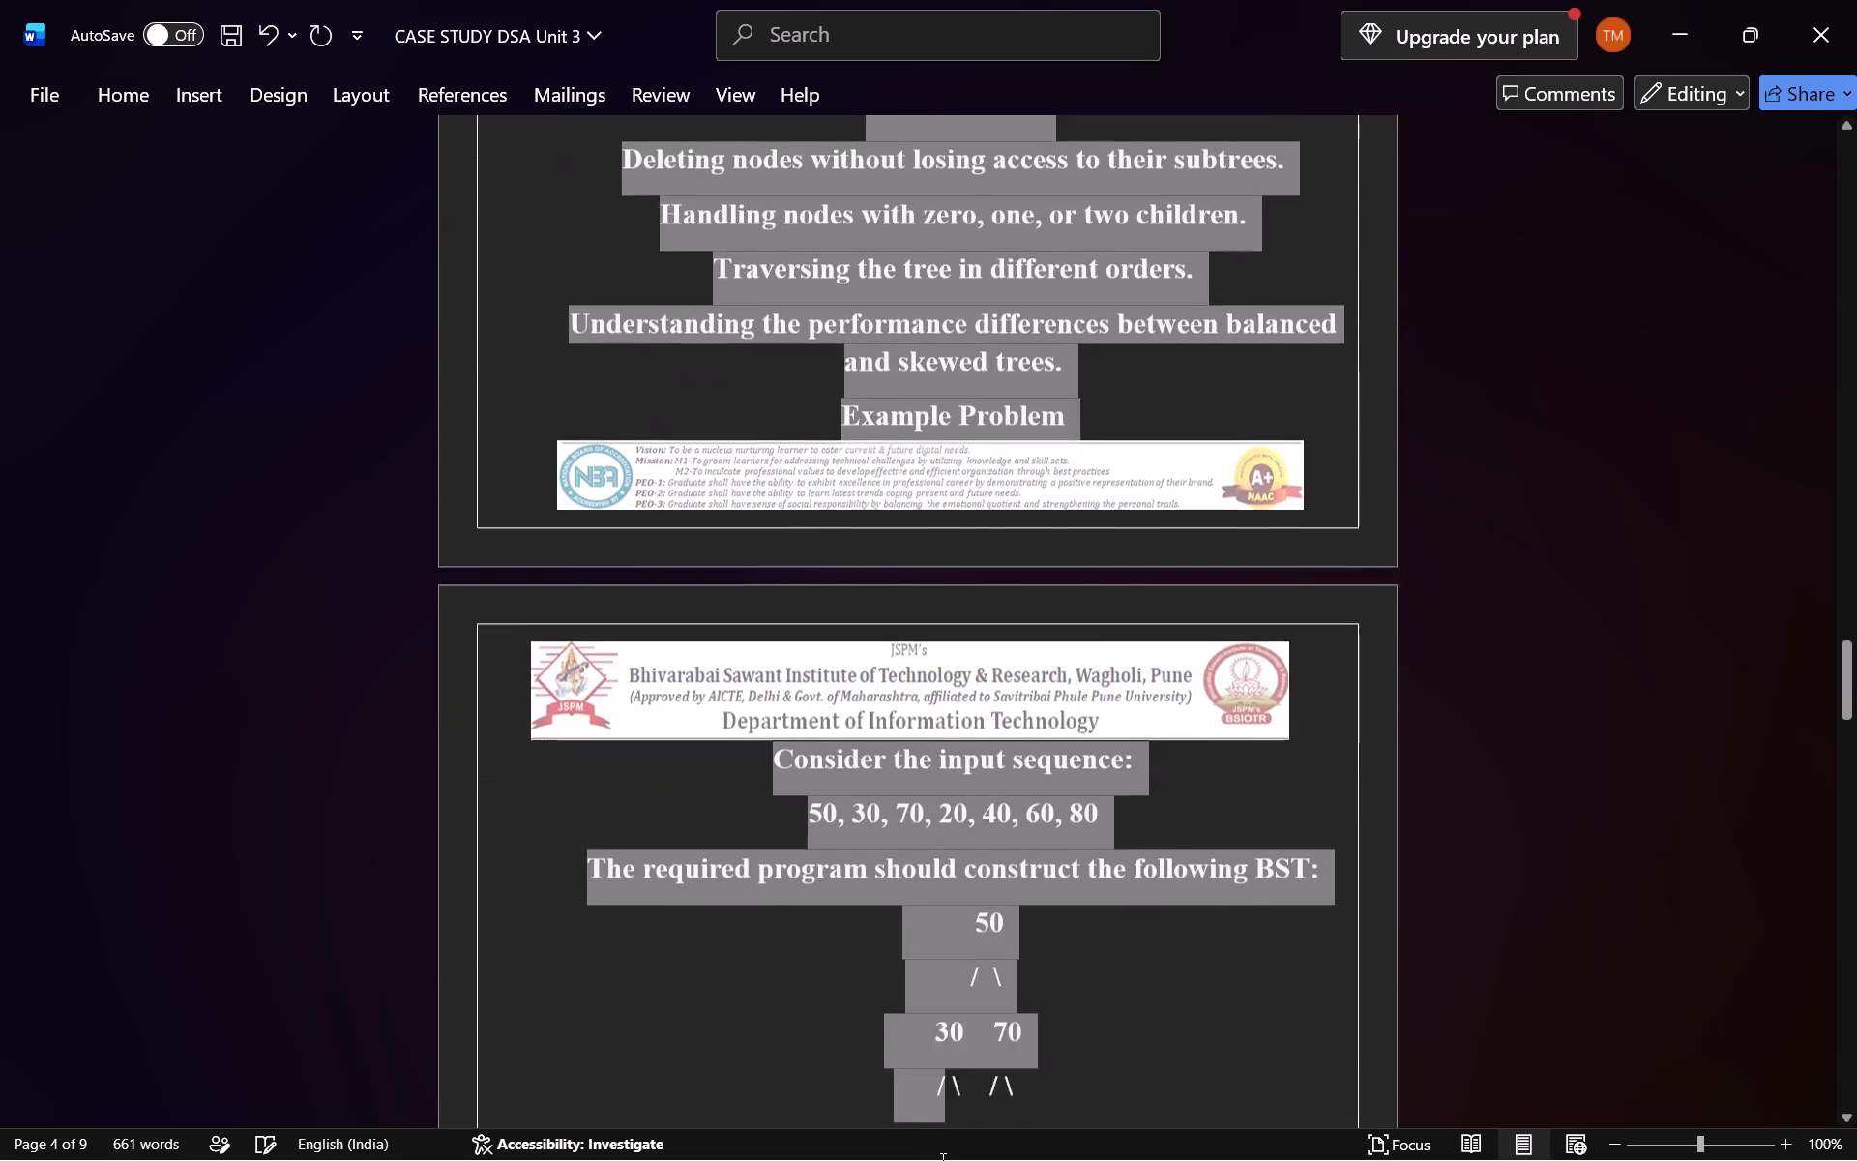
left_click_drag(941, 1160, 1022, 1160)
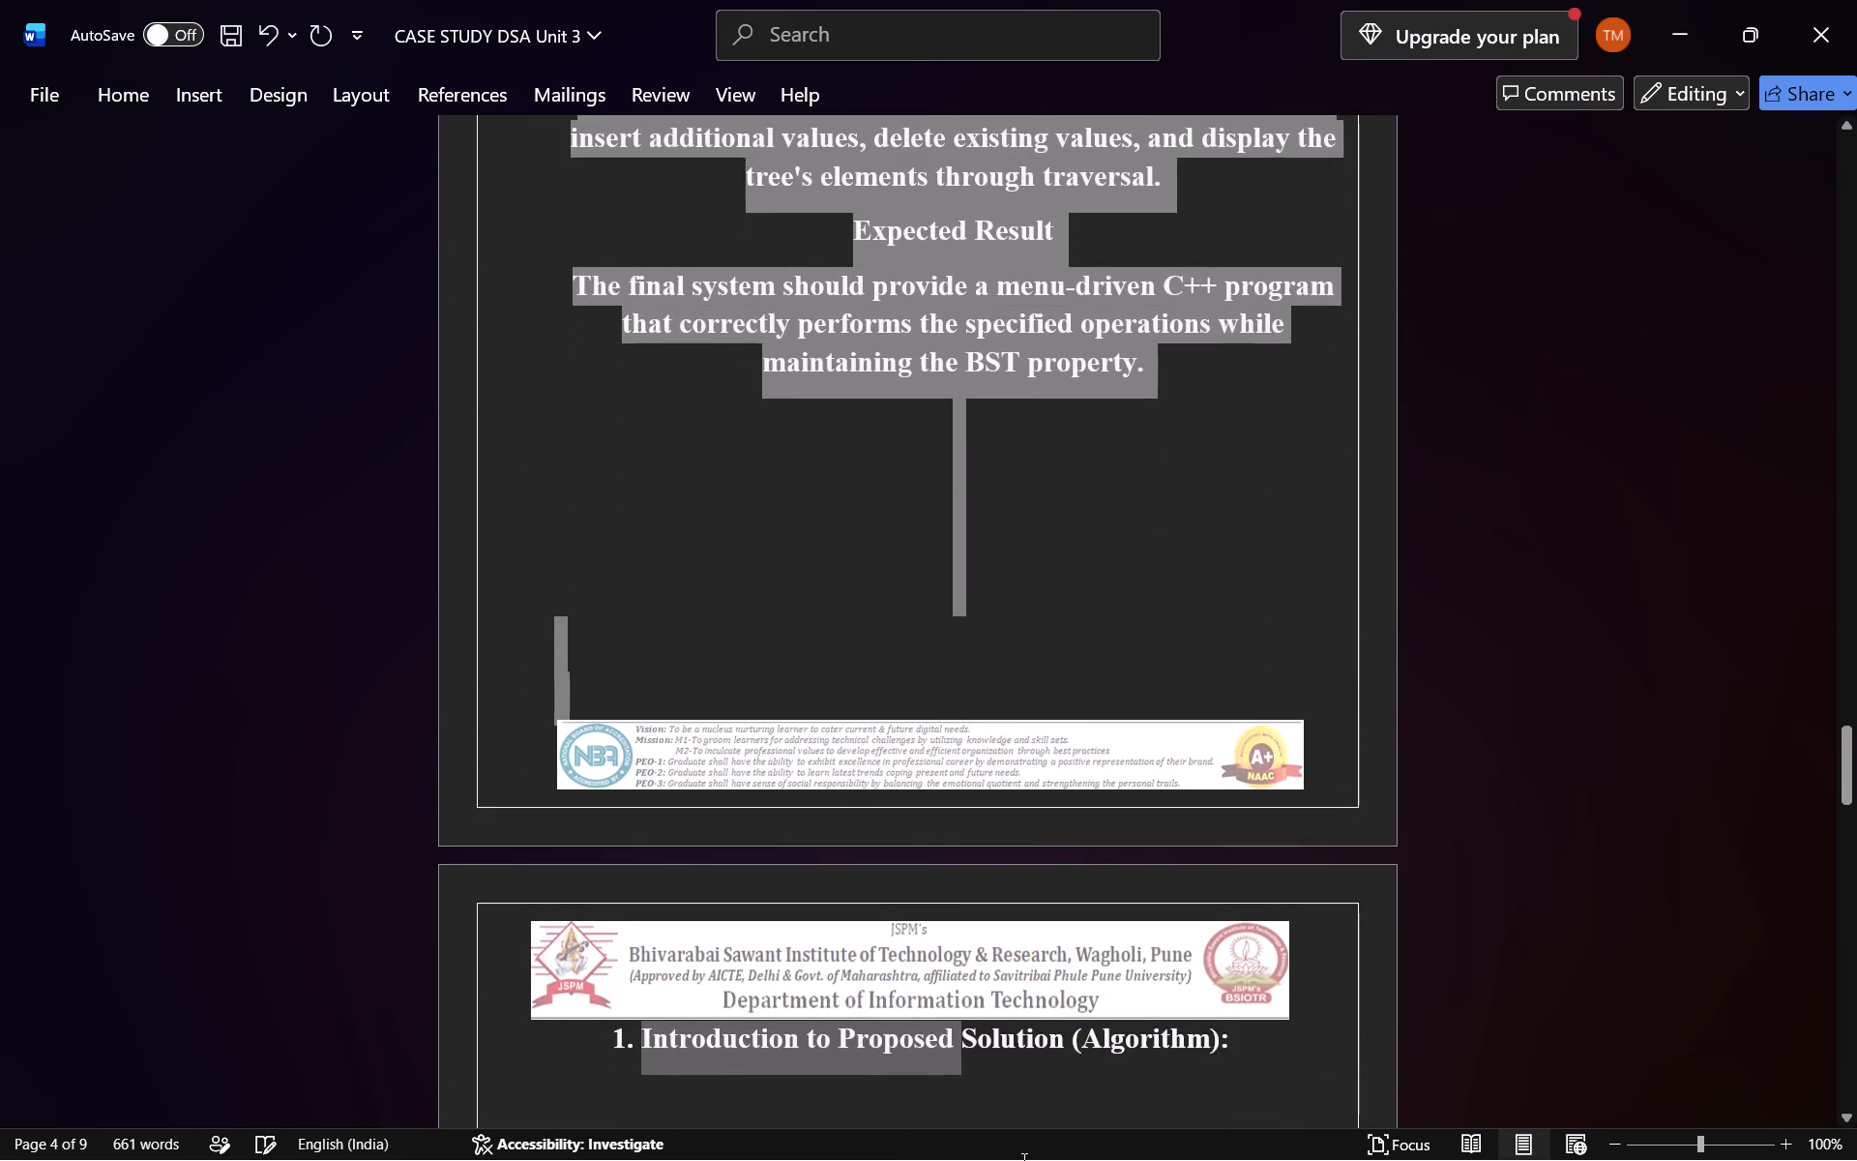
left_click_drag(1022, 1160, 1105, 554)
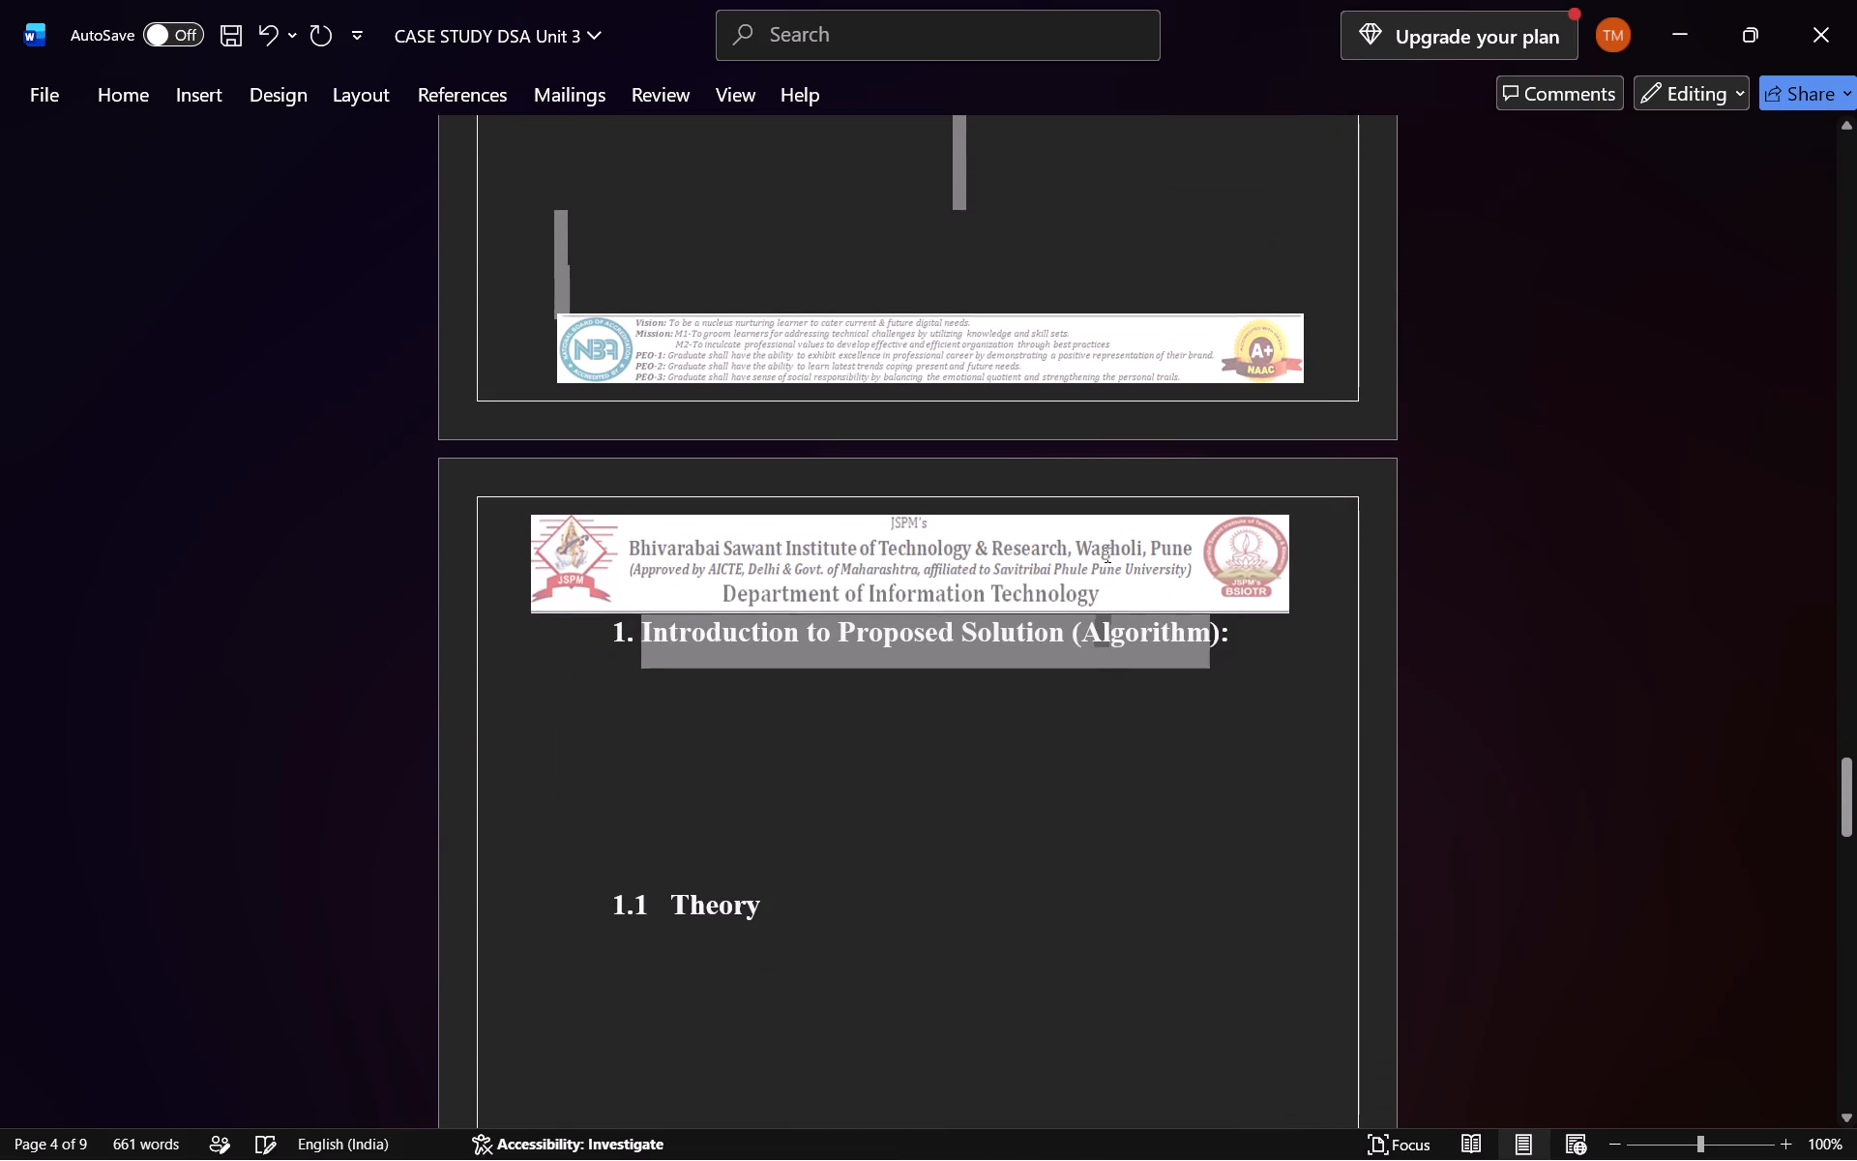
left_click_drag(1105, 554, 1346, 664)
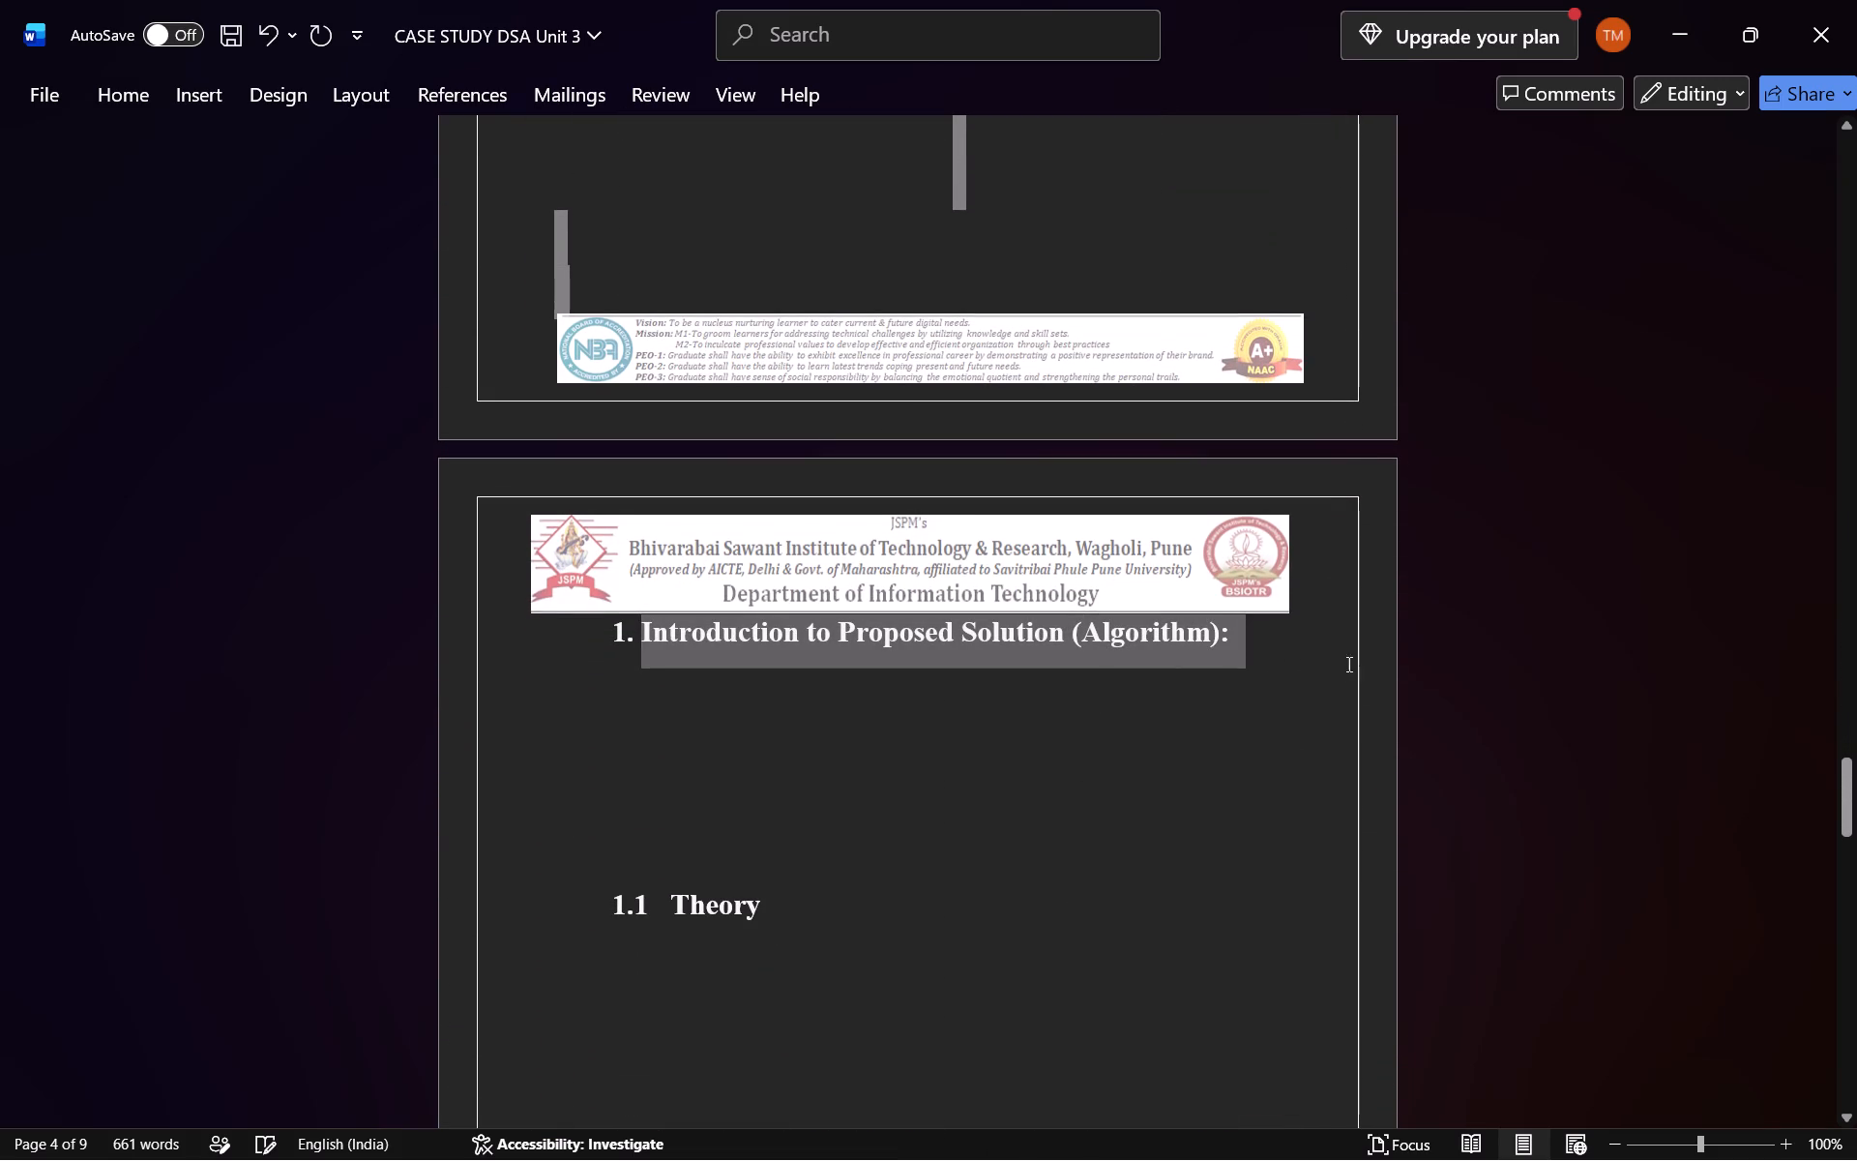
left_click_drag(1346, 664, 1320, 668)
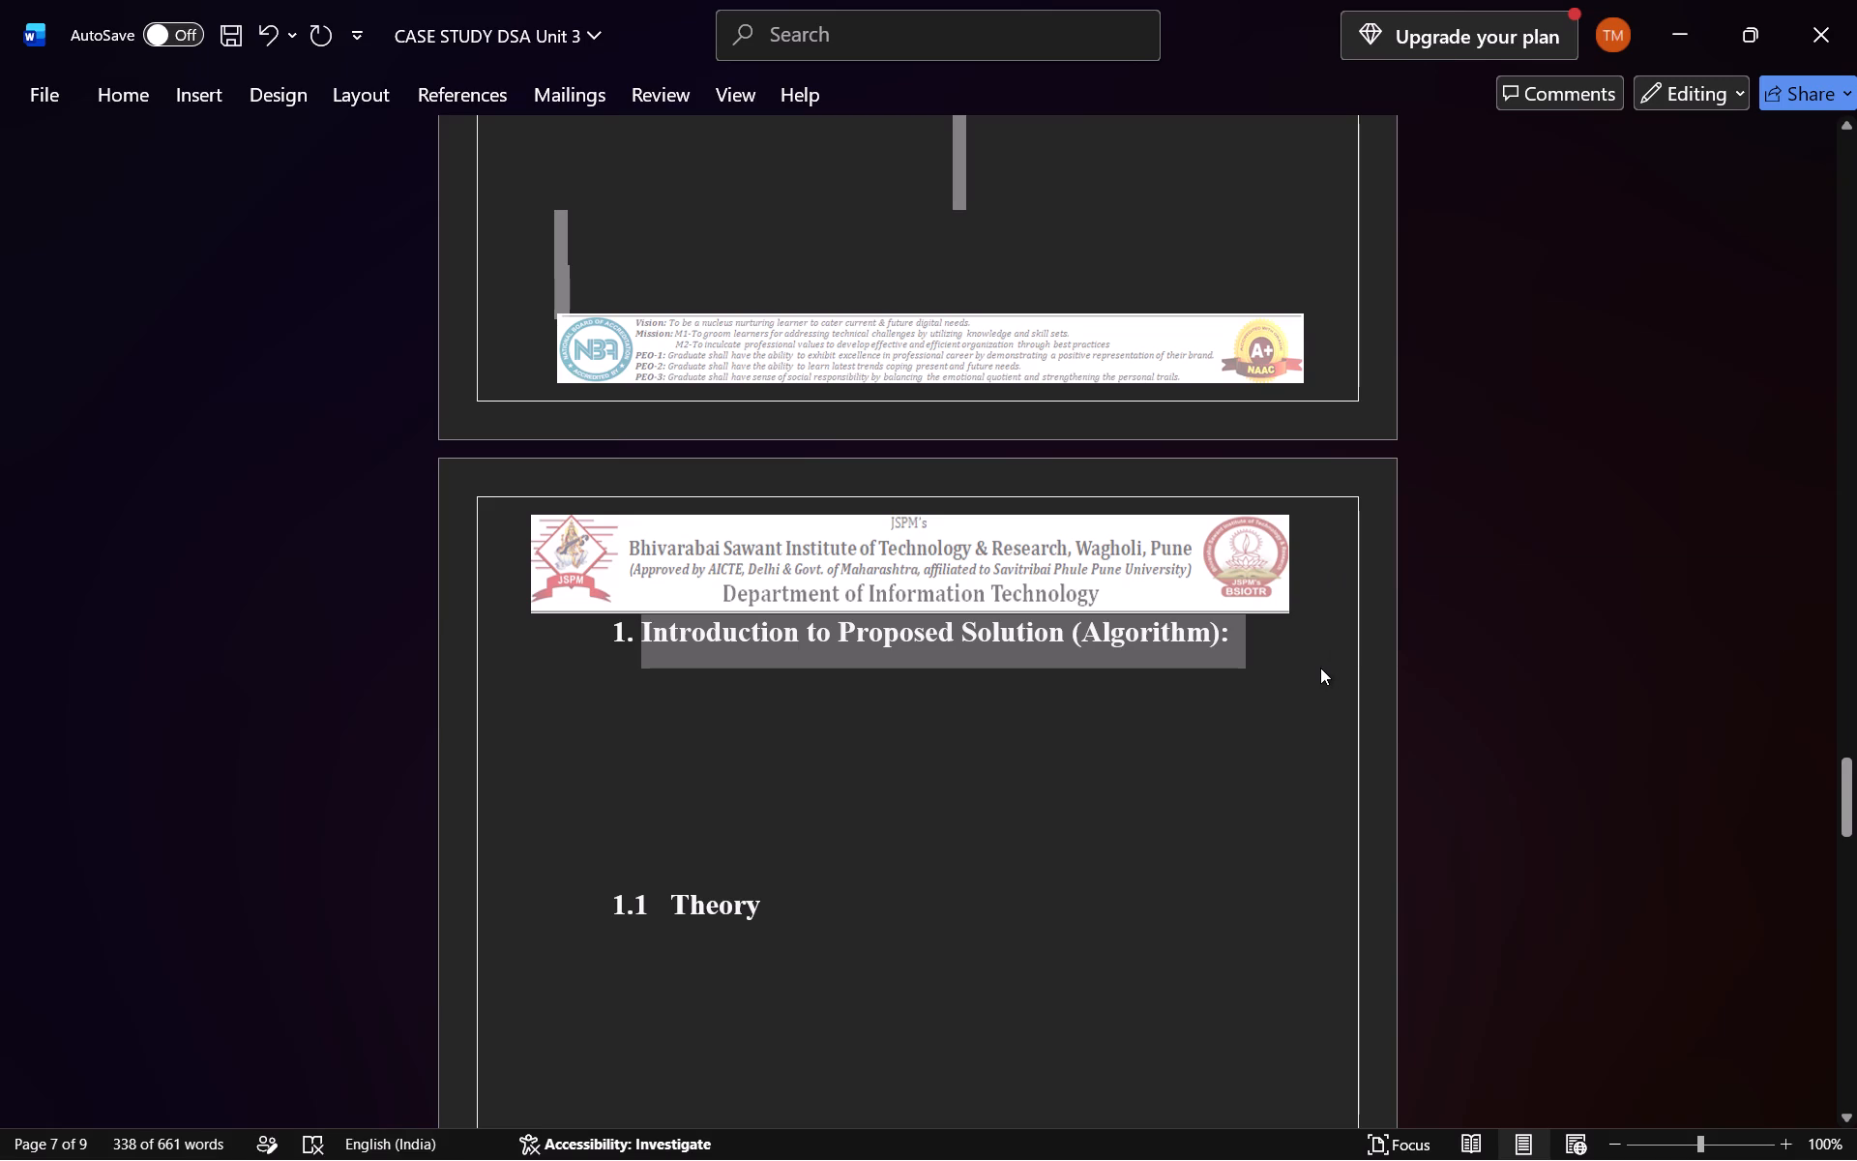
key("ctrl+v")
Set the font size to 12 for everything from "Problem Definition" on page 4 through the lines below the "Tools and Technologies Used" heading.
scroll(1320, 668, "up", 1)
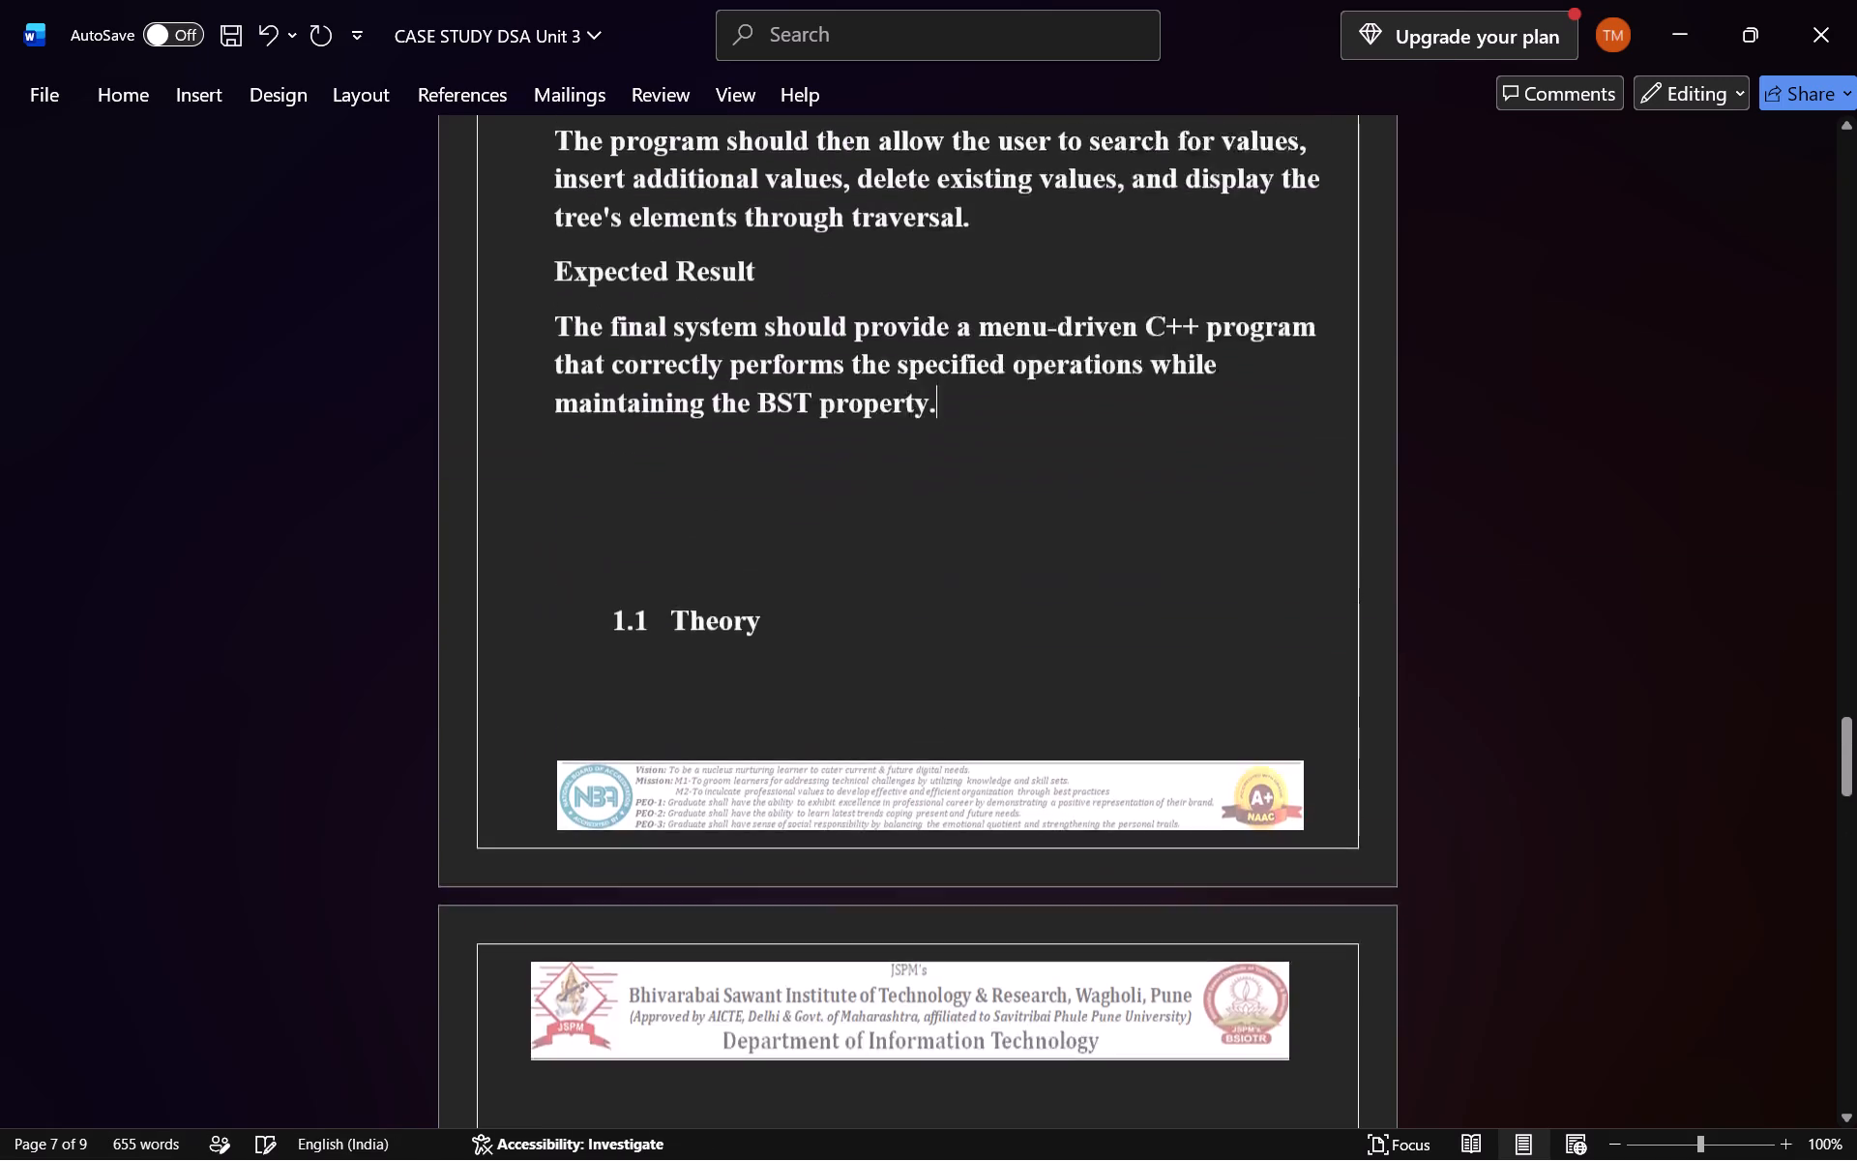
scroll(1320, 668, "up", 2)
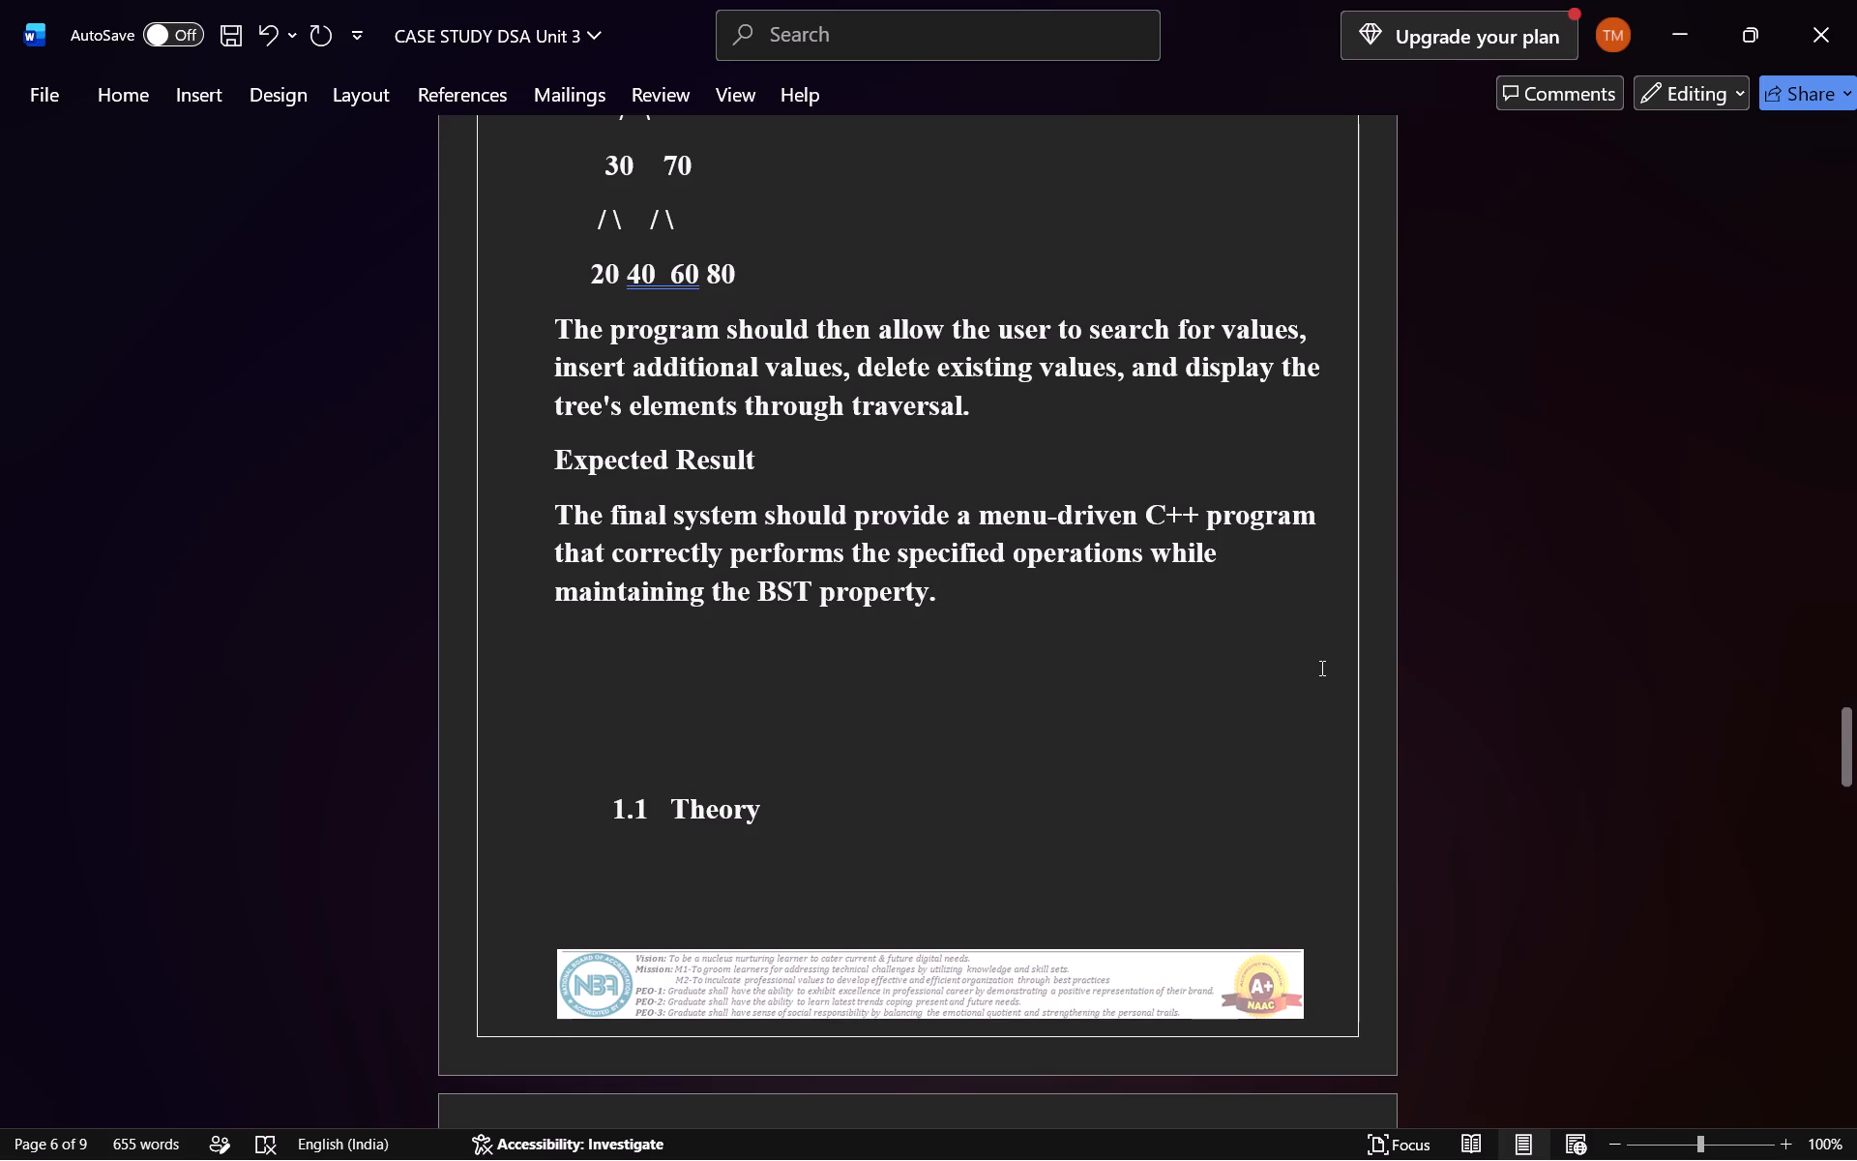
scroll(1320, 668, "up", 19)
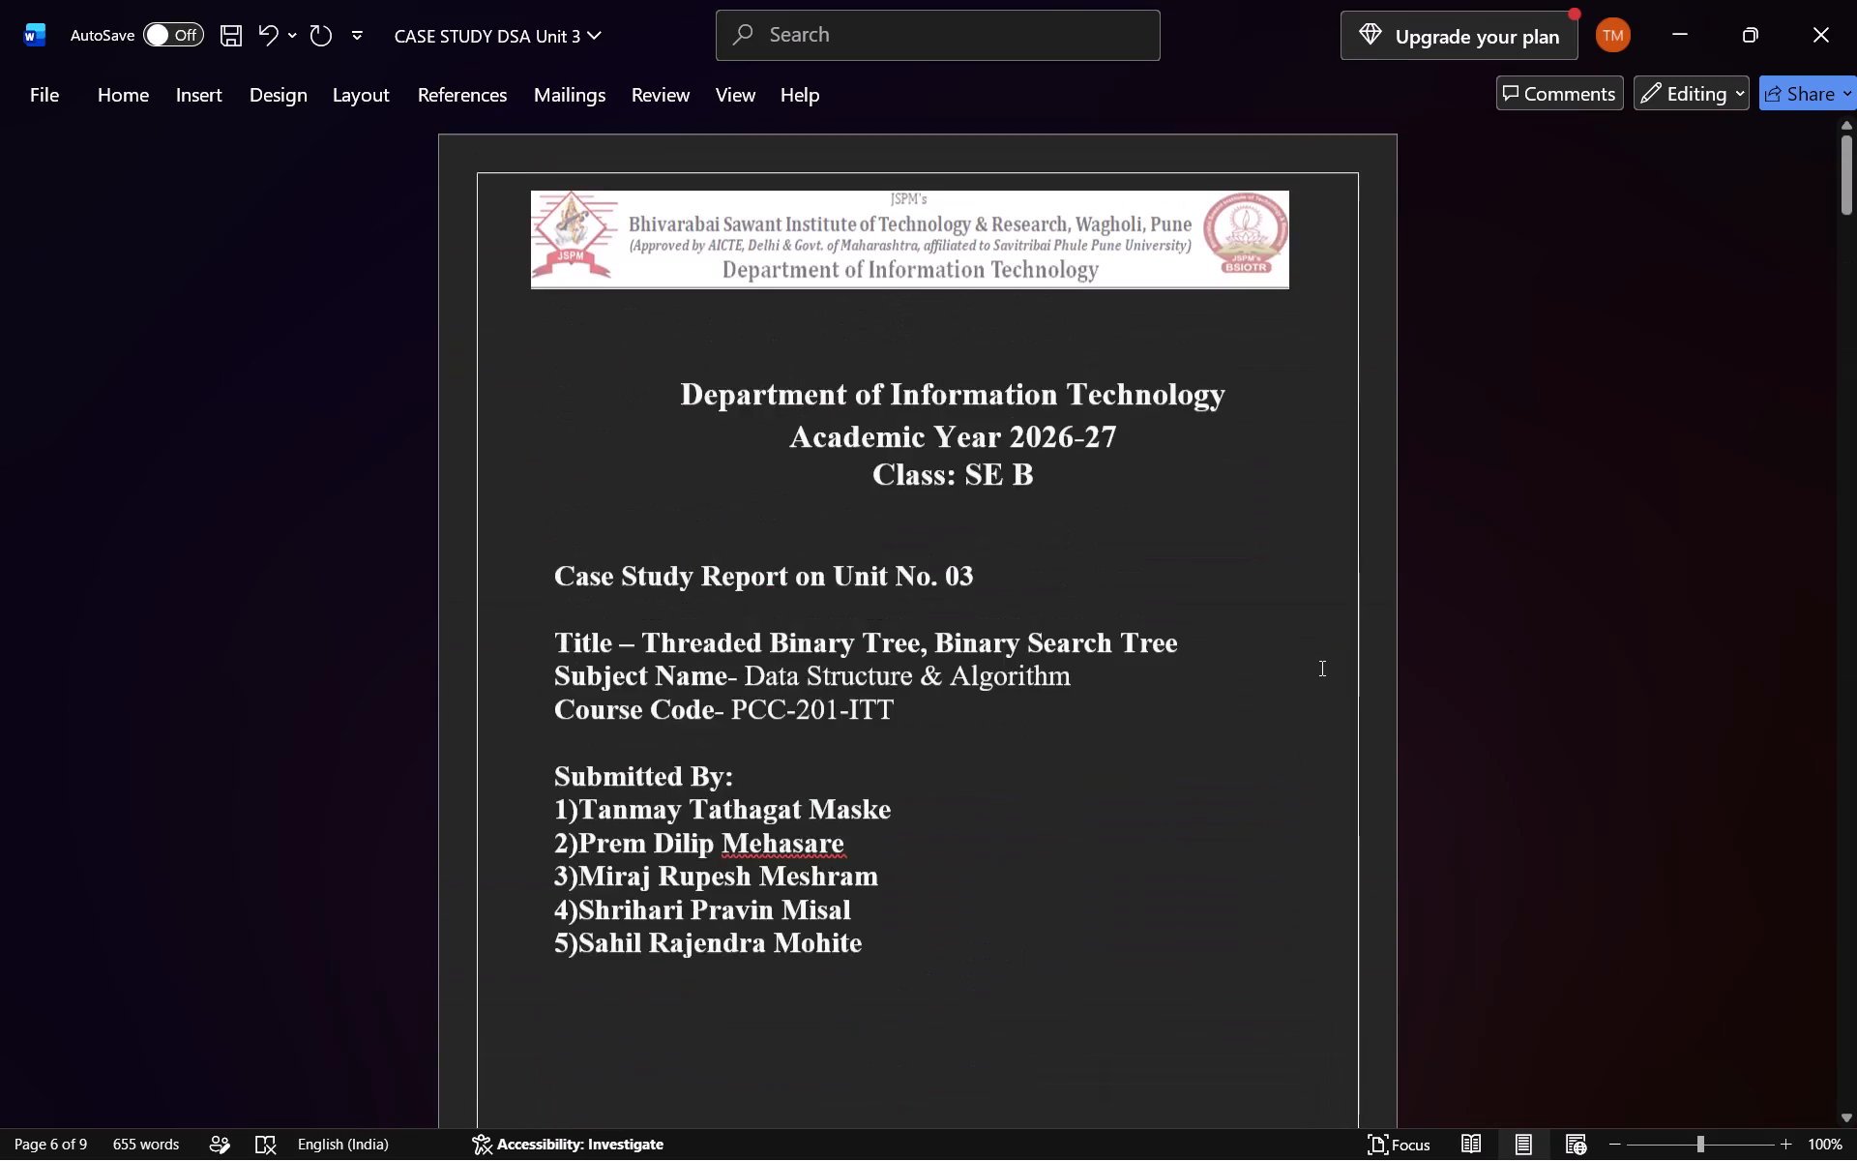
scroll(1320, 668, "down", 8)
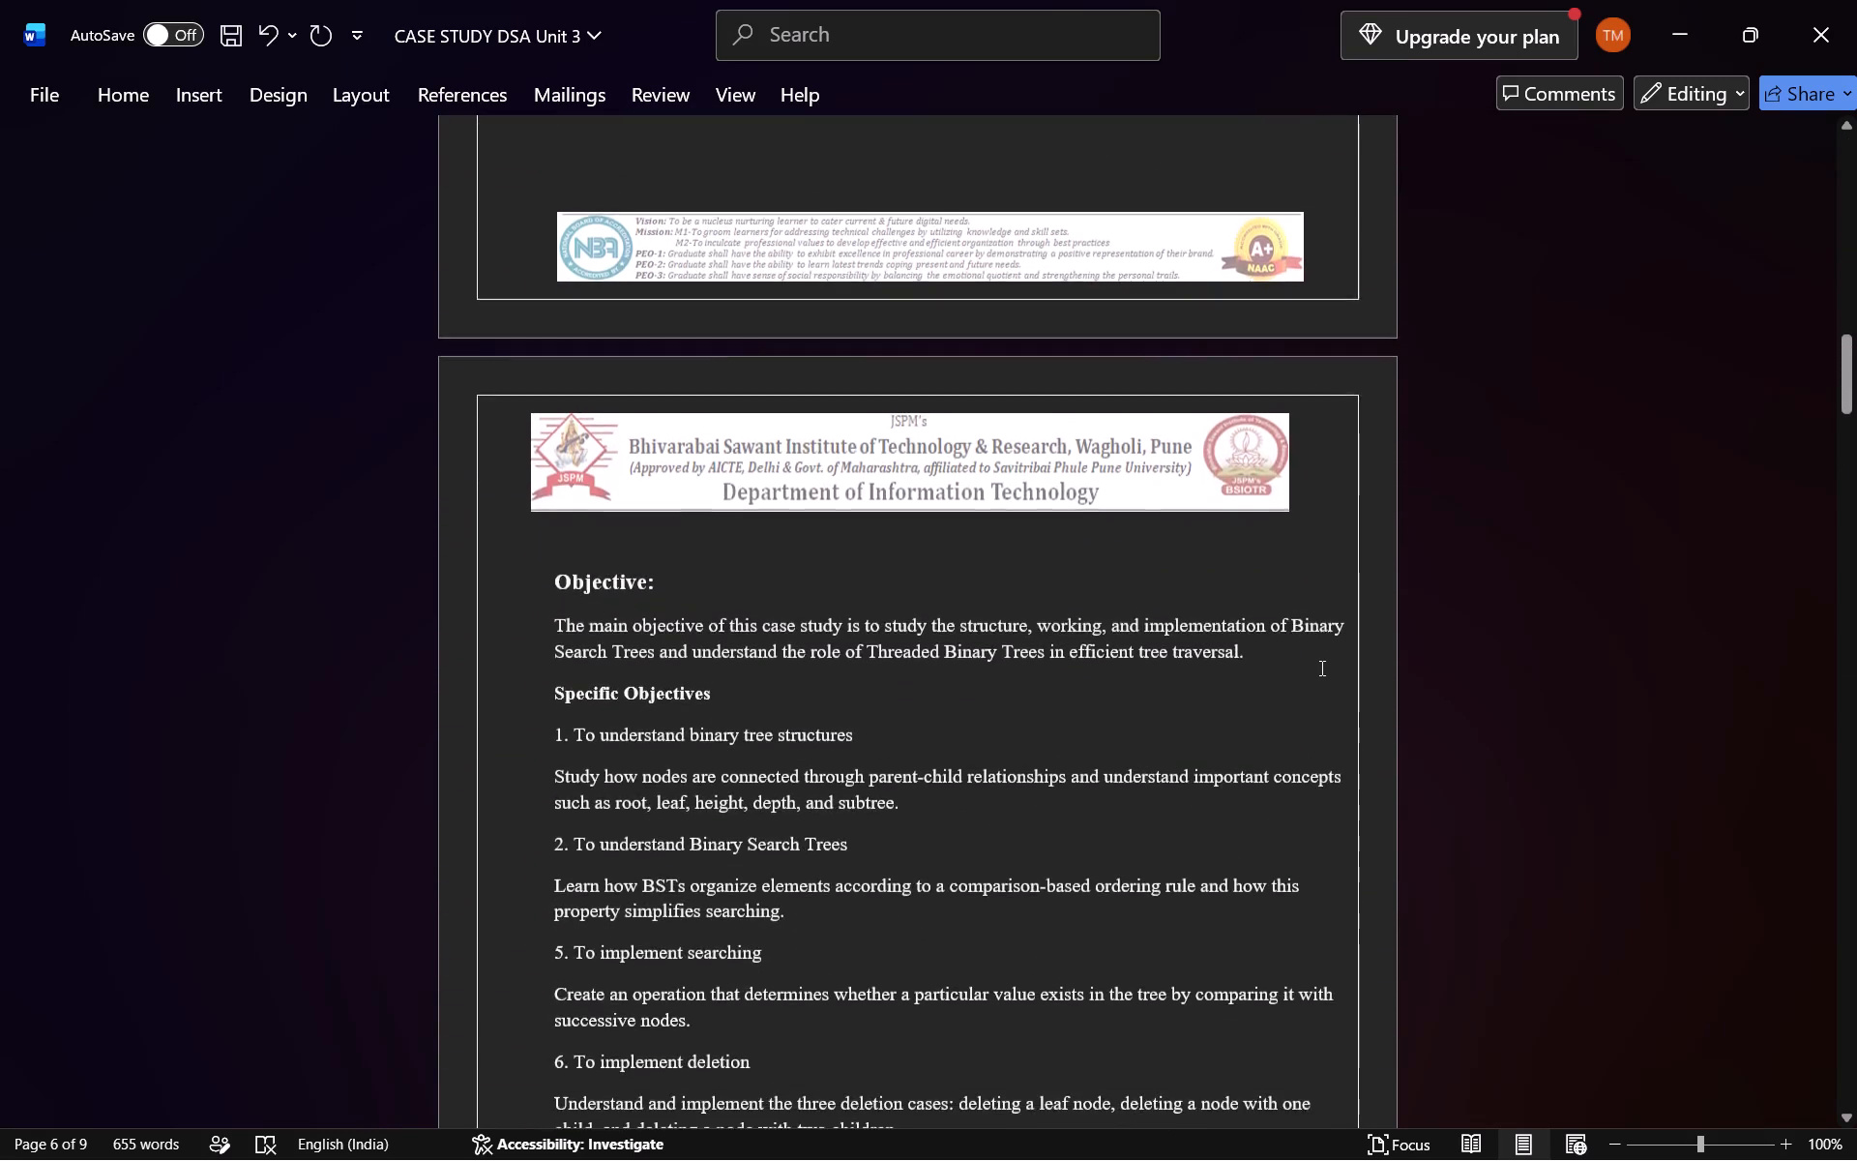
scroll(1320, 668, "down", 9)
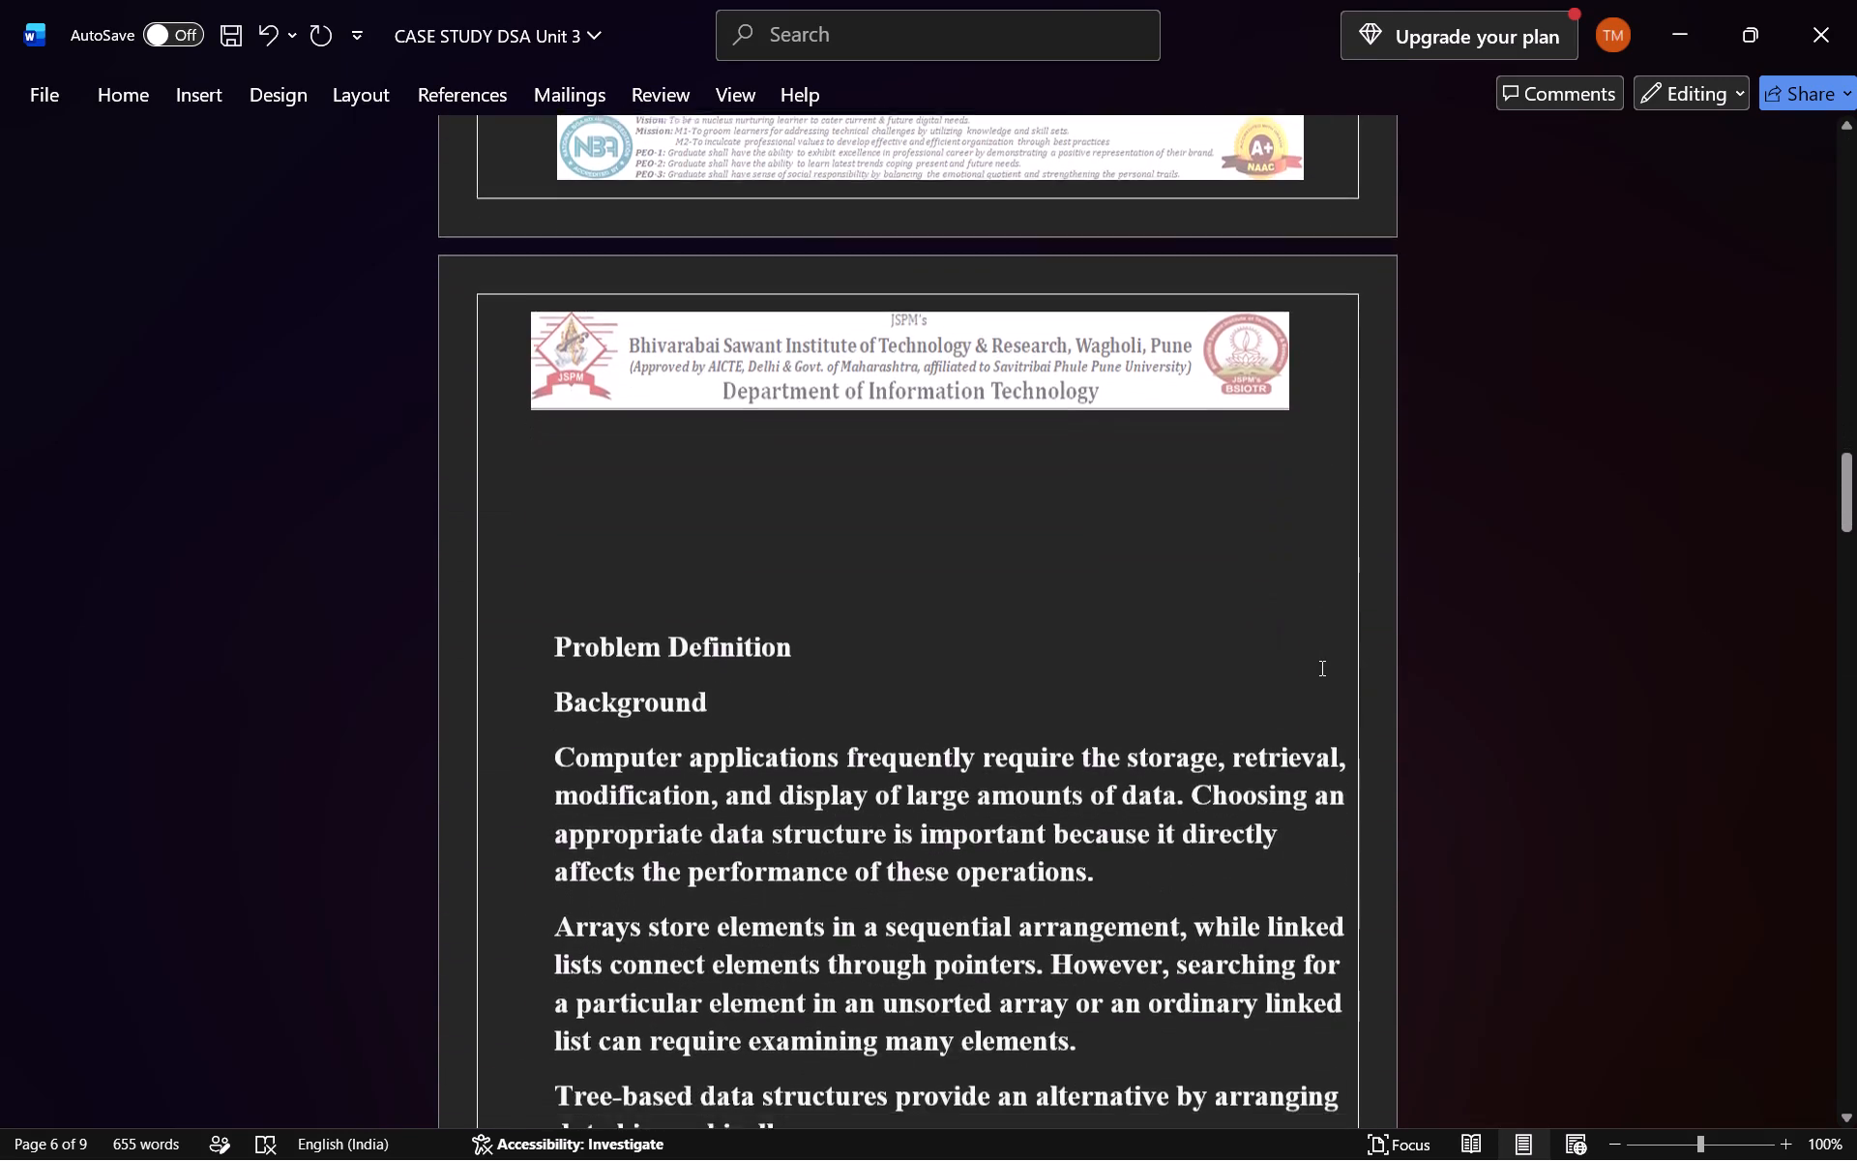
scroll(1320, 668, "down", 1)
left_click_drag(545, 511, 884, 1160)
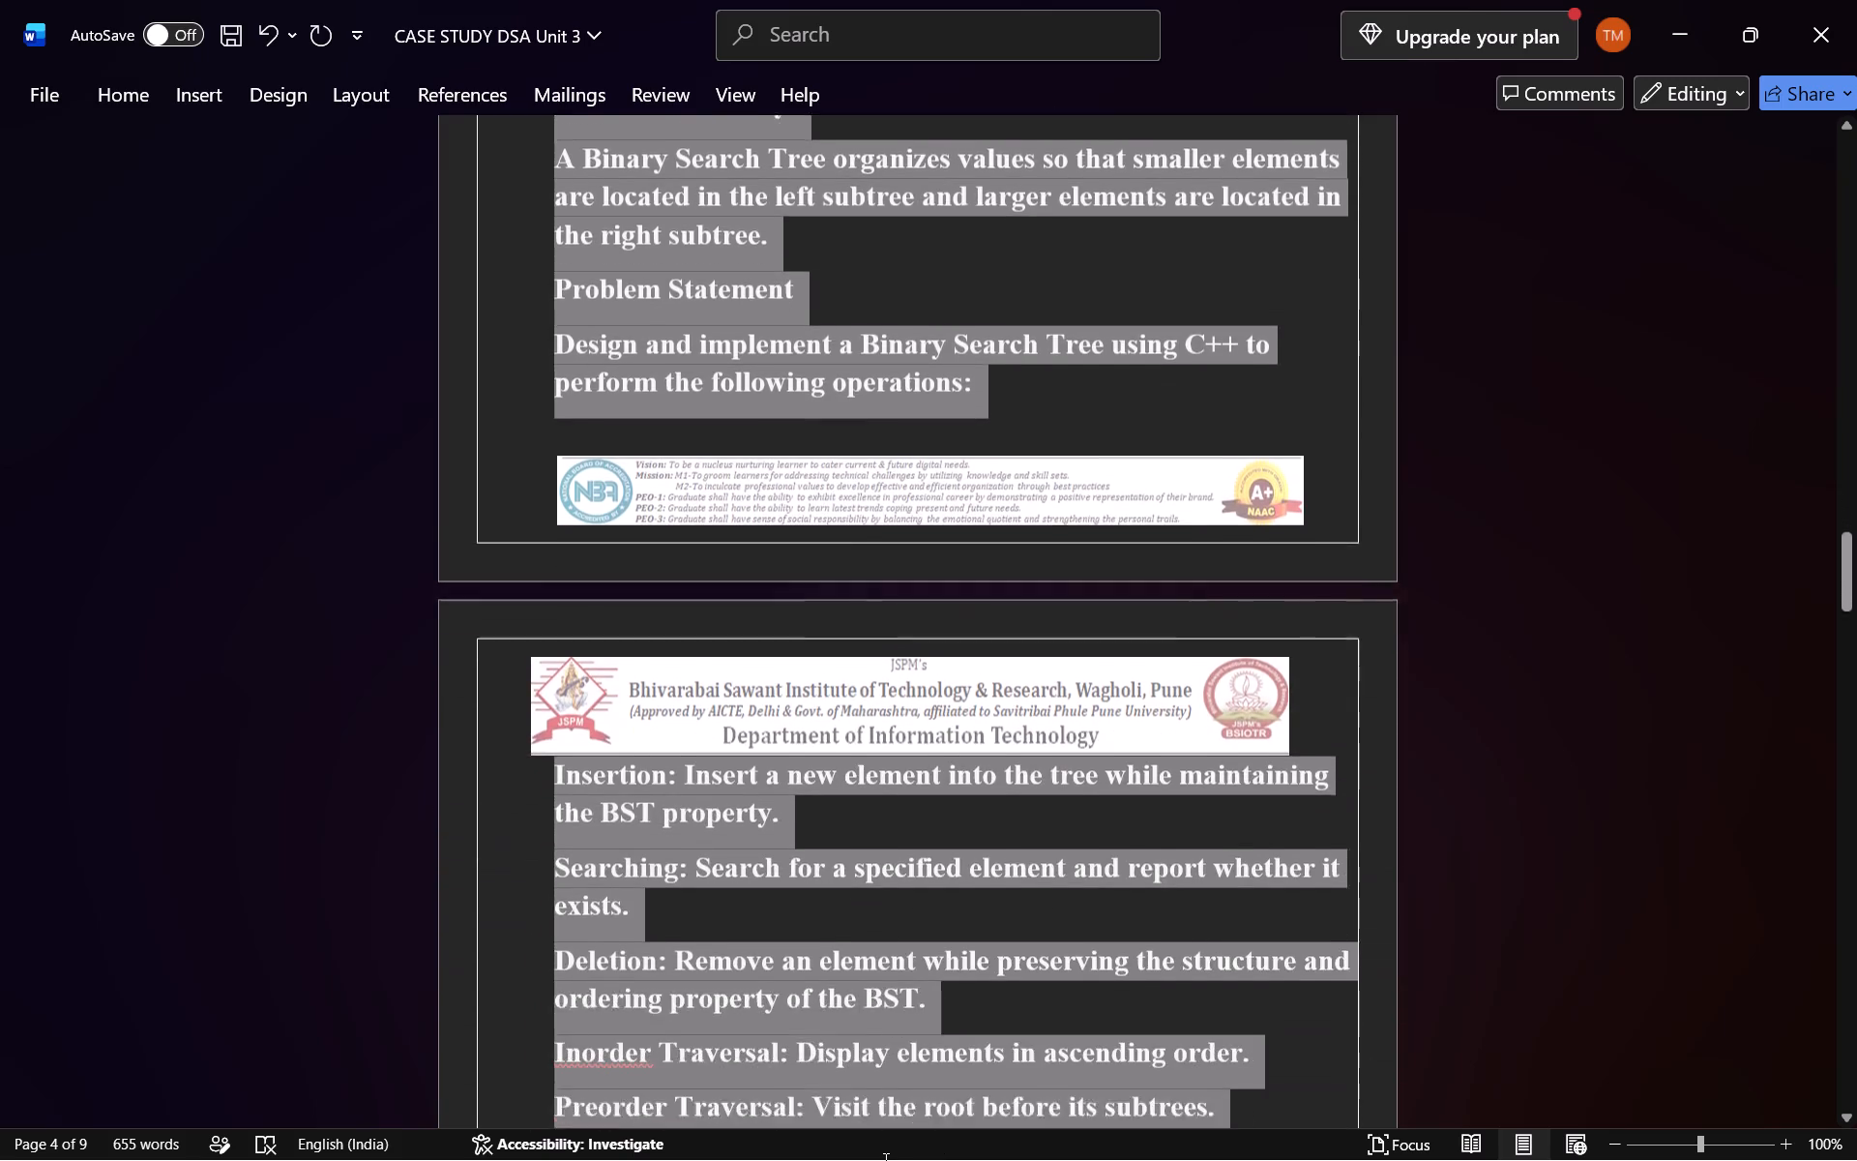
left_click_drag(884, 1160, 877, 1160)
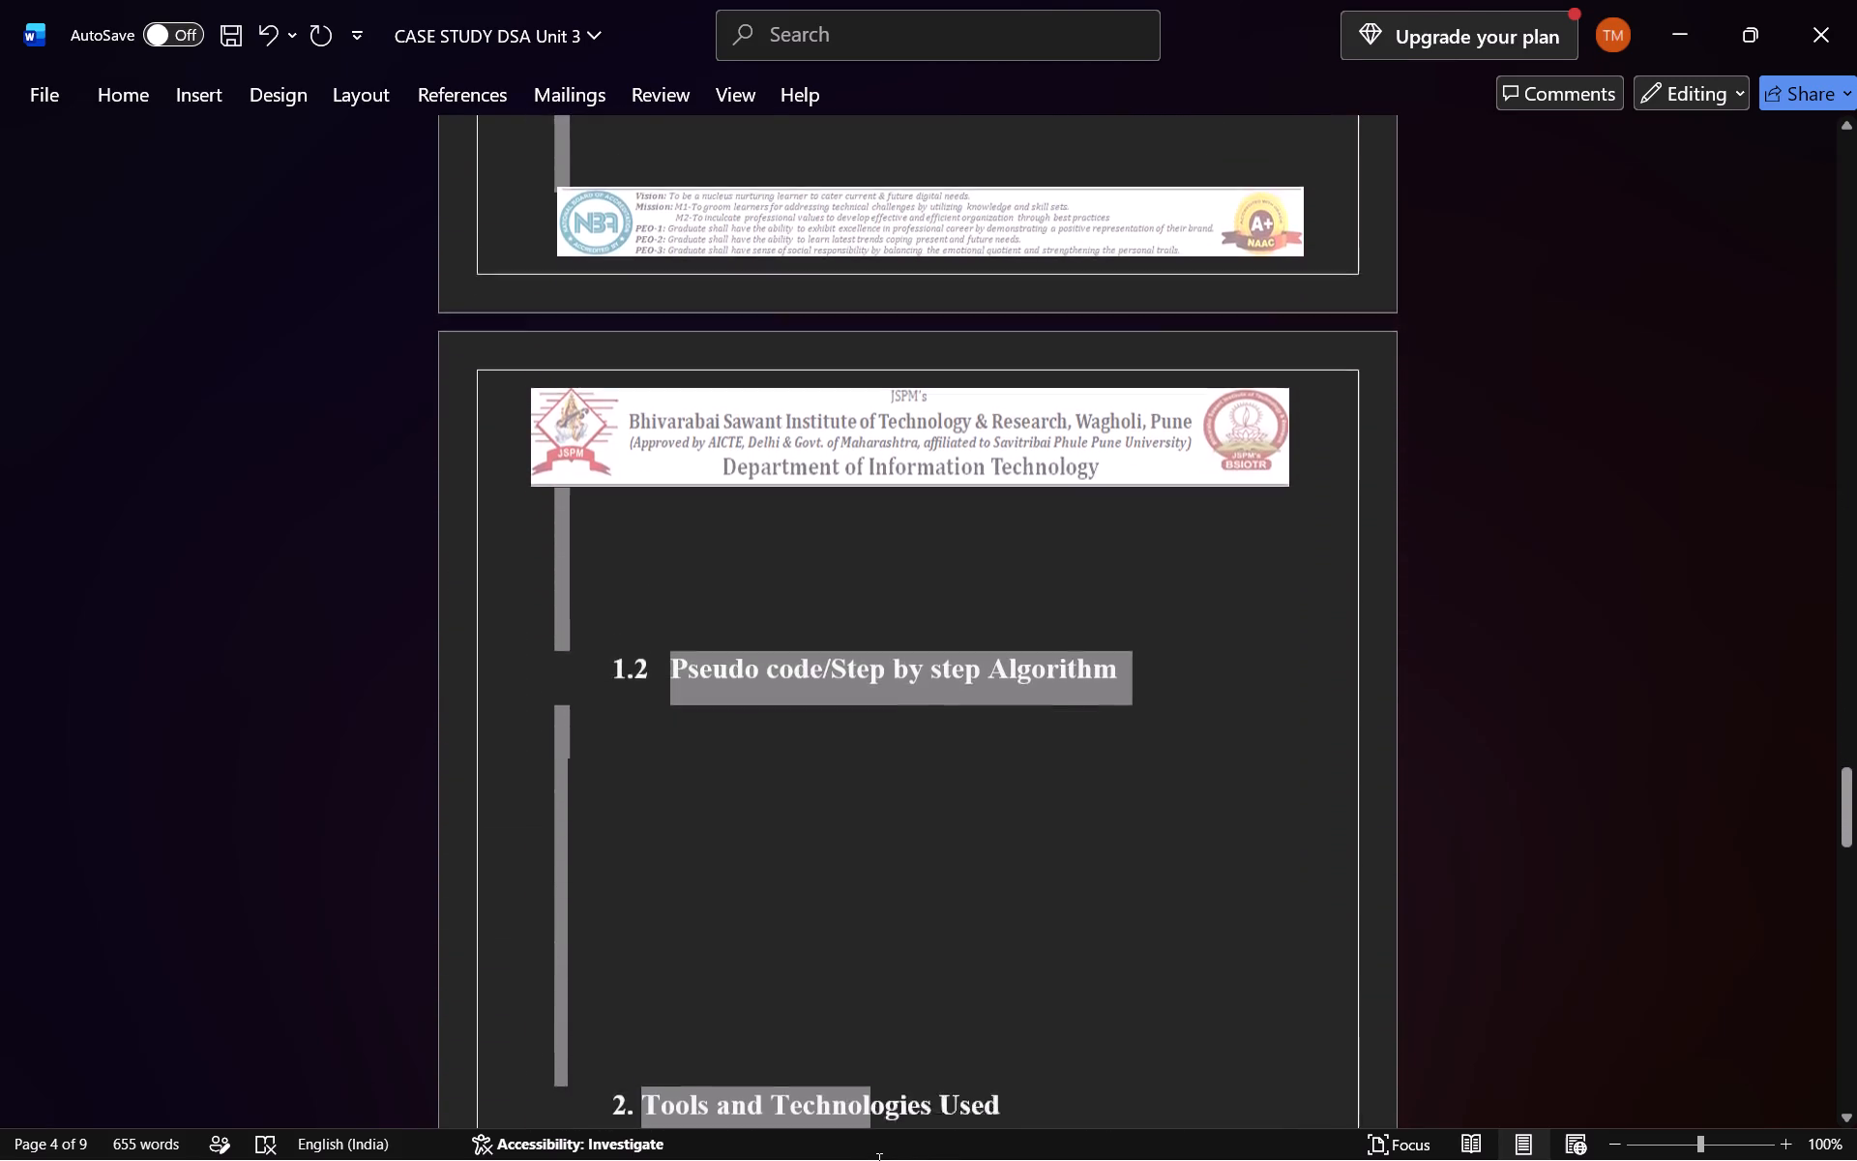
left_click_drag(877, 1160, 1088, 616)
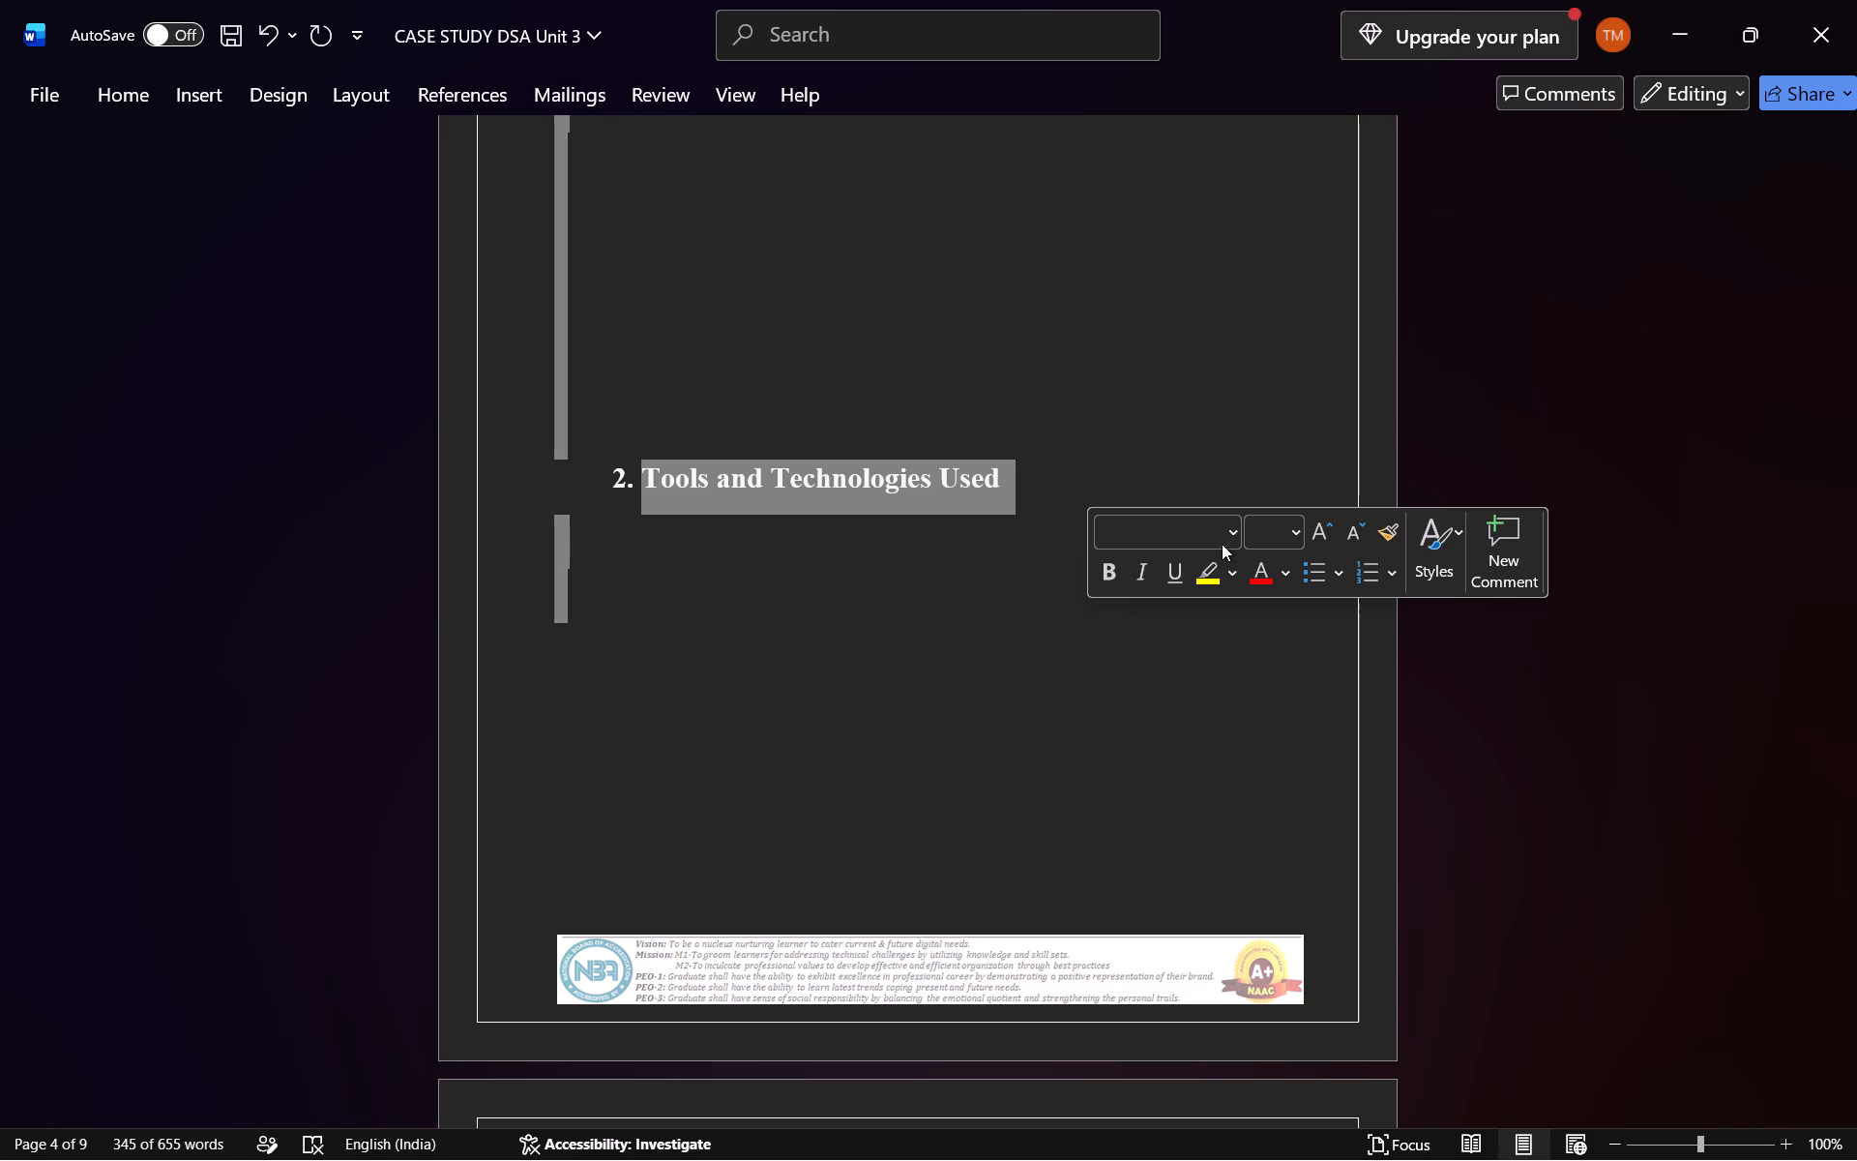
left_click(1298, 531)
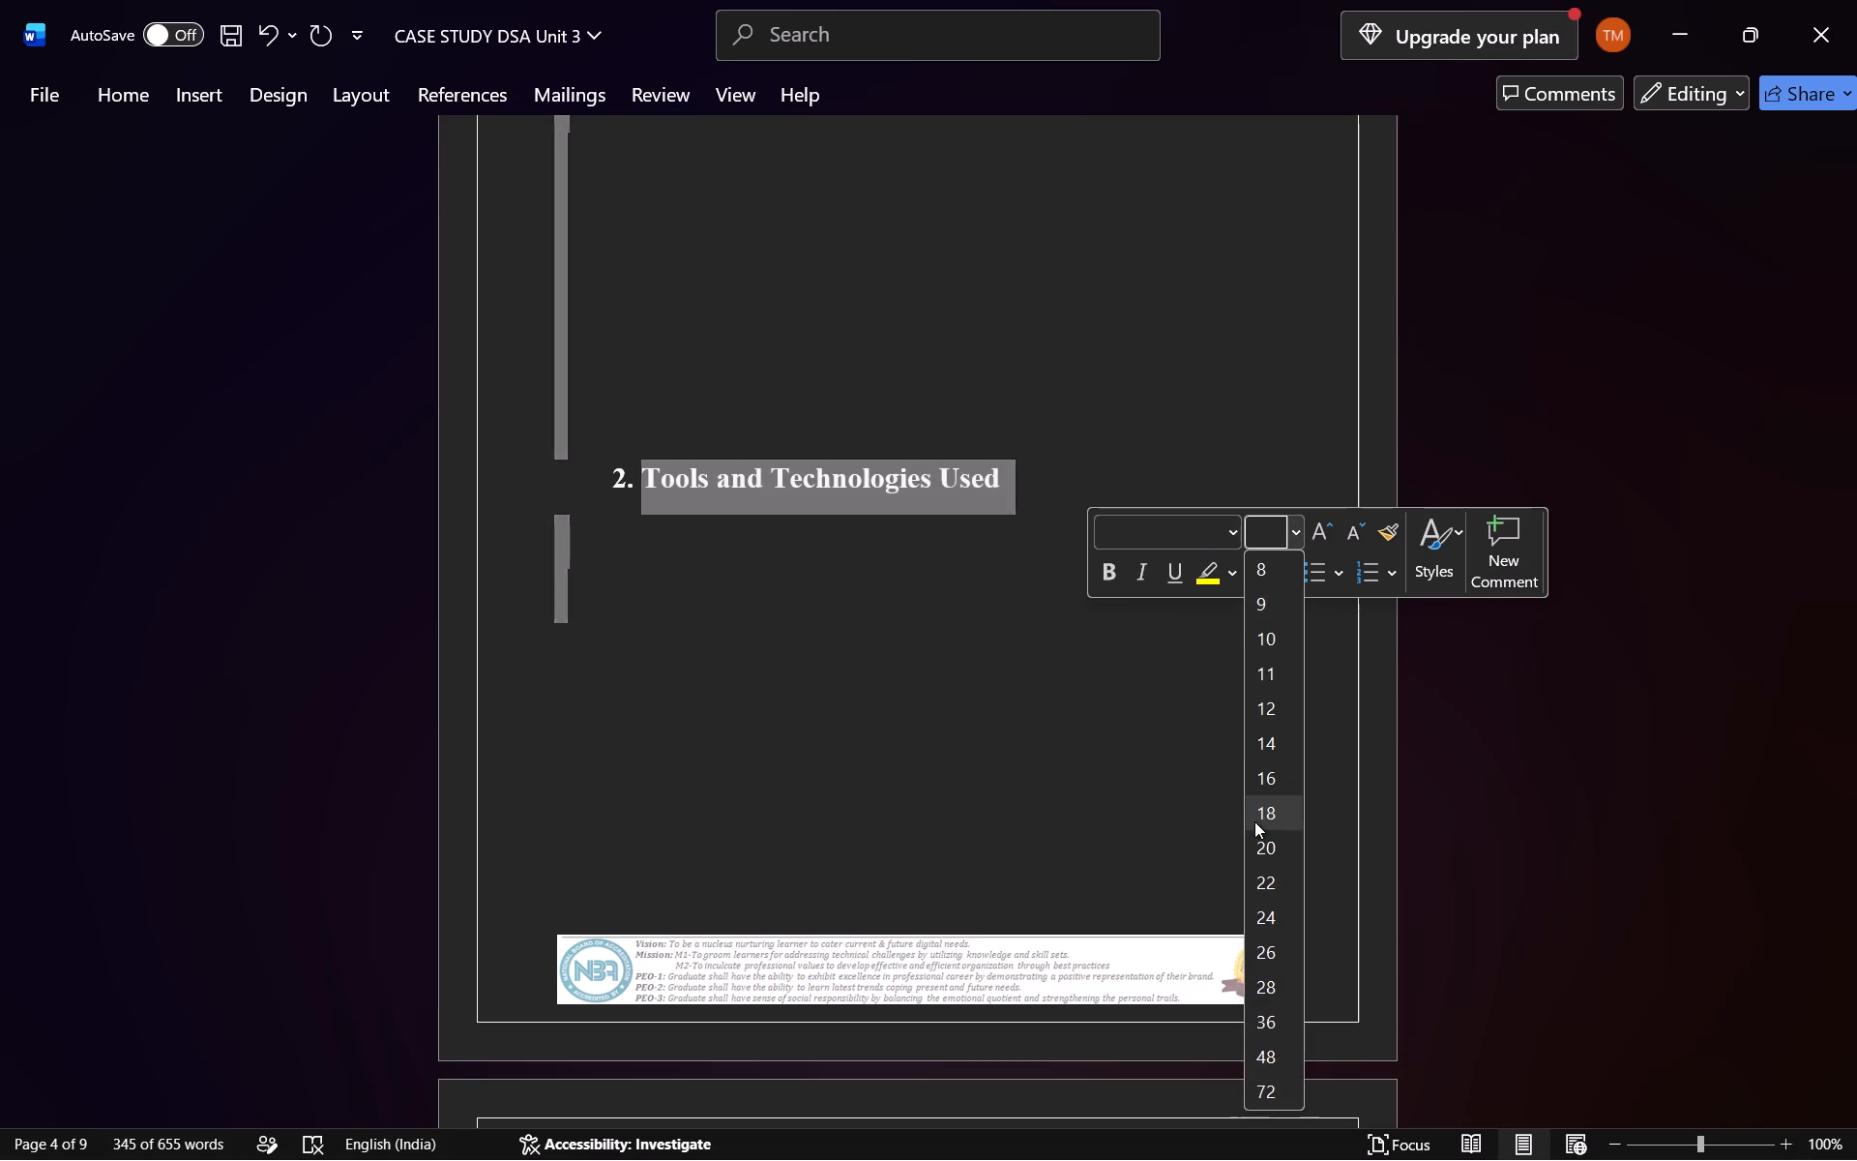
left_click(1264, 699)
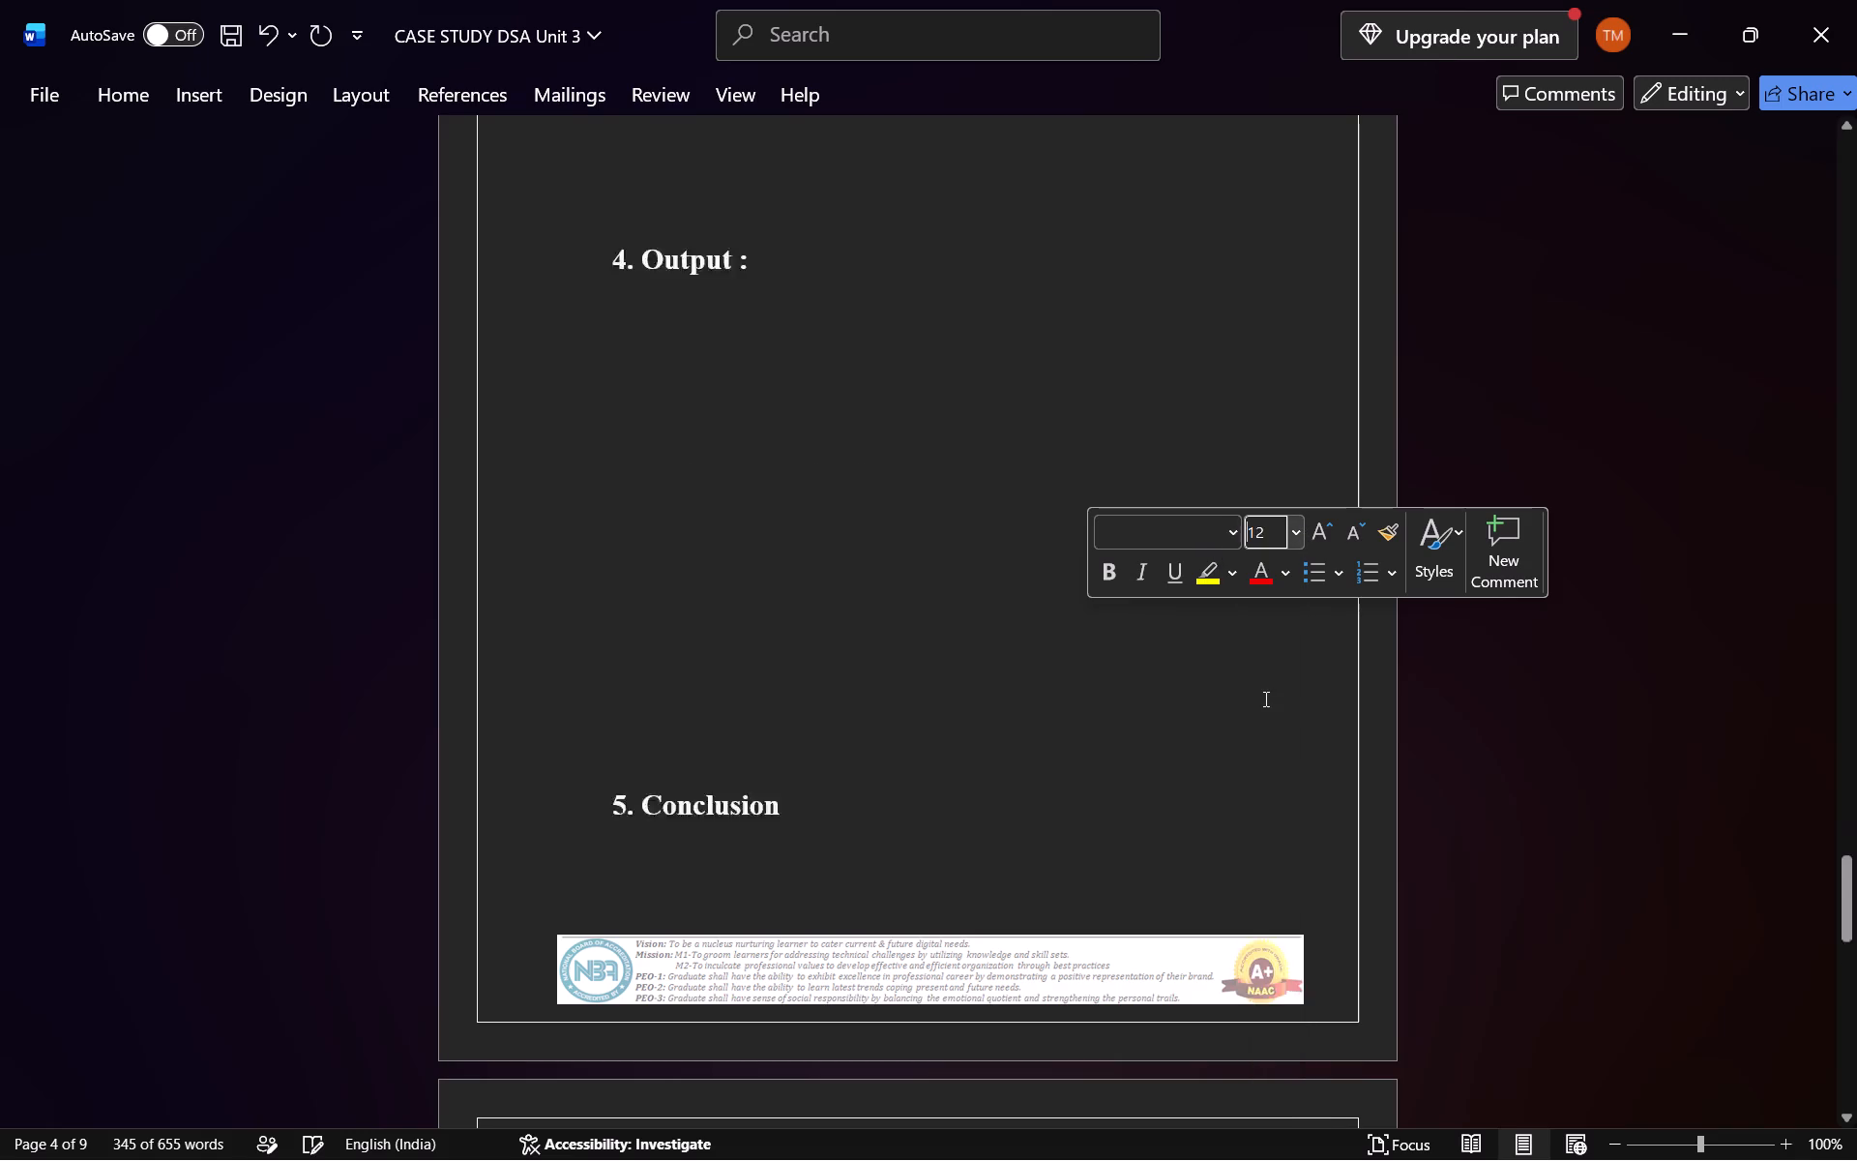
Delete three of the blank lines above the "Problem Definition" heading at the start of page 4.
scroll(900, 409, "up", 4)
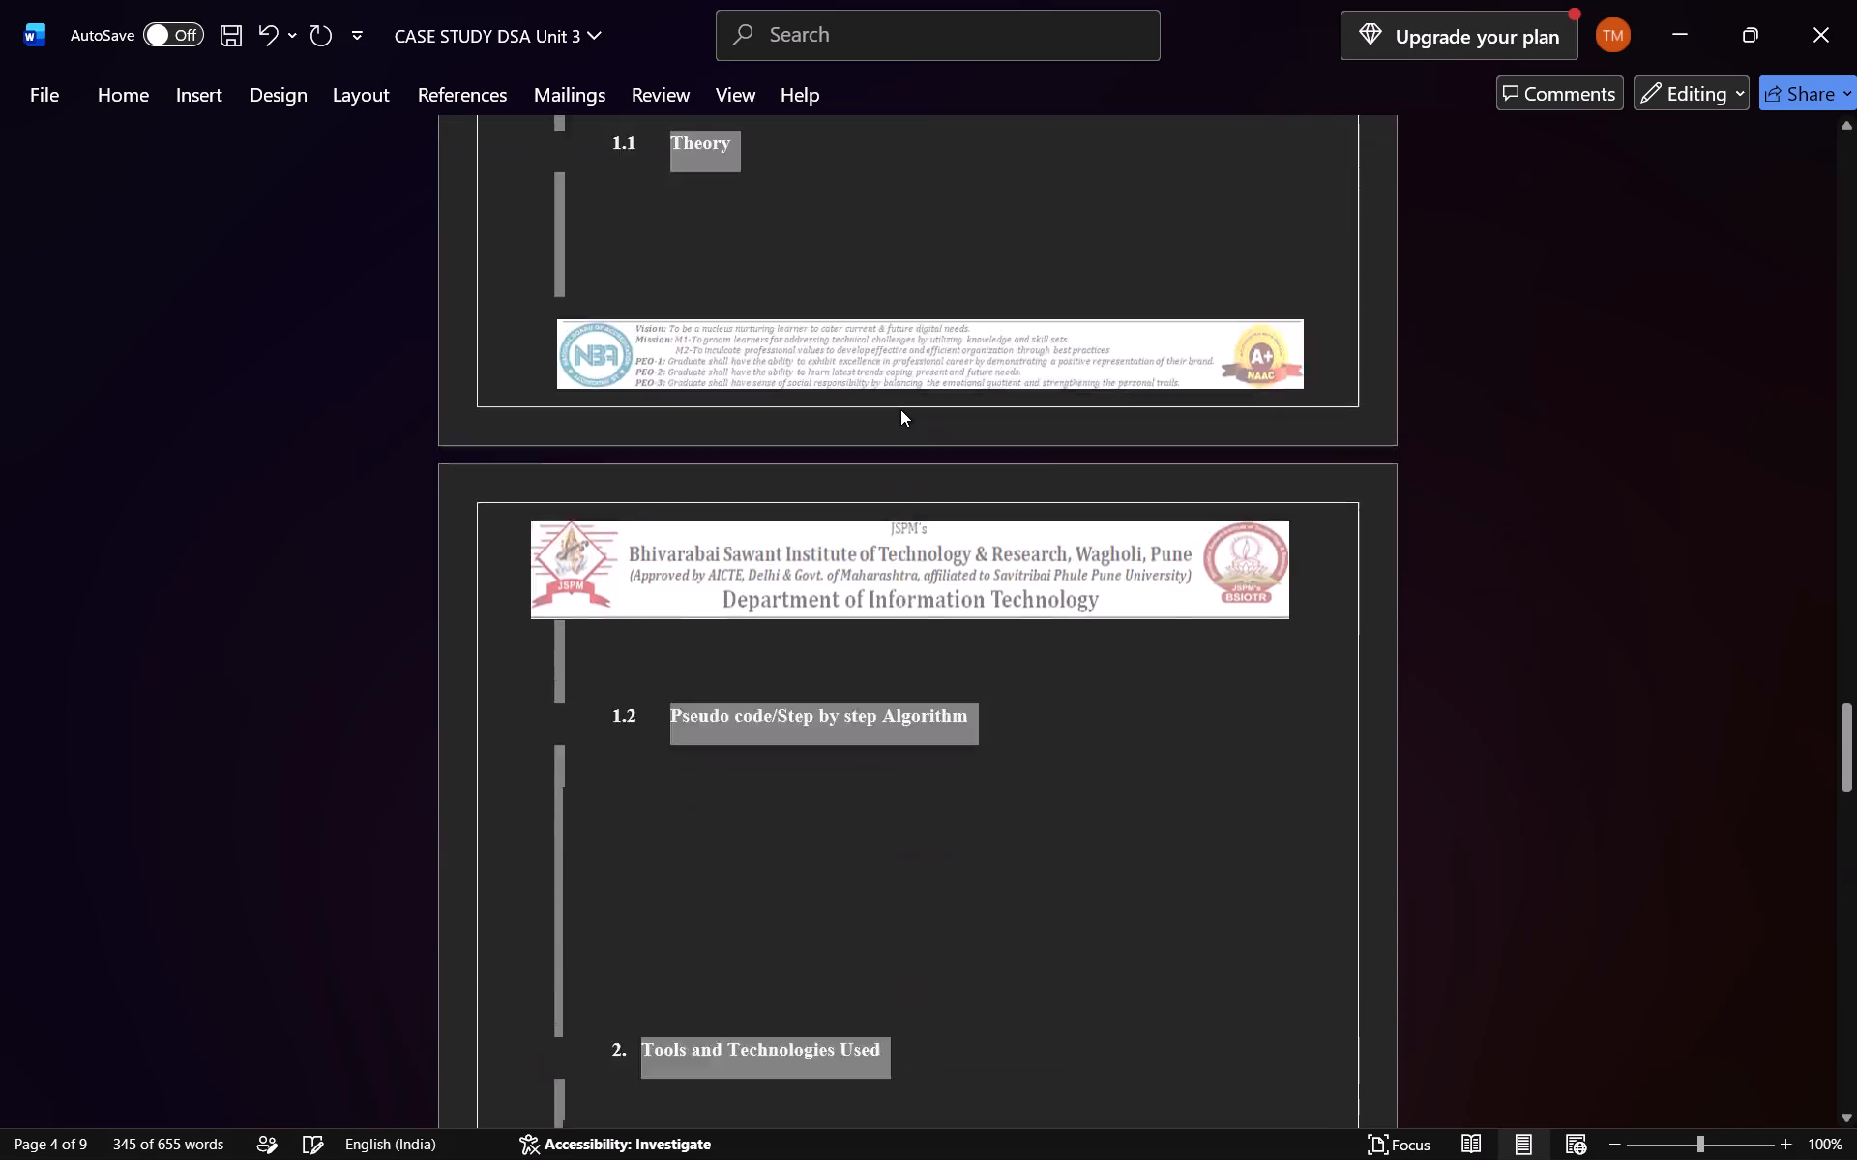
scroll(900, 409, "up", 8)
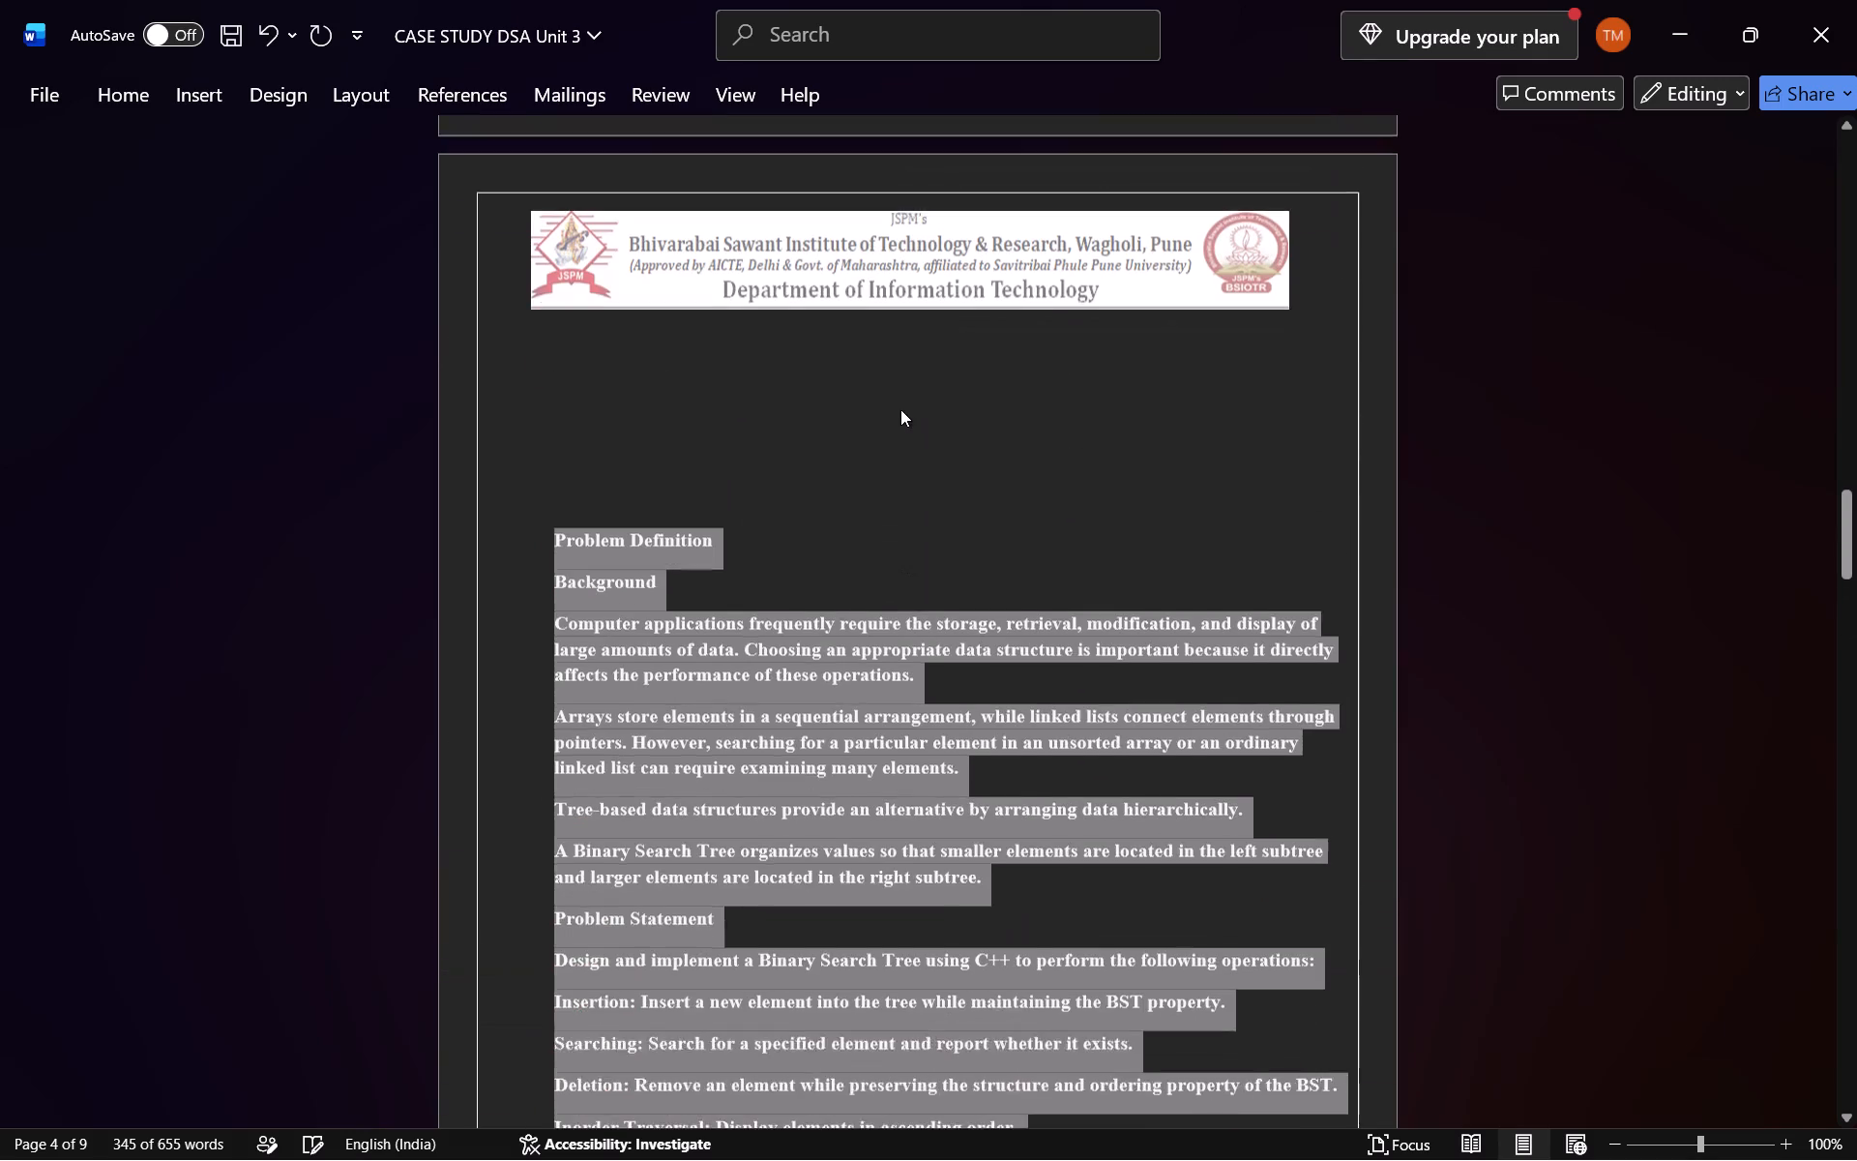
scroll(900, 409, "up", 1)
left_click(565, 596)
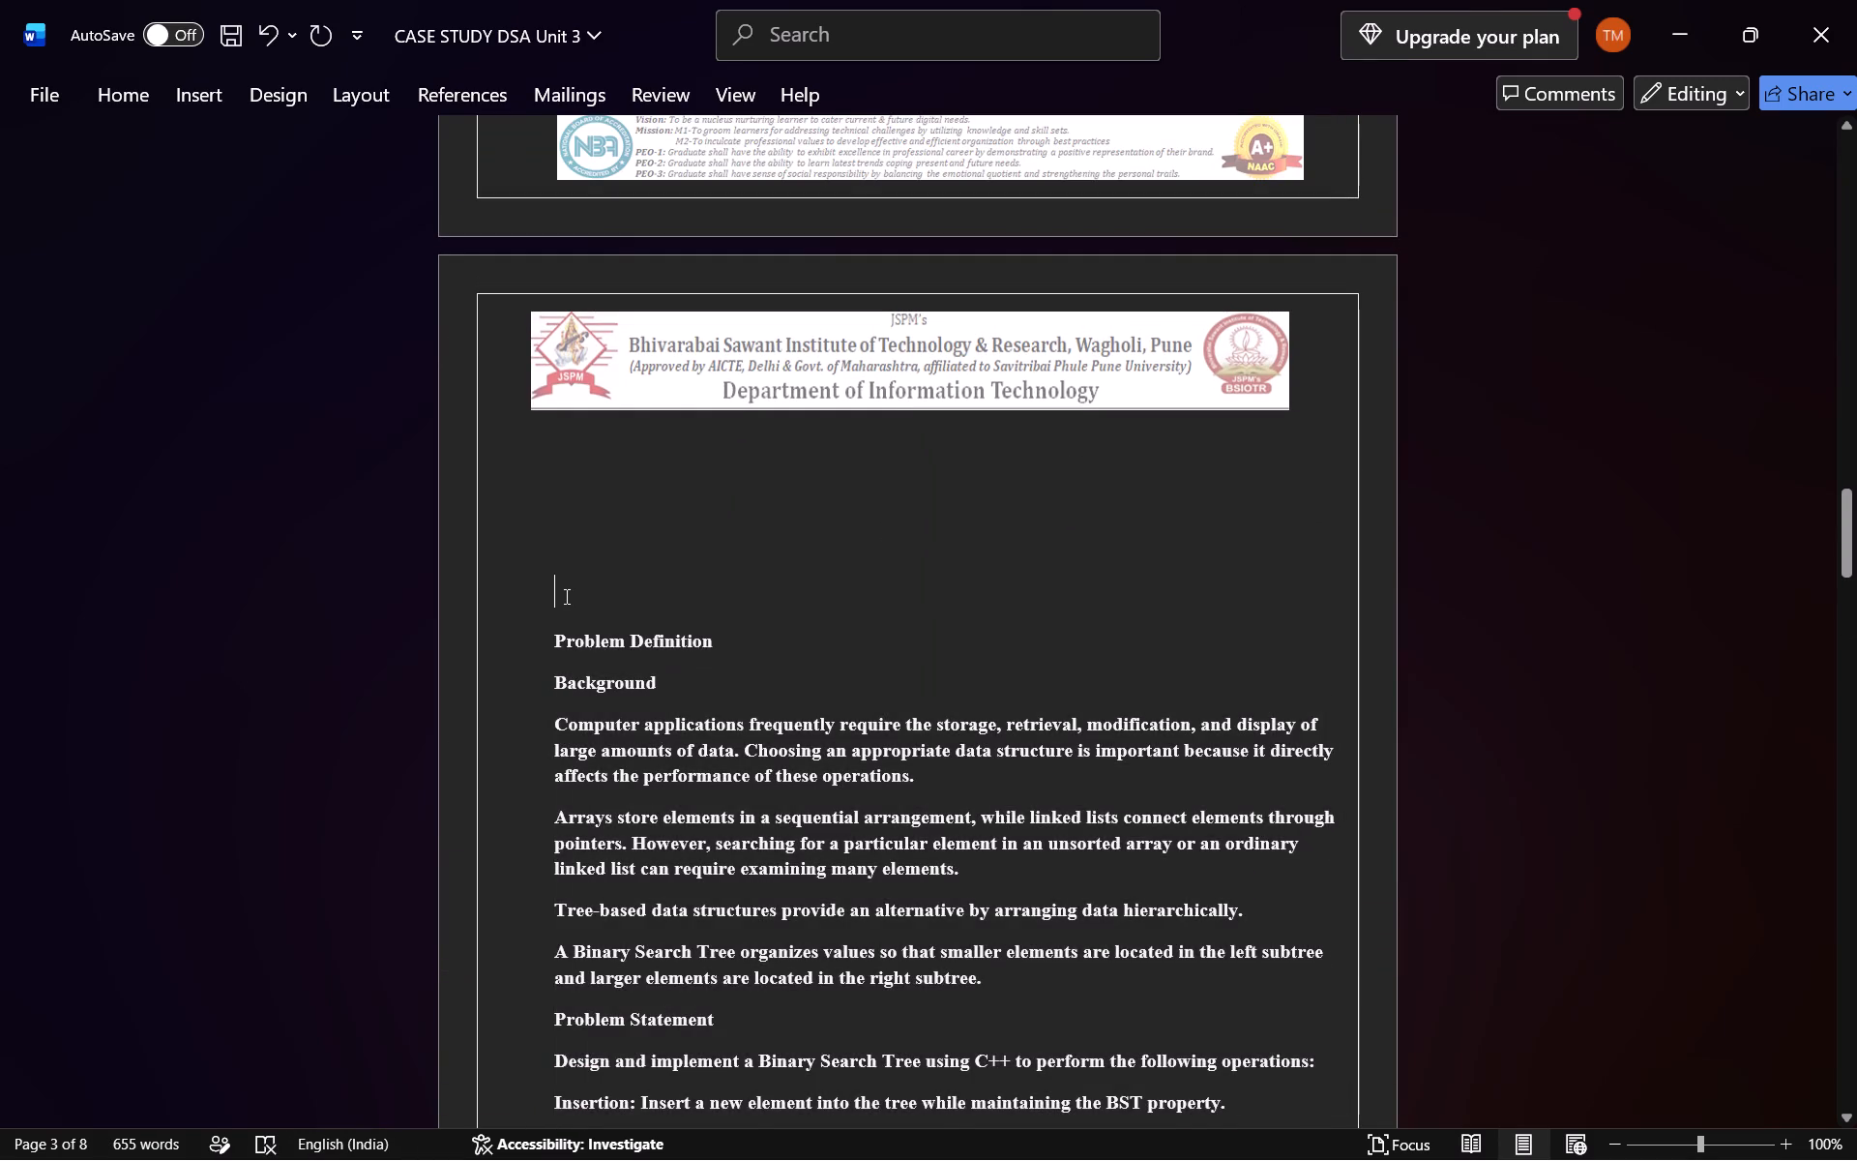
key("BackSpace")
key("BackSpace")
key("BackSpace")
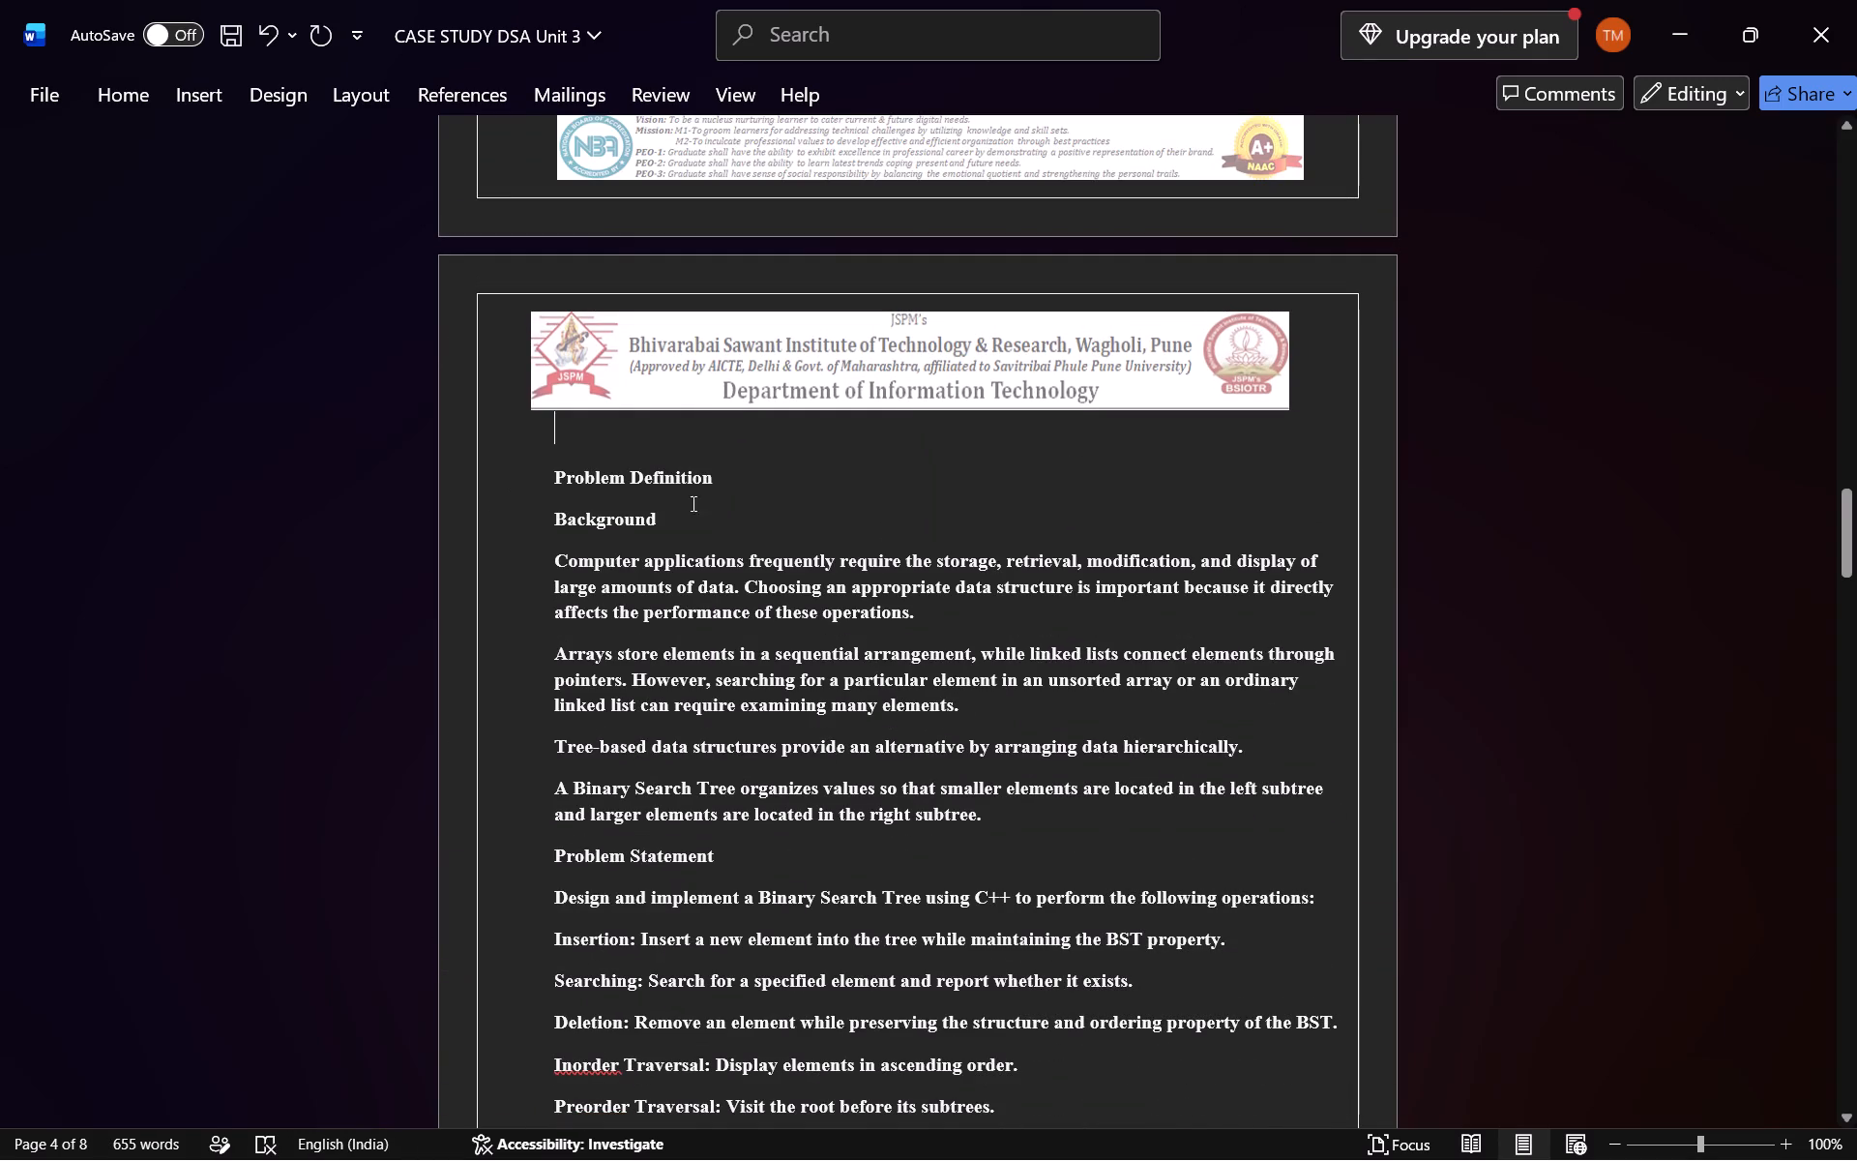
Set the font size of the "Problem Definition" heading to 14.
left_click_drag(724, 482, 537, 478)
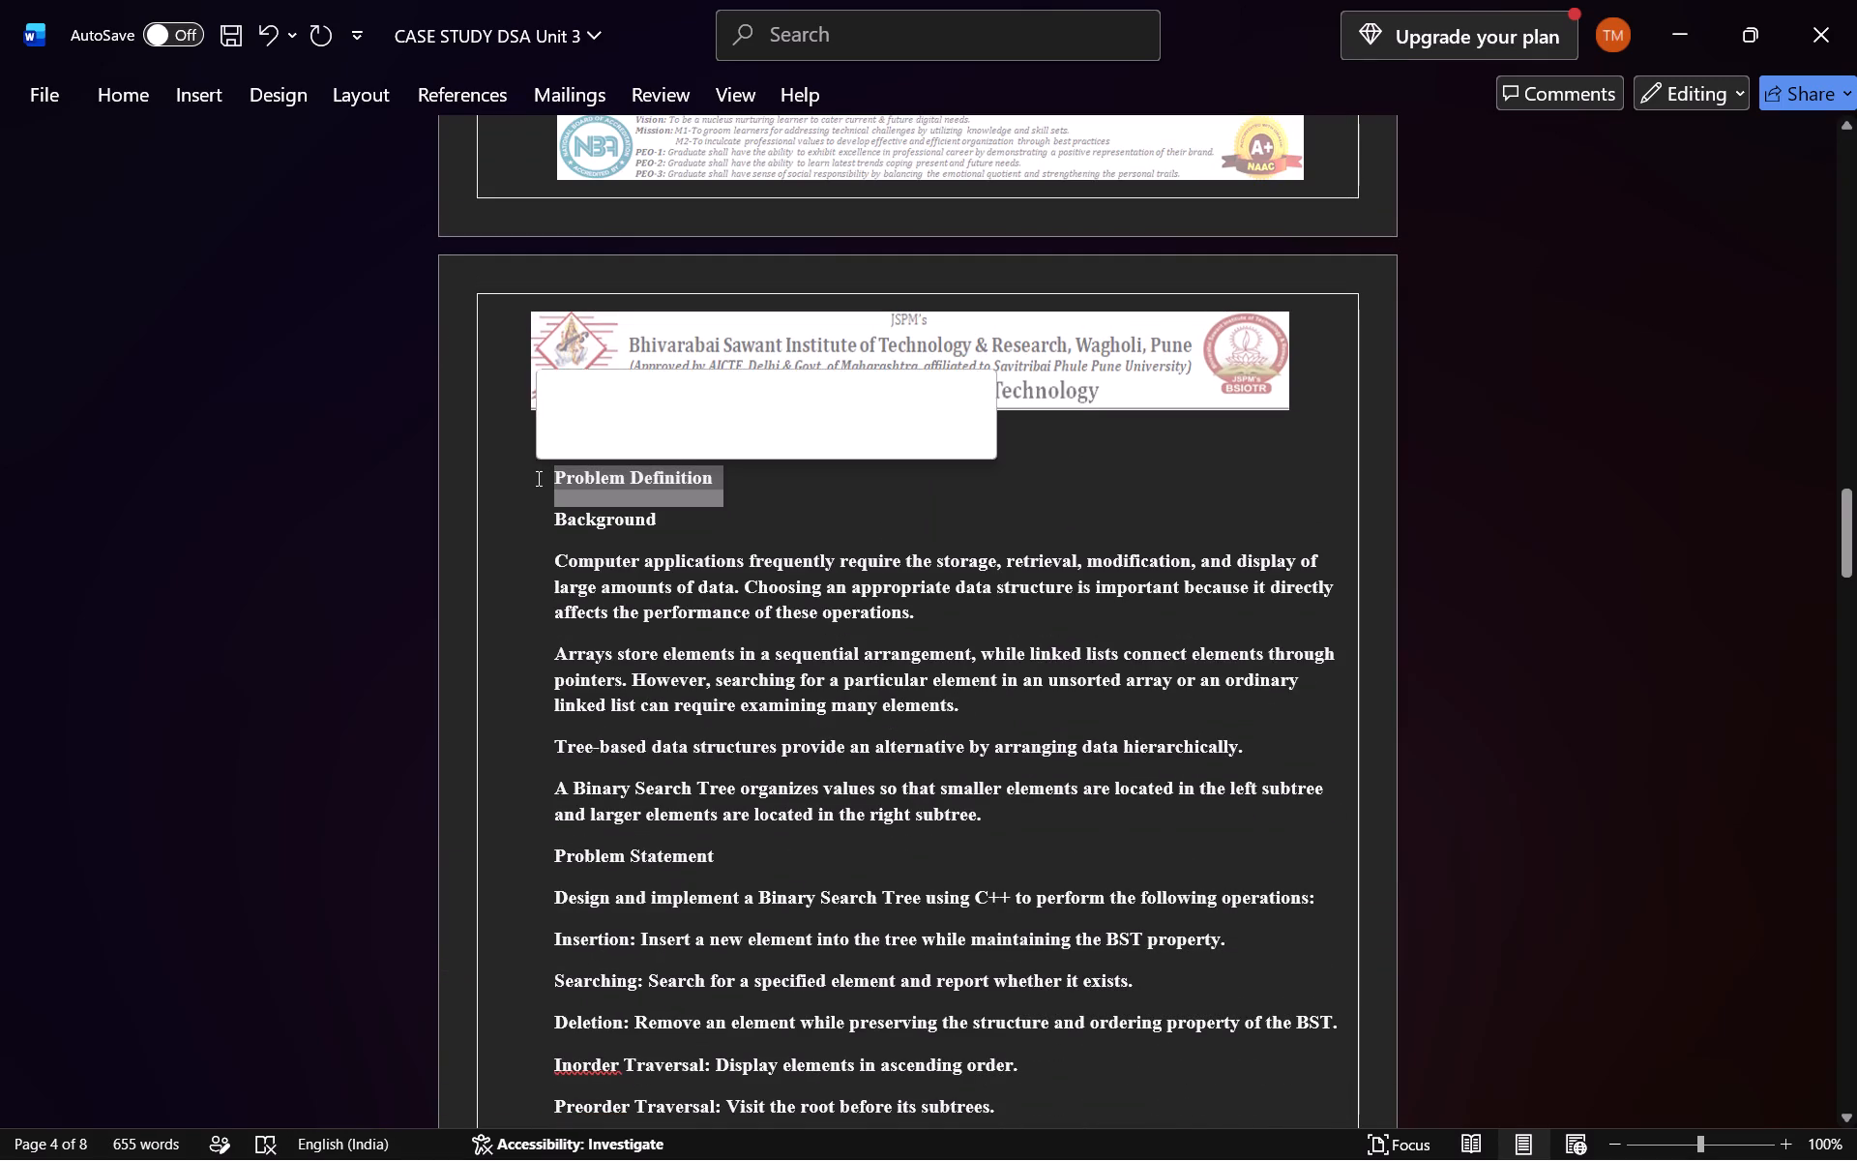
left_click(745, 395)
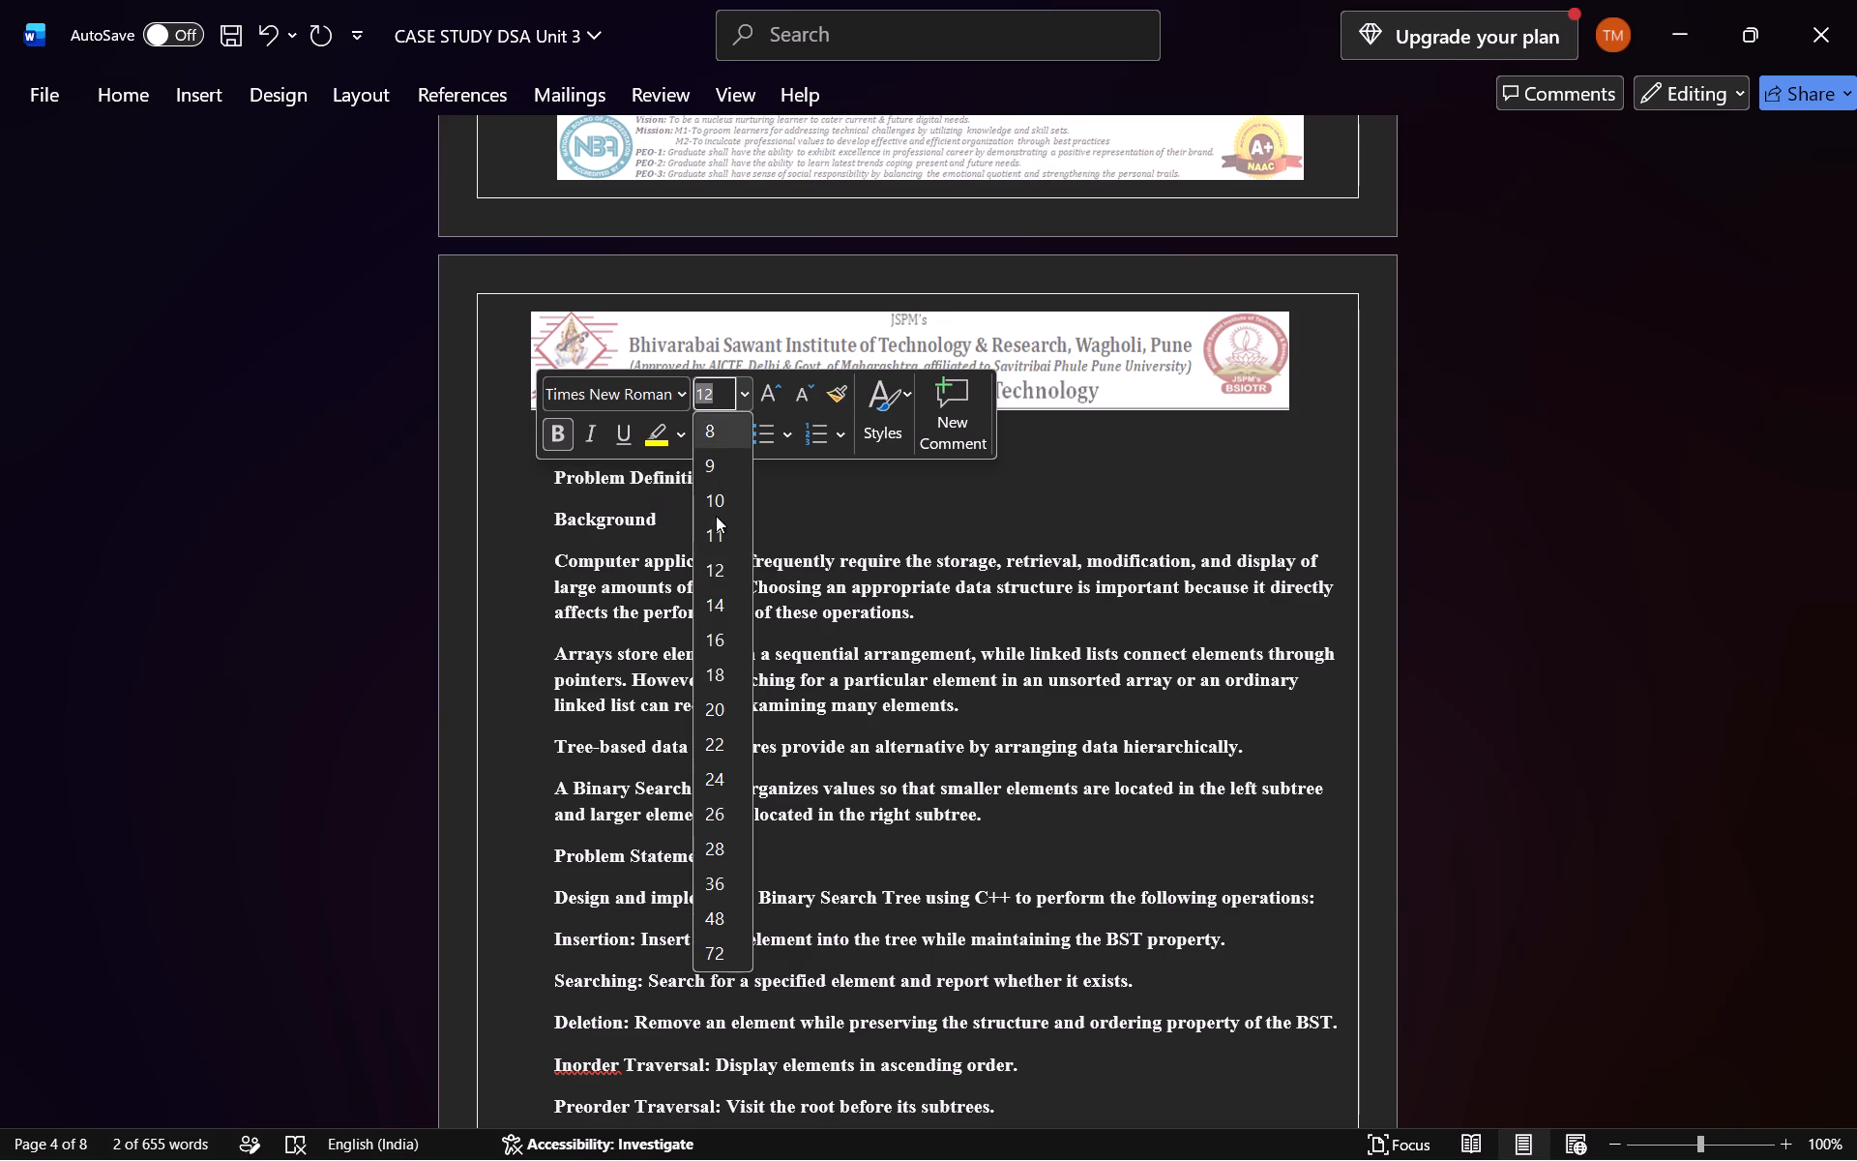
left_click(723, 602)
left_click(867, 491)
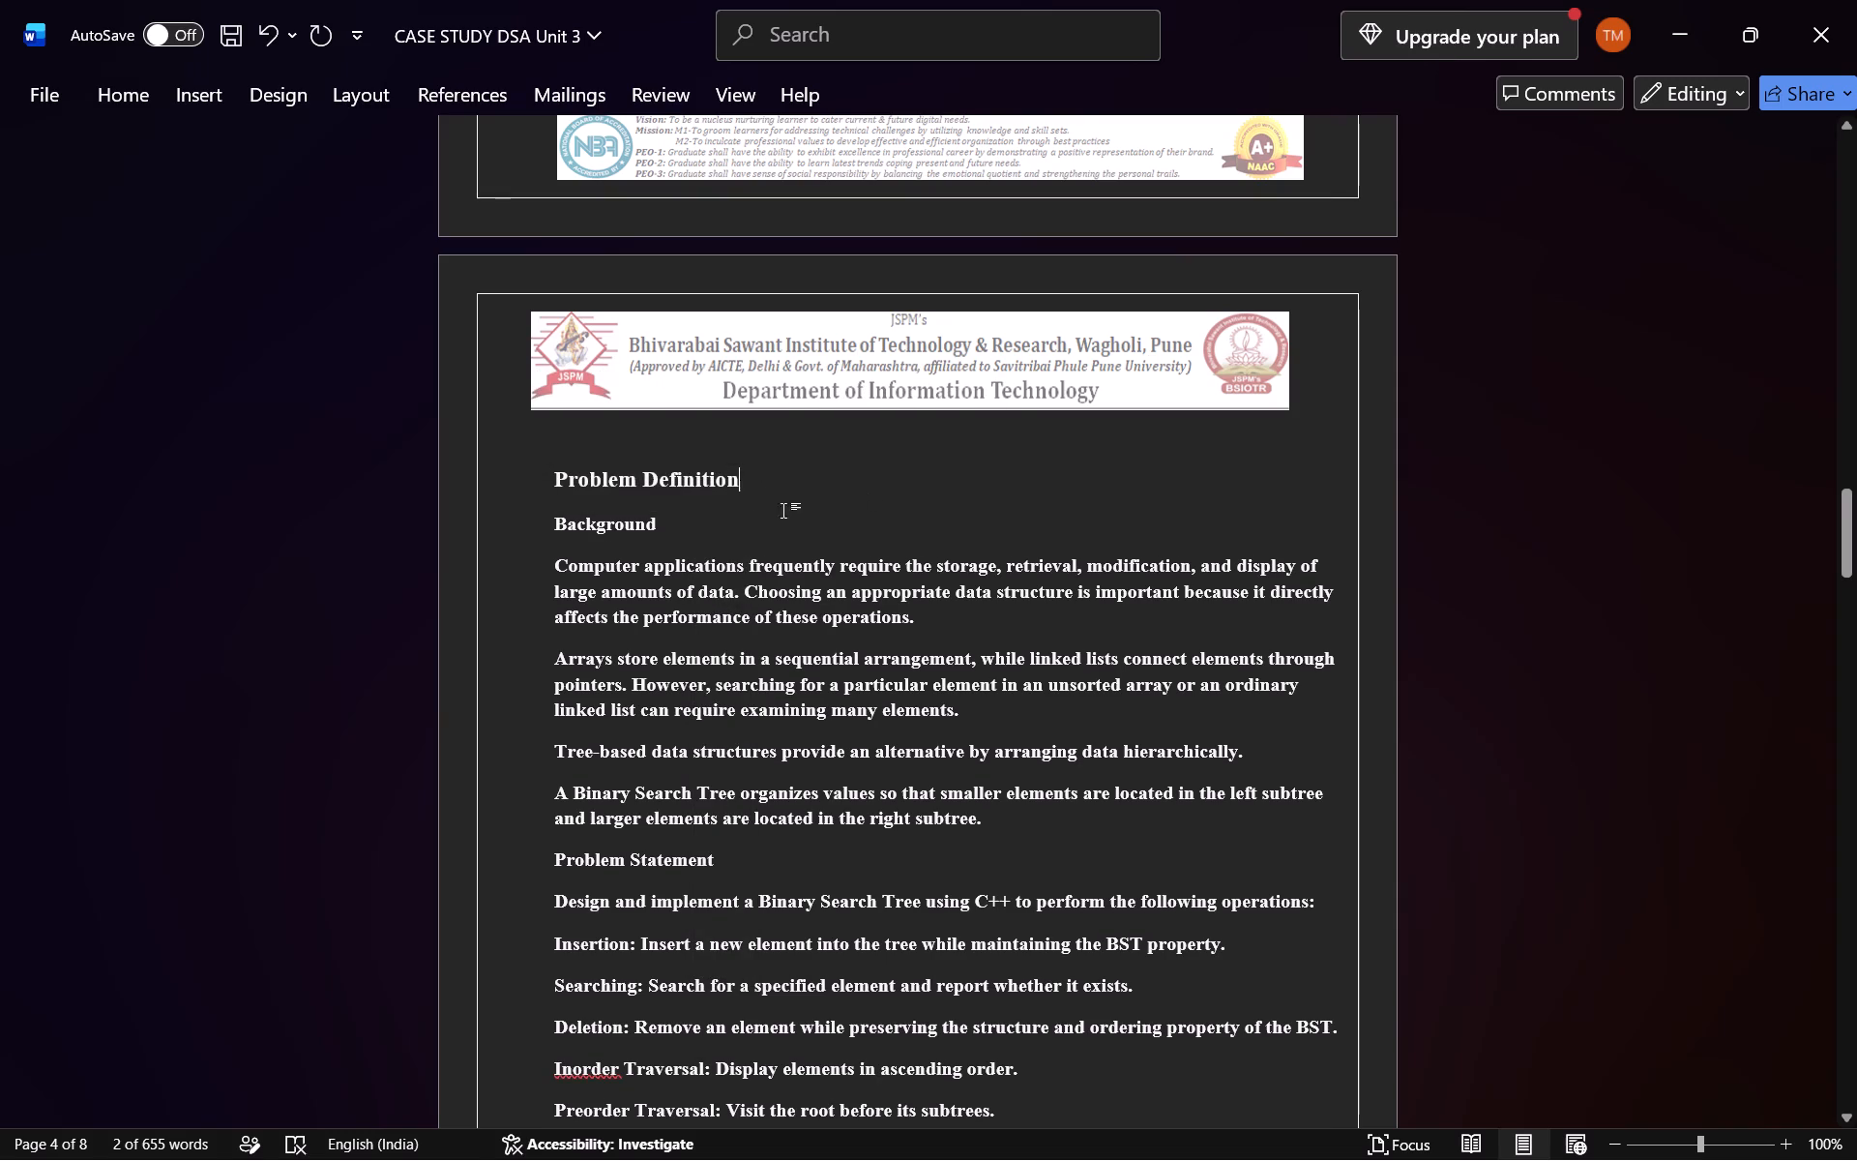
Remove bold from the text starting at "Computer applications frequently require" below "Background" through the blank lines after the "Pseudo code/Step by step Algorithm" heading.
left_click_drag(662, 522, 548, 524)
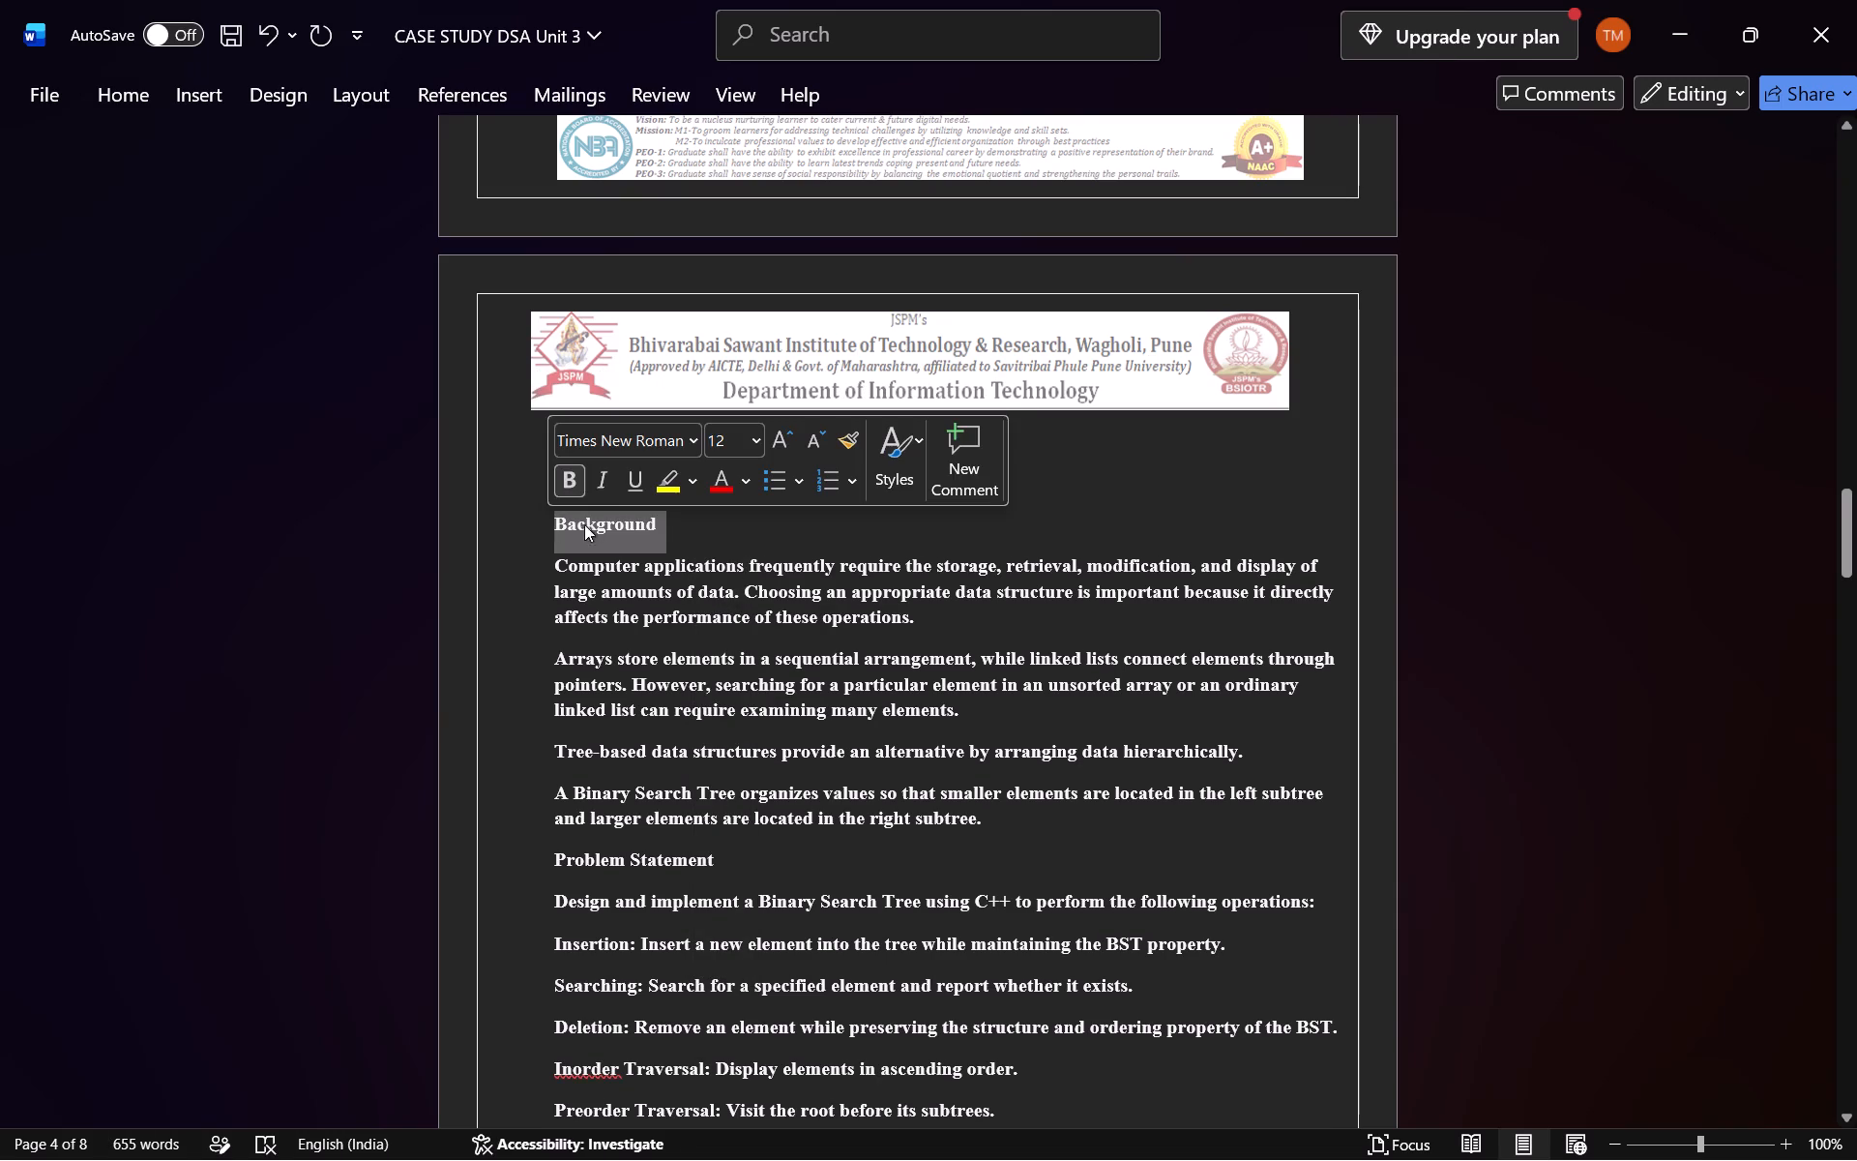
left_click(549, 566)
left_click_drag(549, 566, 627, 1039)
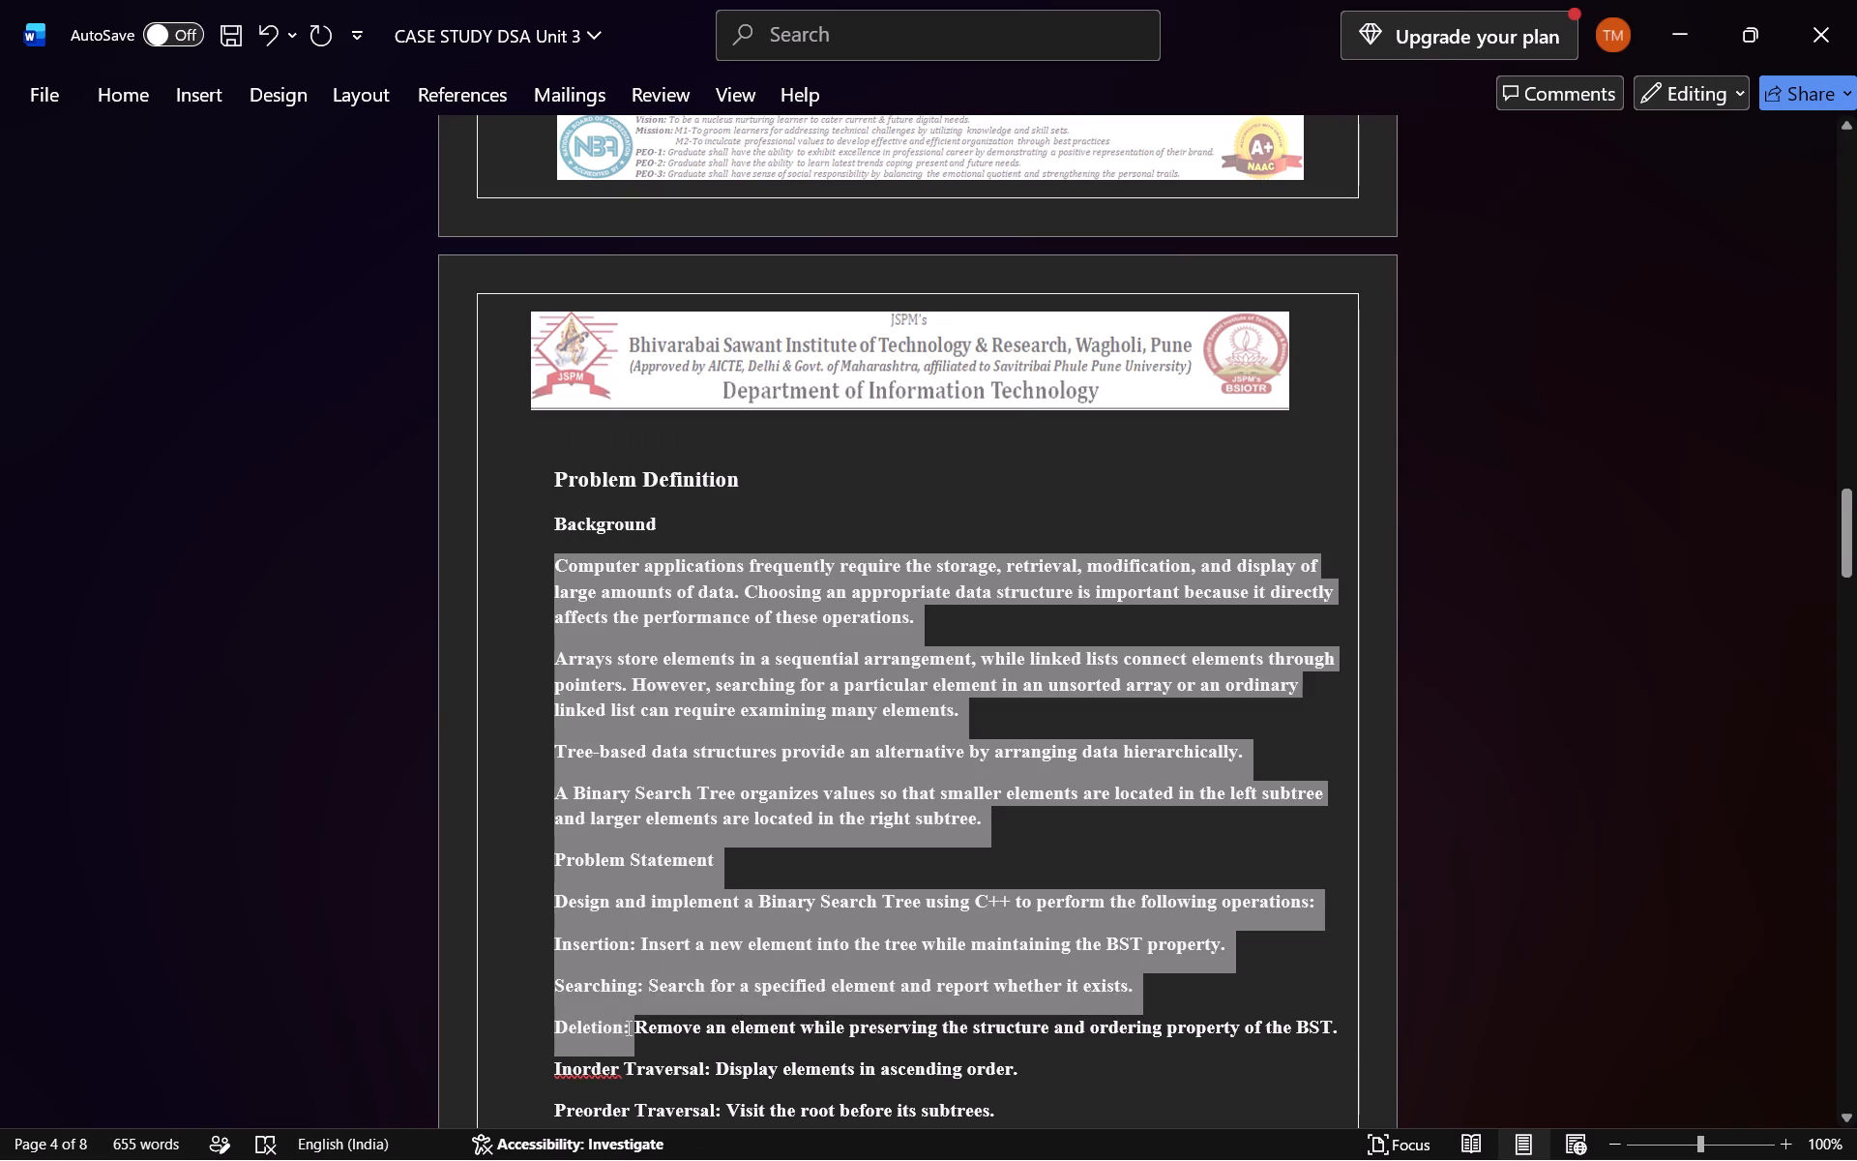
left_click_drag(627, 1039, 627, 1160)
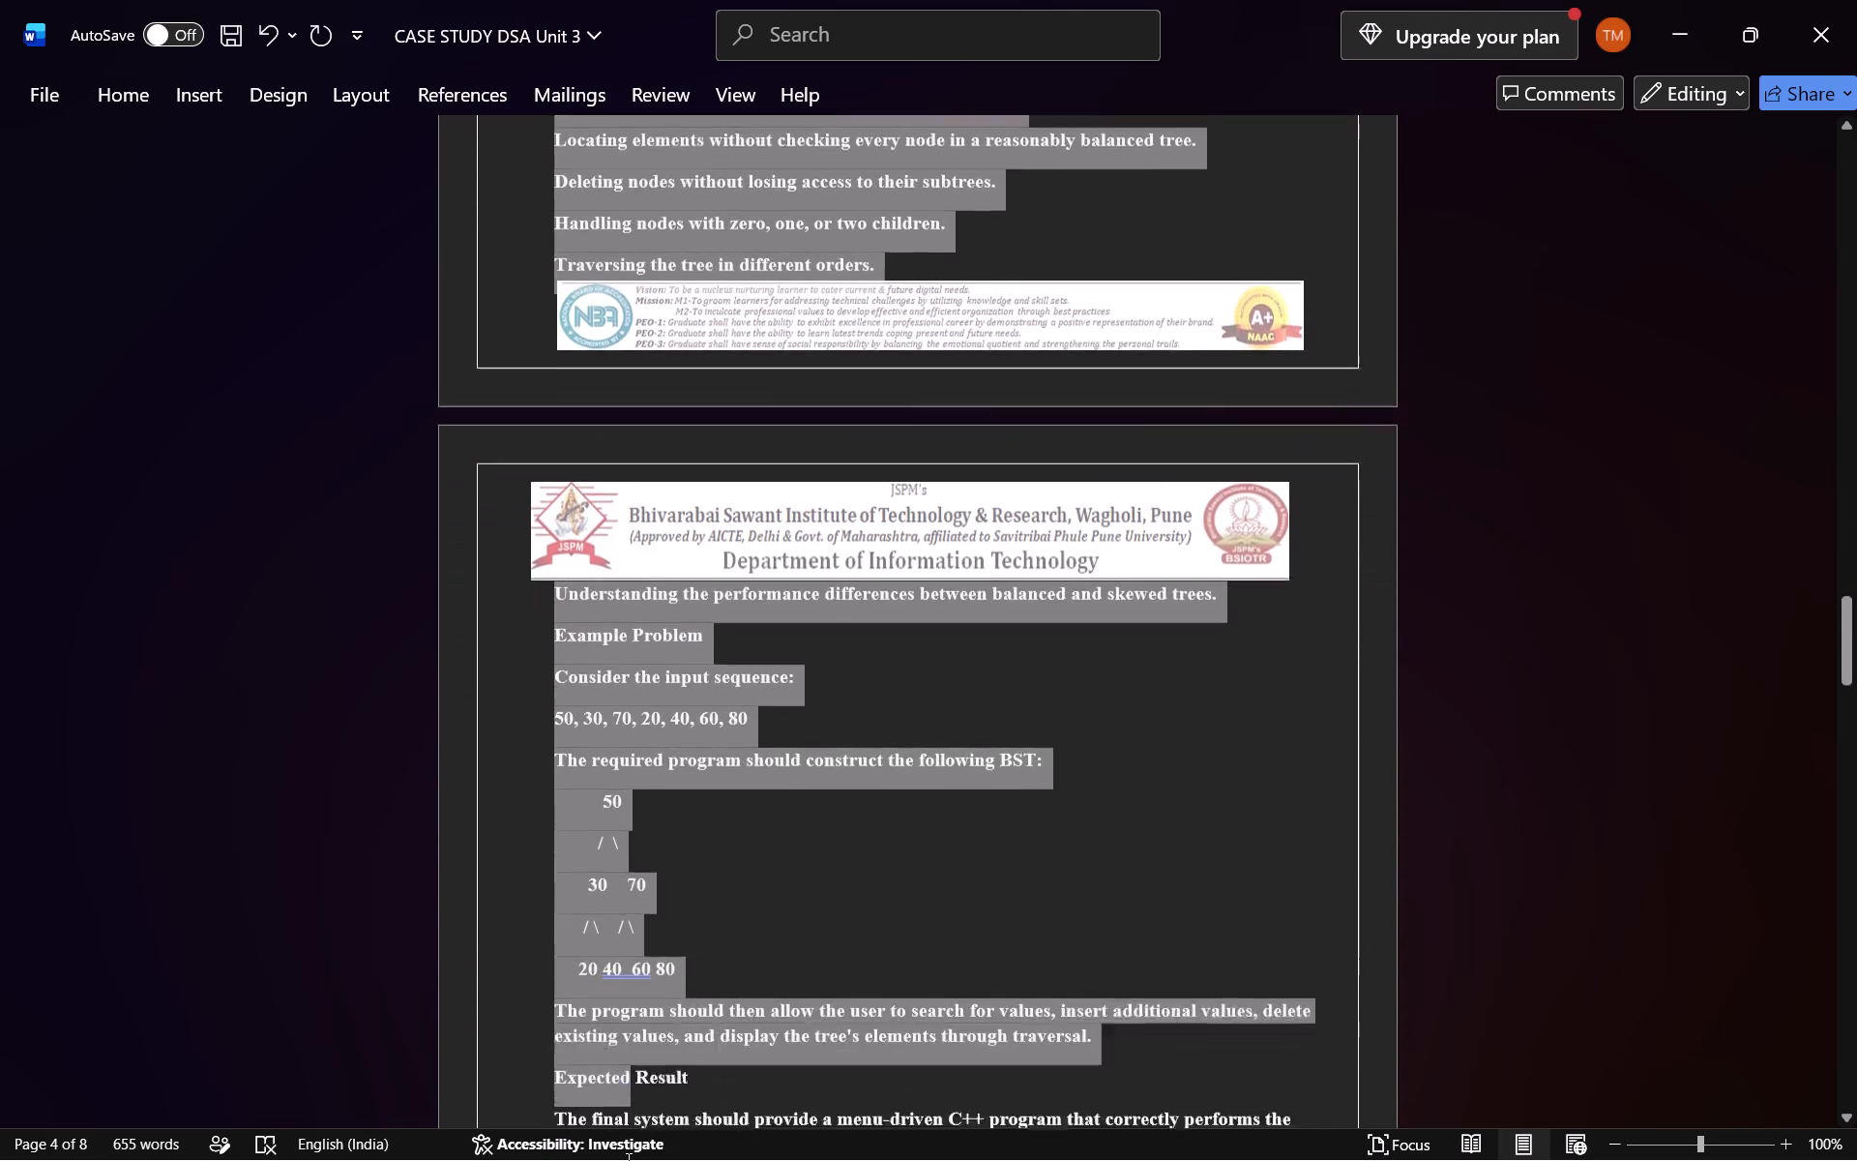
left_click_drag(627, 1160, 752, 816)
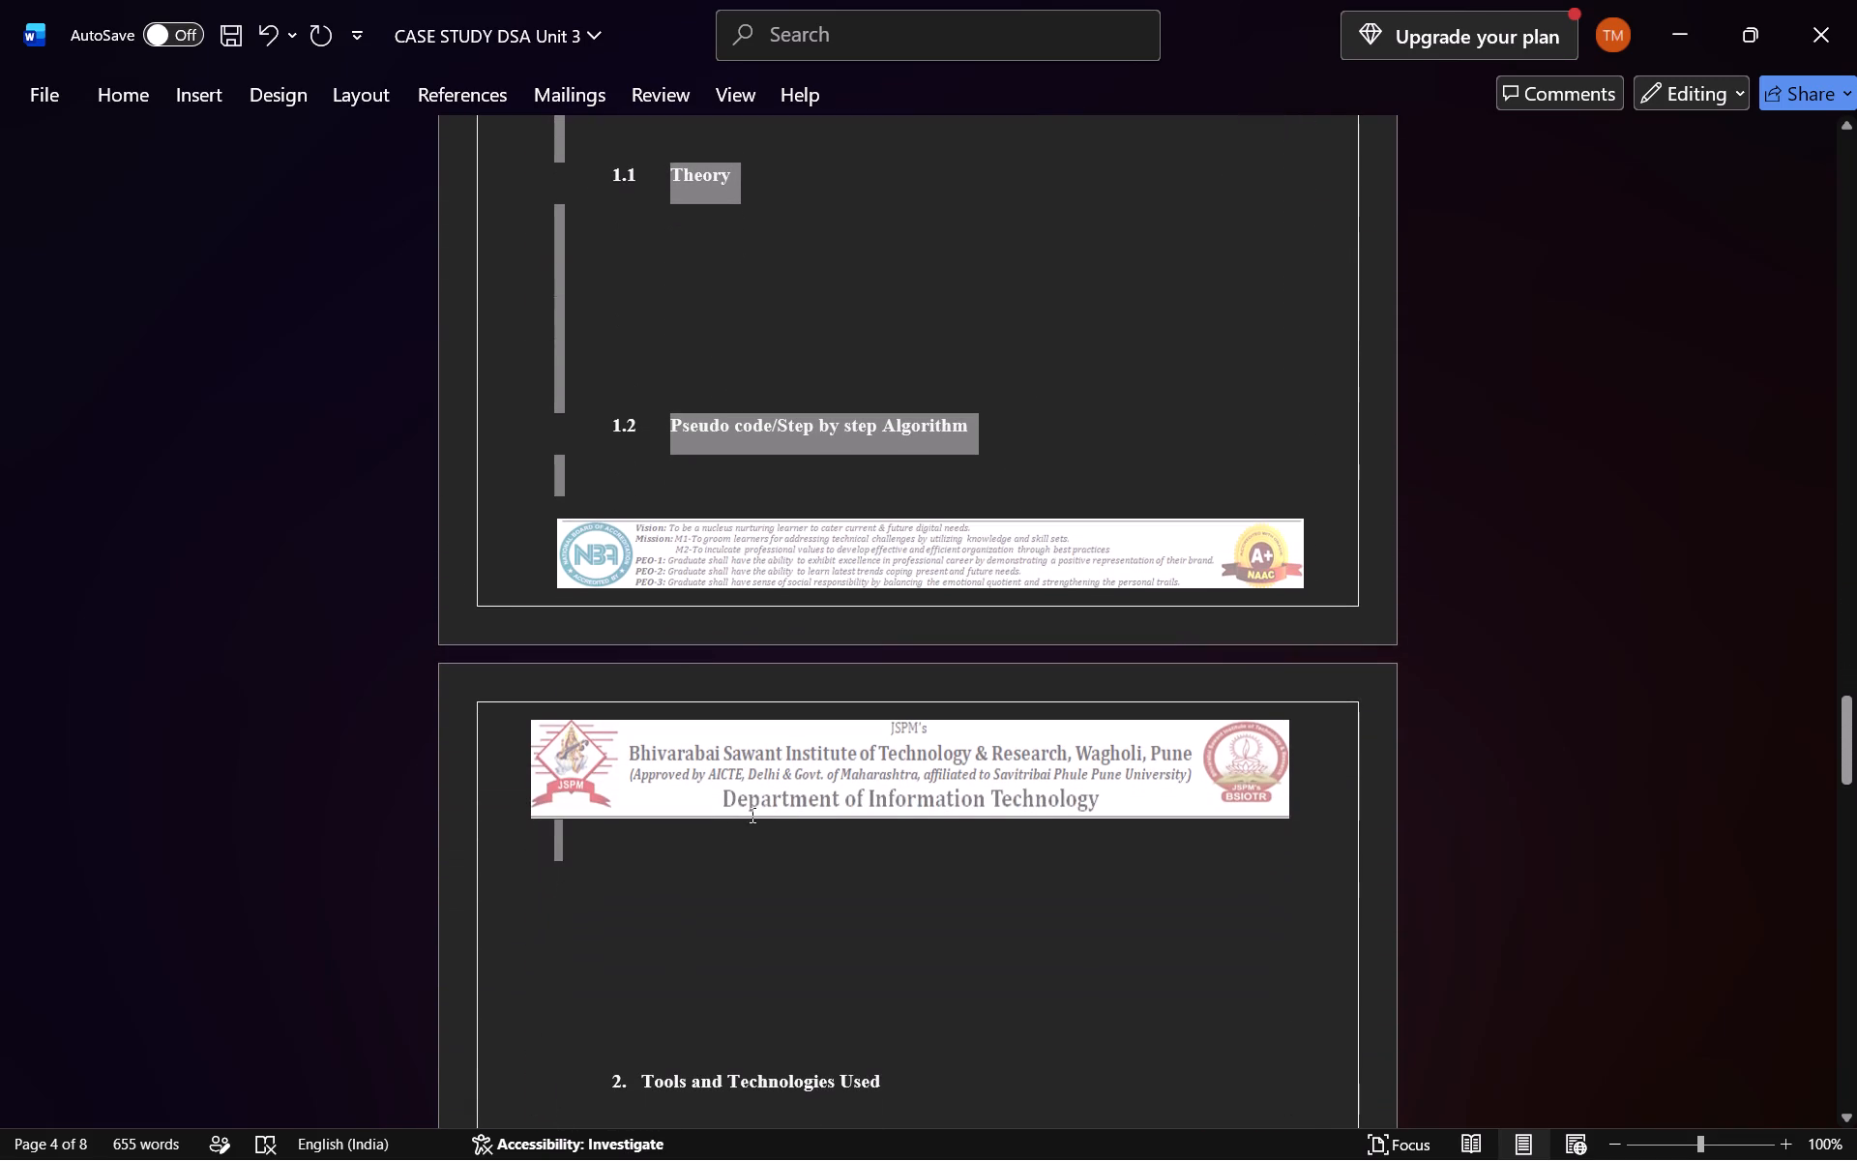
left_click_drag(752, 816, 756, 884)
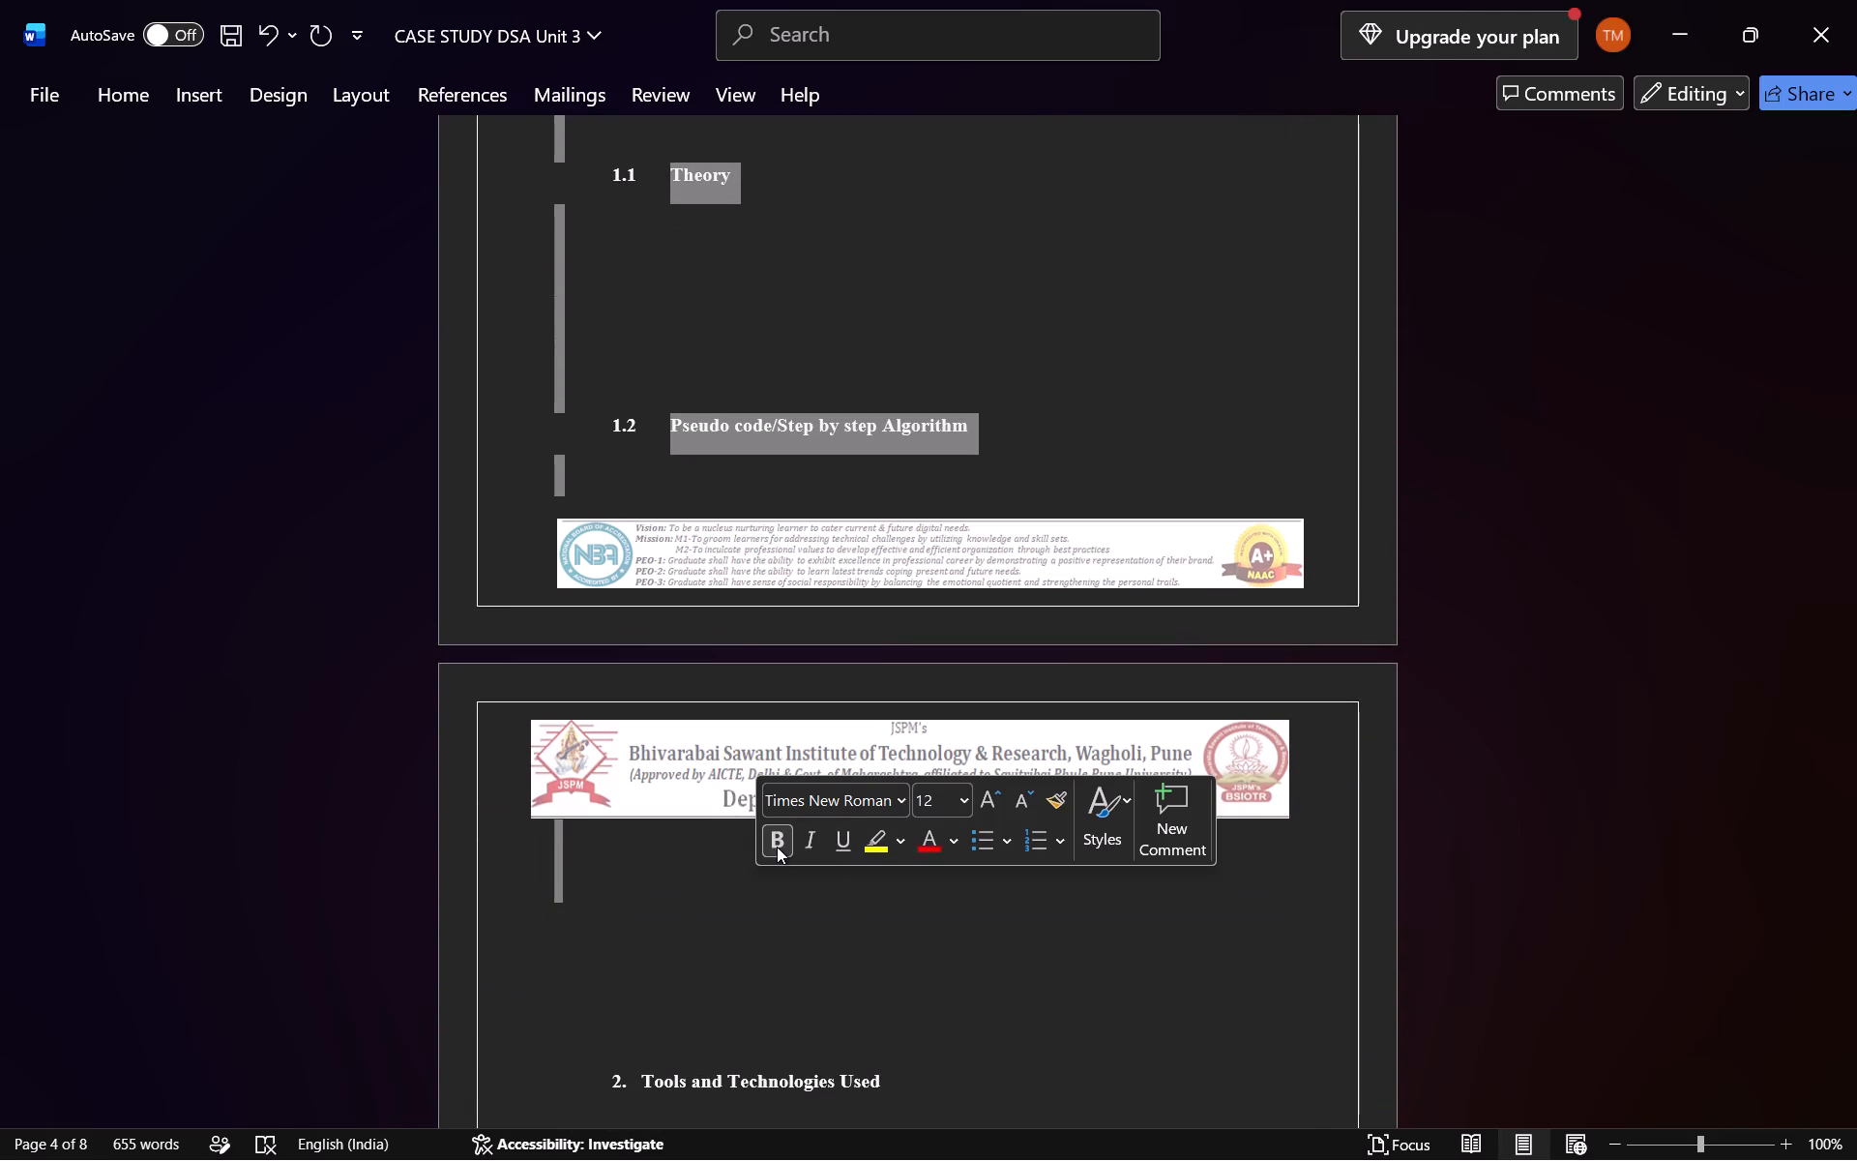
left_click(777, 847)
left_click(858, 313)
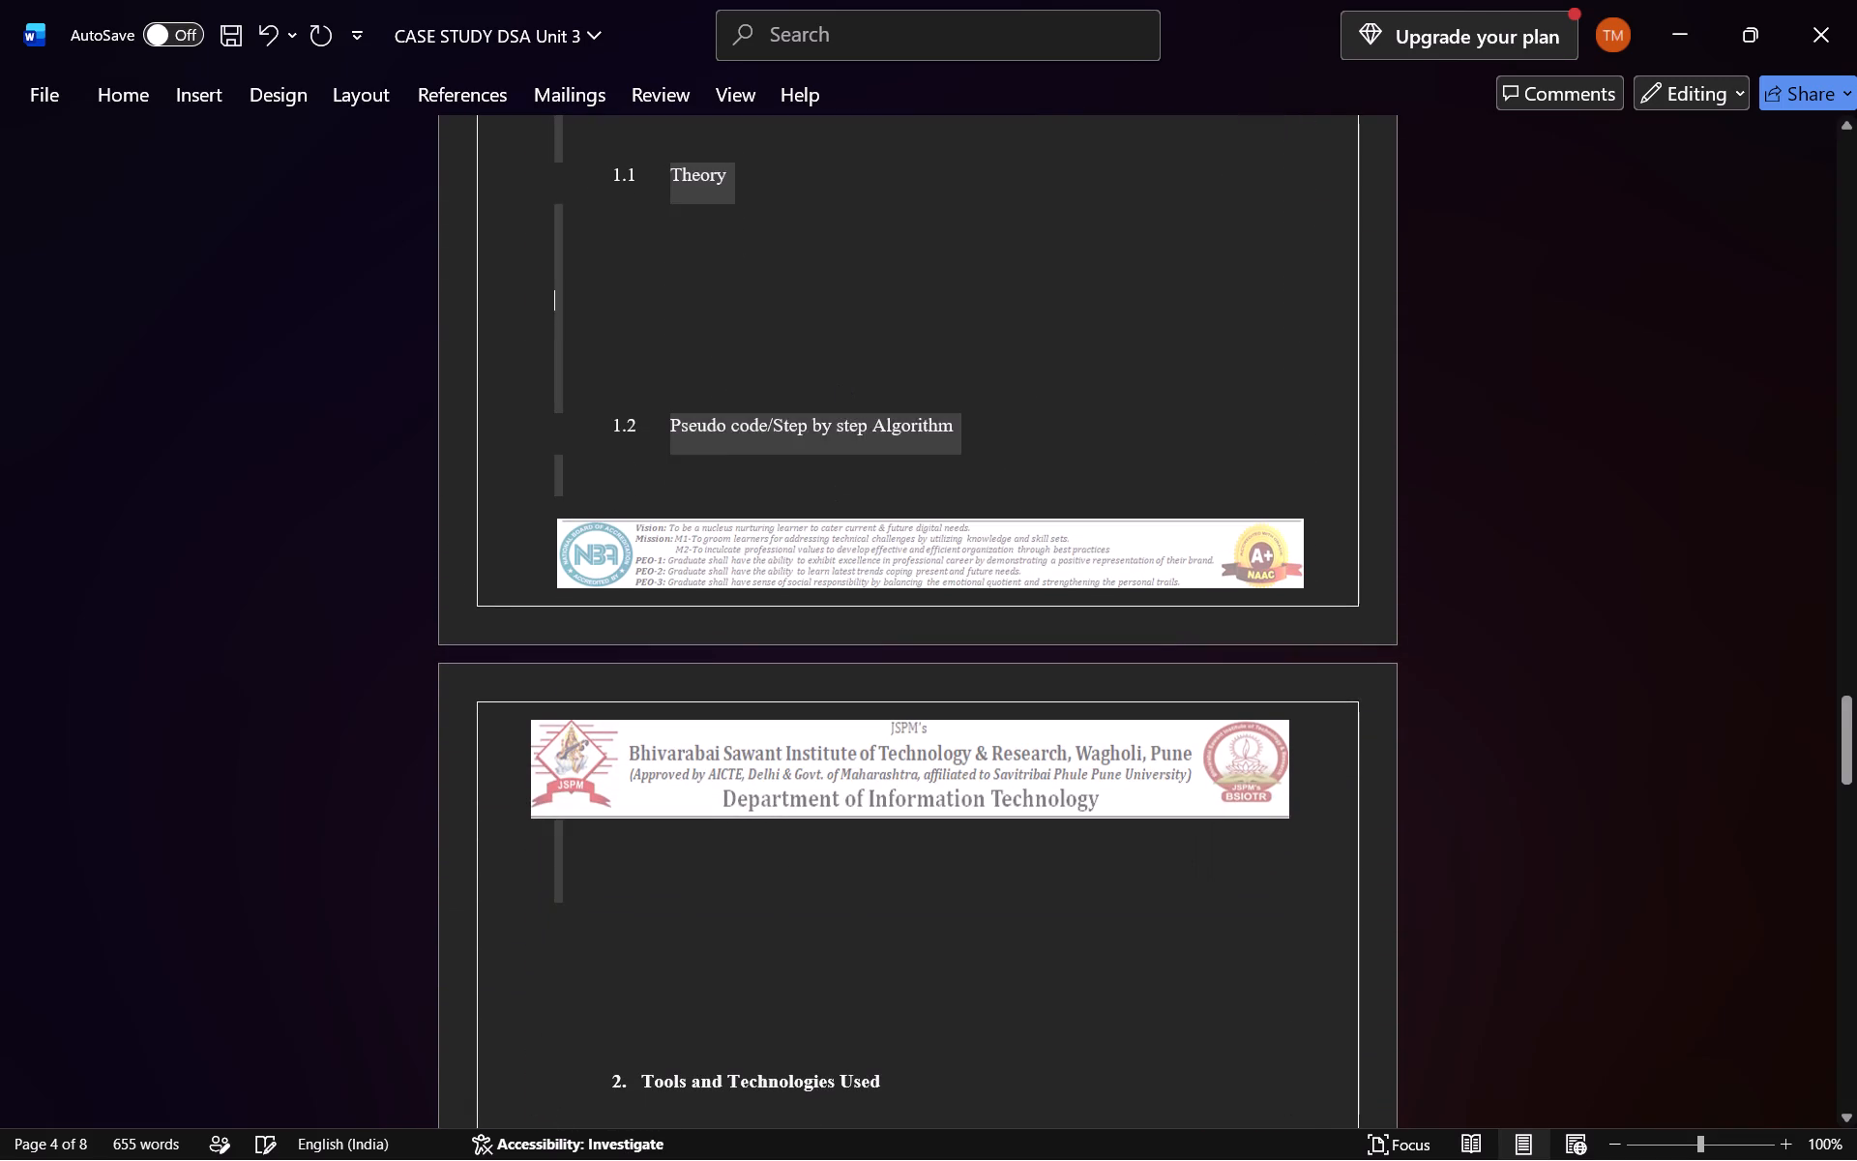
scroll(858, 313, "up", 7)
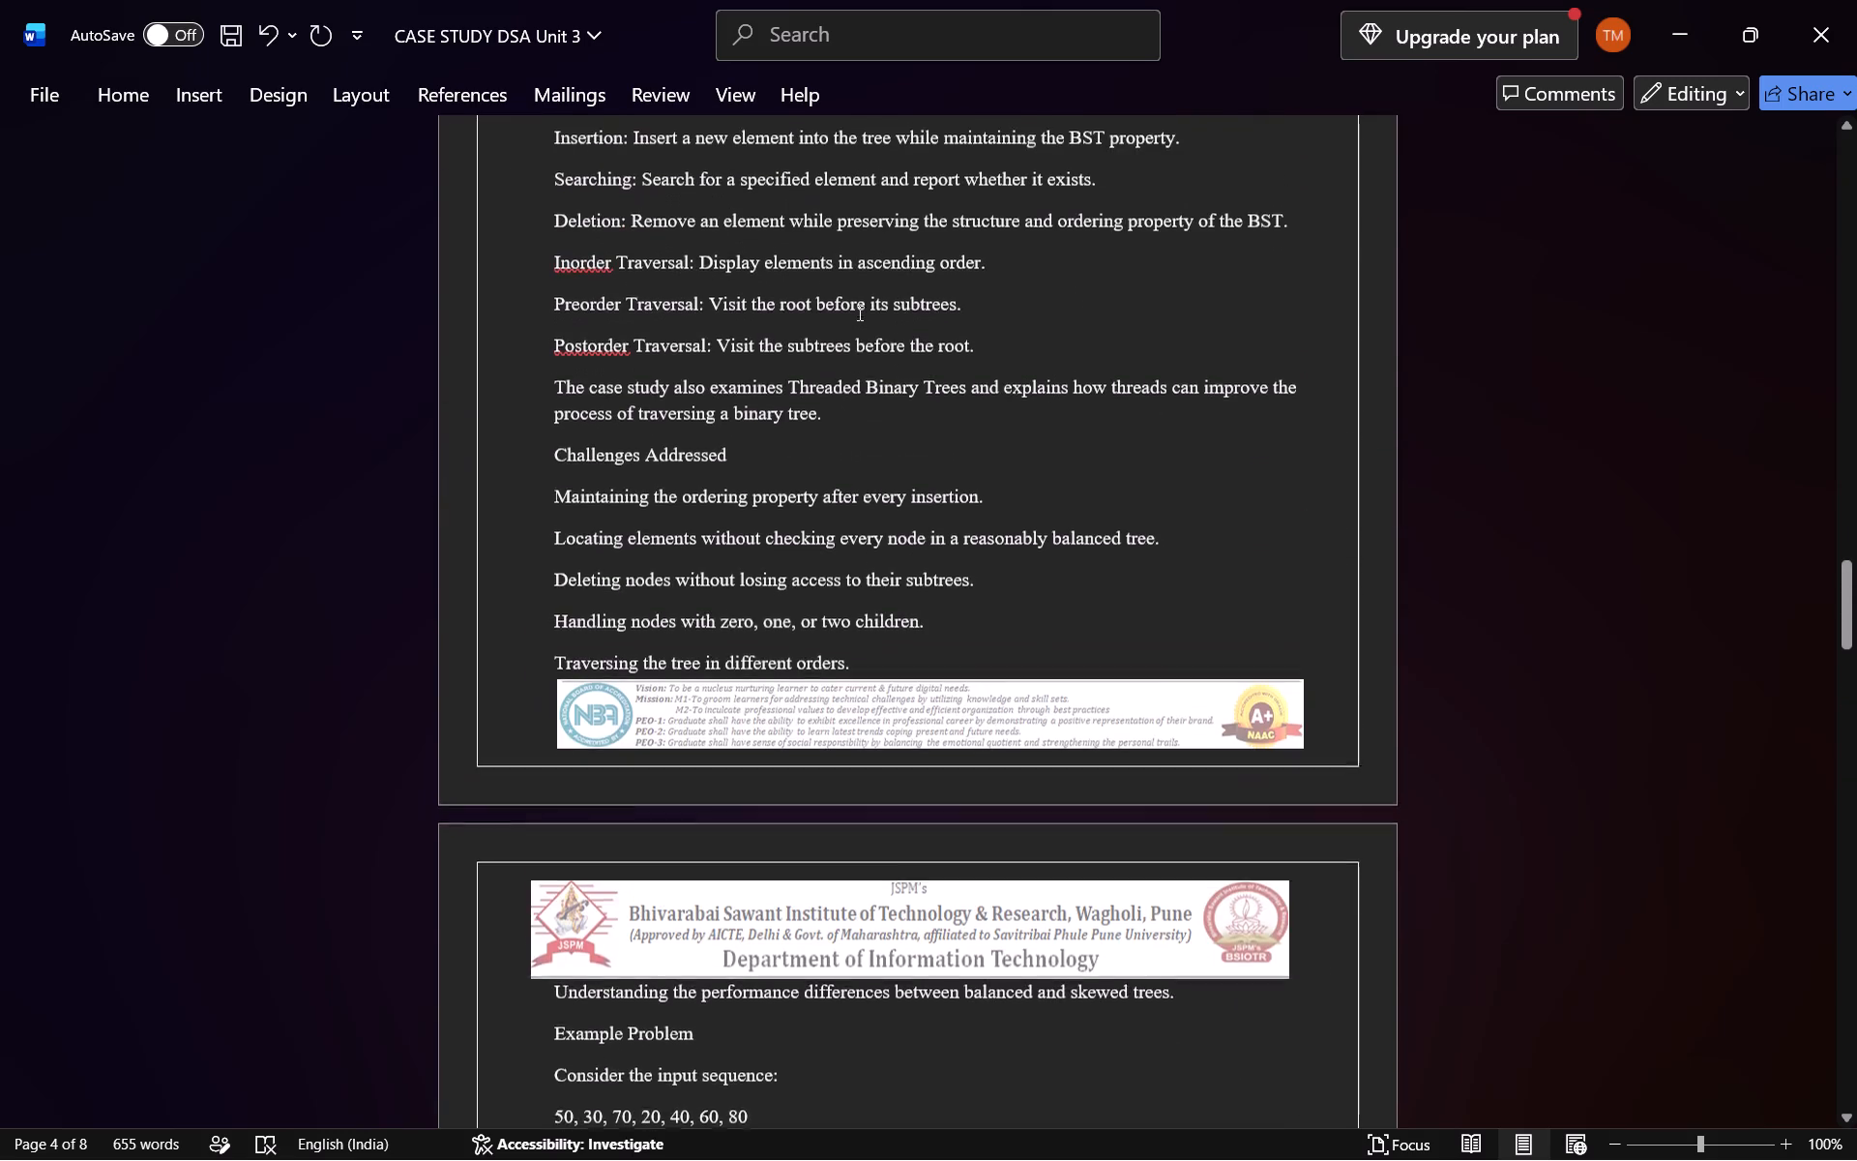
scroll(858, 313, "up", 3)
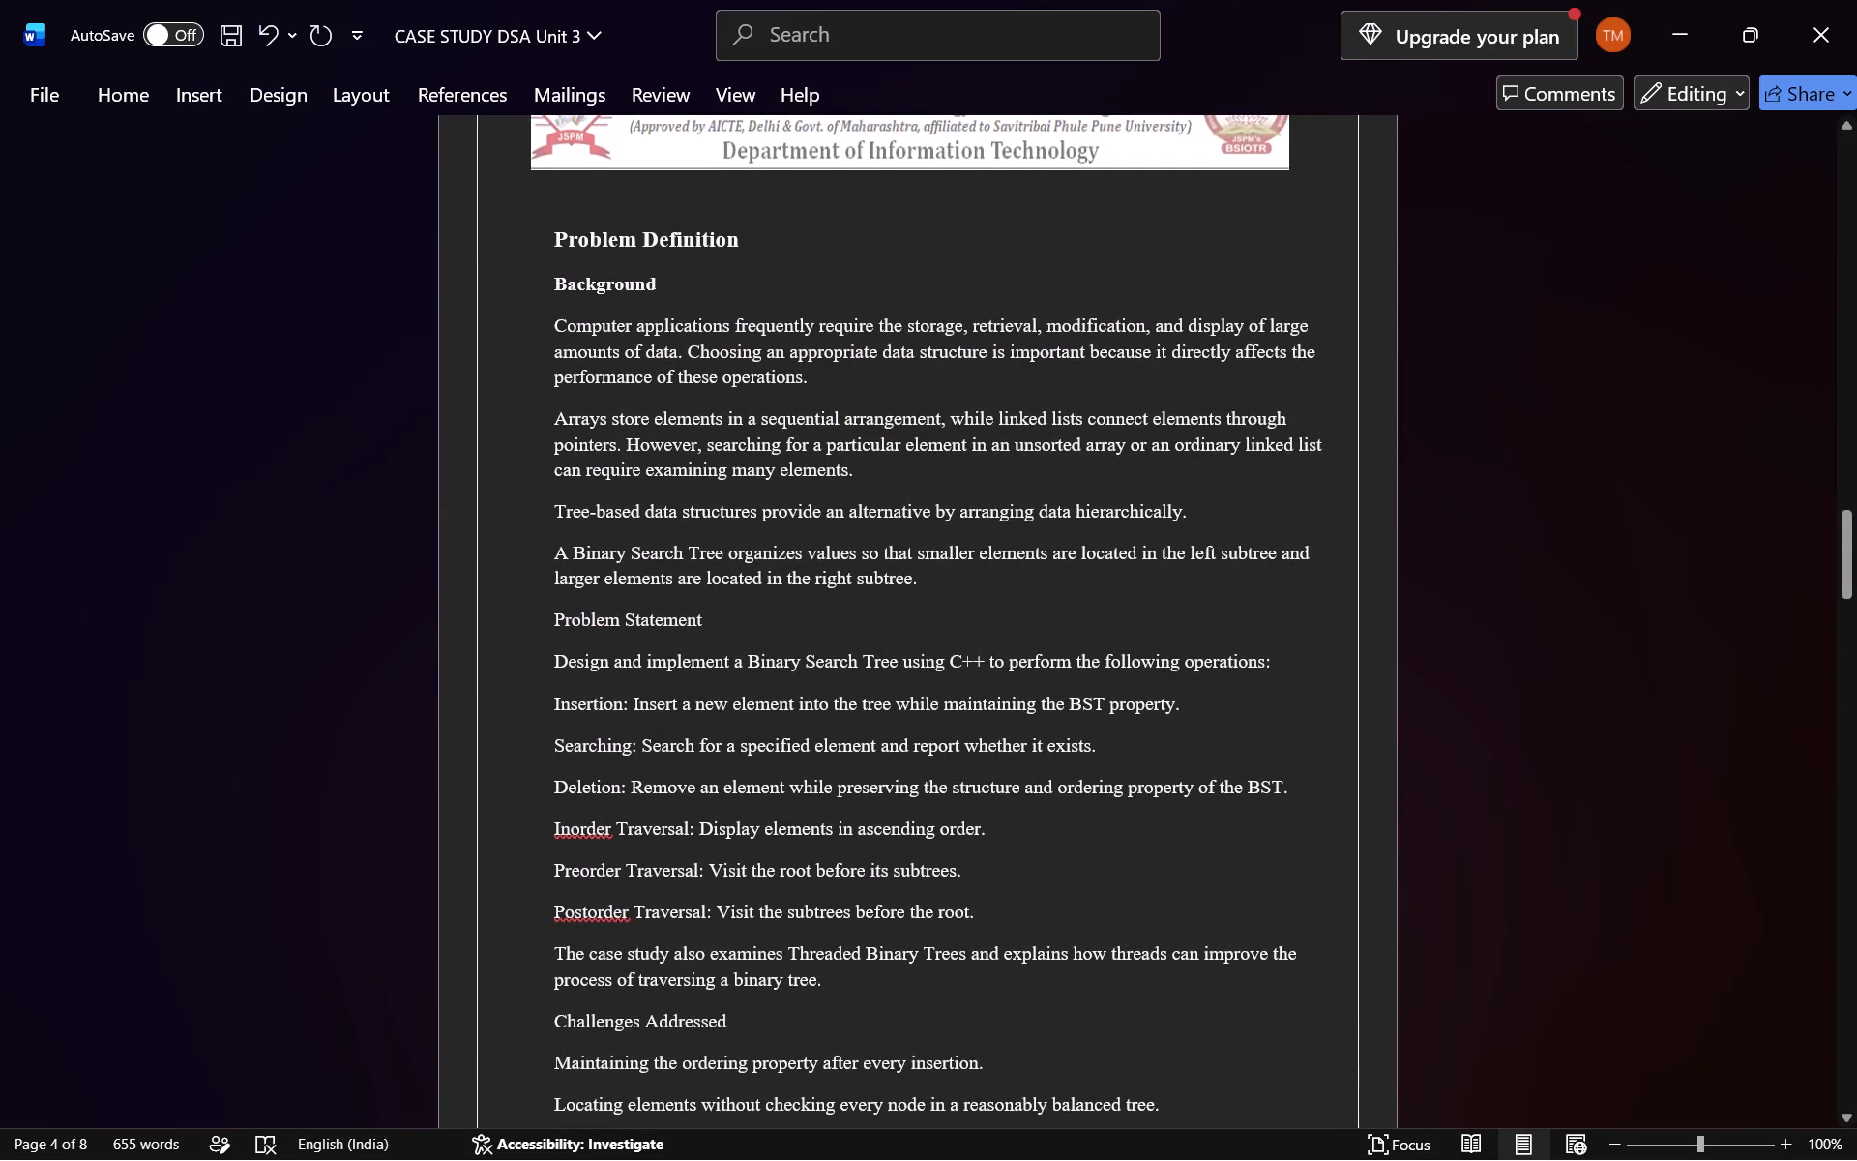
Make the "Problem Statement" and "Challenges Addressed" headings on page 4 bold.
left_click_drag(709, 622, 566, 624)
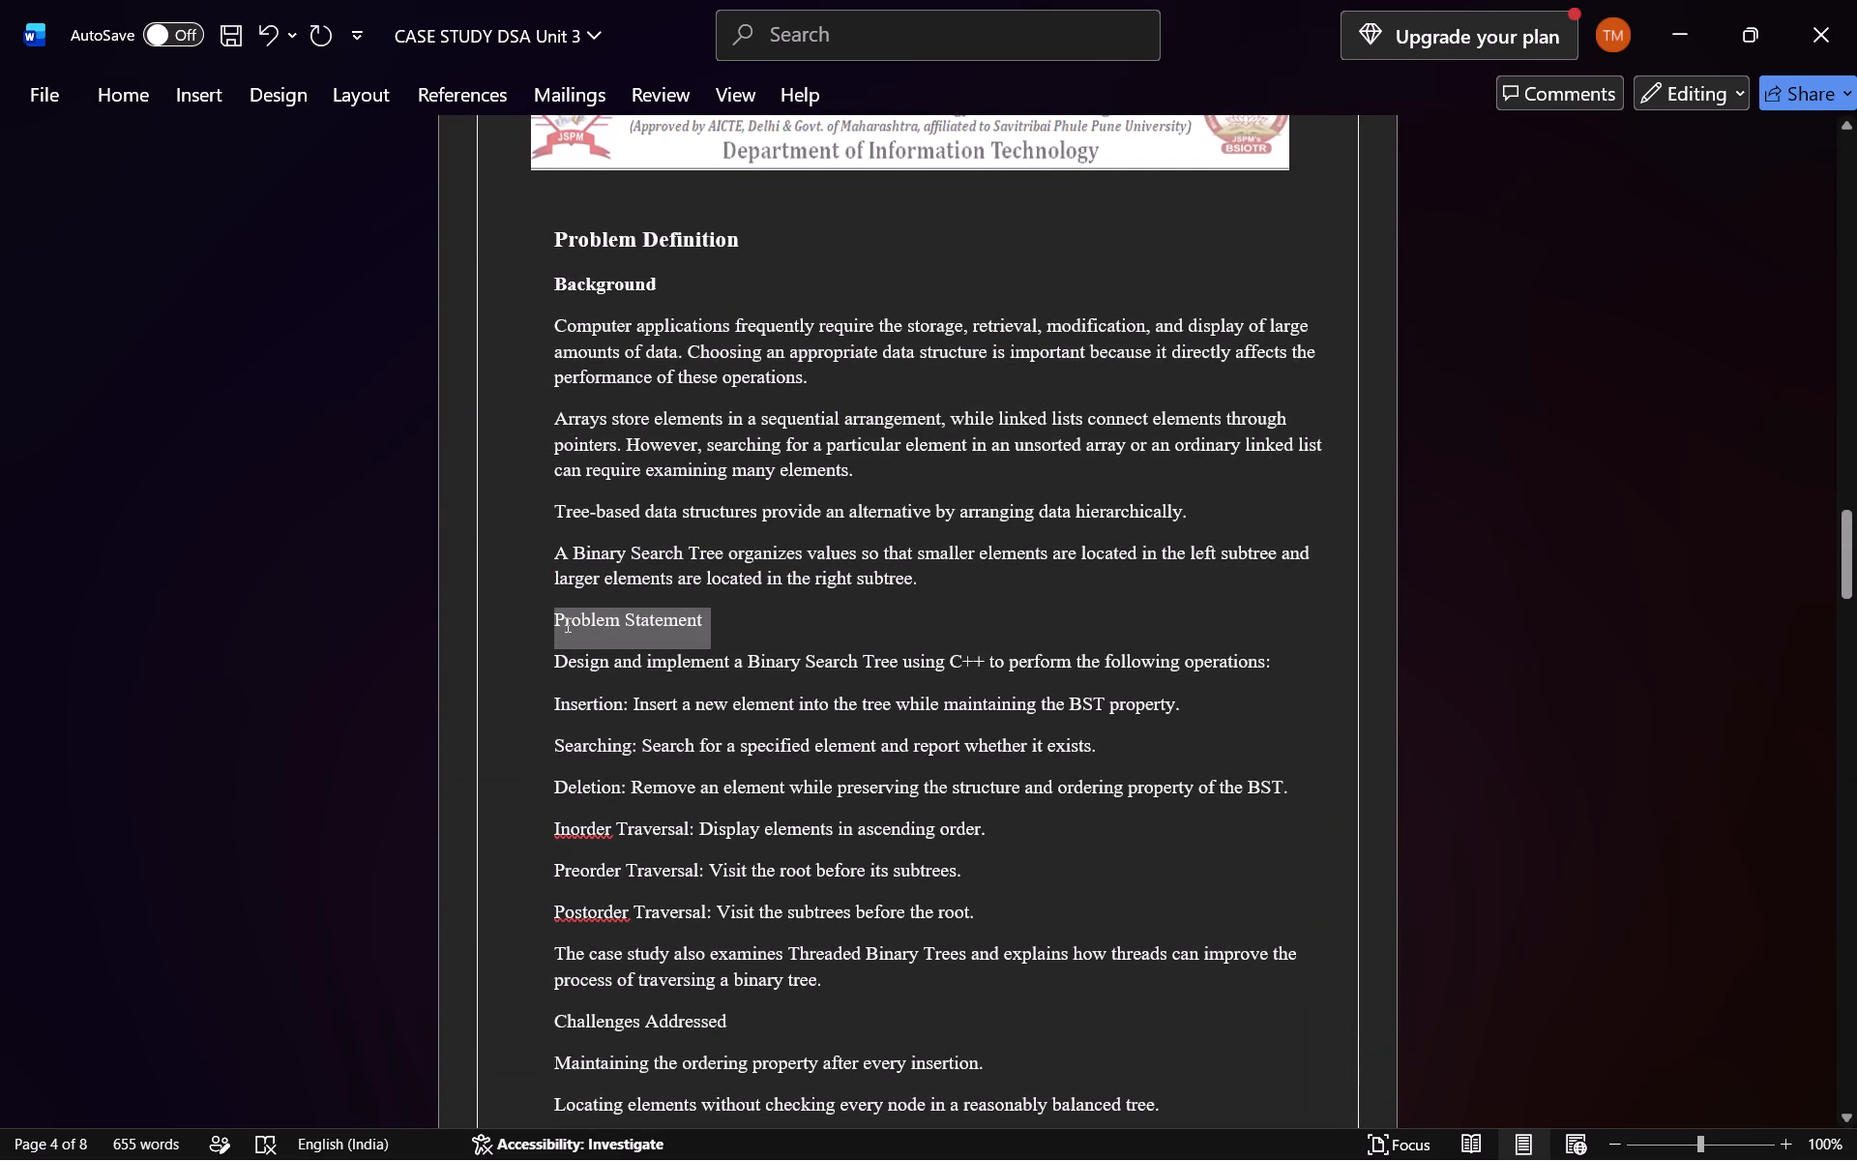
left_click_drag(566, 624, 563, 622)
left_click(588, 581)
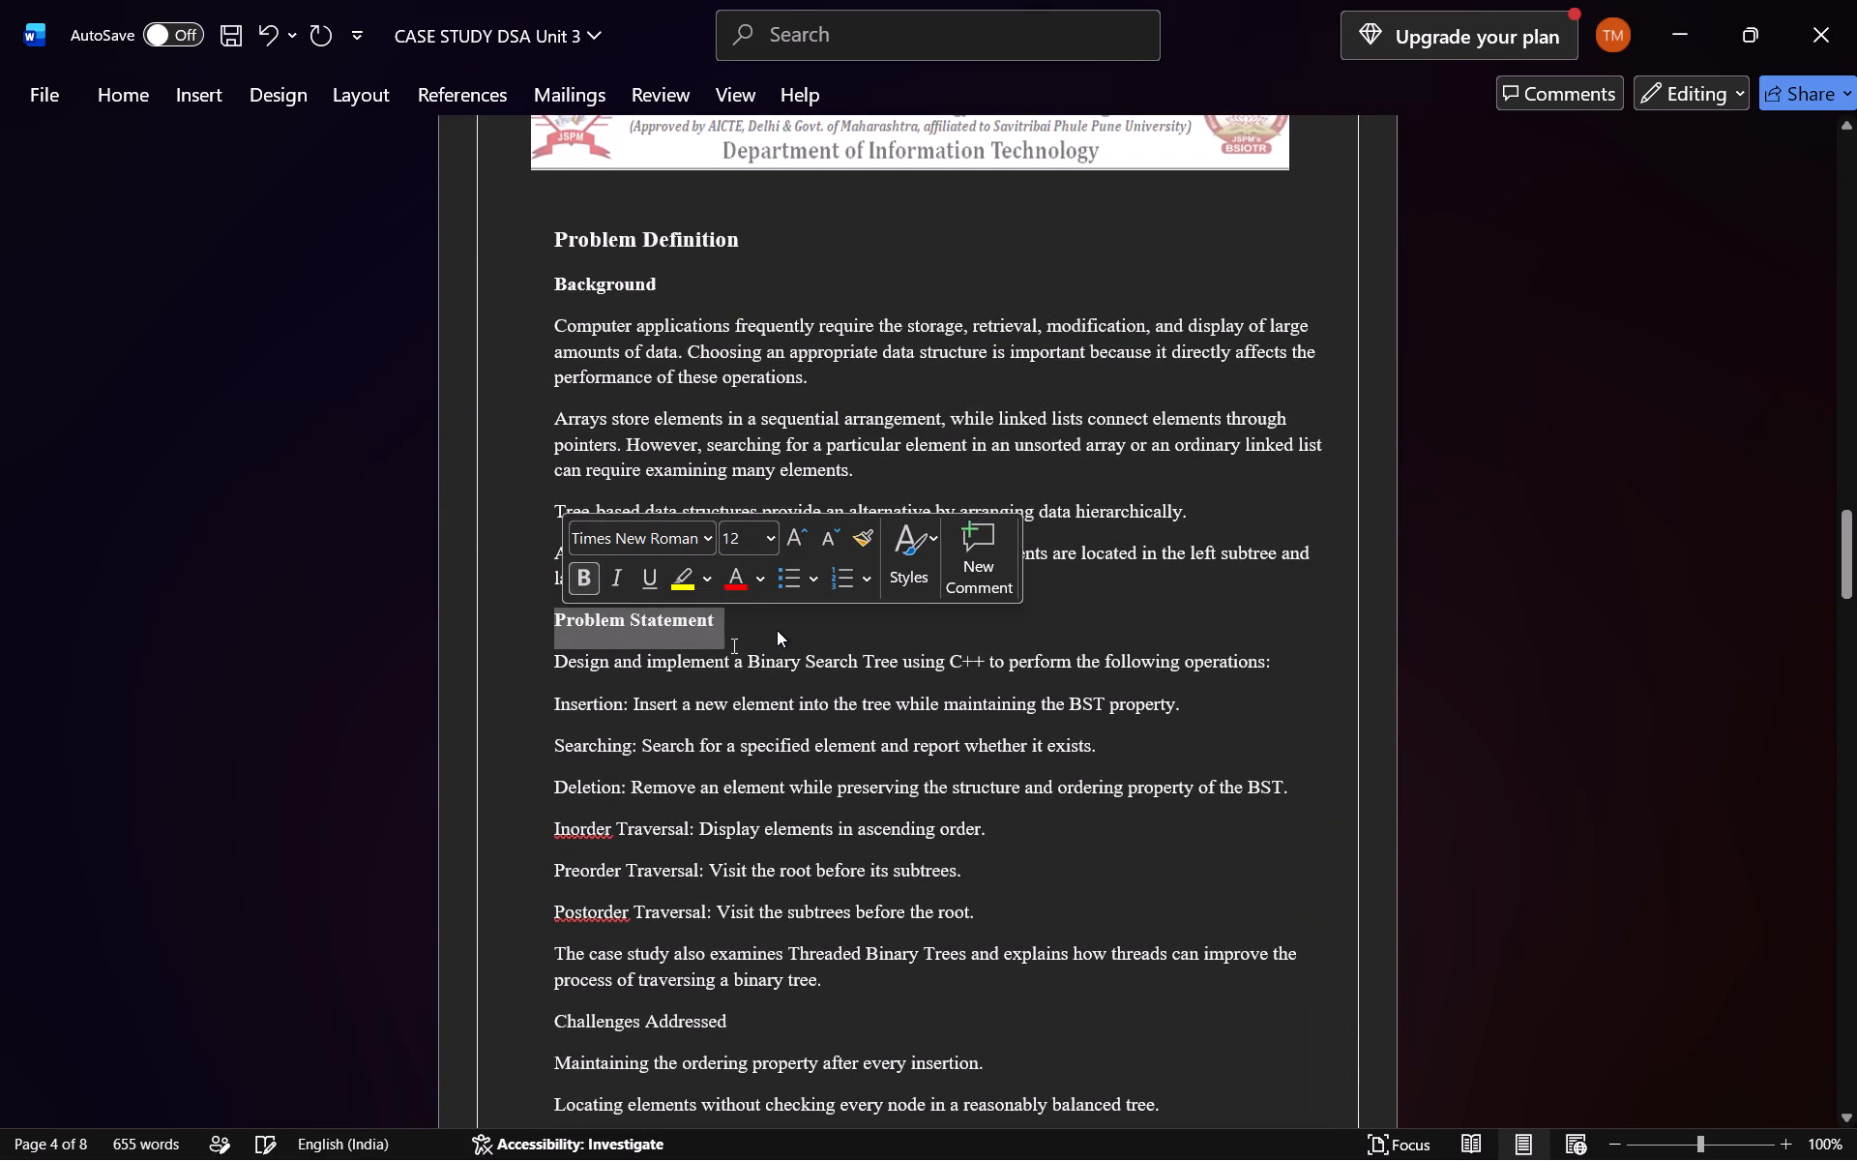
left_click(781, 627)
scroll(781, 627, "down", 1)
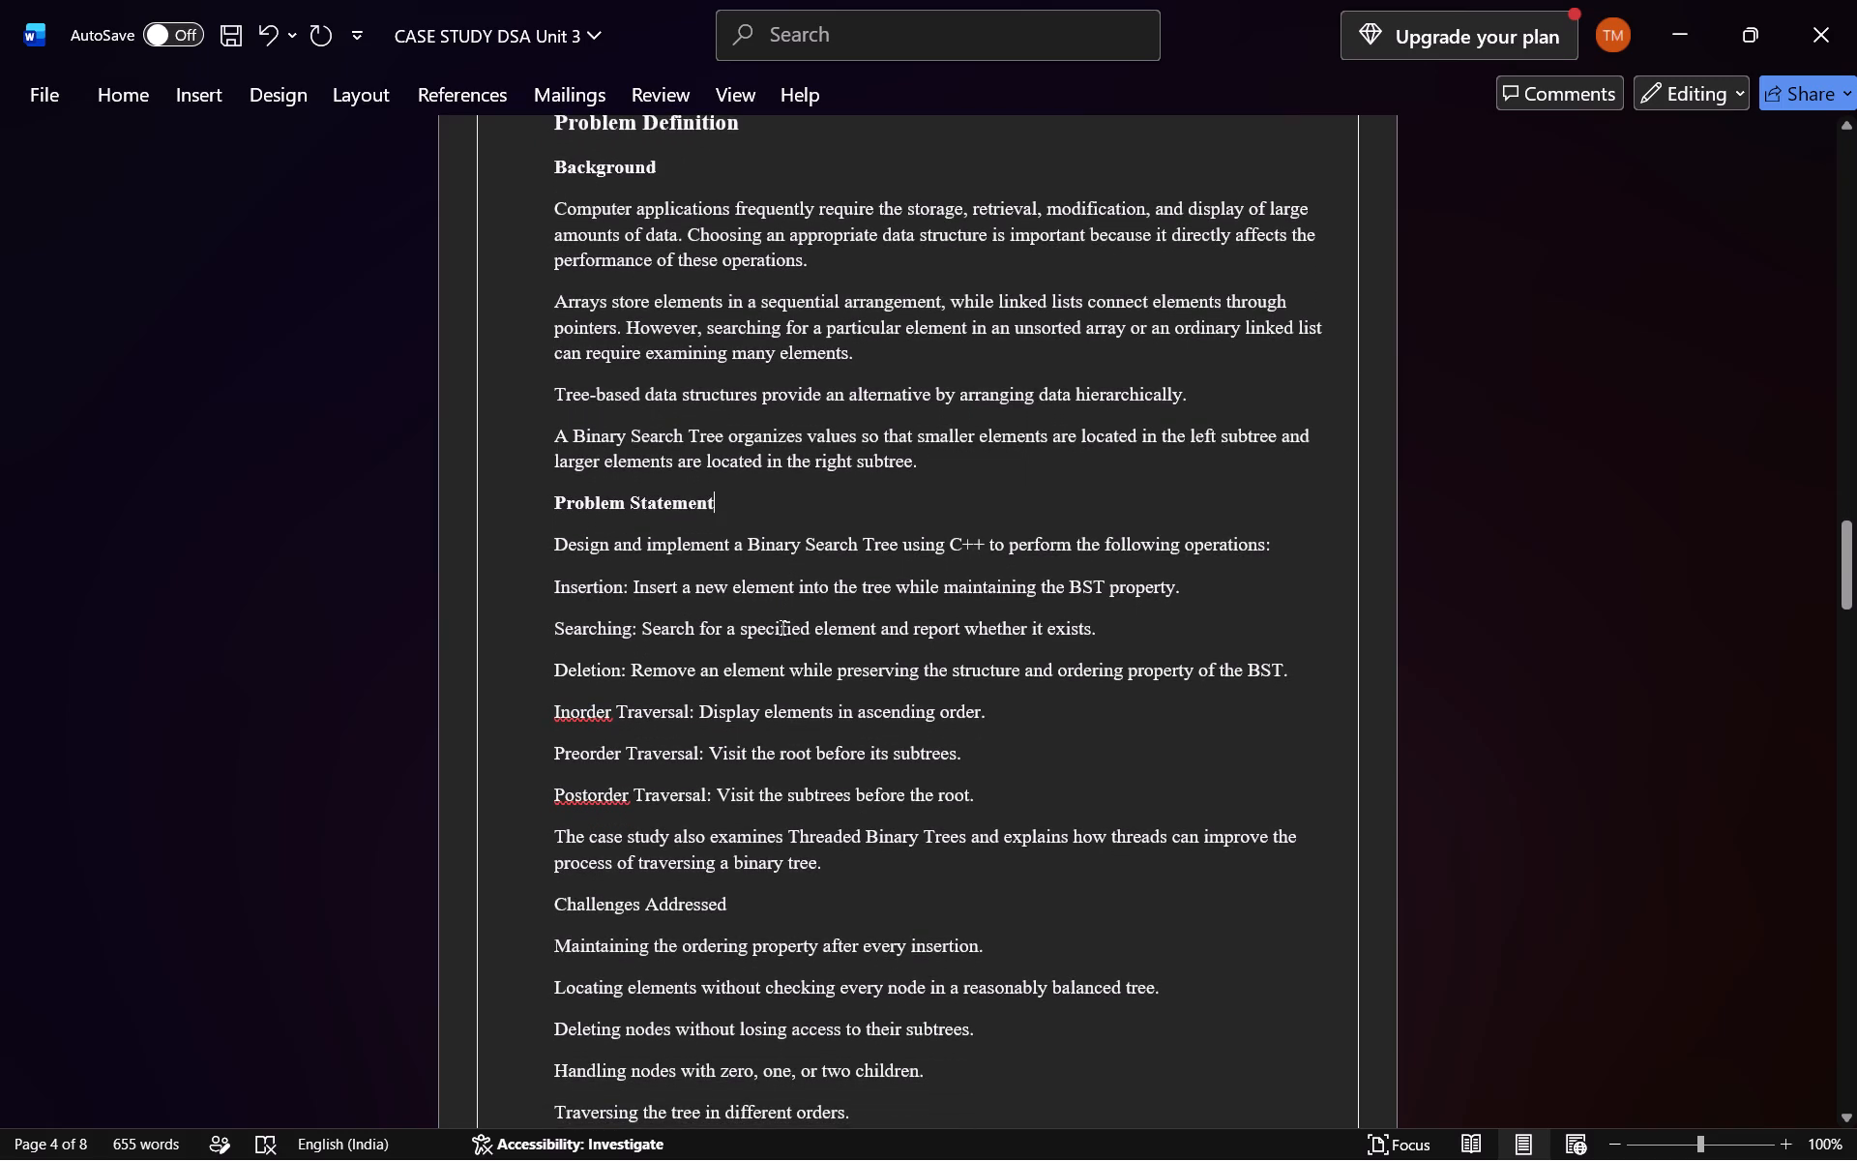
scroll(781, 627, "down", 1)
left_click_drag(740, 808, 590, 811)
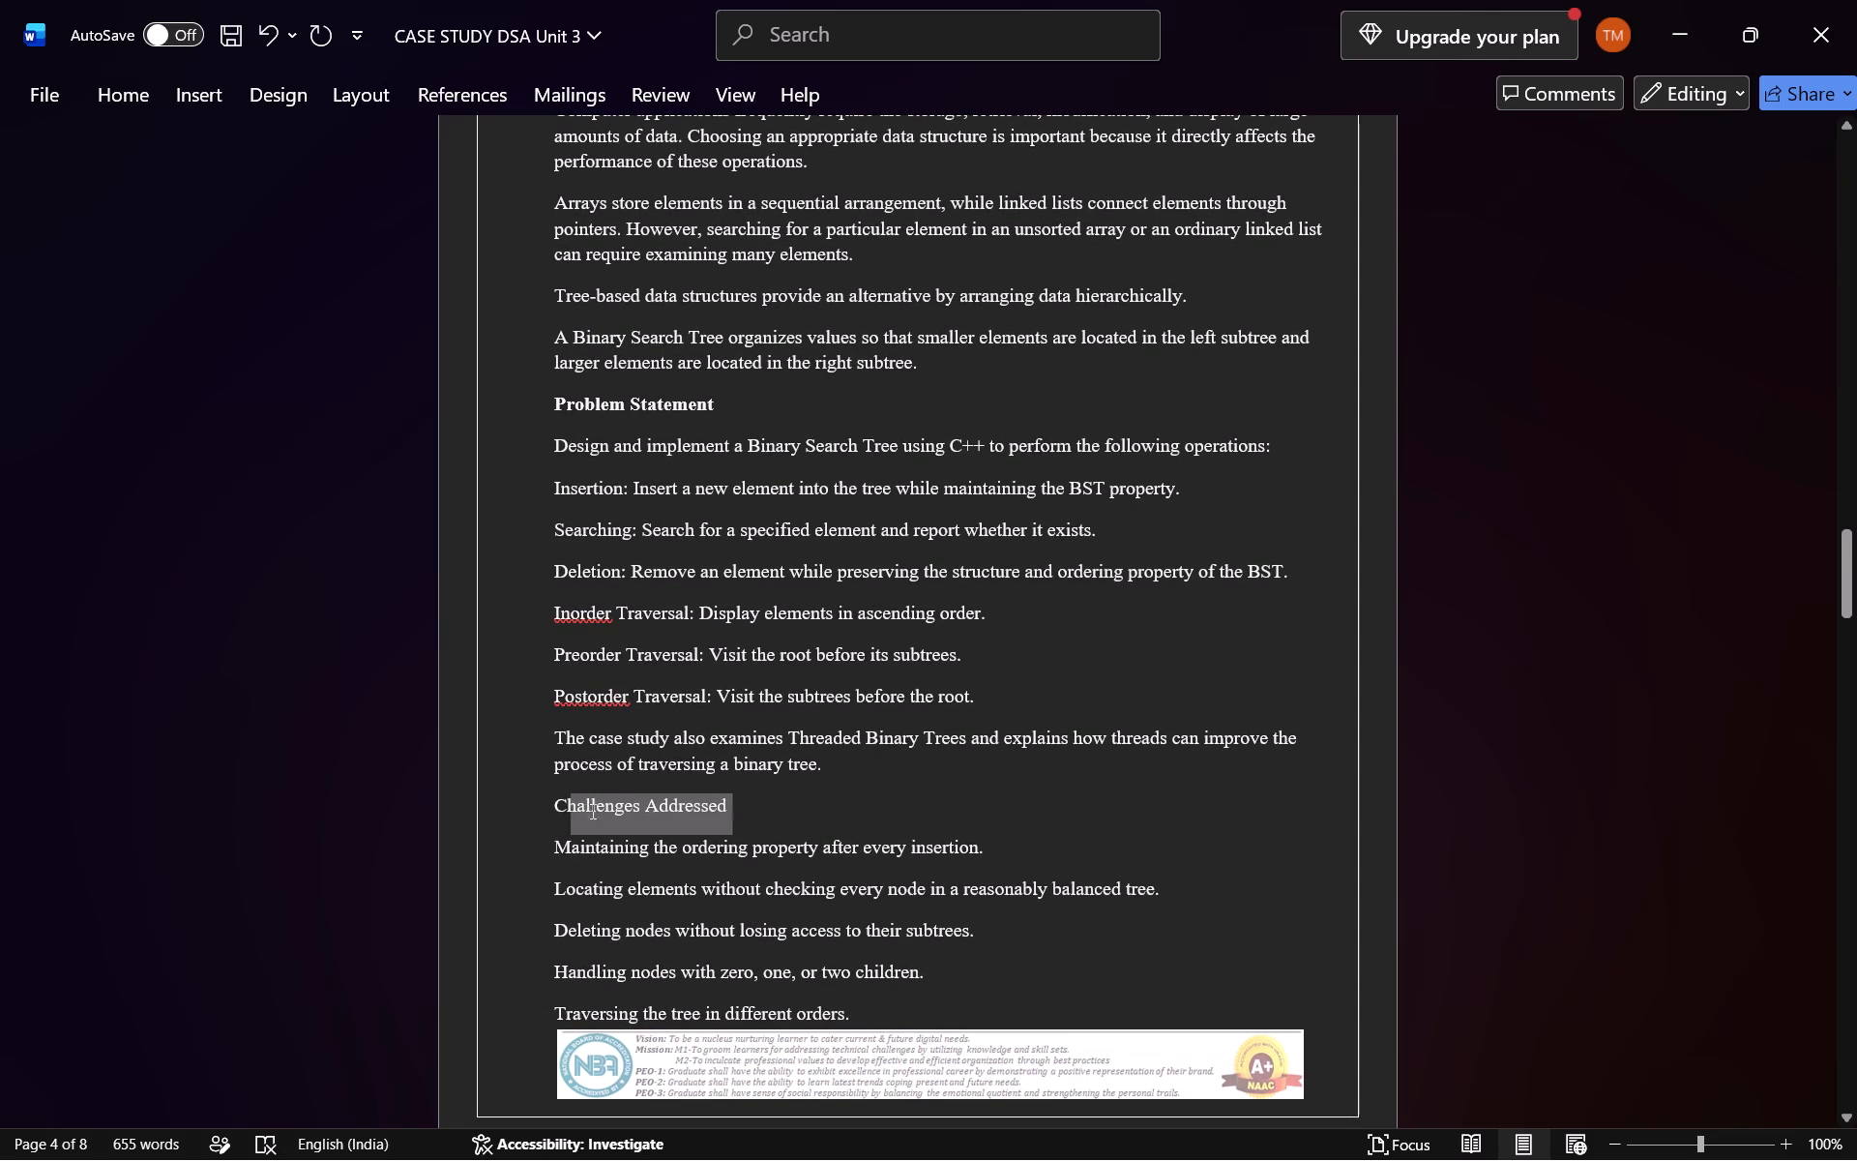
left_click_drag(590, 811, 551, 817)
left_click(587, 775)
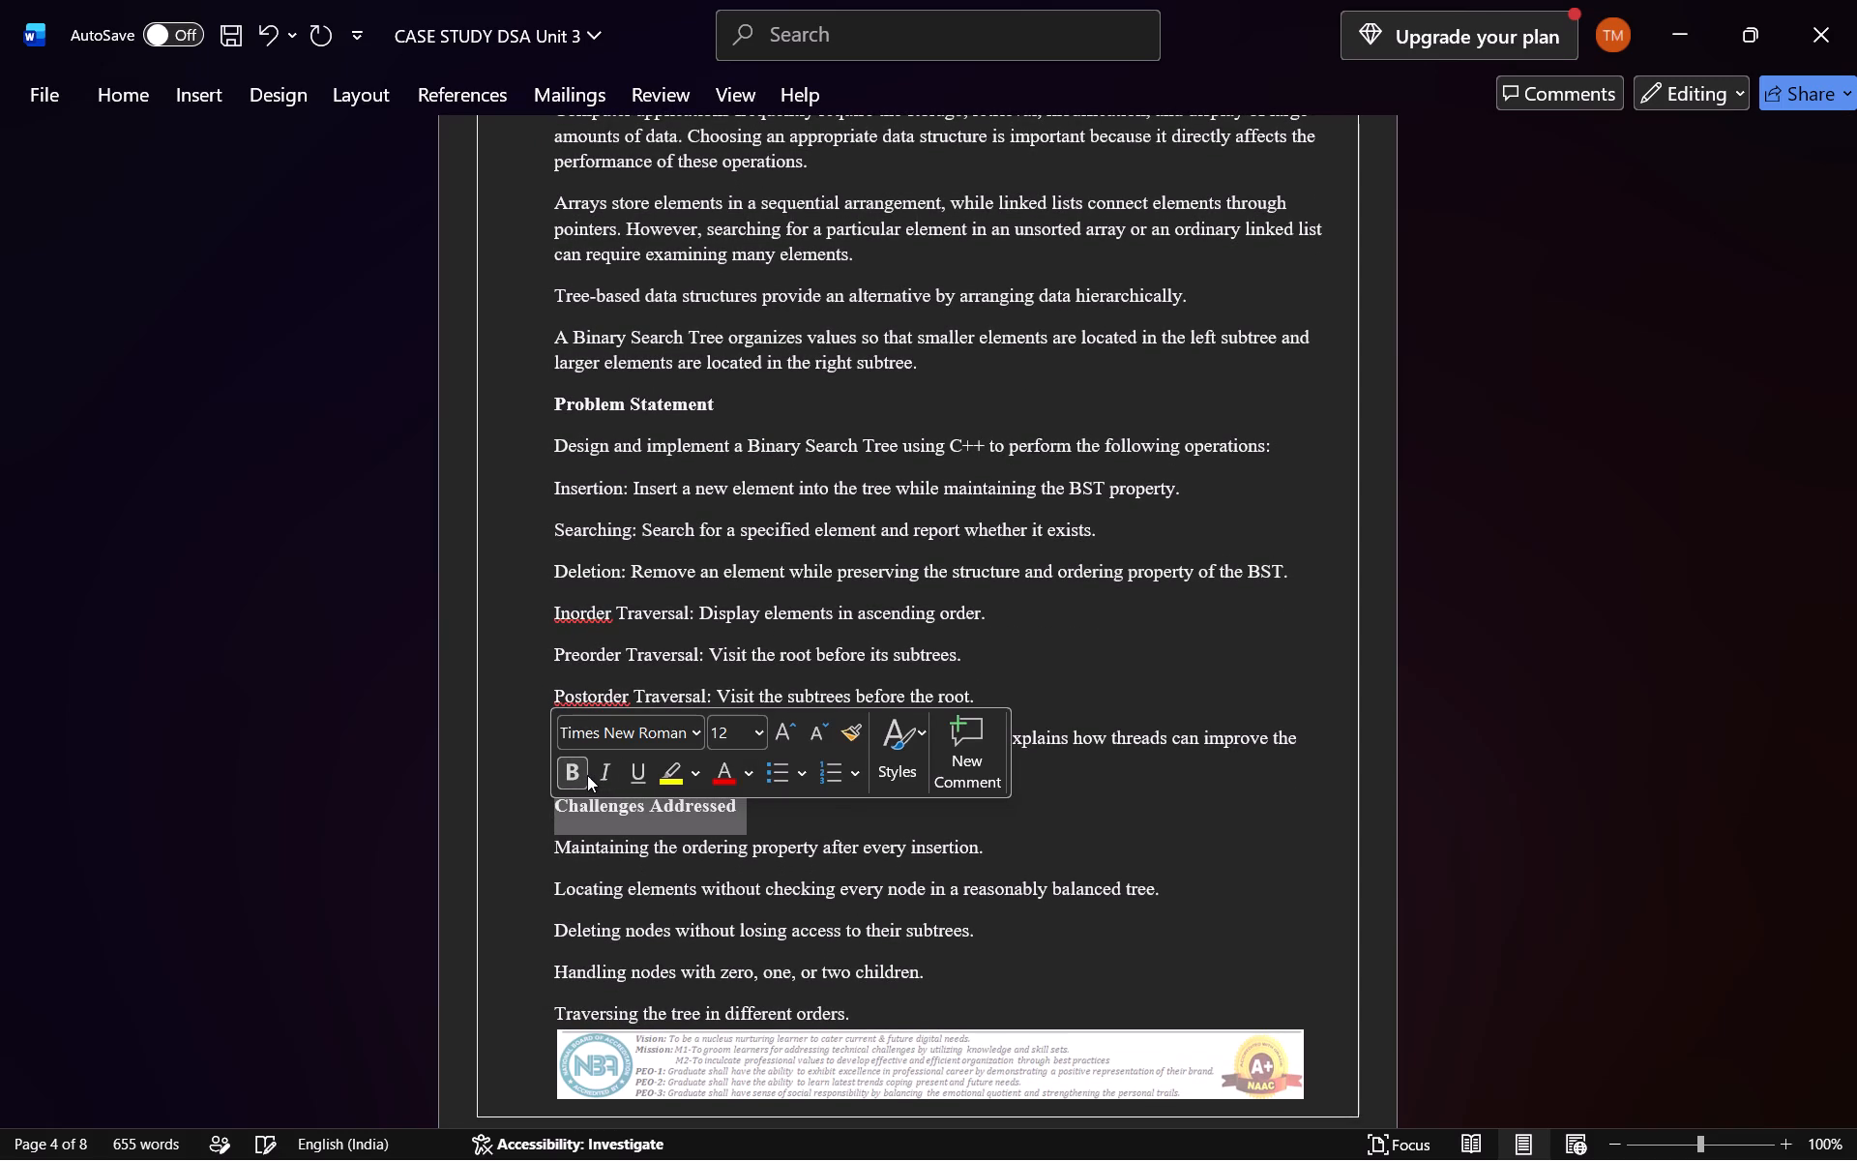
left_click(827, 813)
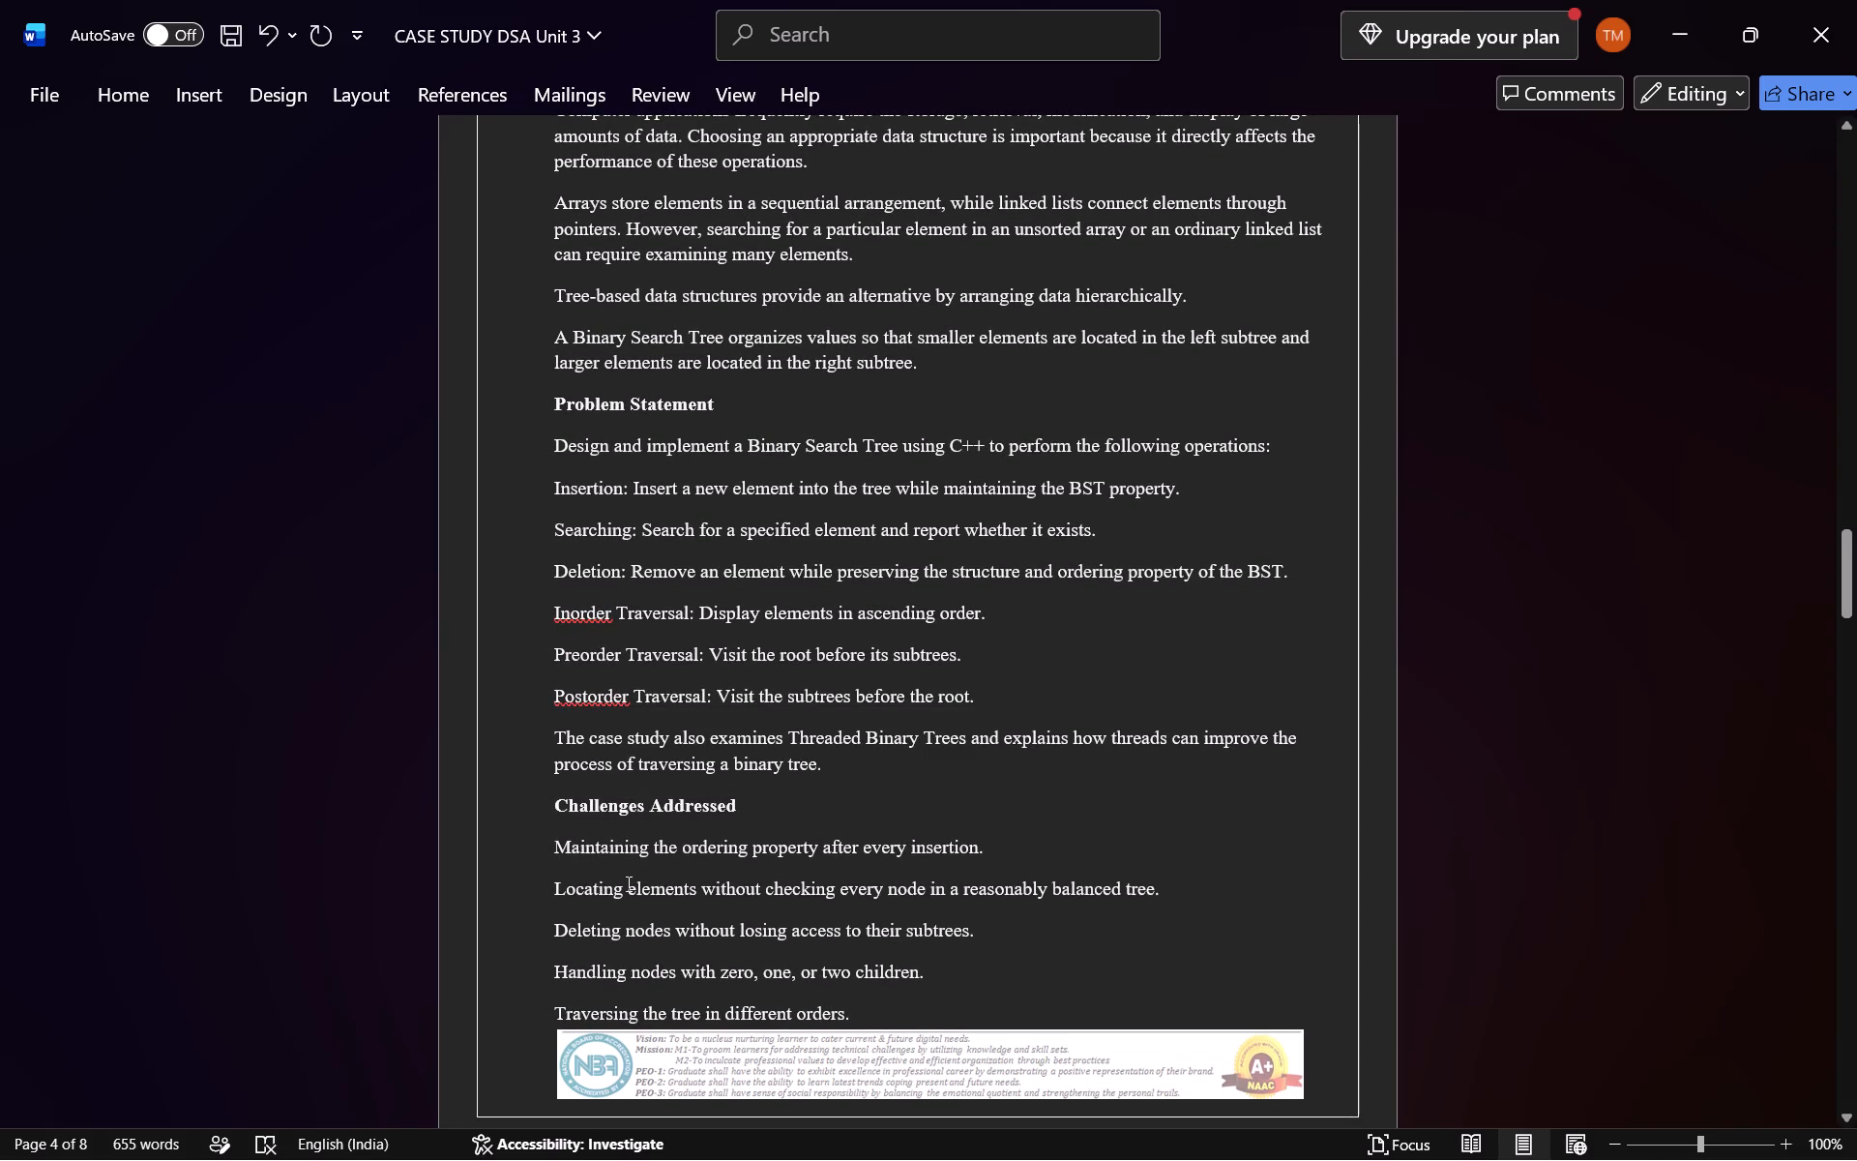
Turn the five lines under "Challenges Addressed", from "Maintaining the ordering property" through "Traversing the tree in different orders", into a bulleted list.
left_click_drag(543, 845, 804, 993)
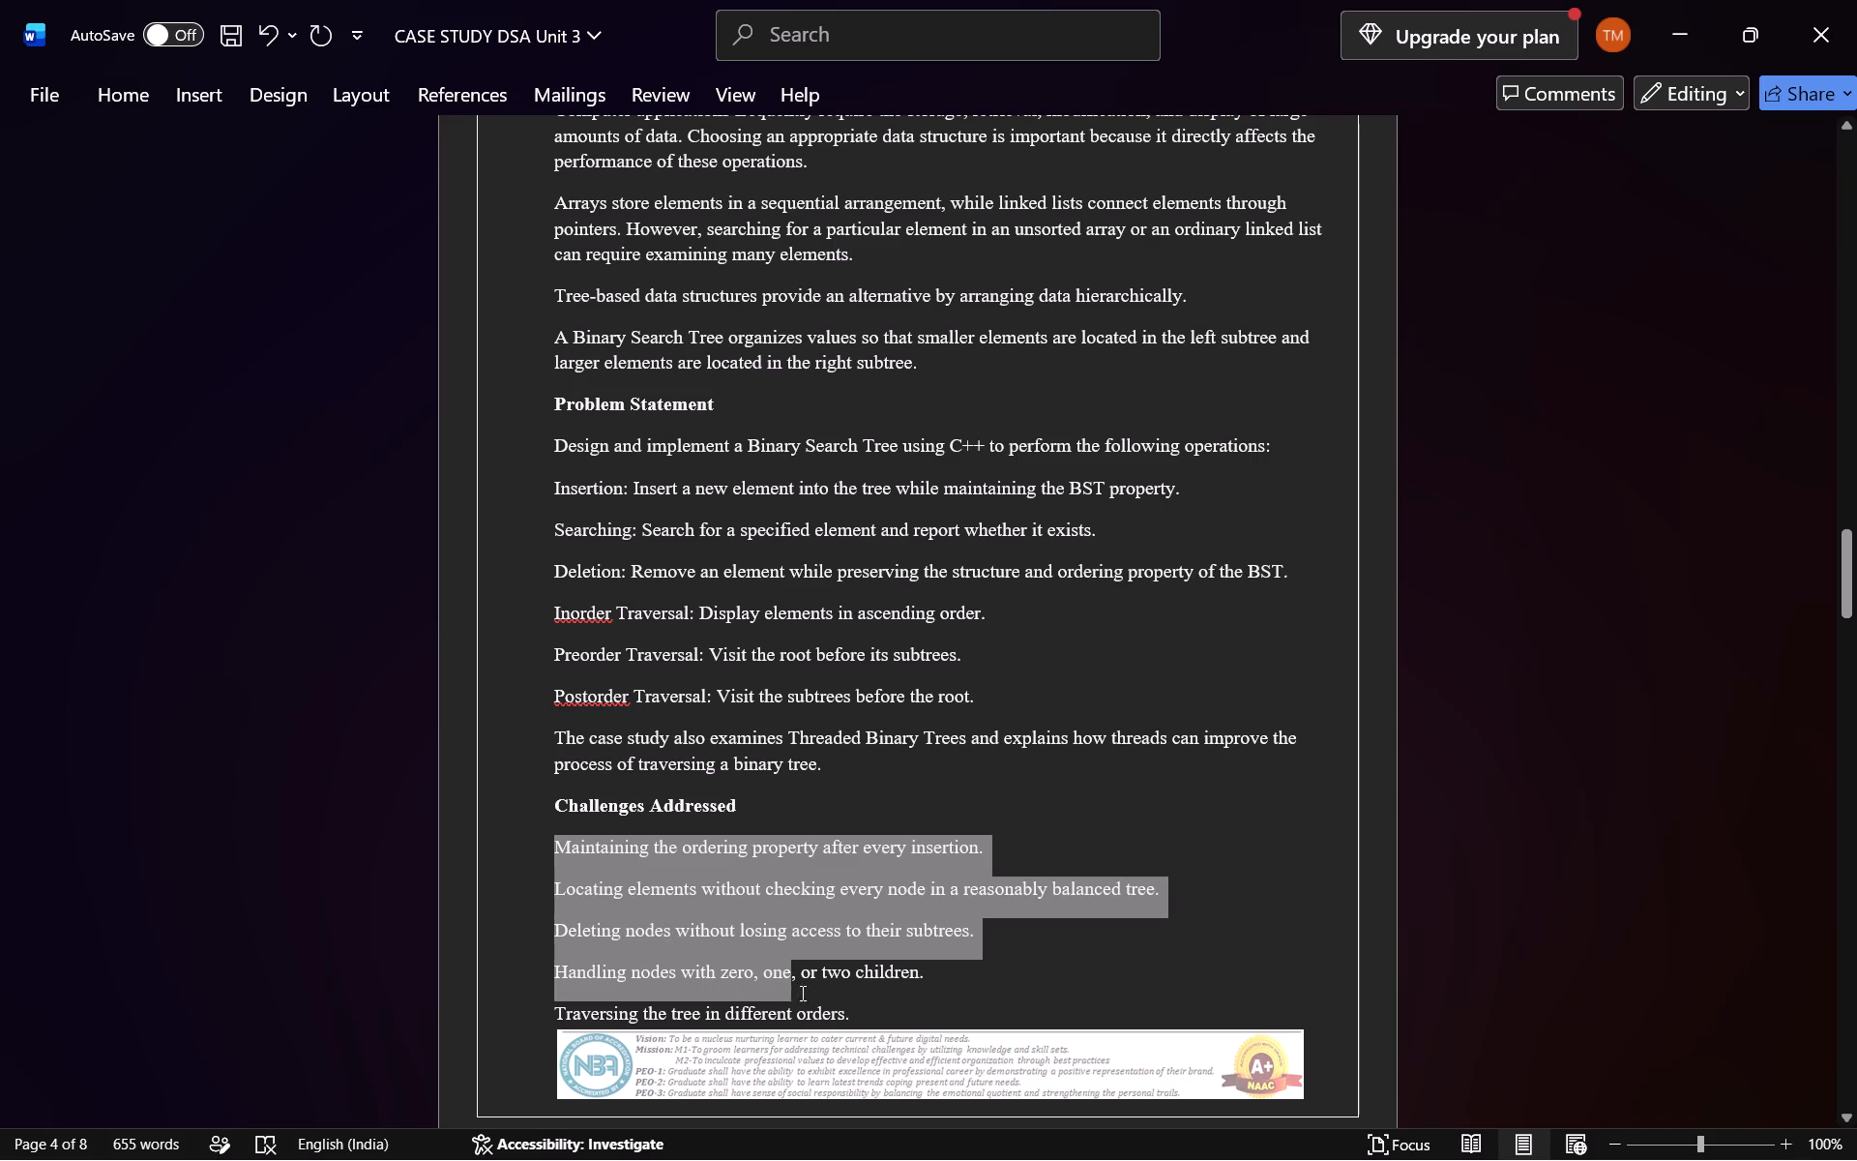
left_click_drag(804, 993, 868, 1017)
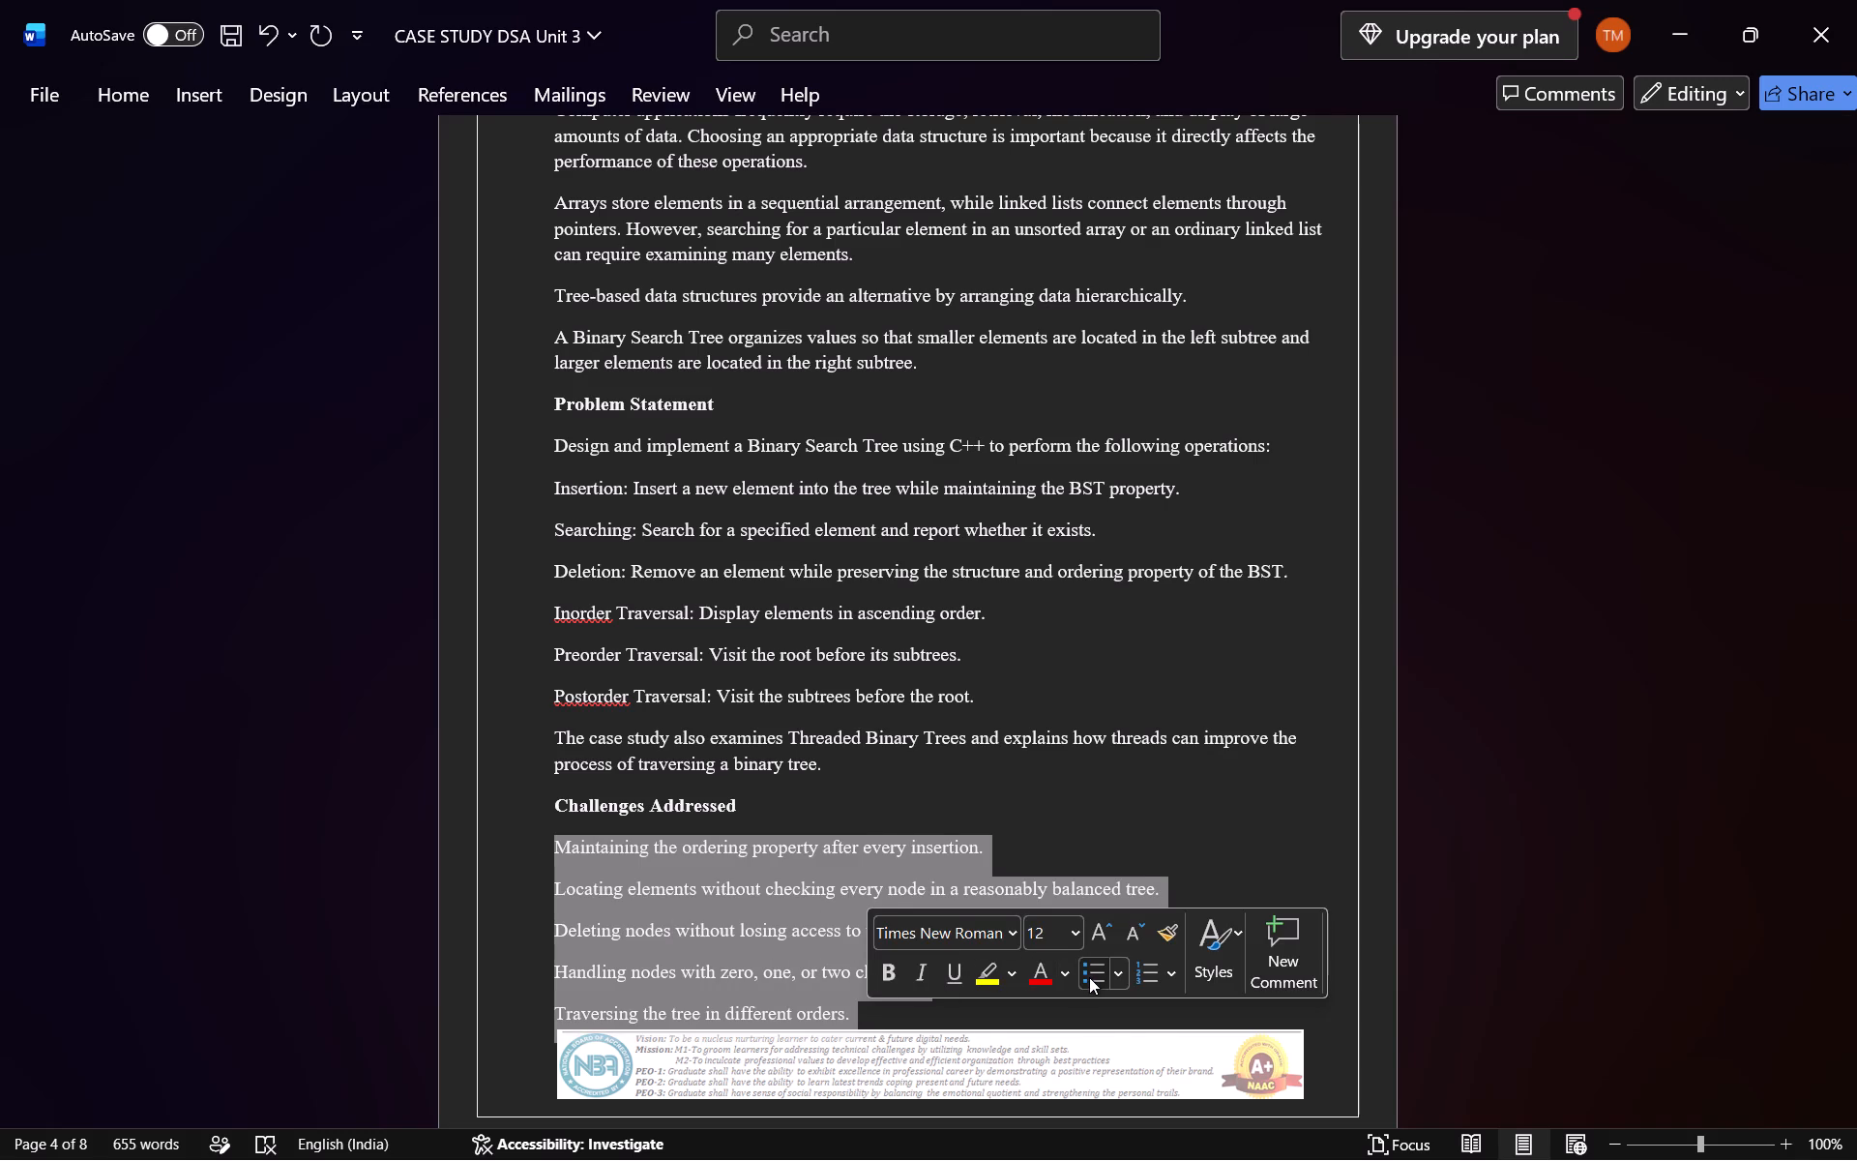
left_click(1089, 977)
scroll(649, 723, "down", 1)
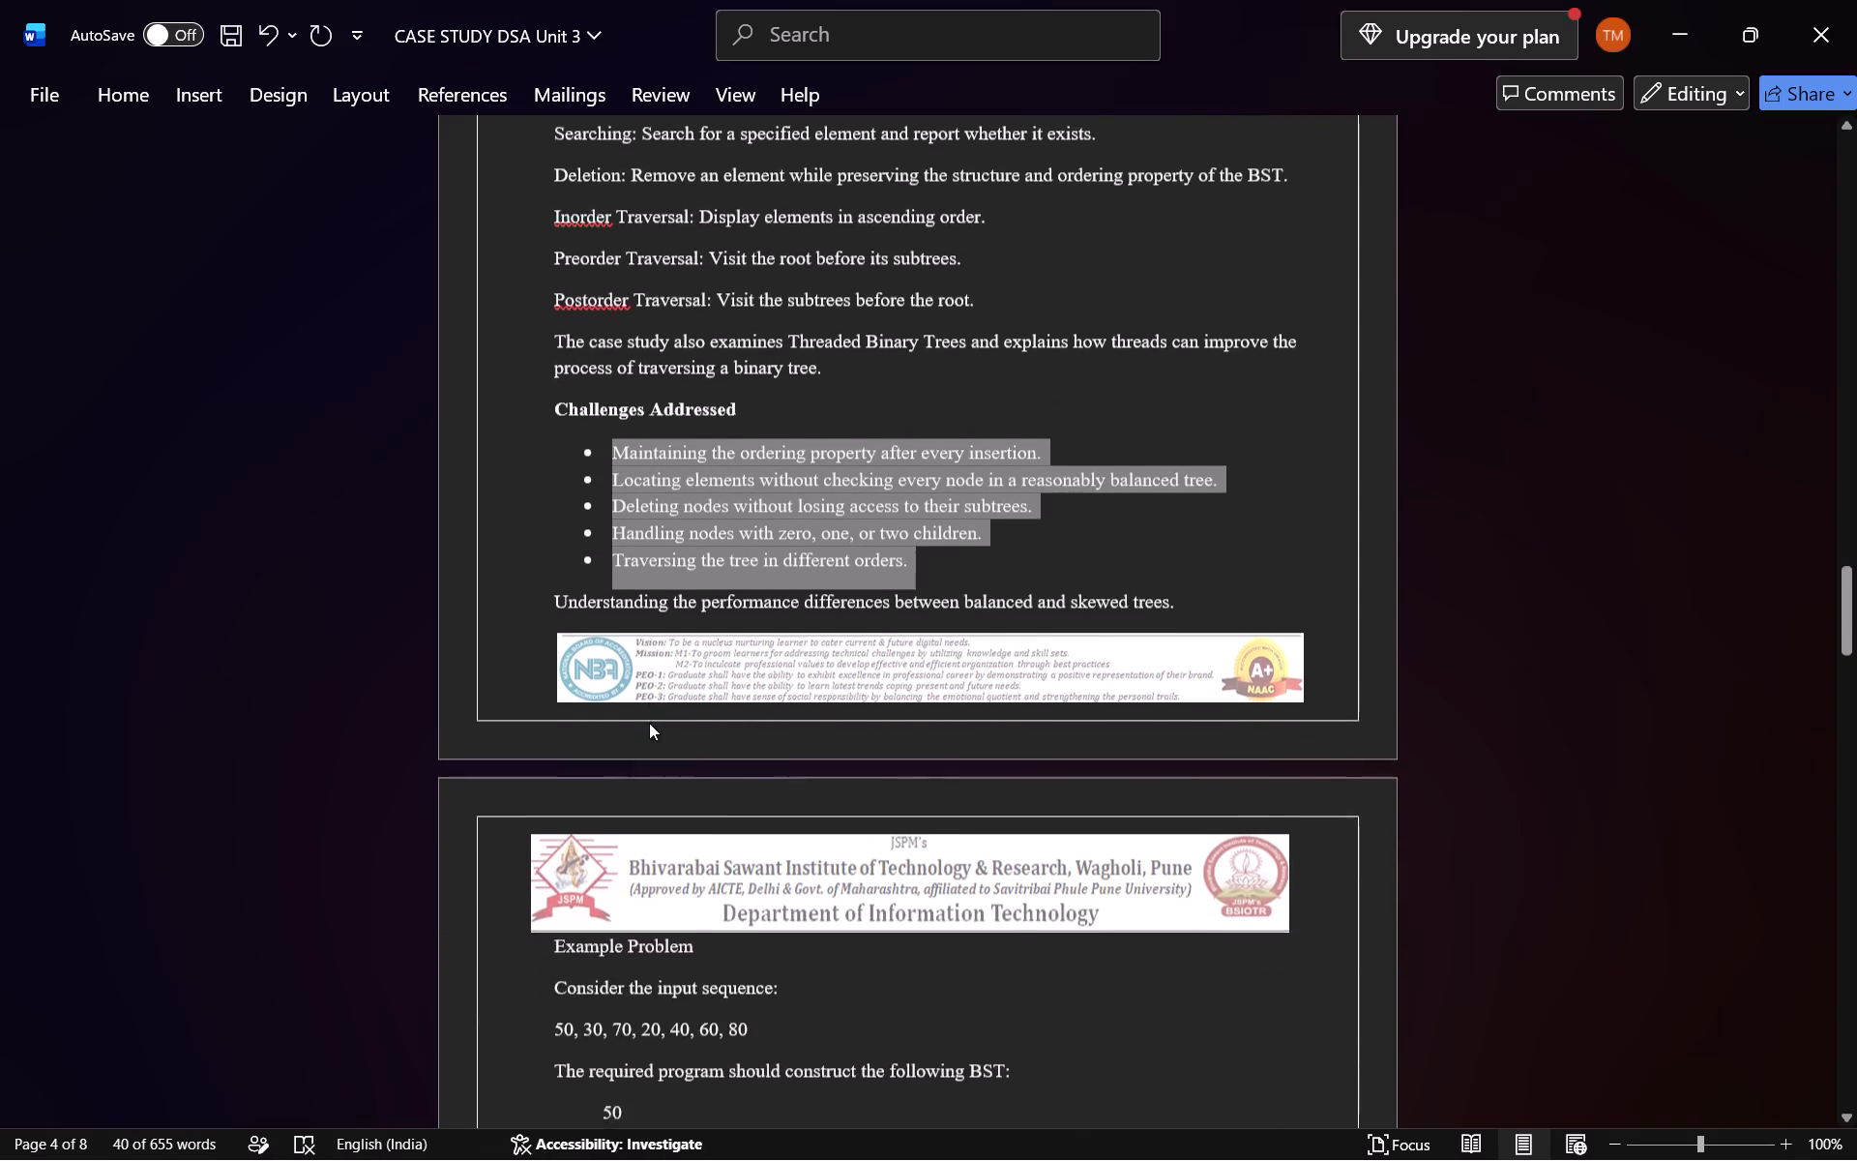
scroll(649, 723, "down", 2)
Turn the six operation lines under "Problem Statement", from "Insertion" through "Postorder Traversal", into a bulleted list.
scroll(649, 723, "up", 2)
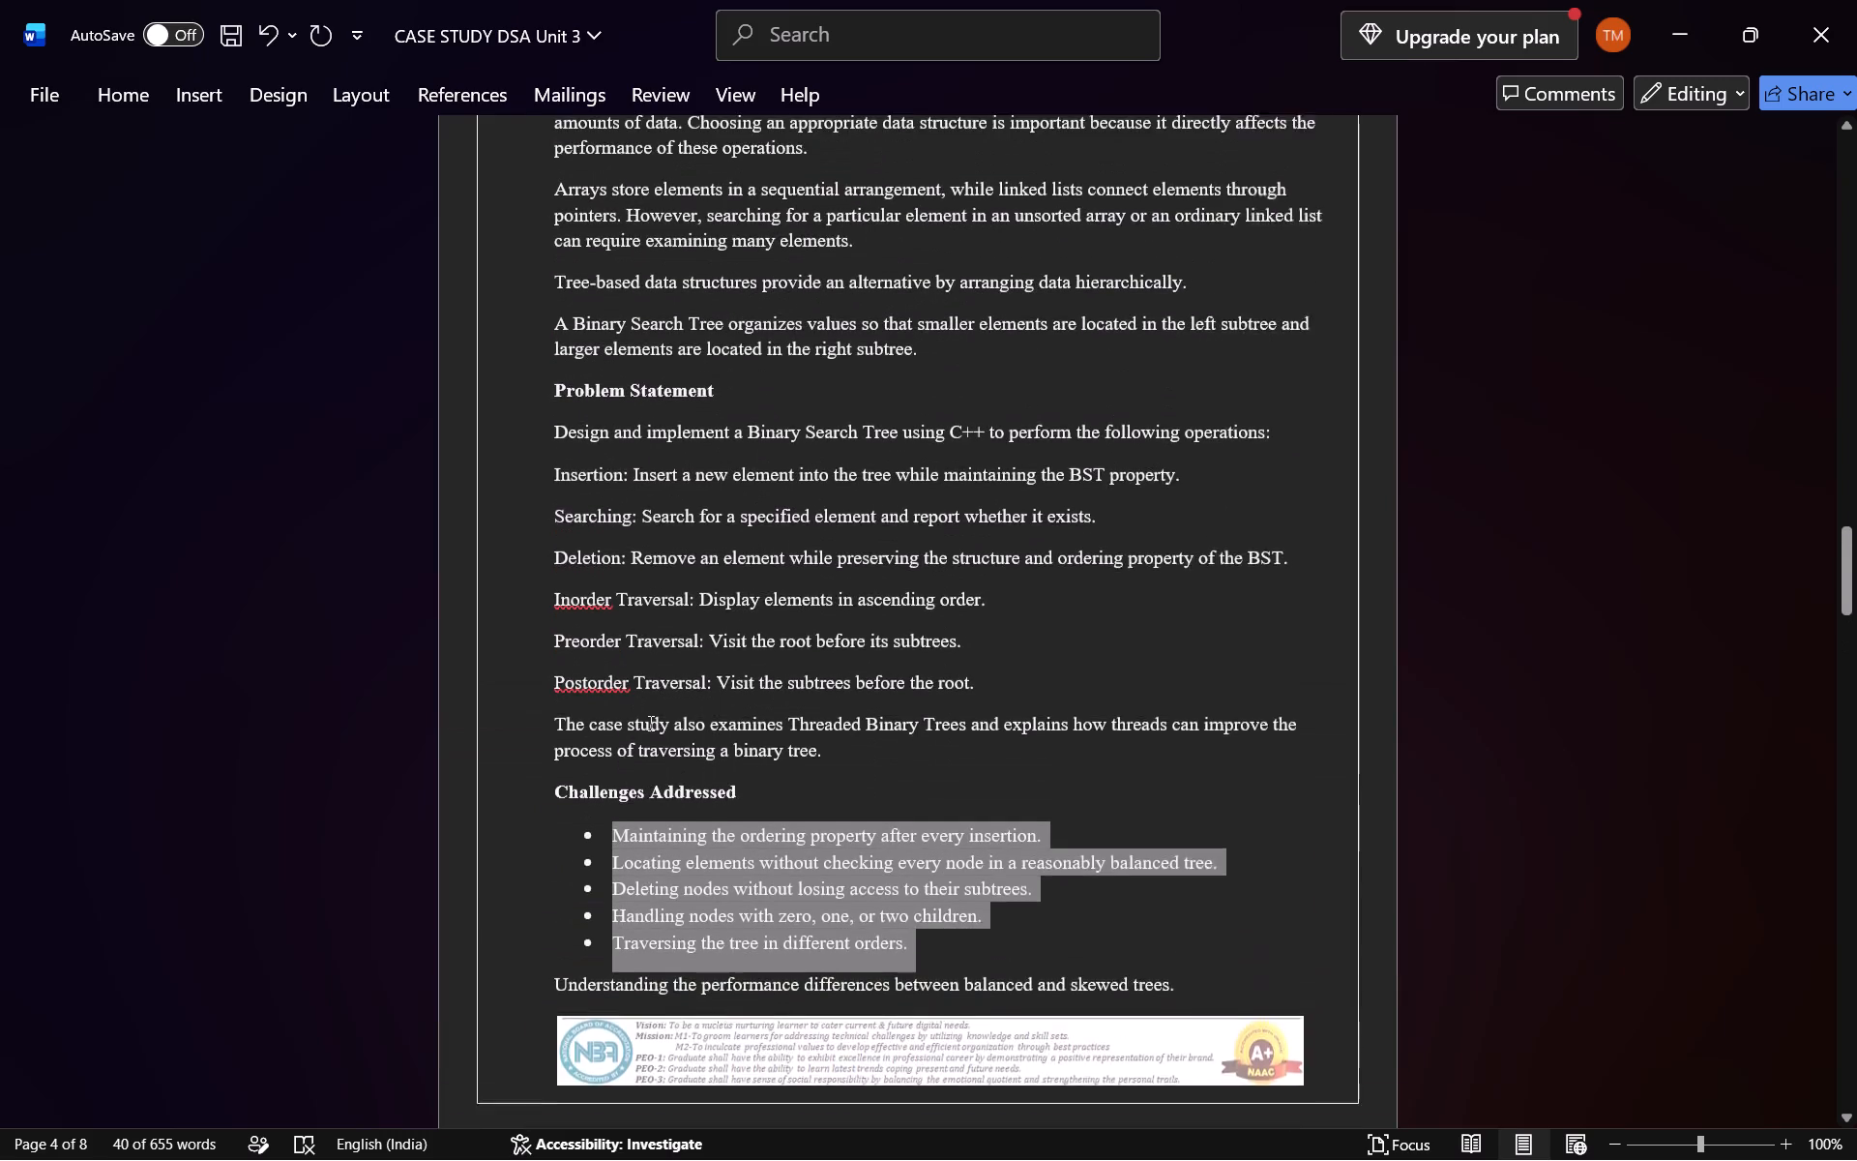
scroll(649, 723, "up", 1)
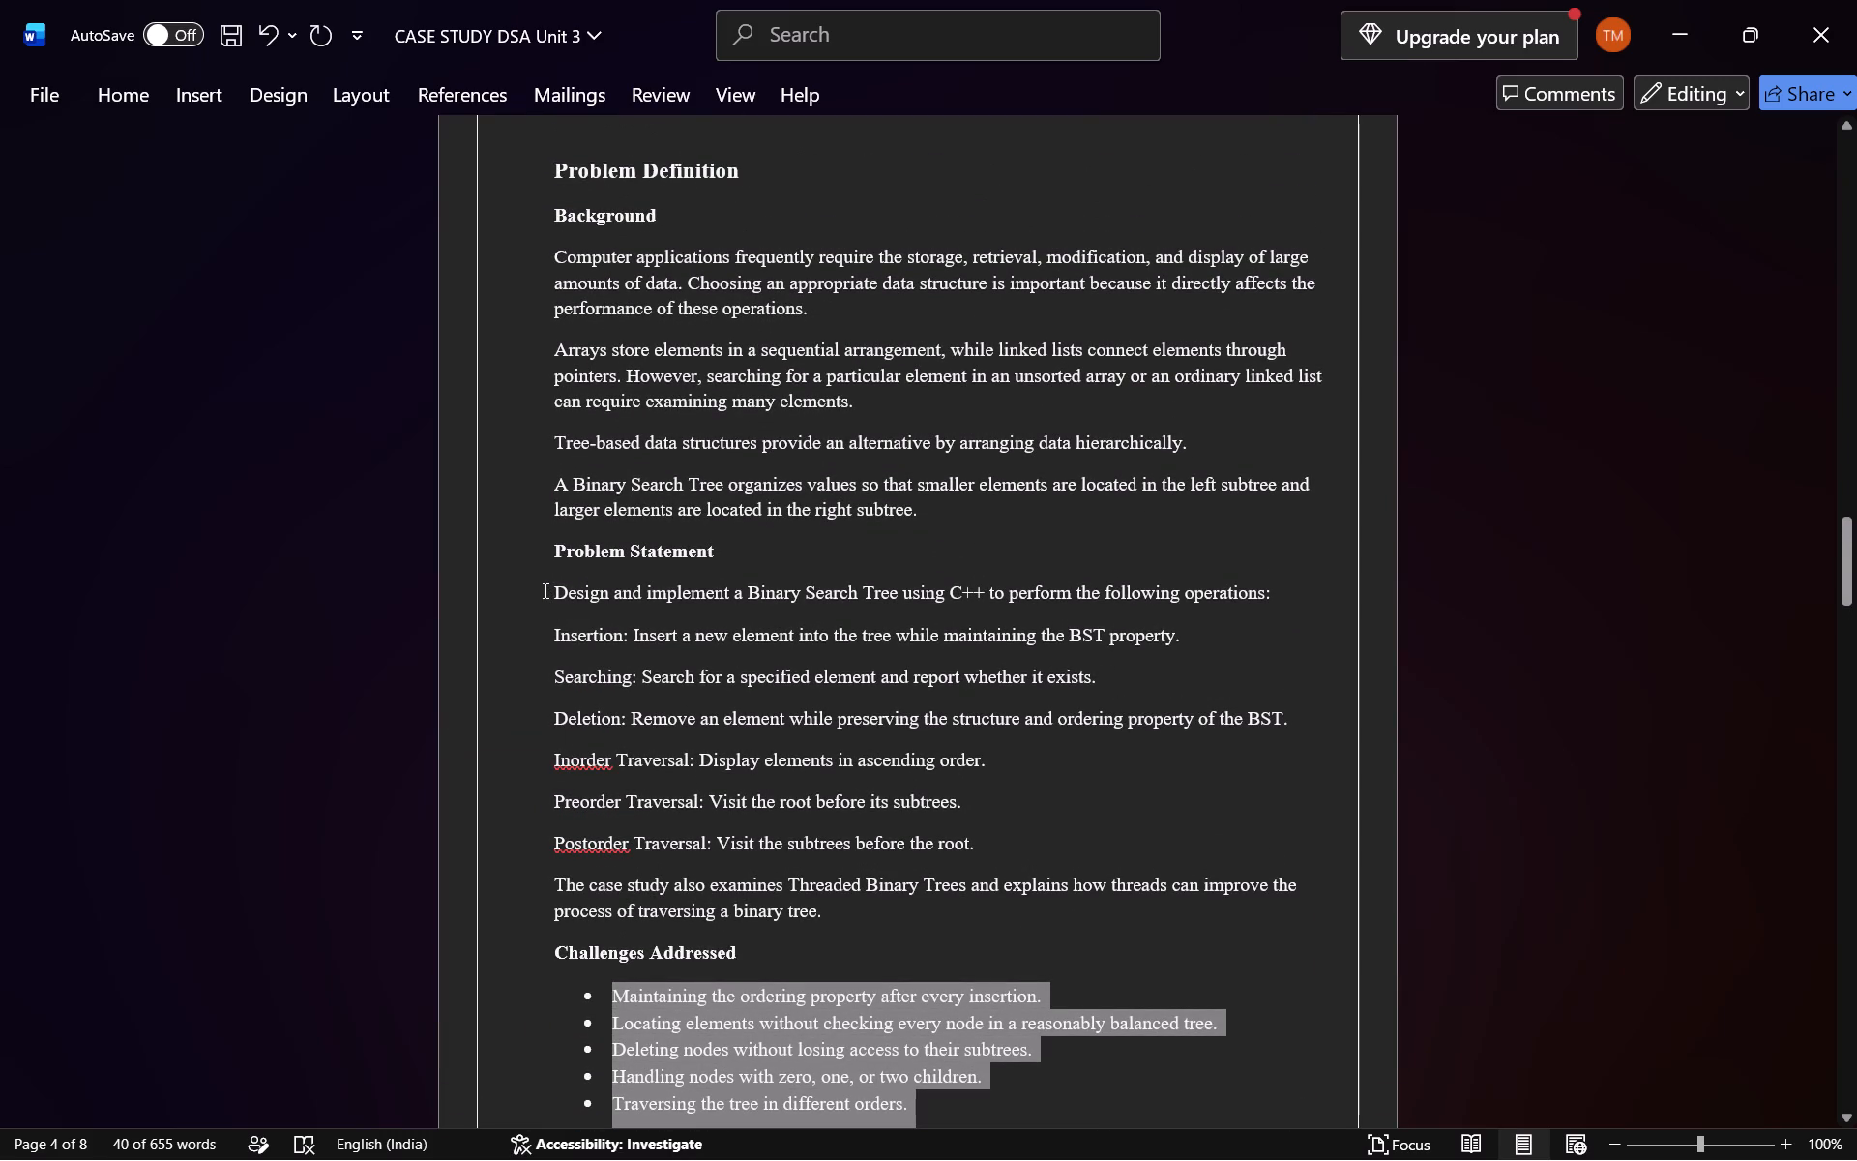
left_click_drag(543, 590, 828, 782)
left_click(491, 652)
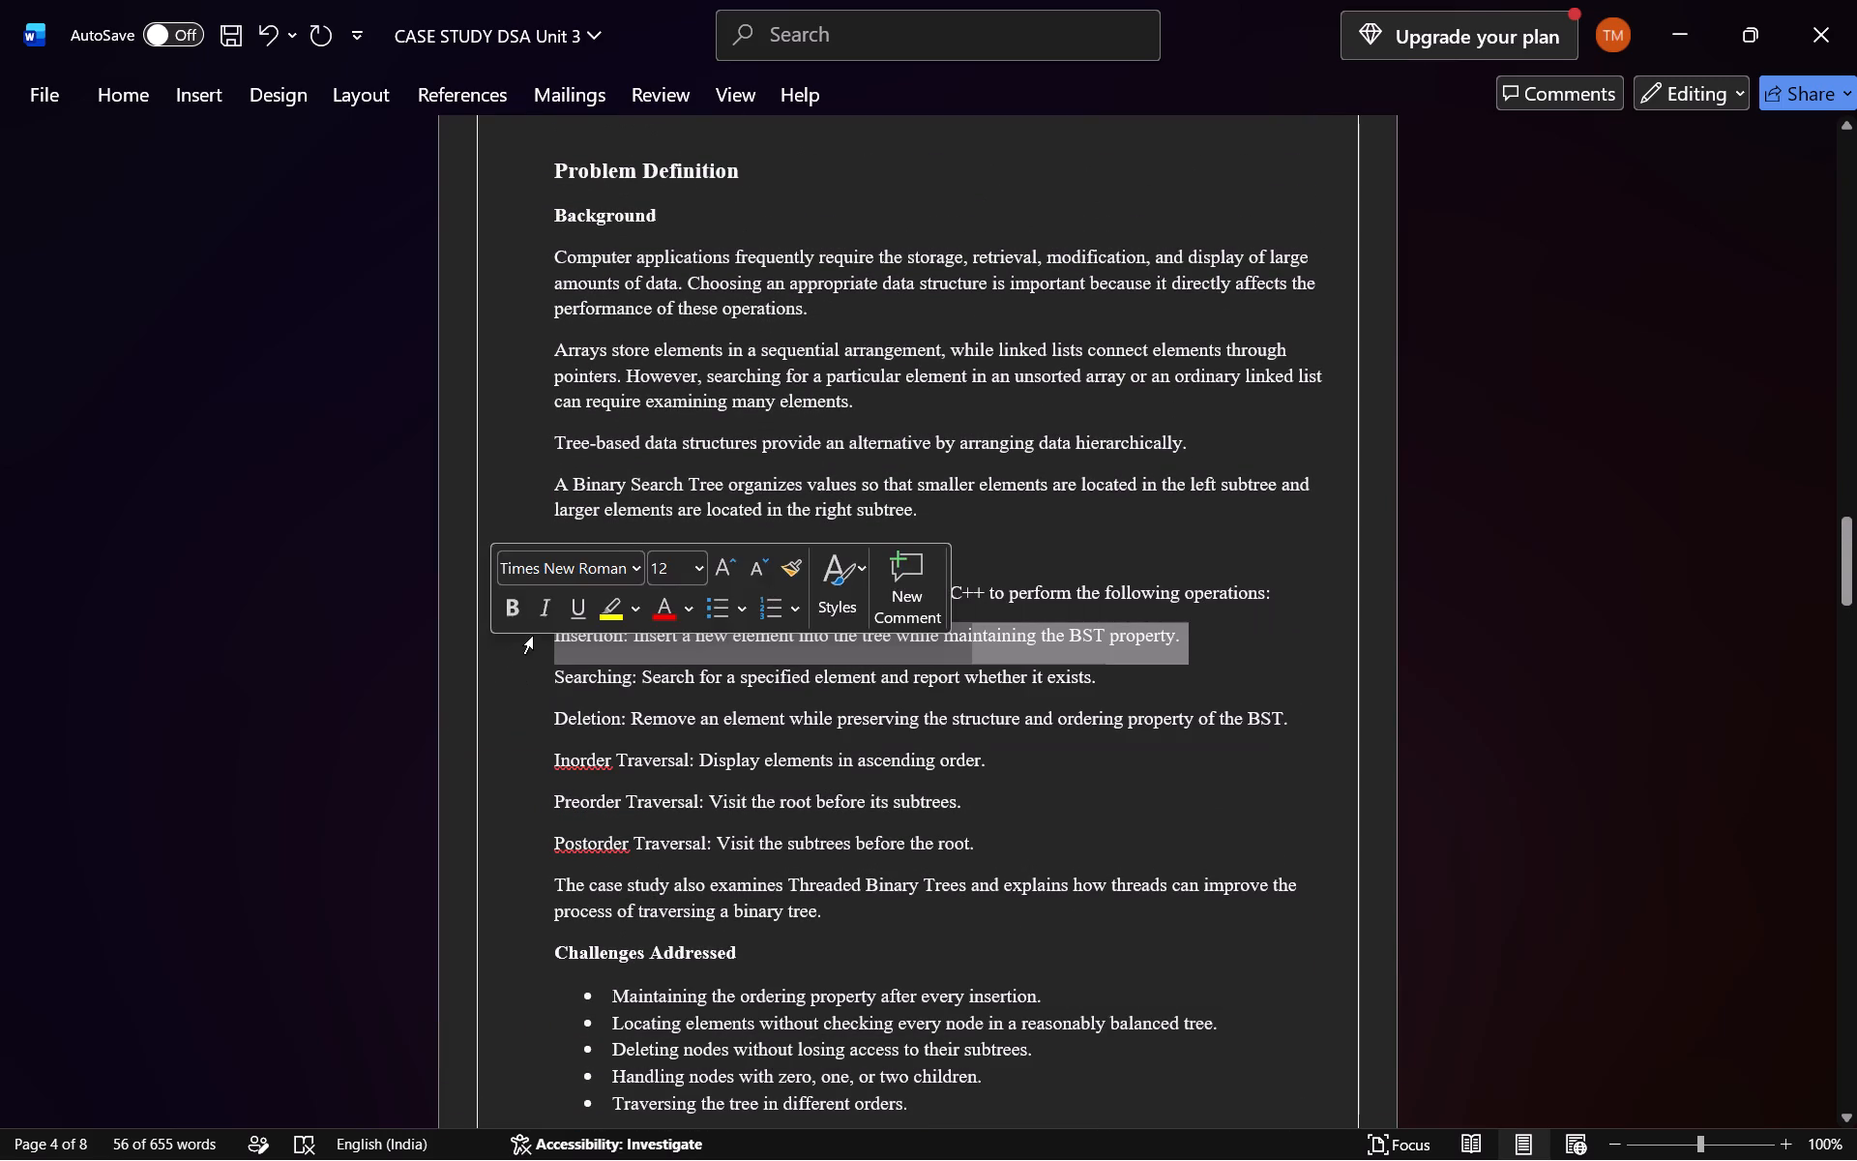
left_click(517, 697)
left_click(485, 599)
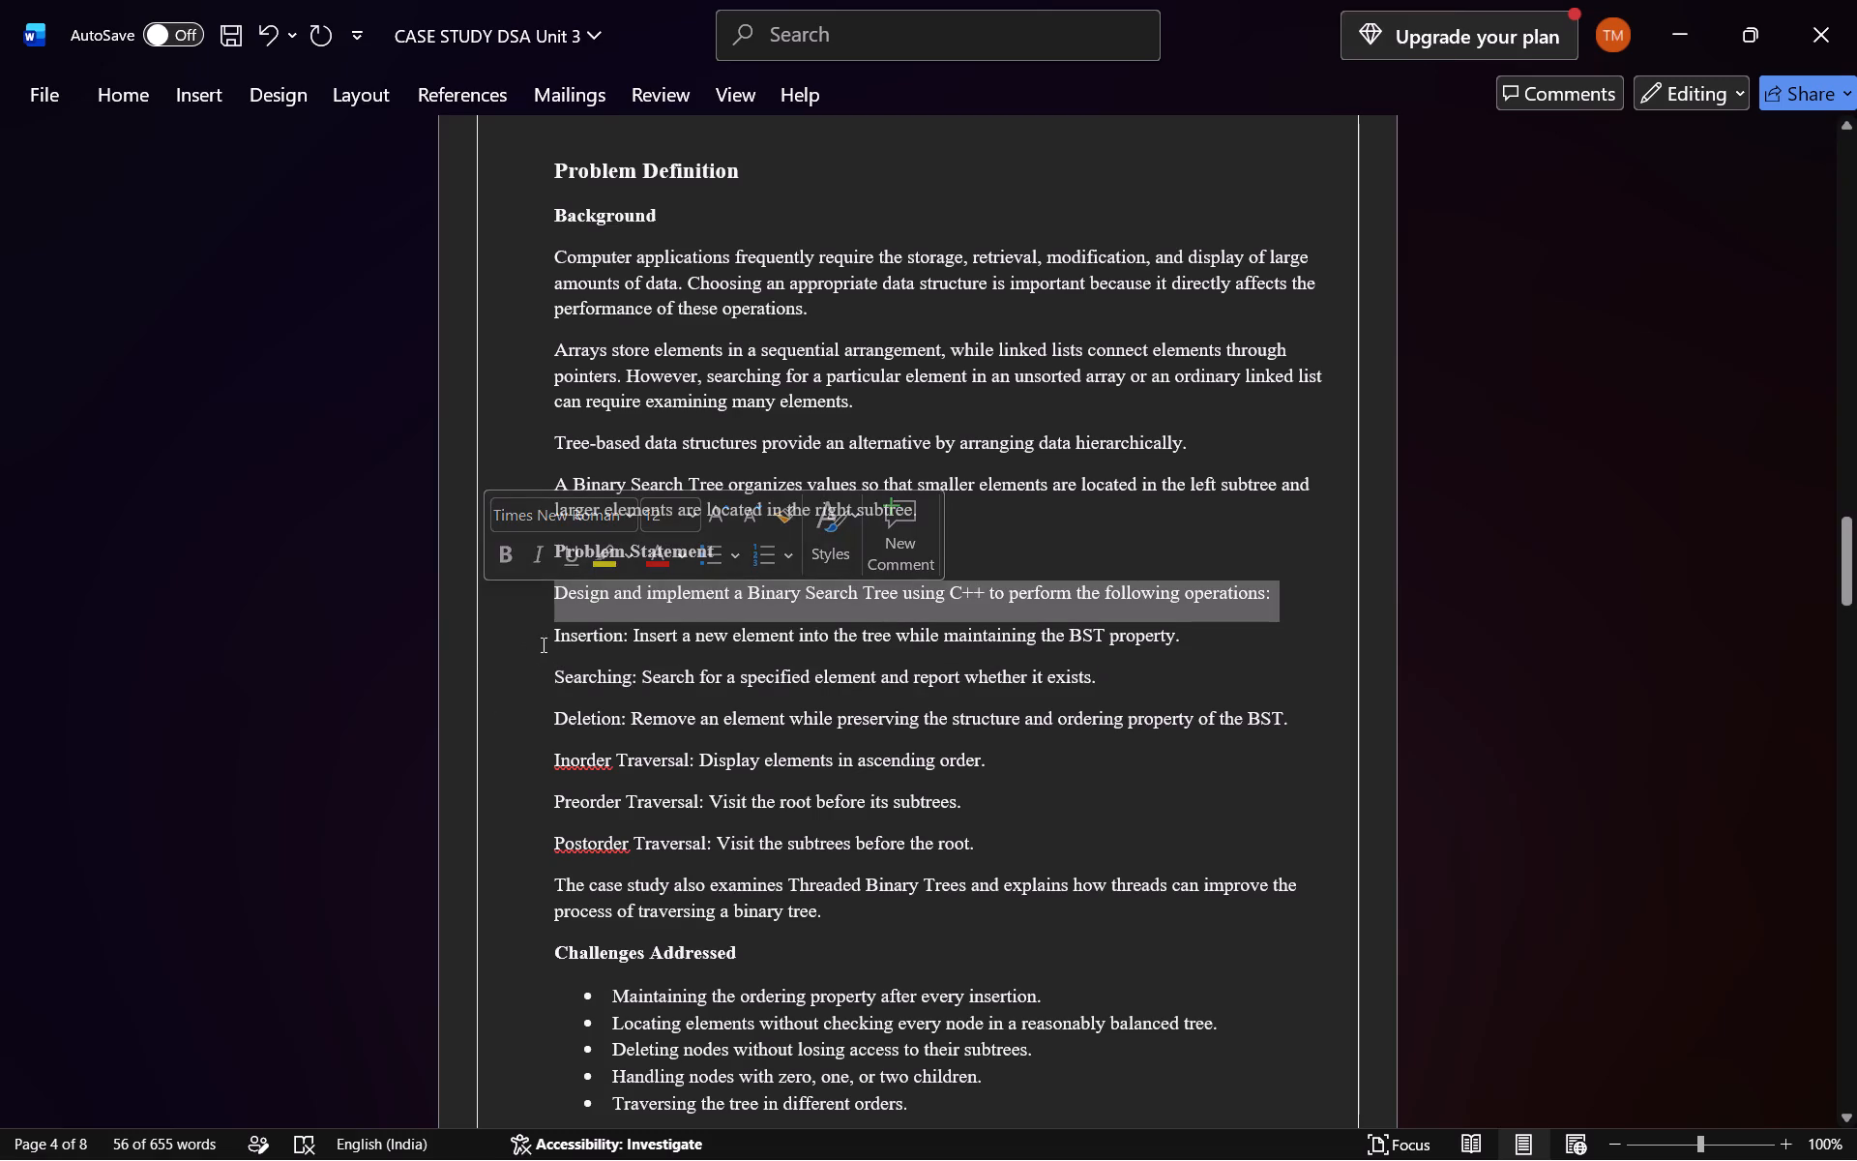
left_click_drag(541, 638, 909, 852)
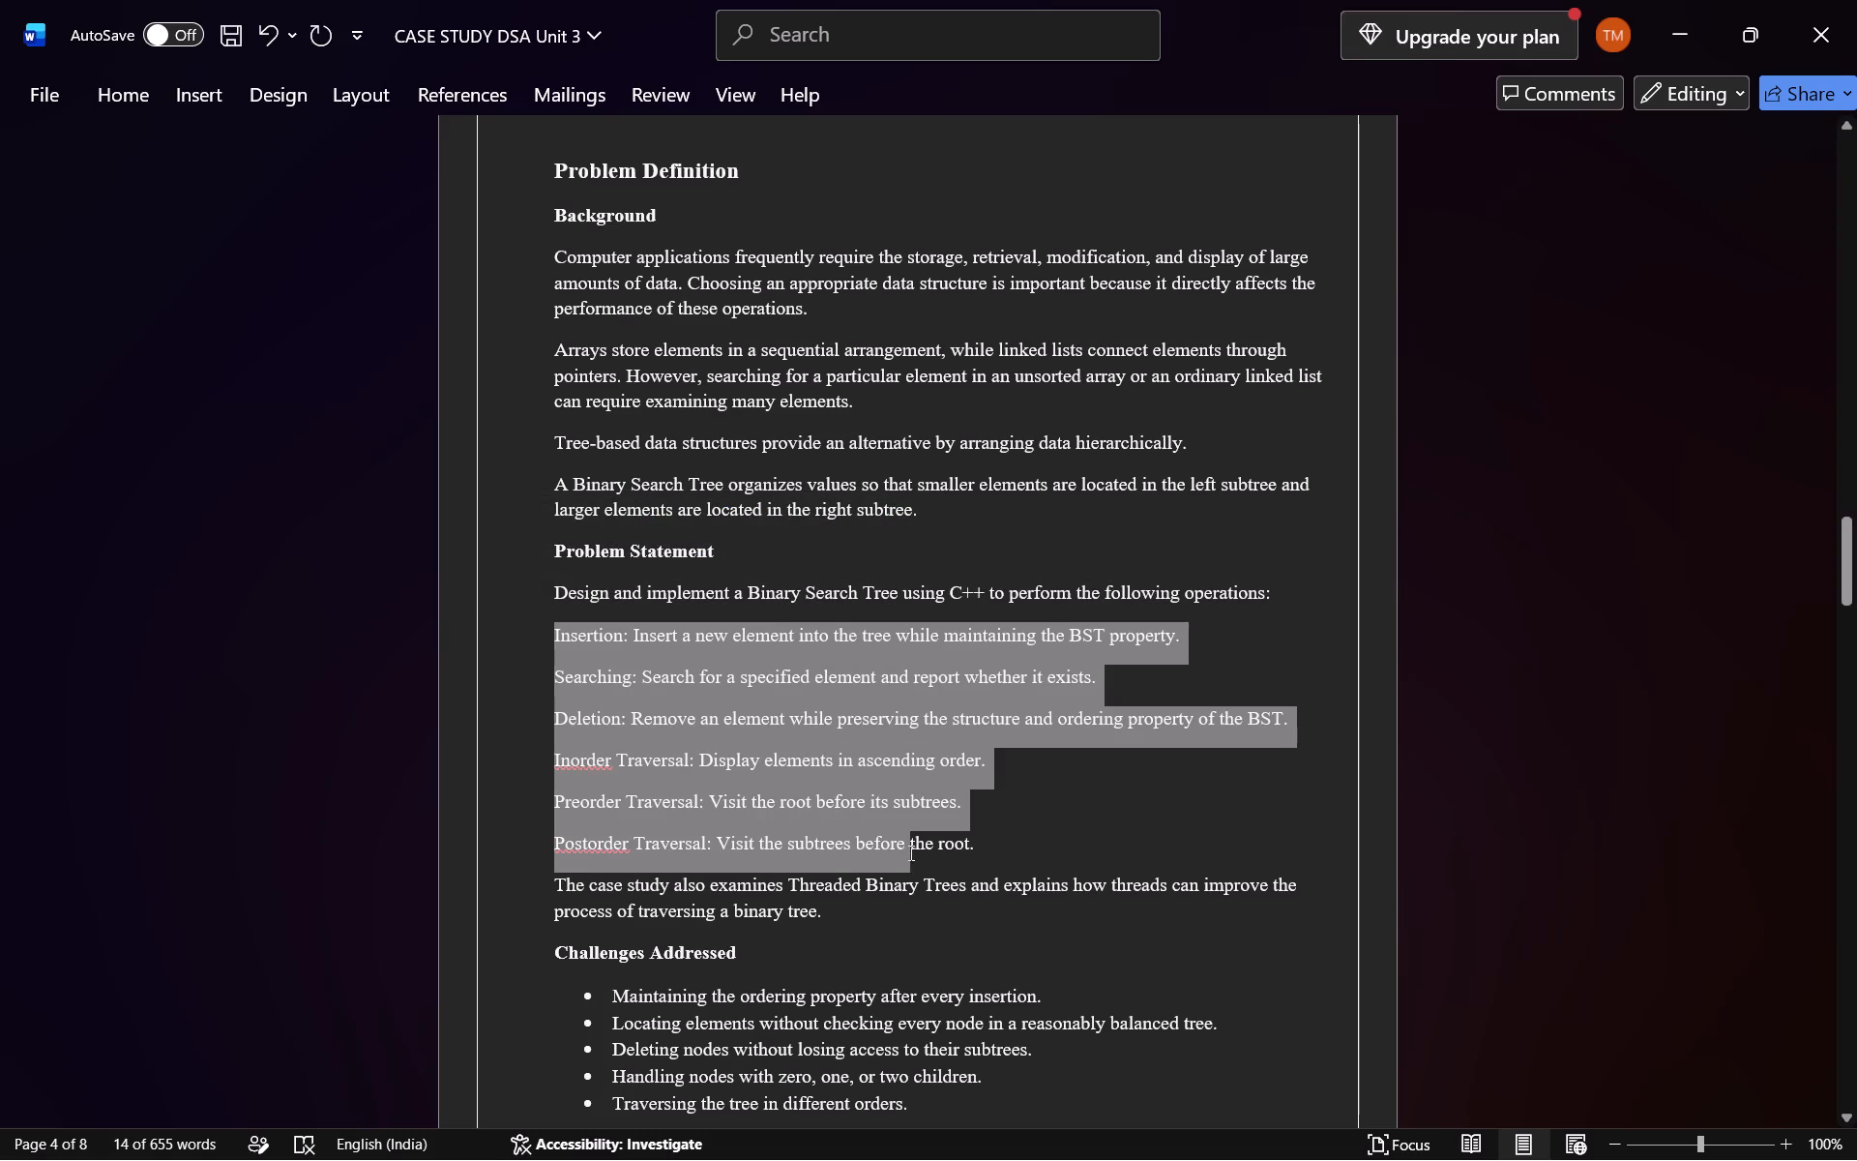
left_click_drag(909, 852, 1065, 852)
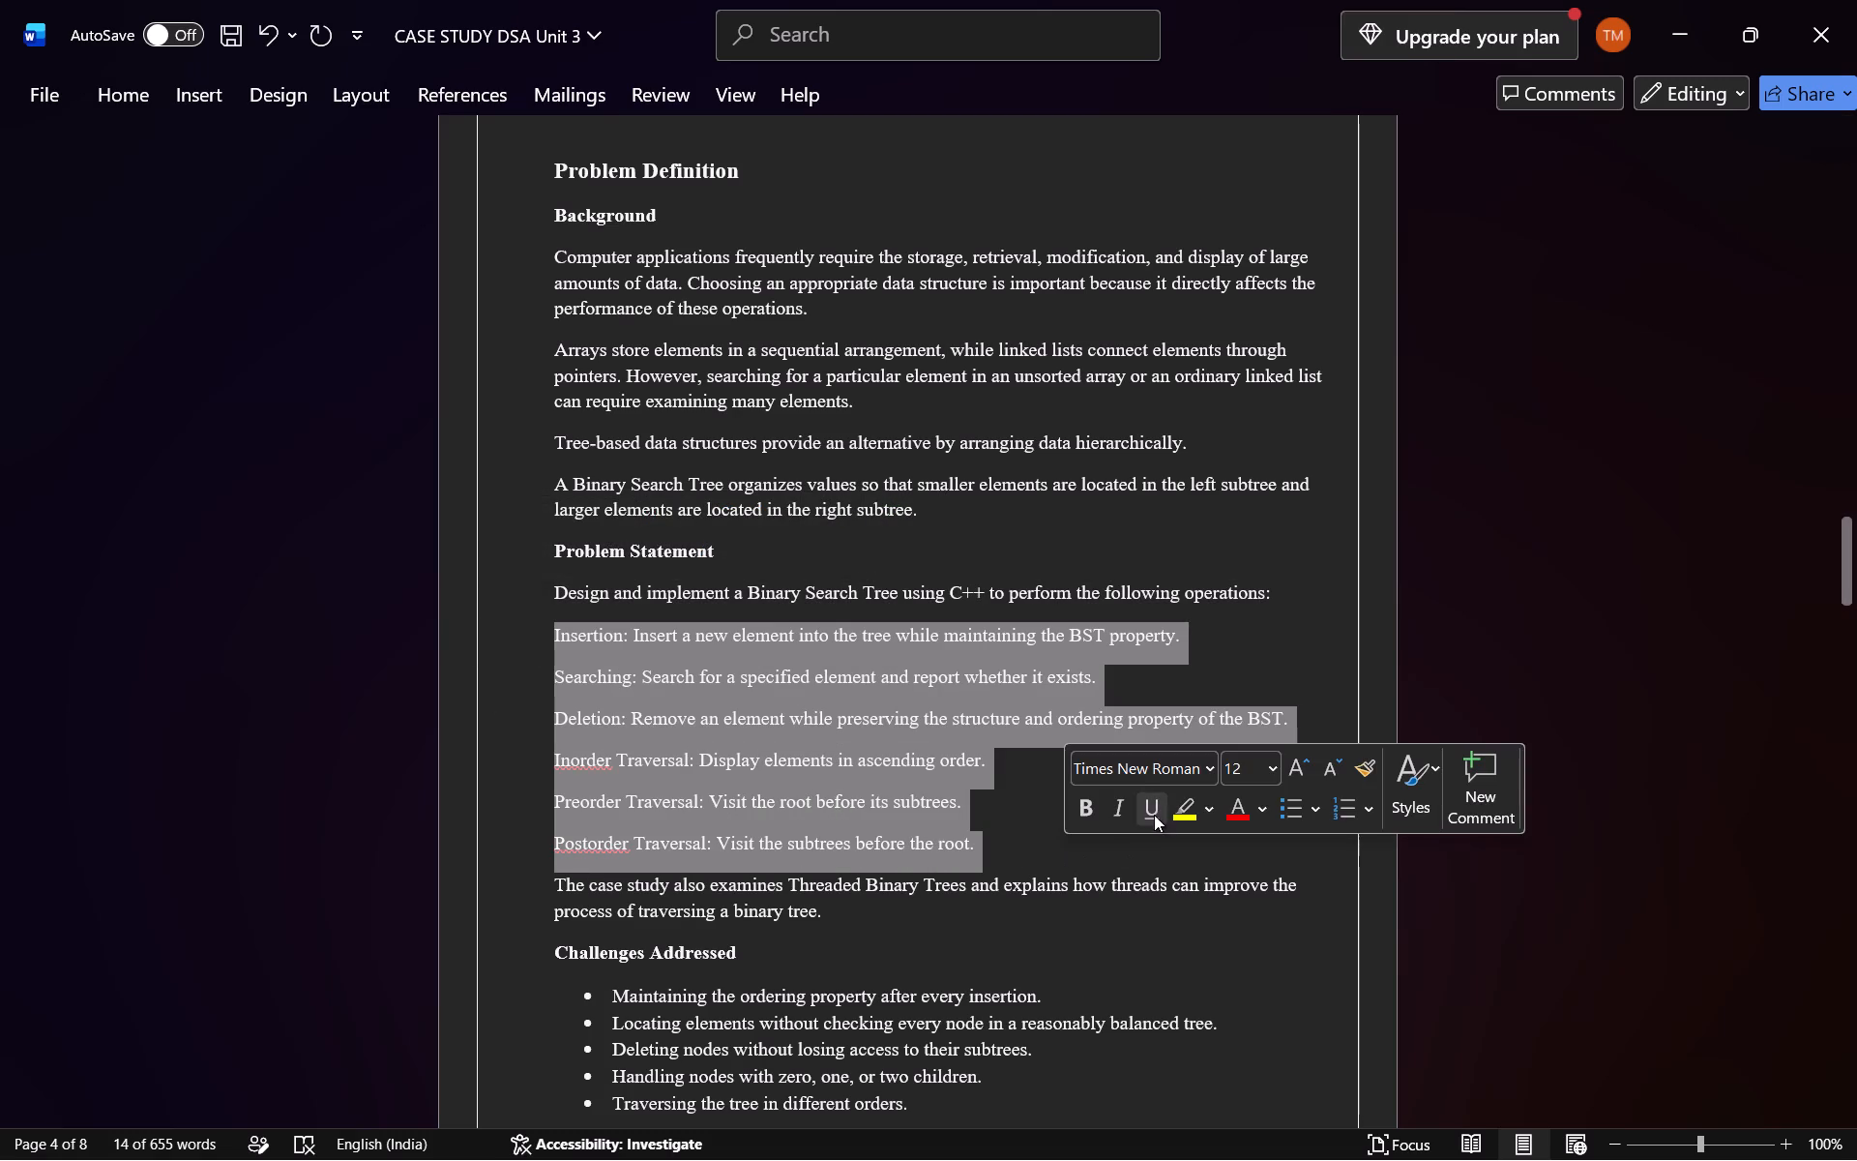
left_click(1278, 808)
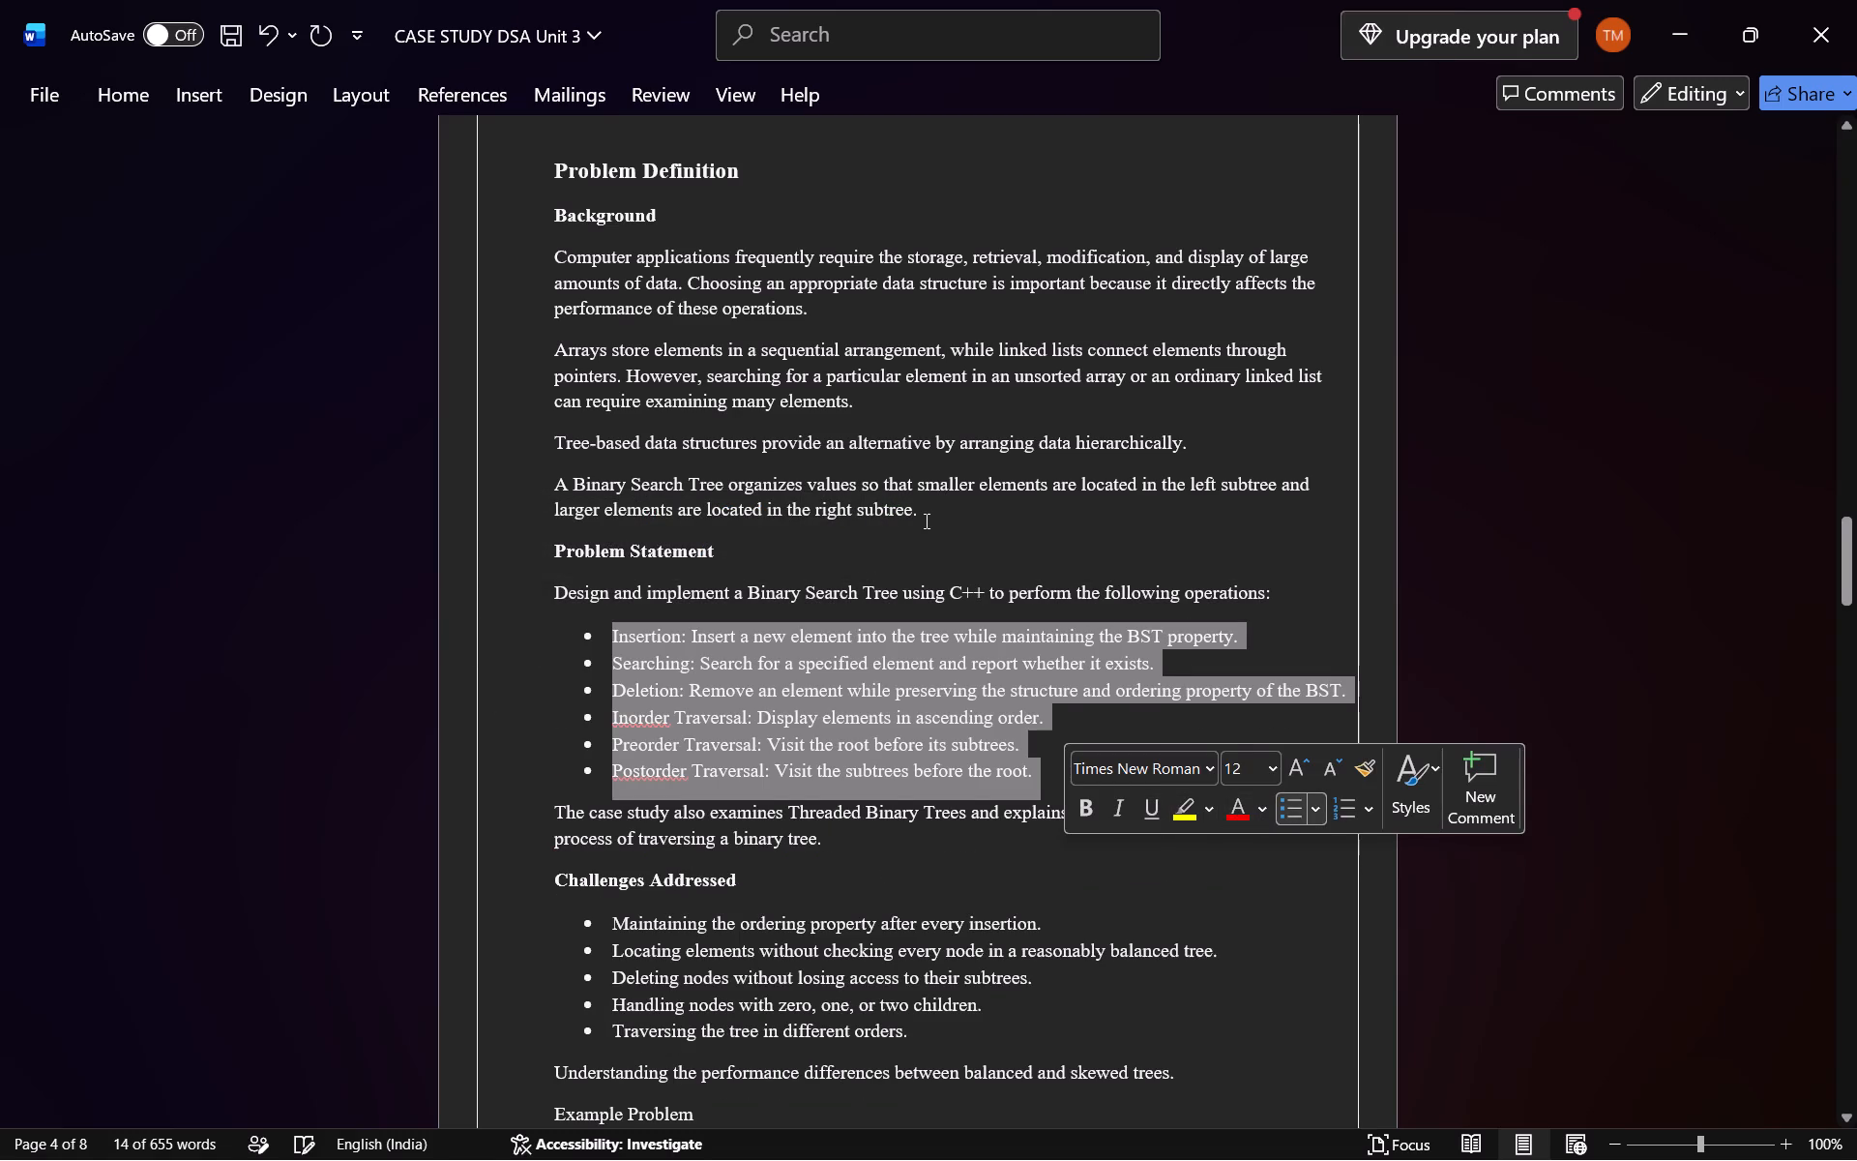
Delete the page 5 text above "Theory", from "50, 30, 70, 20, 40, 60, 80" through the "Expected Result" paragraph.
scroll(925, 521, "up", 3)
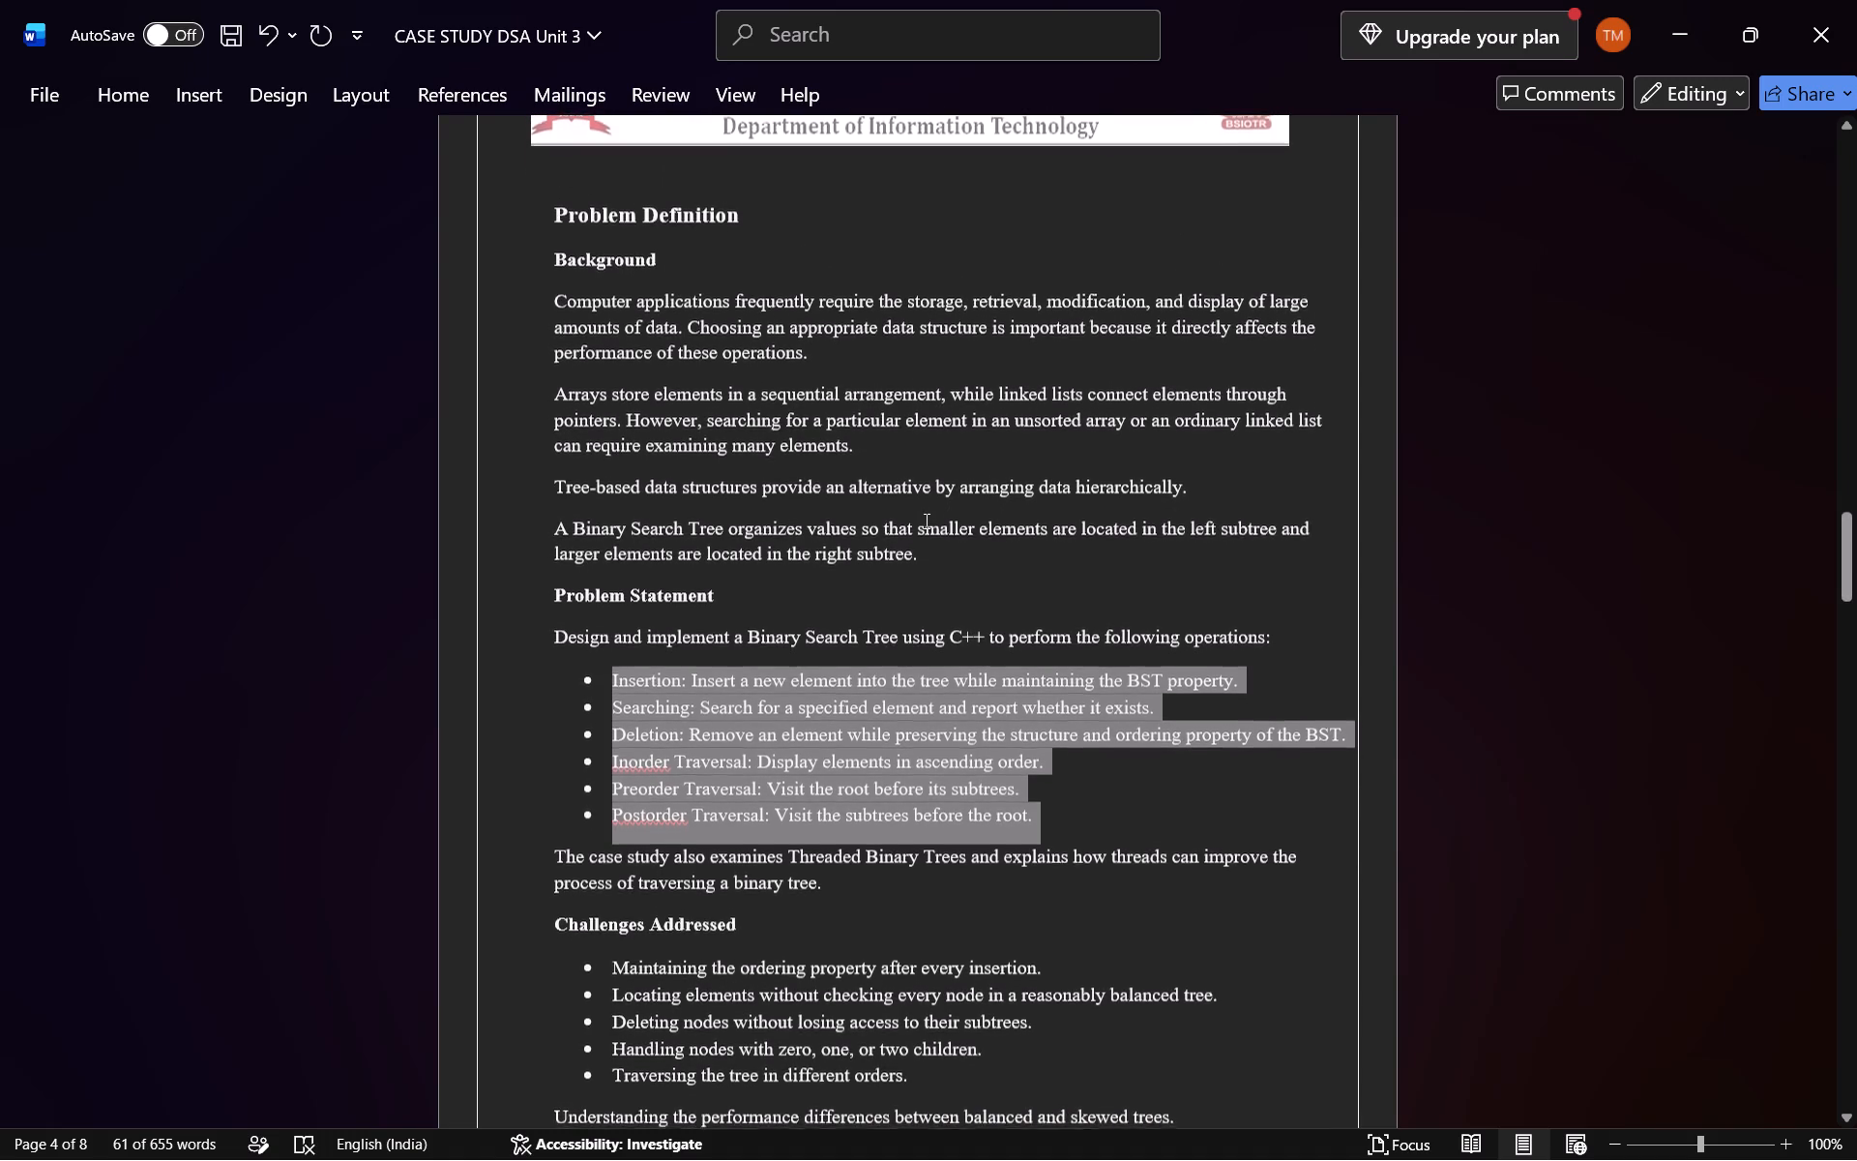
scroll(925, 521, "up", 3)
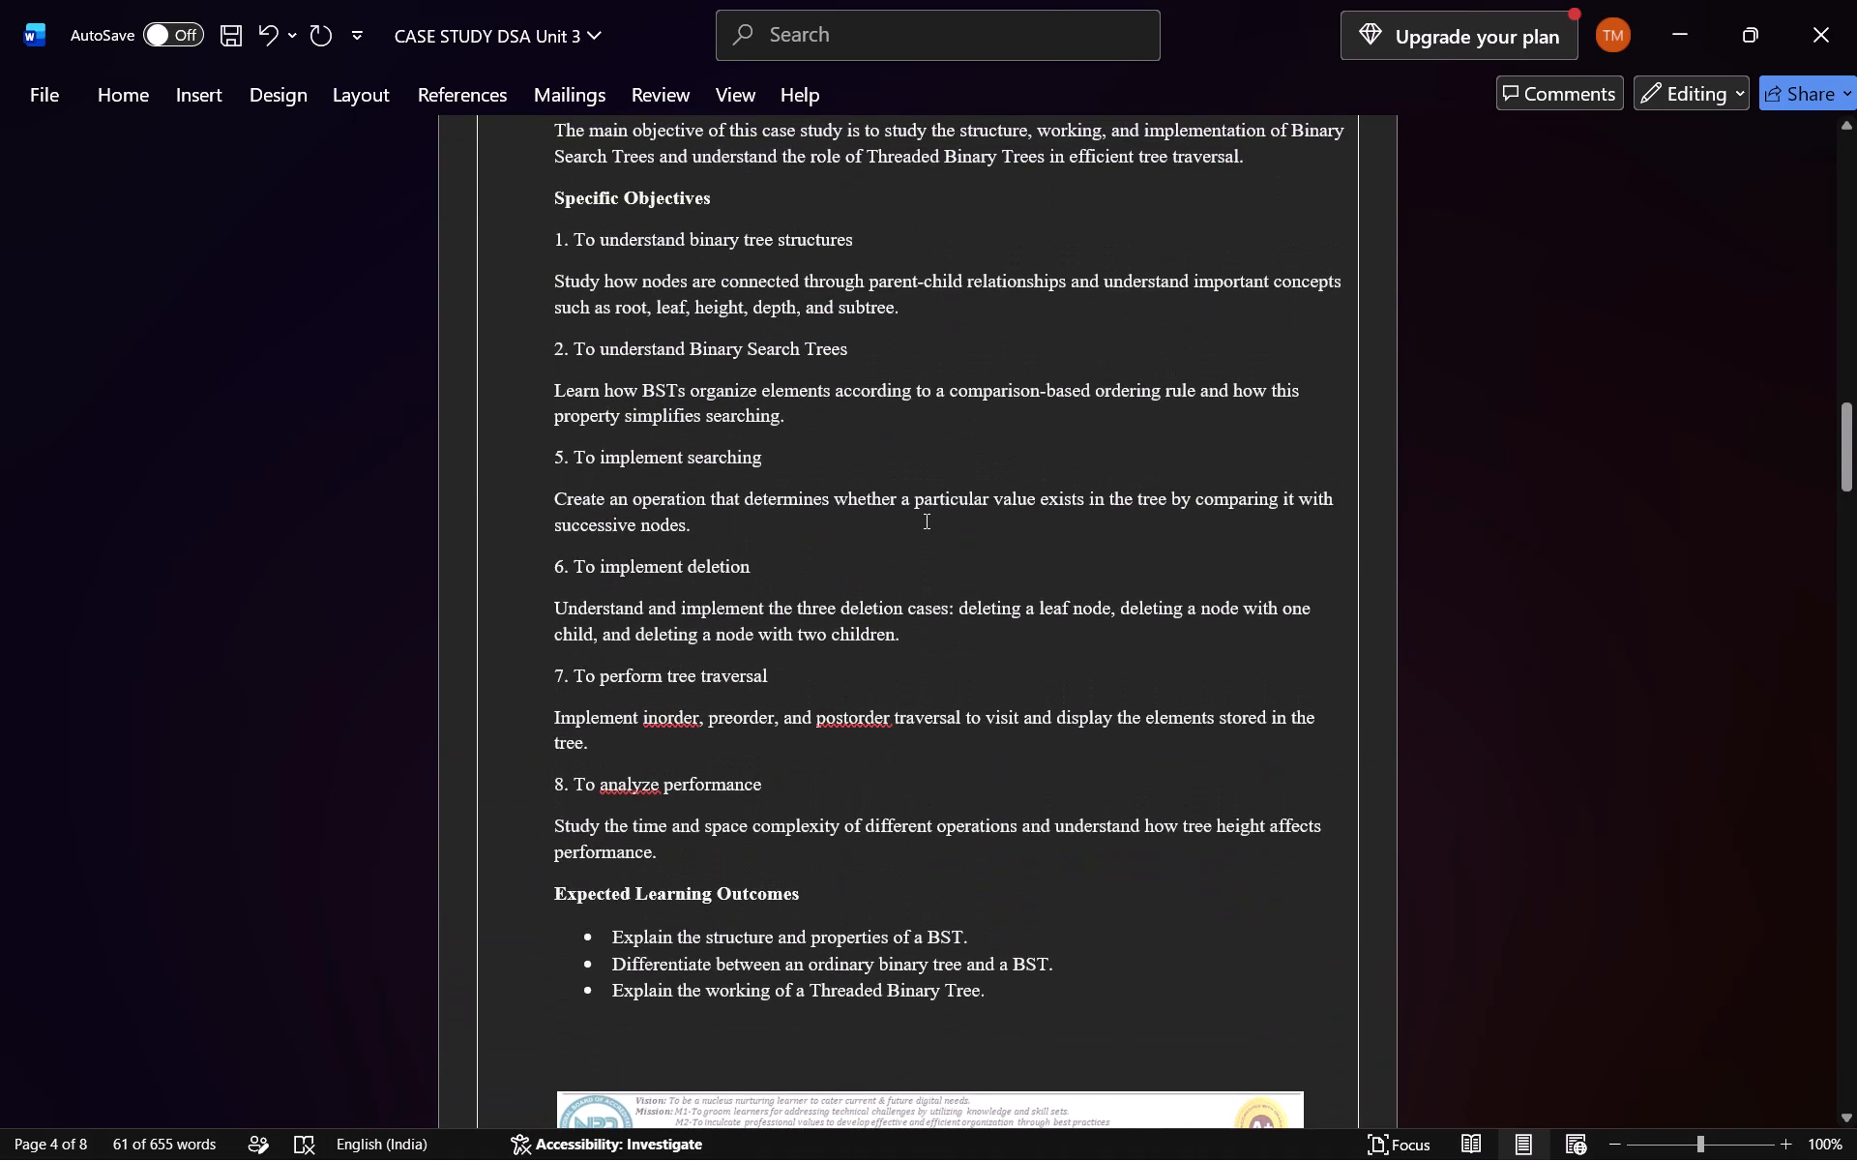
scroll(925, 521, "down", 6)
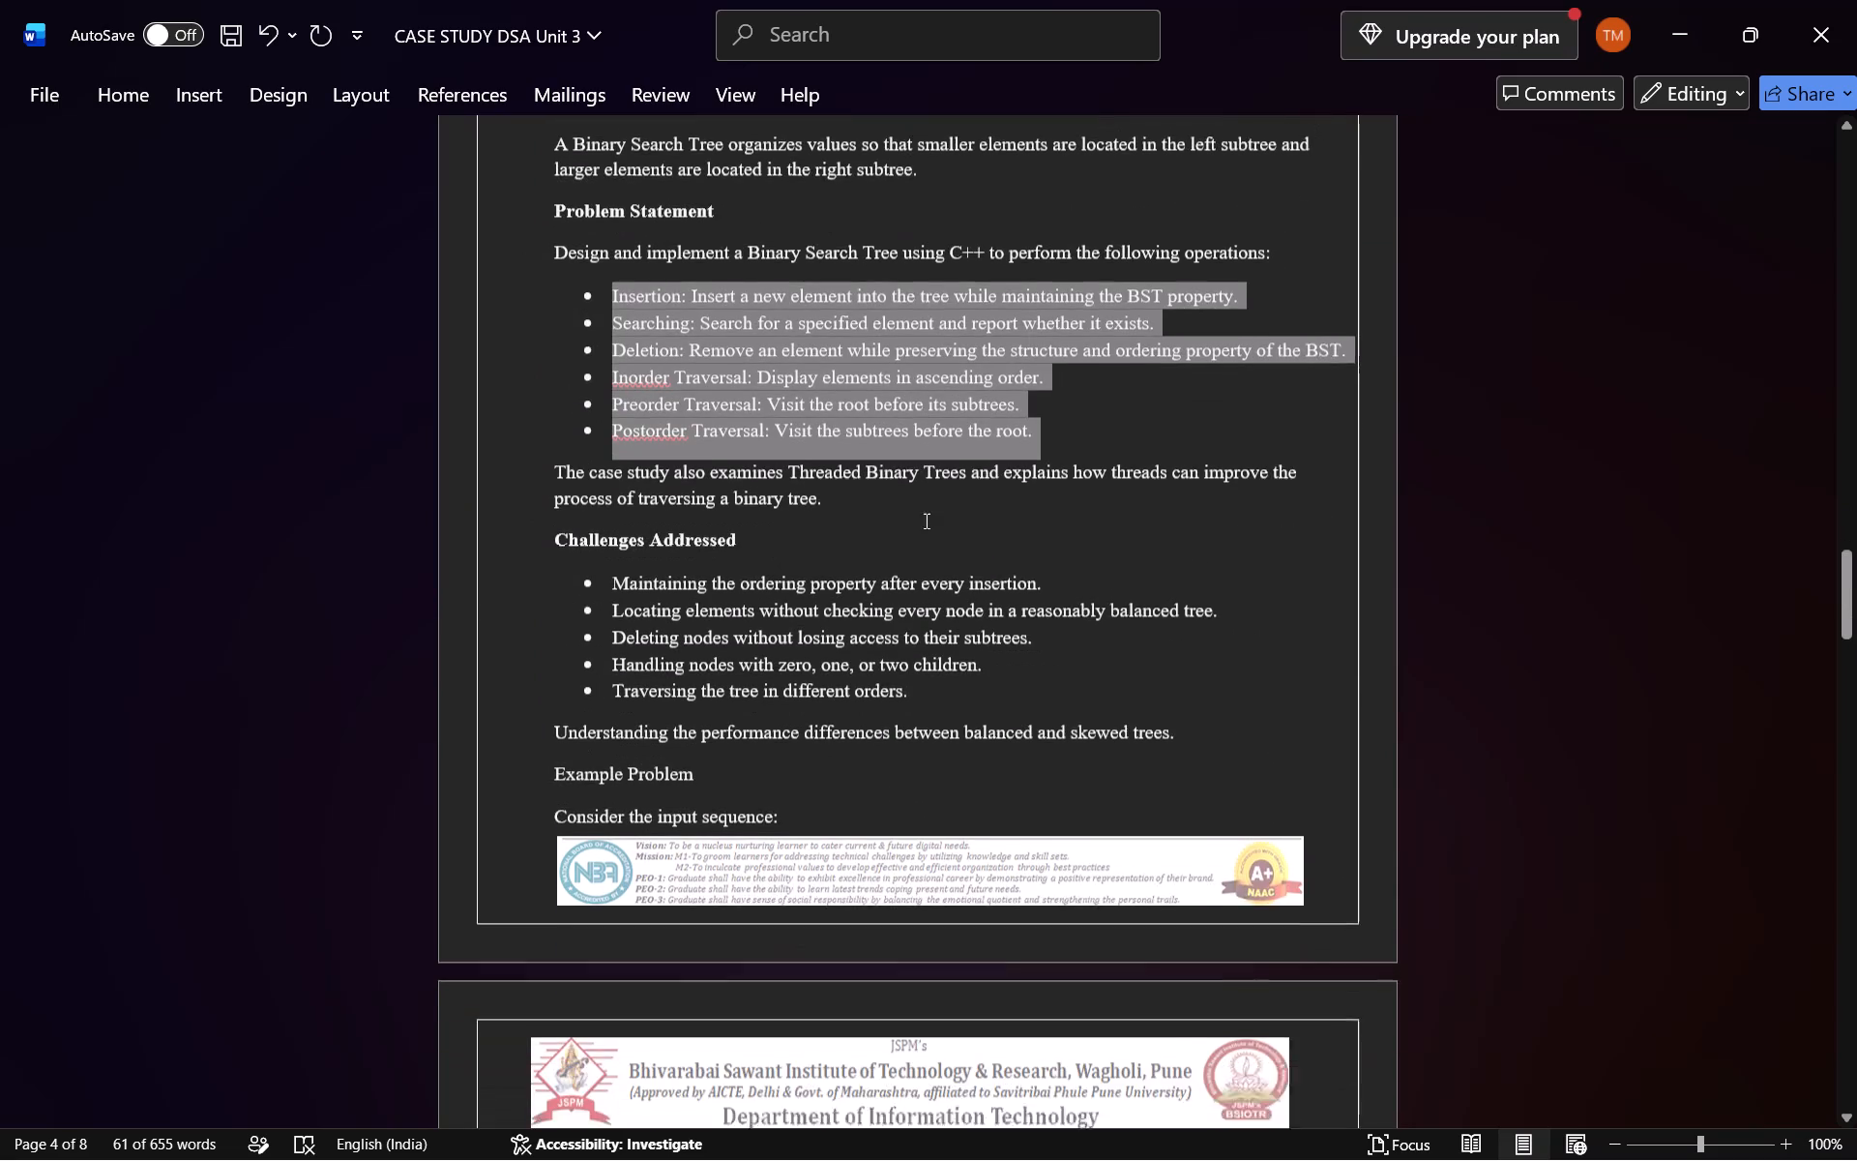
scroll(925, 521, "down", 1)
scroll(925, 521, "right", 1)
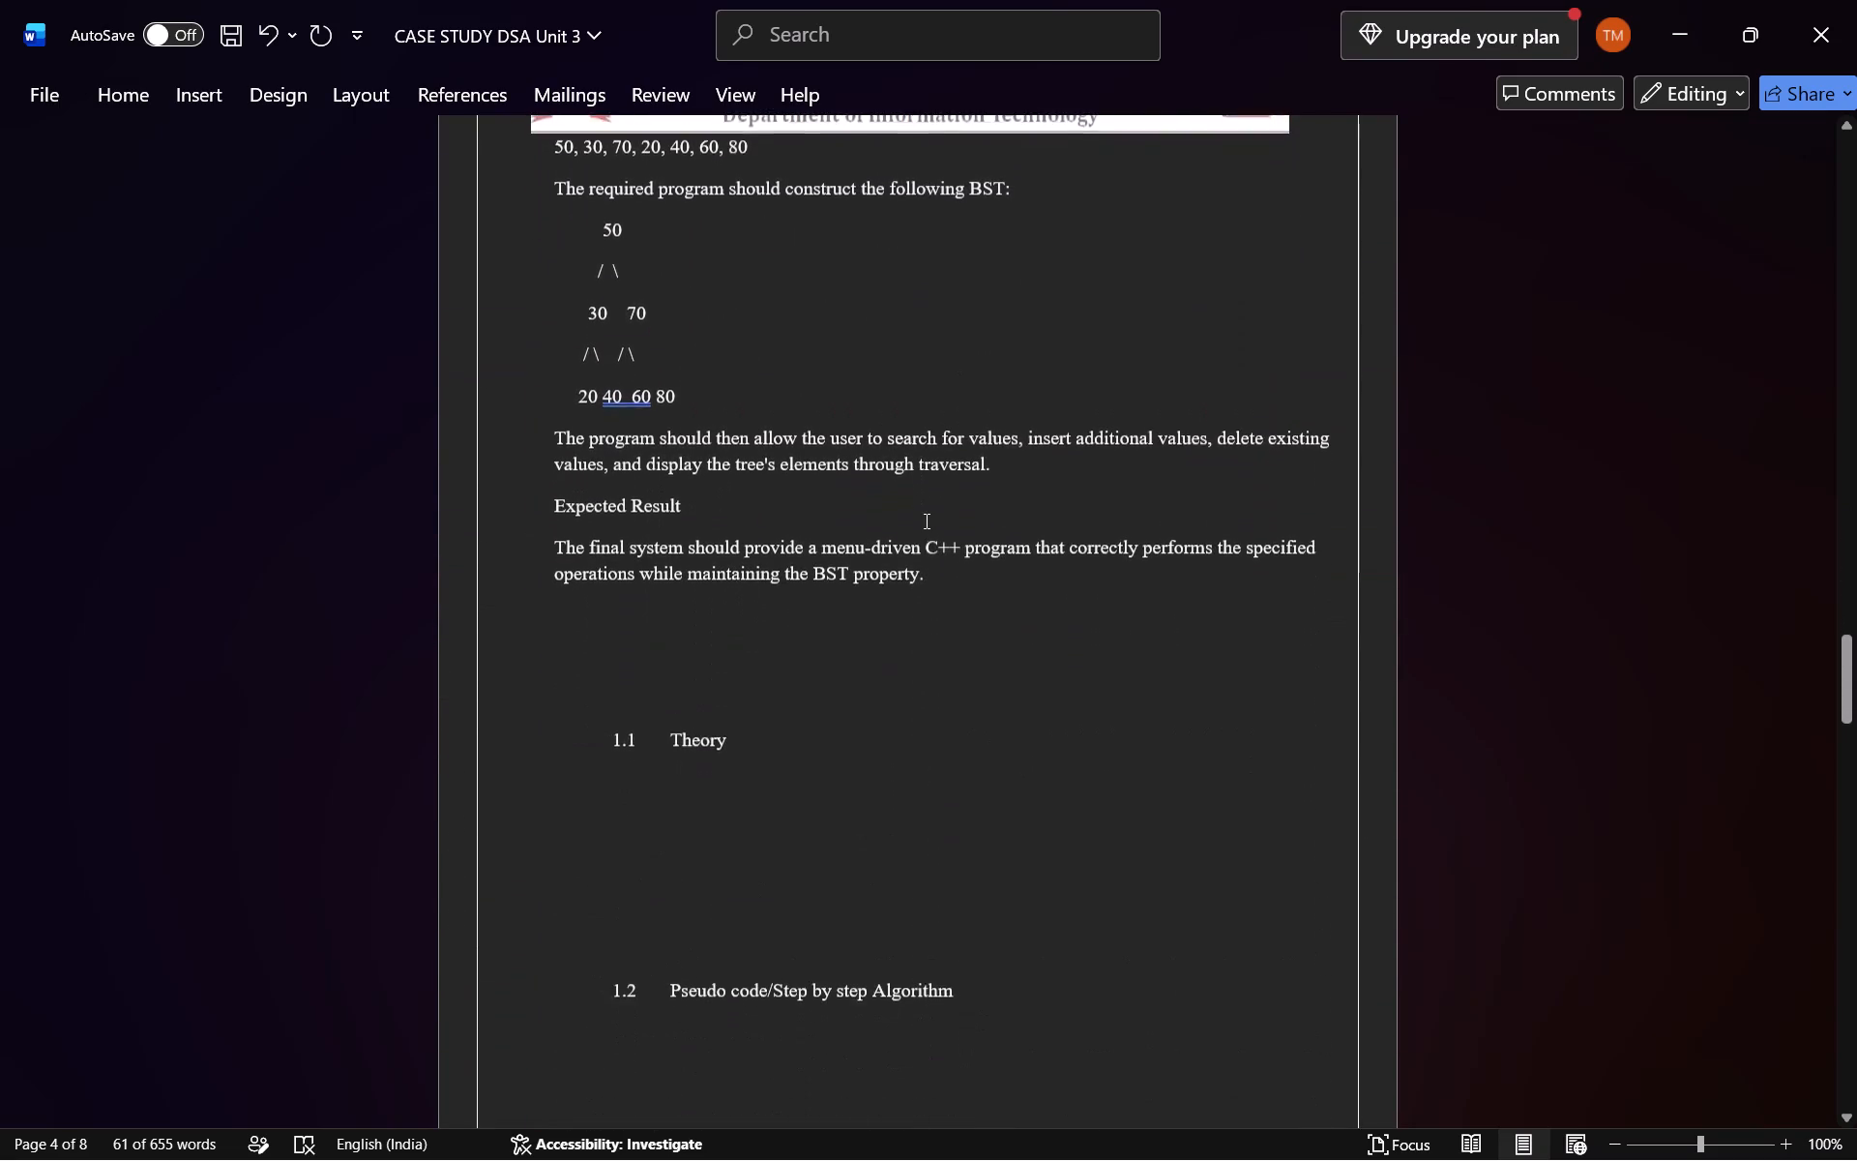
scroll(925, 521, "right", 1)
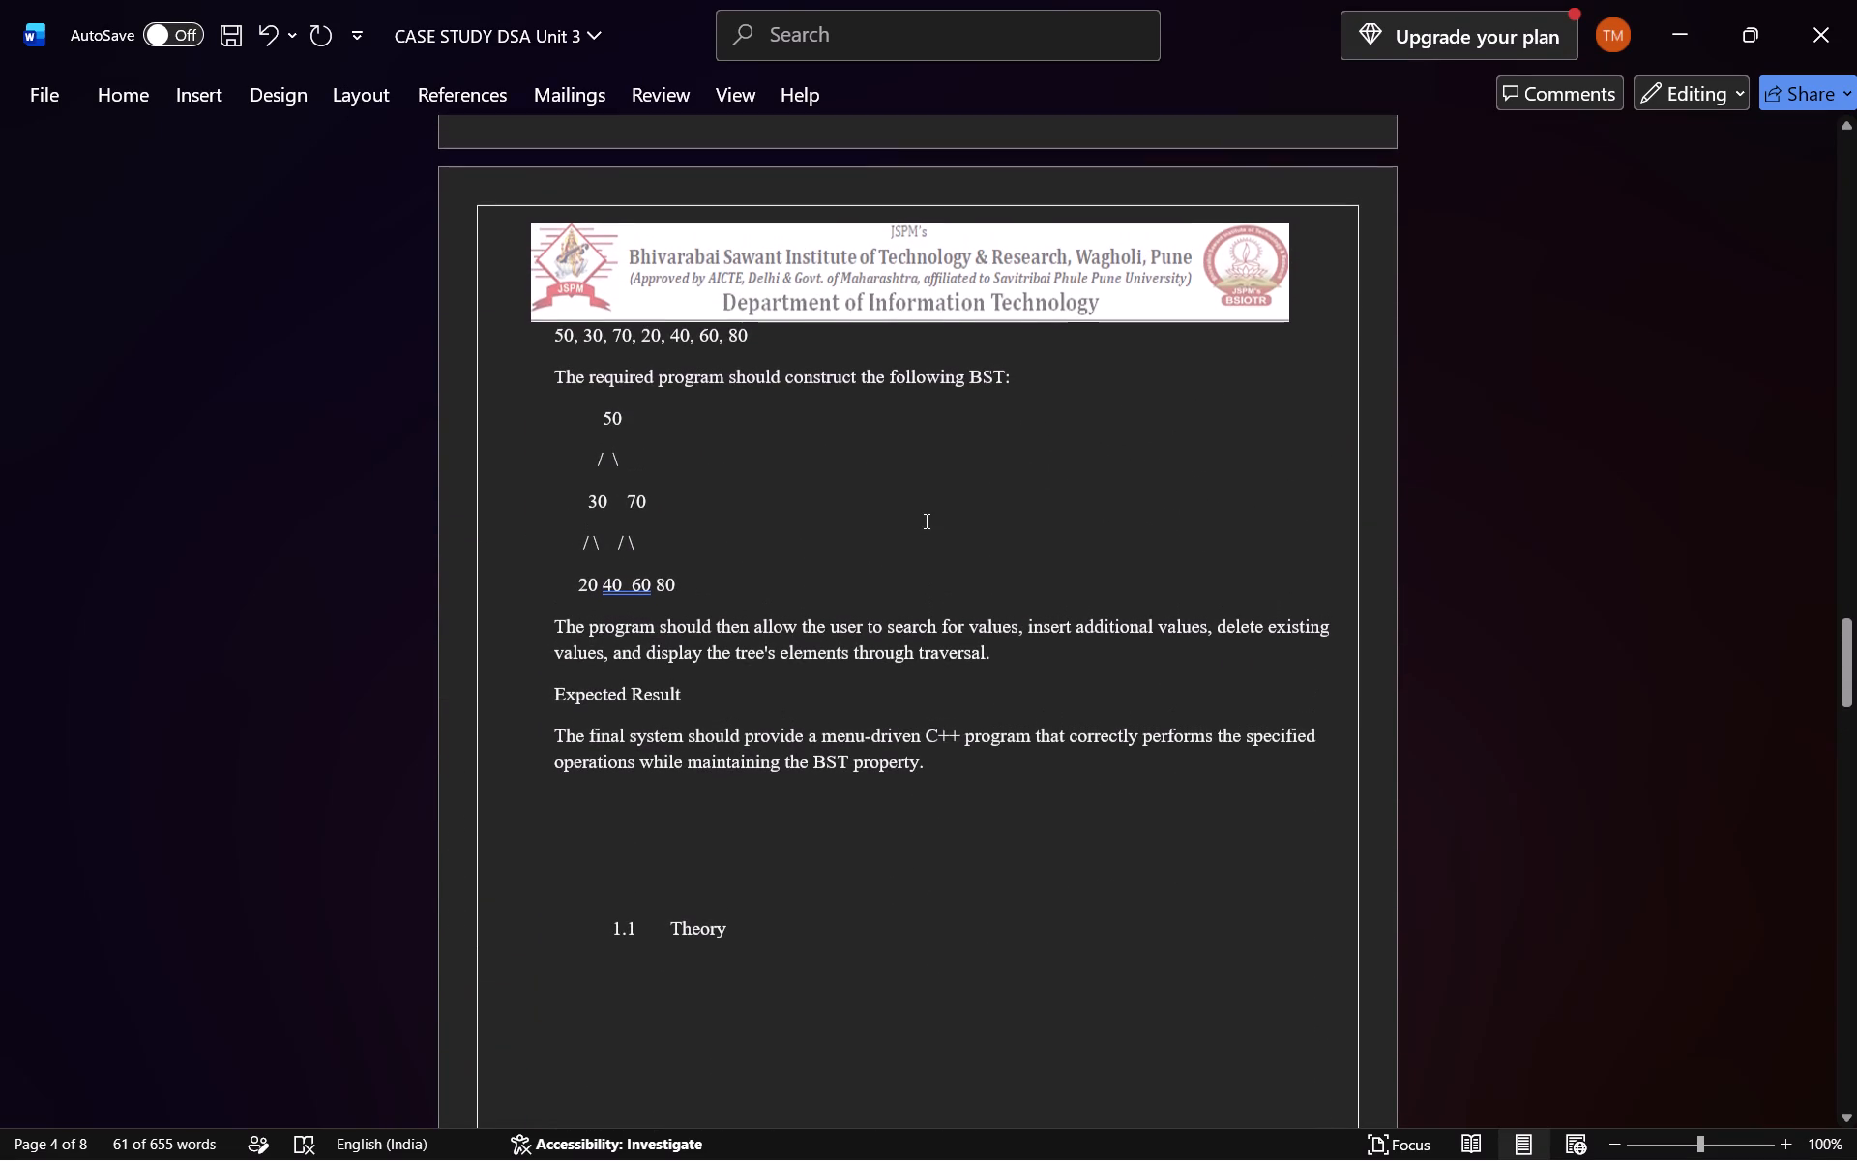
left_click_drag(976, 795, 532, 326)
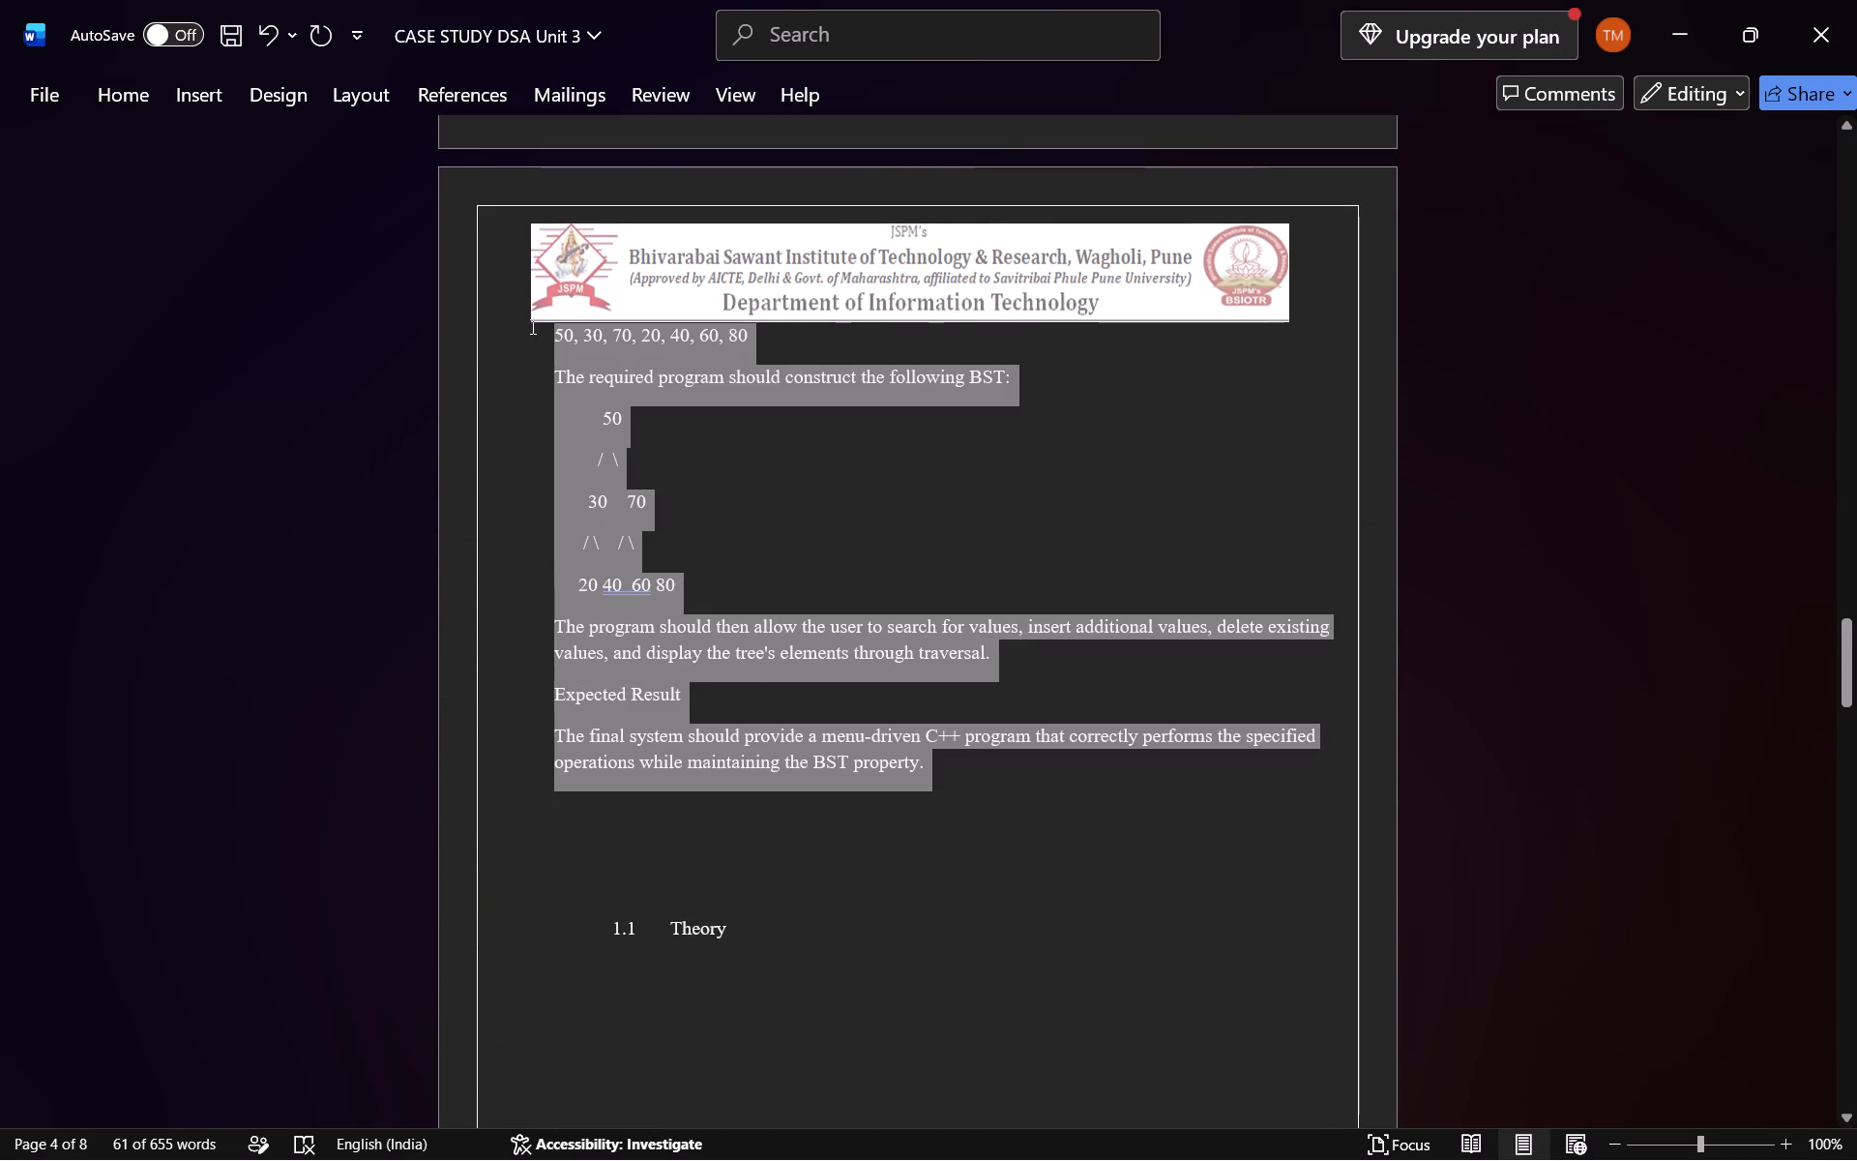
left_click_drag(532, 326, 534, 330)
key("BackSpace")
Delete the last three lines on page 4, from "Understanding the performance differences" through "Consider the input sequence:".
scroll(534, 330, "up", 1)
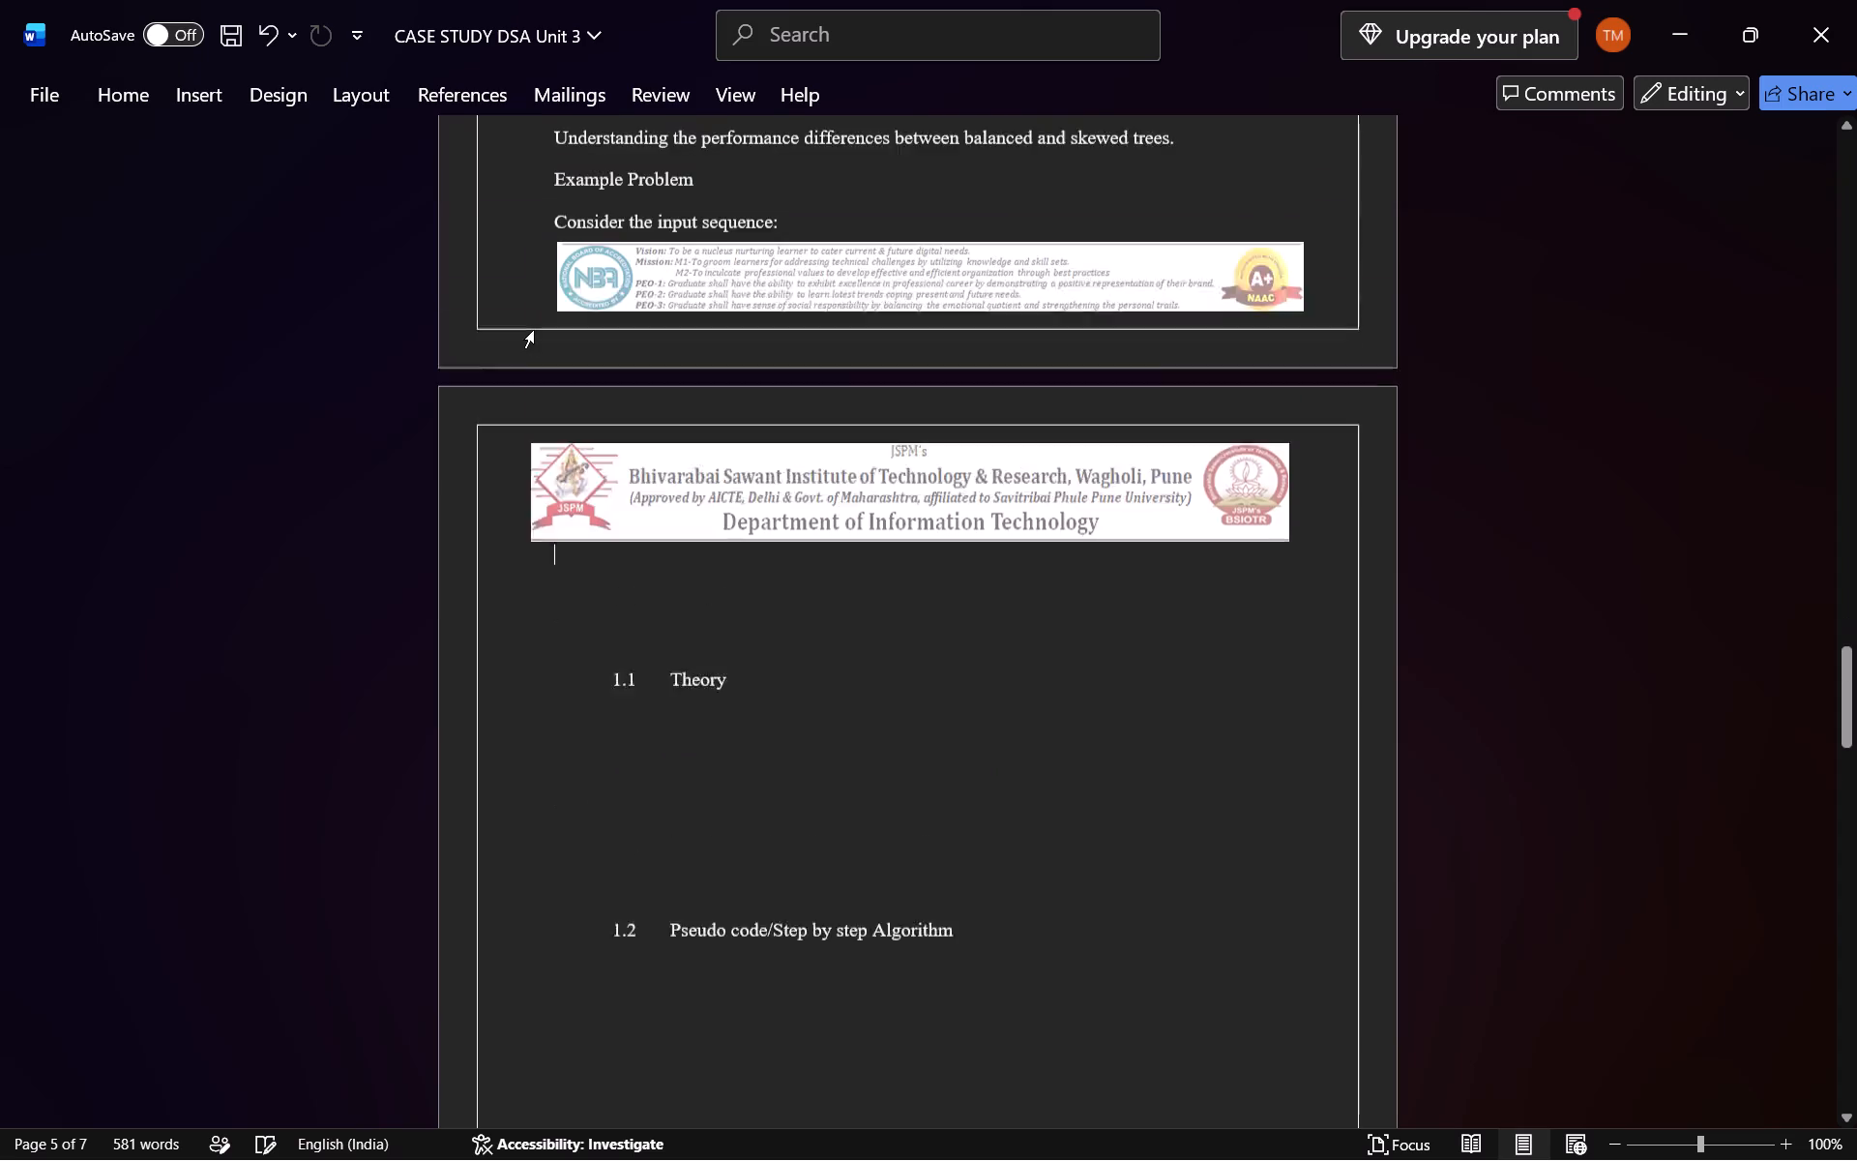
scroll(534, 330, "up", 2)
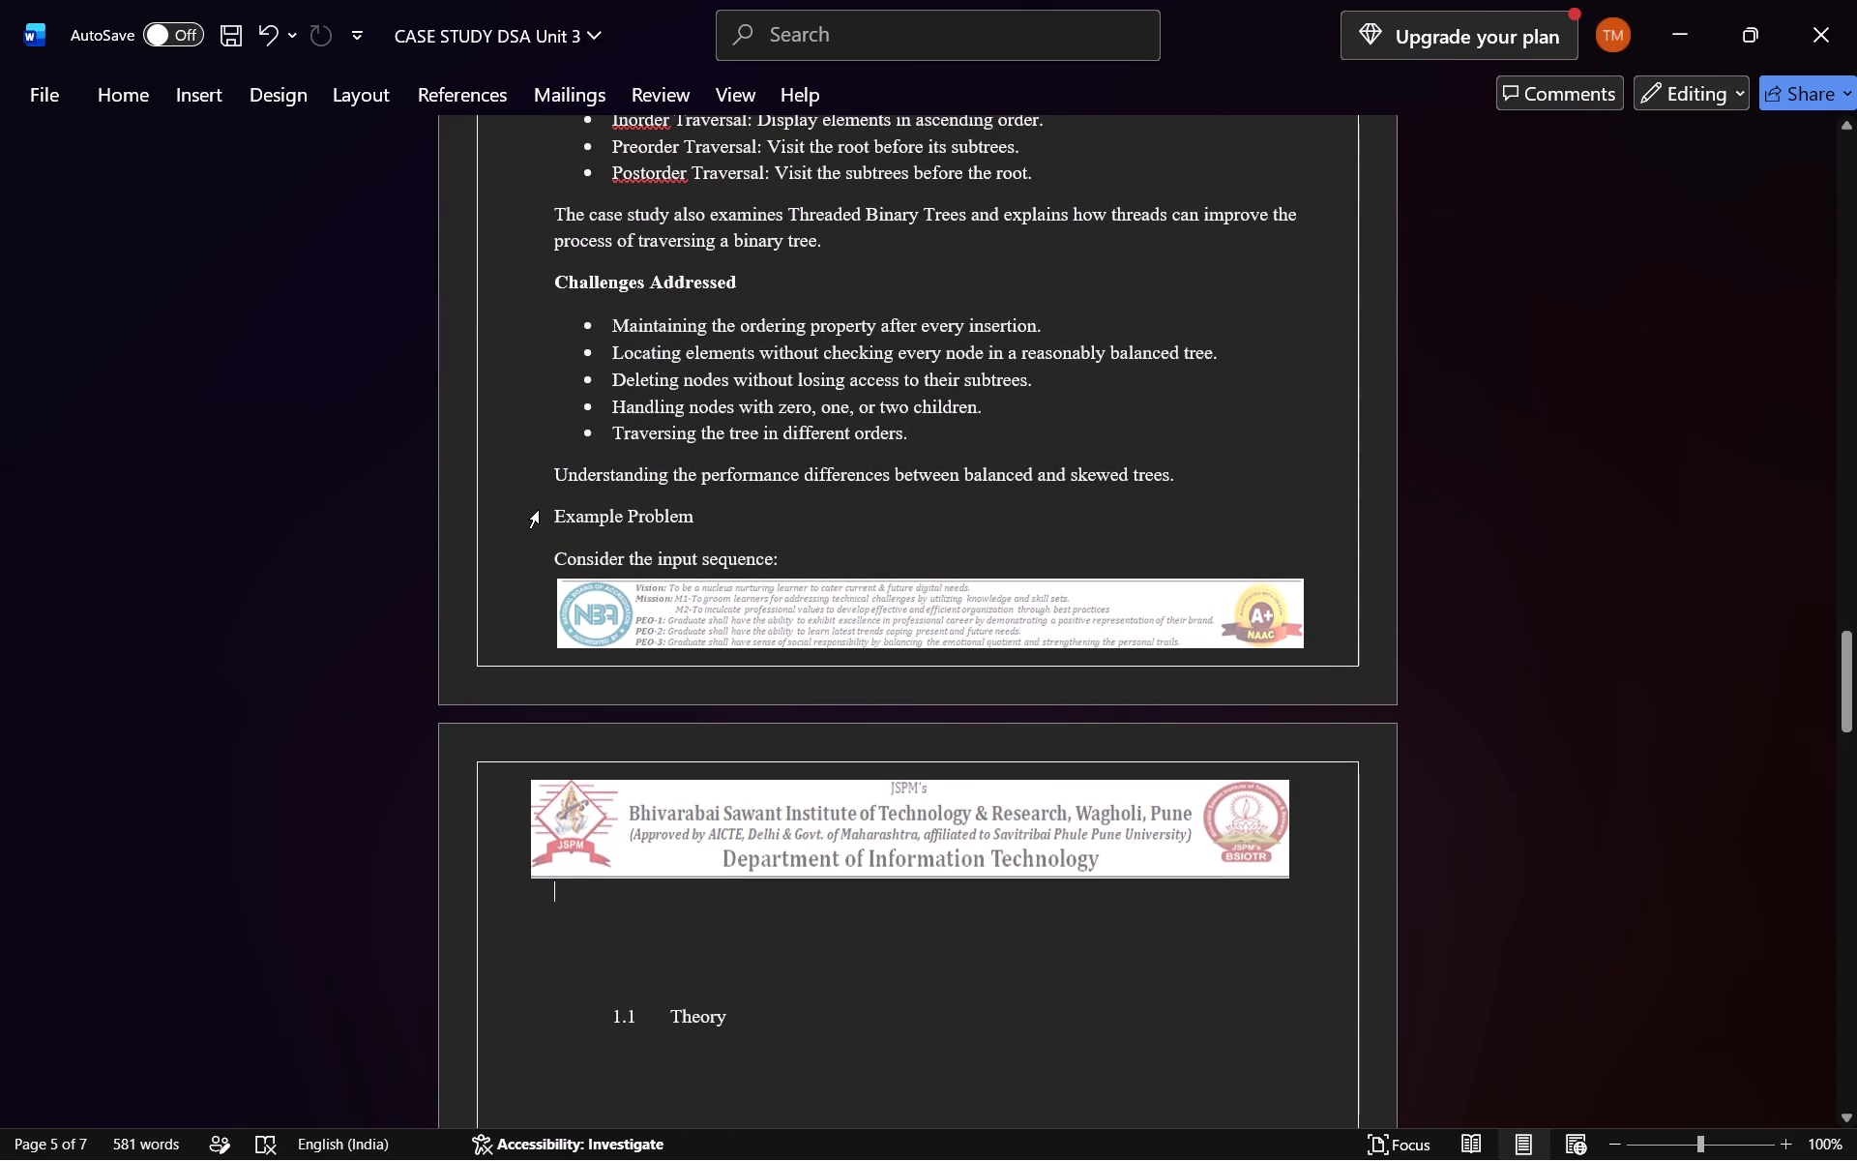
left_click_drag(538, 463, 764, 551)
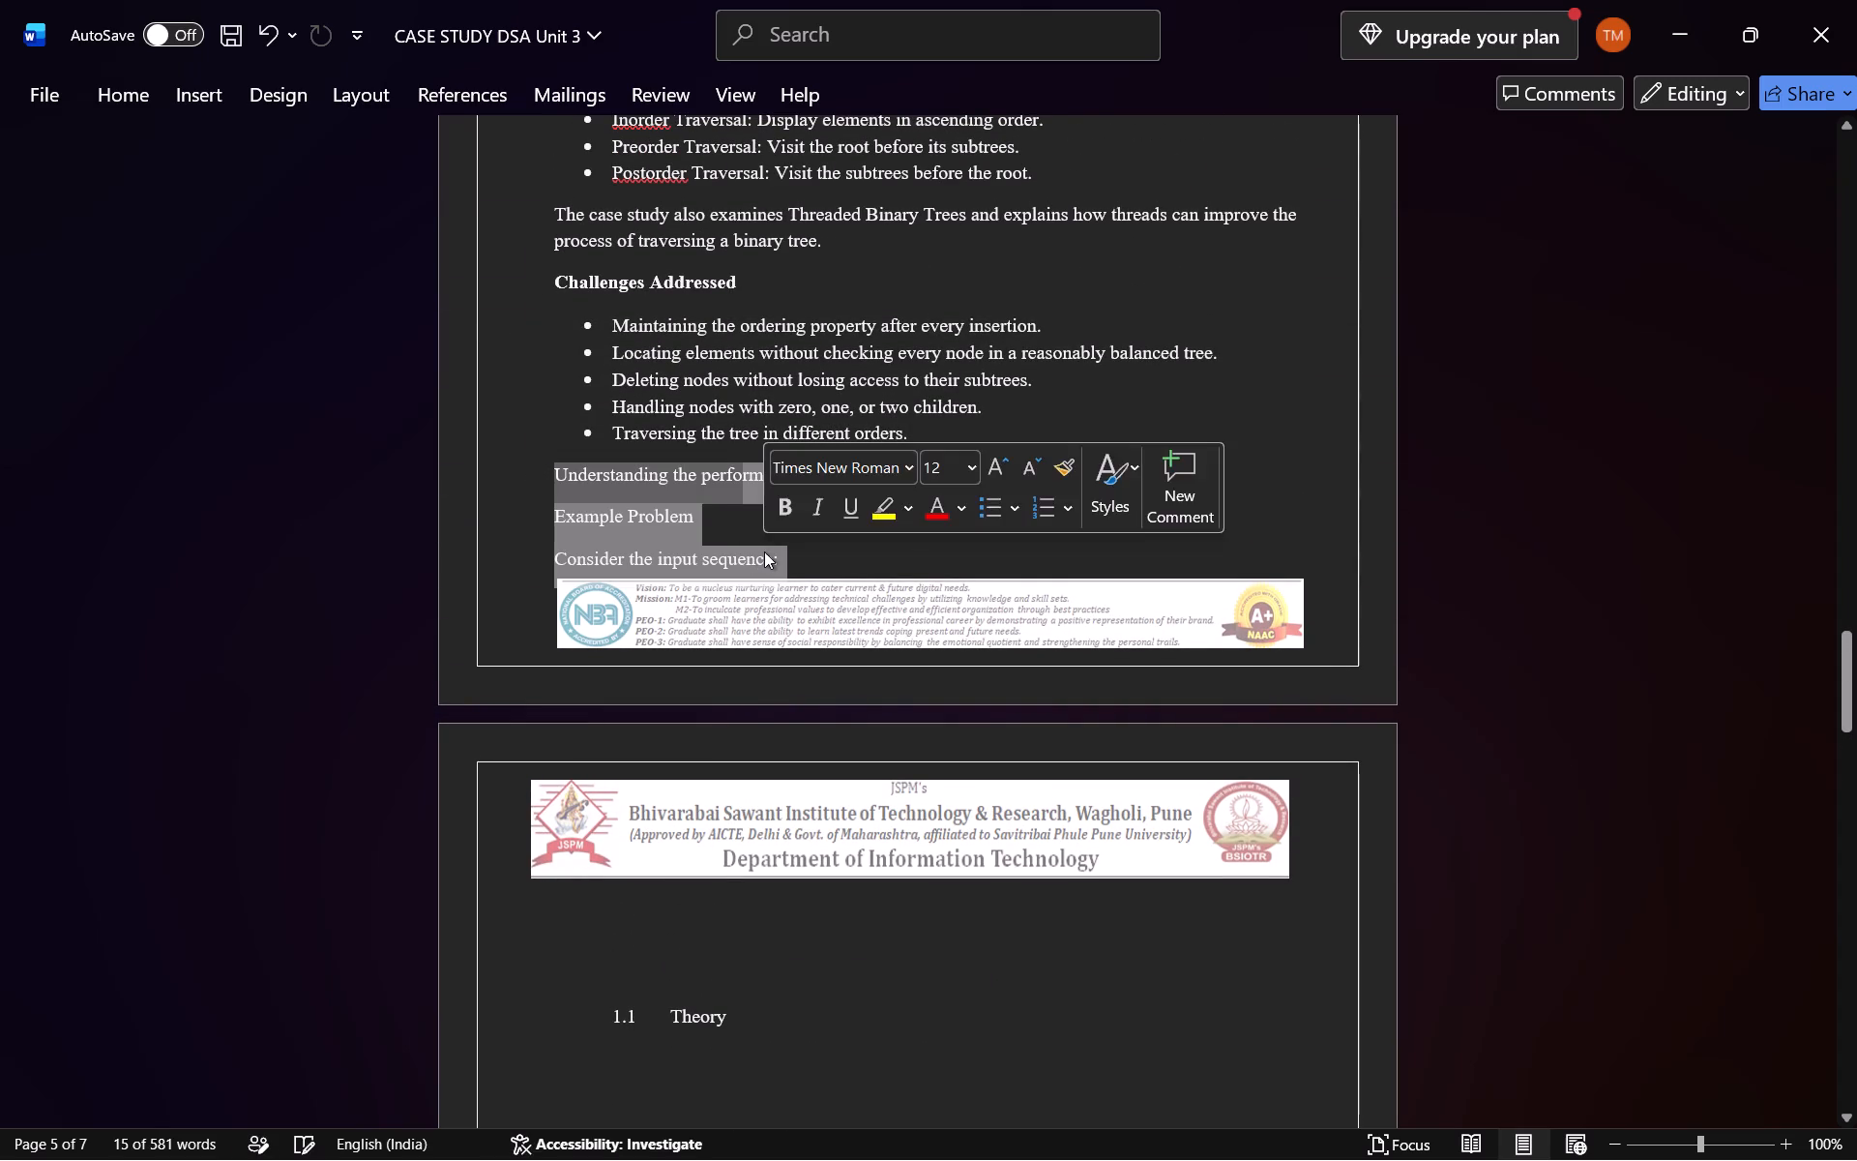
key("BackSpace")
Insert one blank line above the "Challenges Addressed" heading and one above the "Problem Statement" heading.
scroll(764, 551, "up", 1)
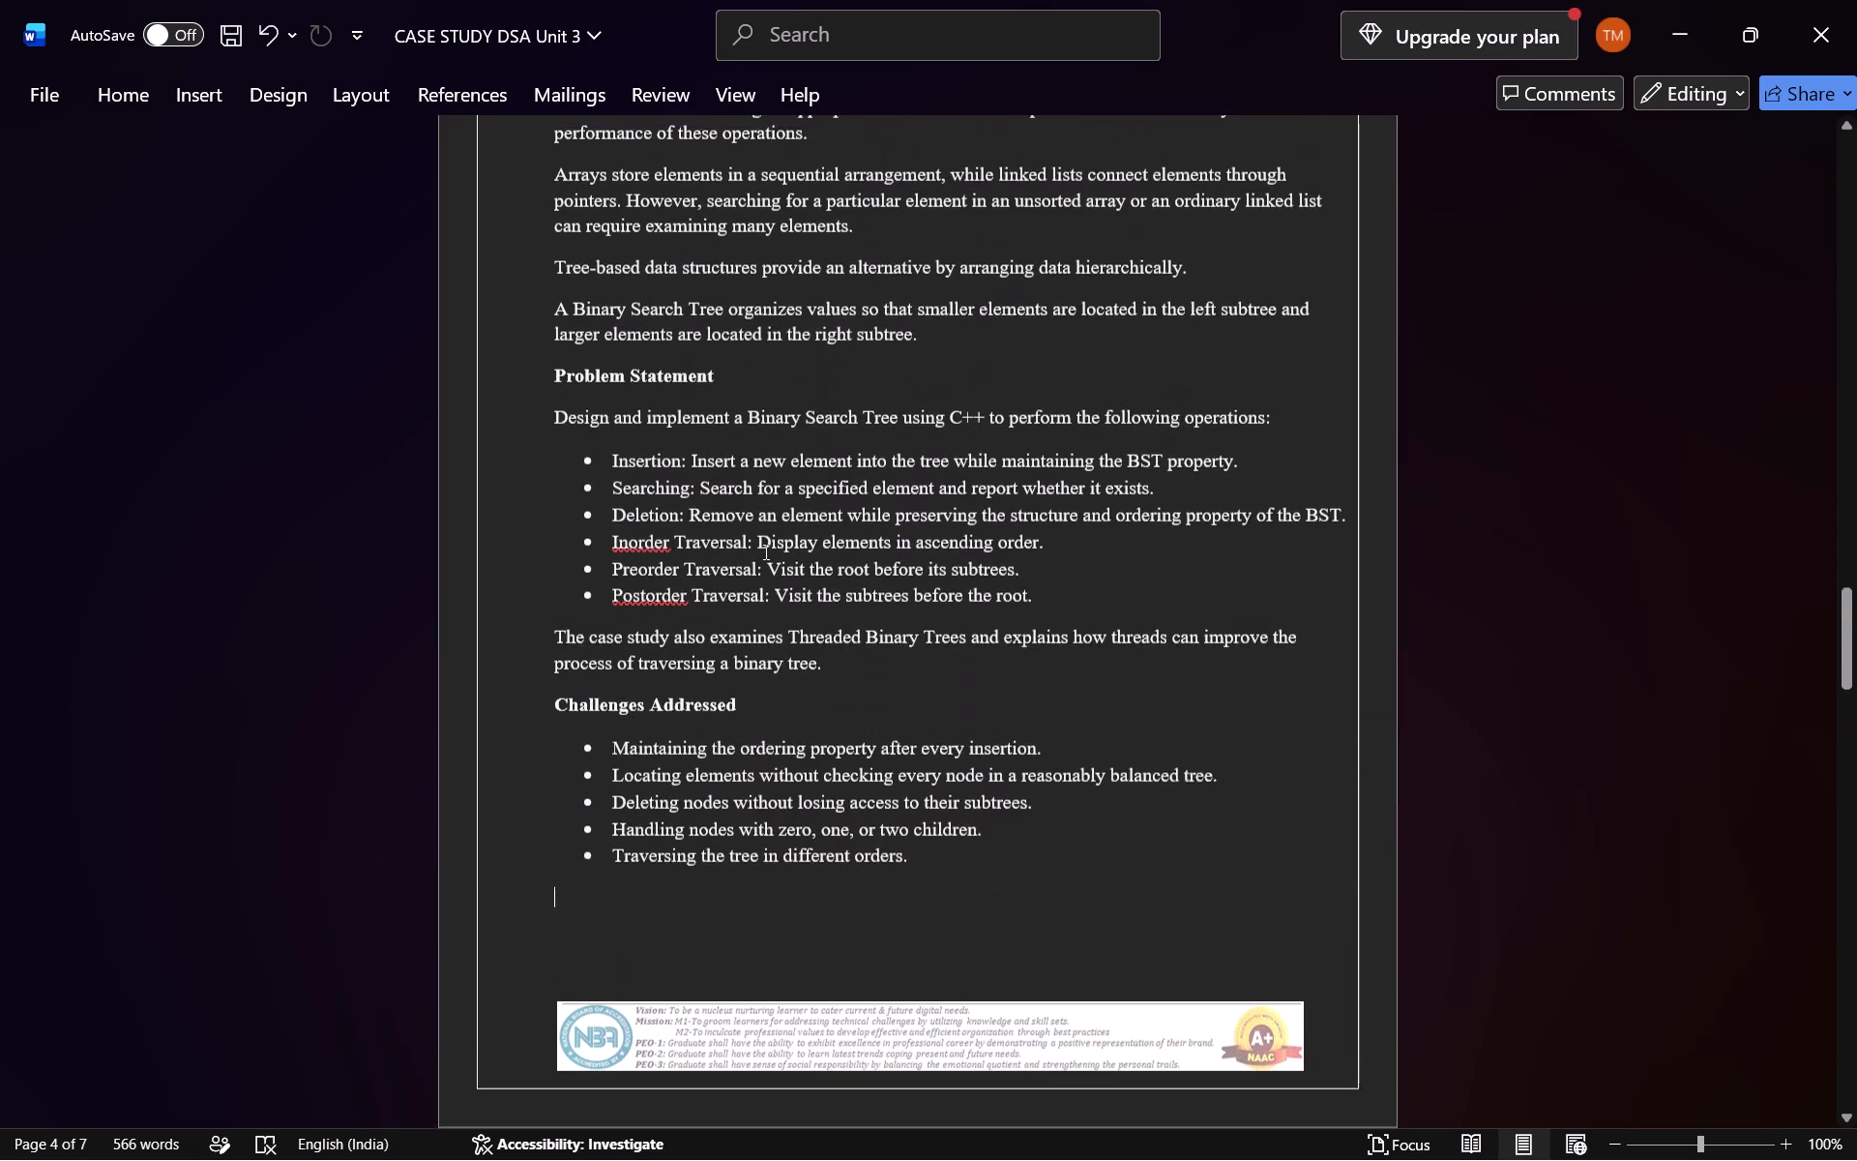
scroll(764, 551, "up", 1)
left_click(881, 699)
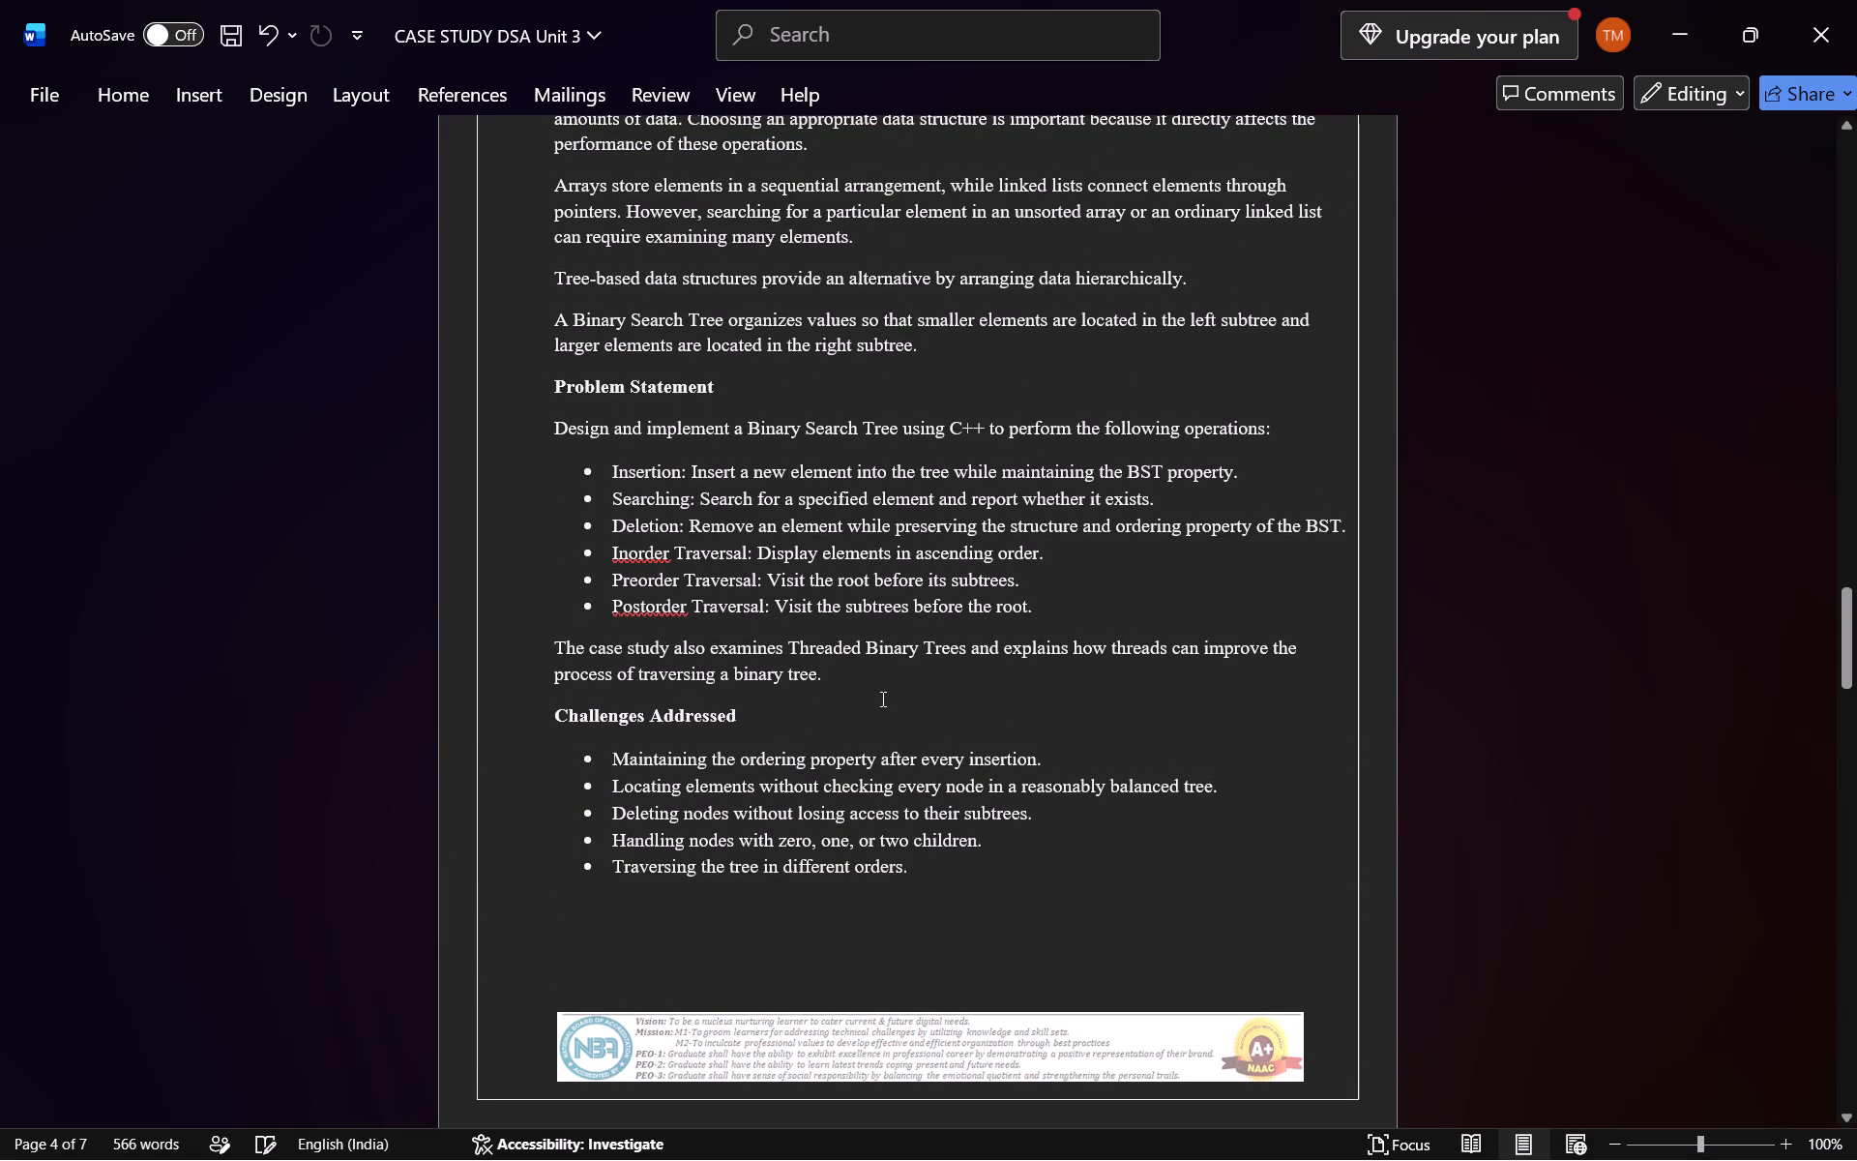
key("Return")
scroll(881, 699, "up", 1)
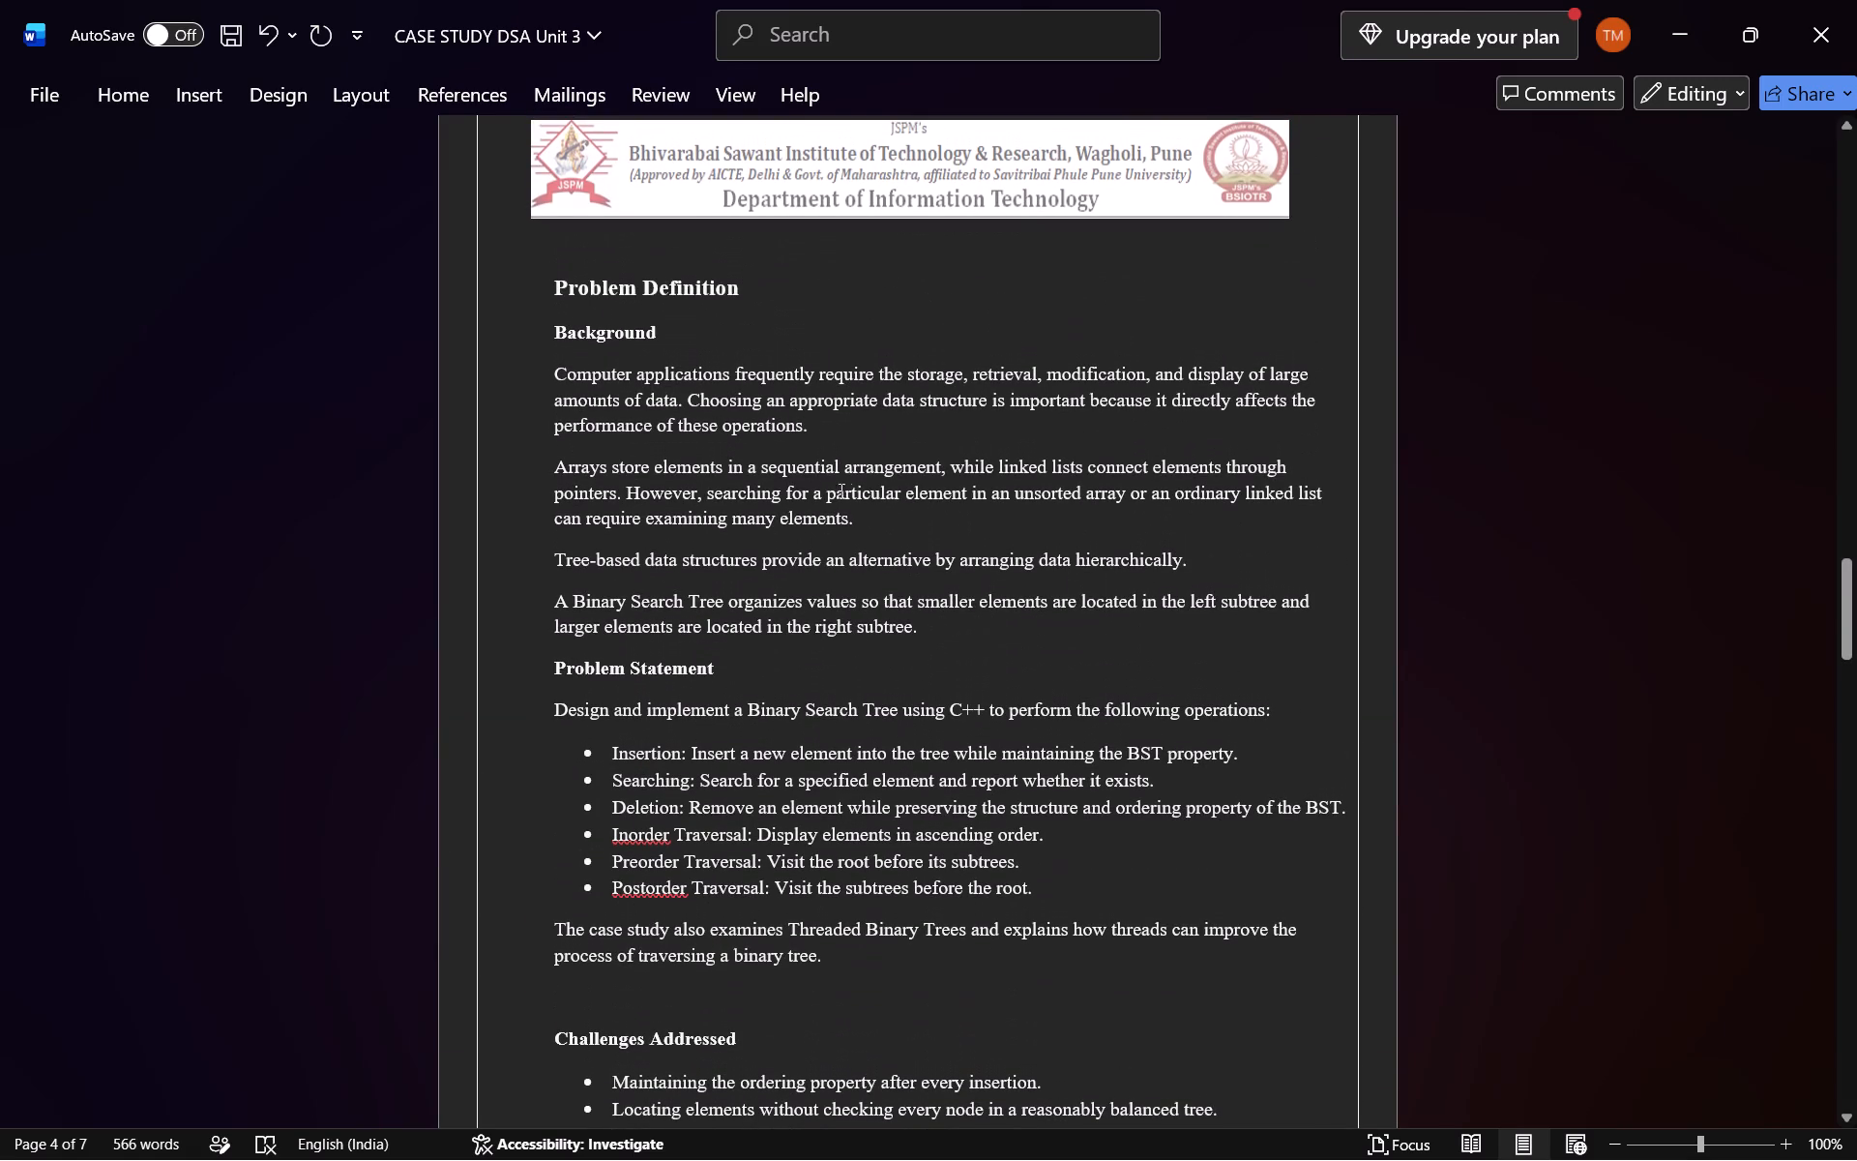
left_click(997, 629)
key("Return")
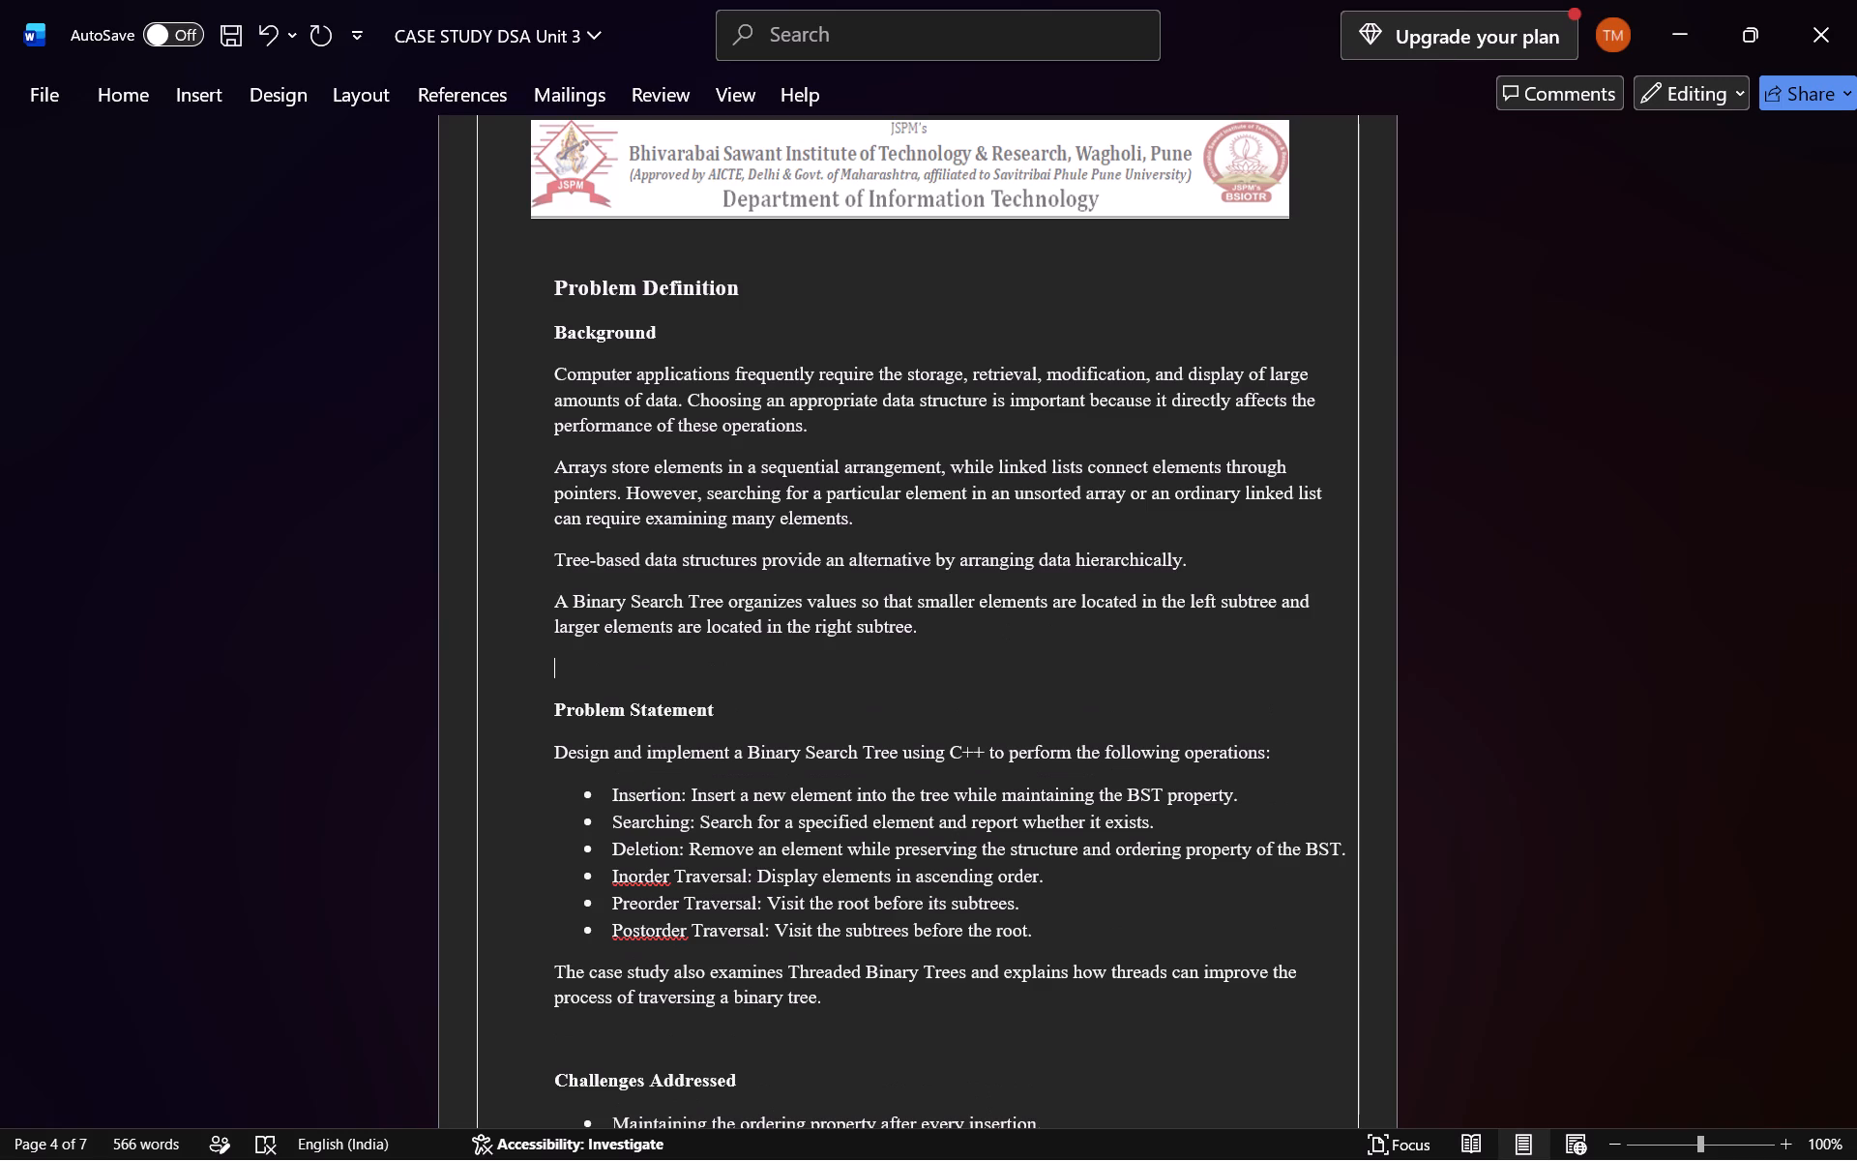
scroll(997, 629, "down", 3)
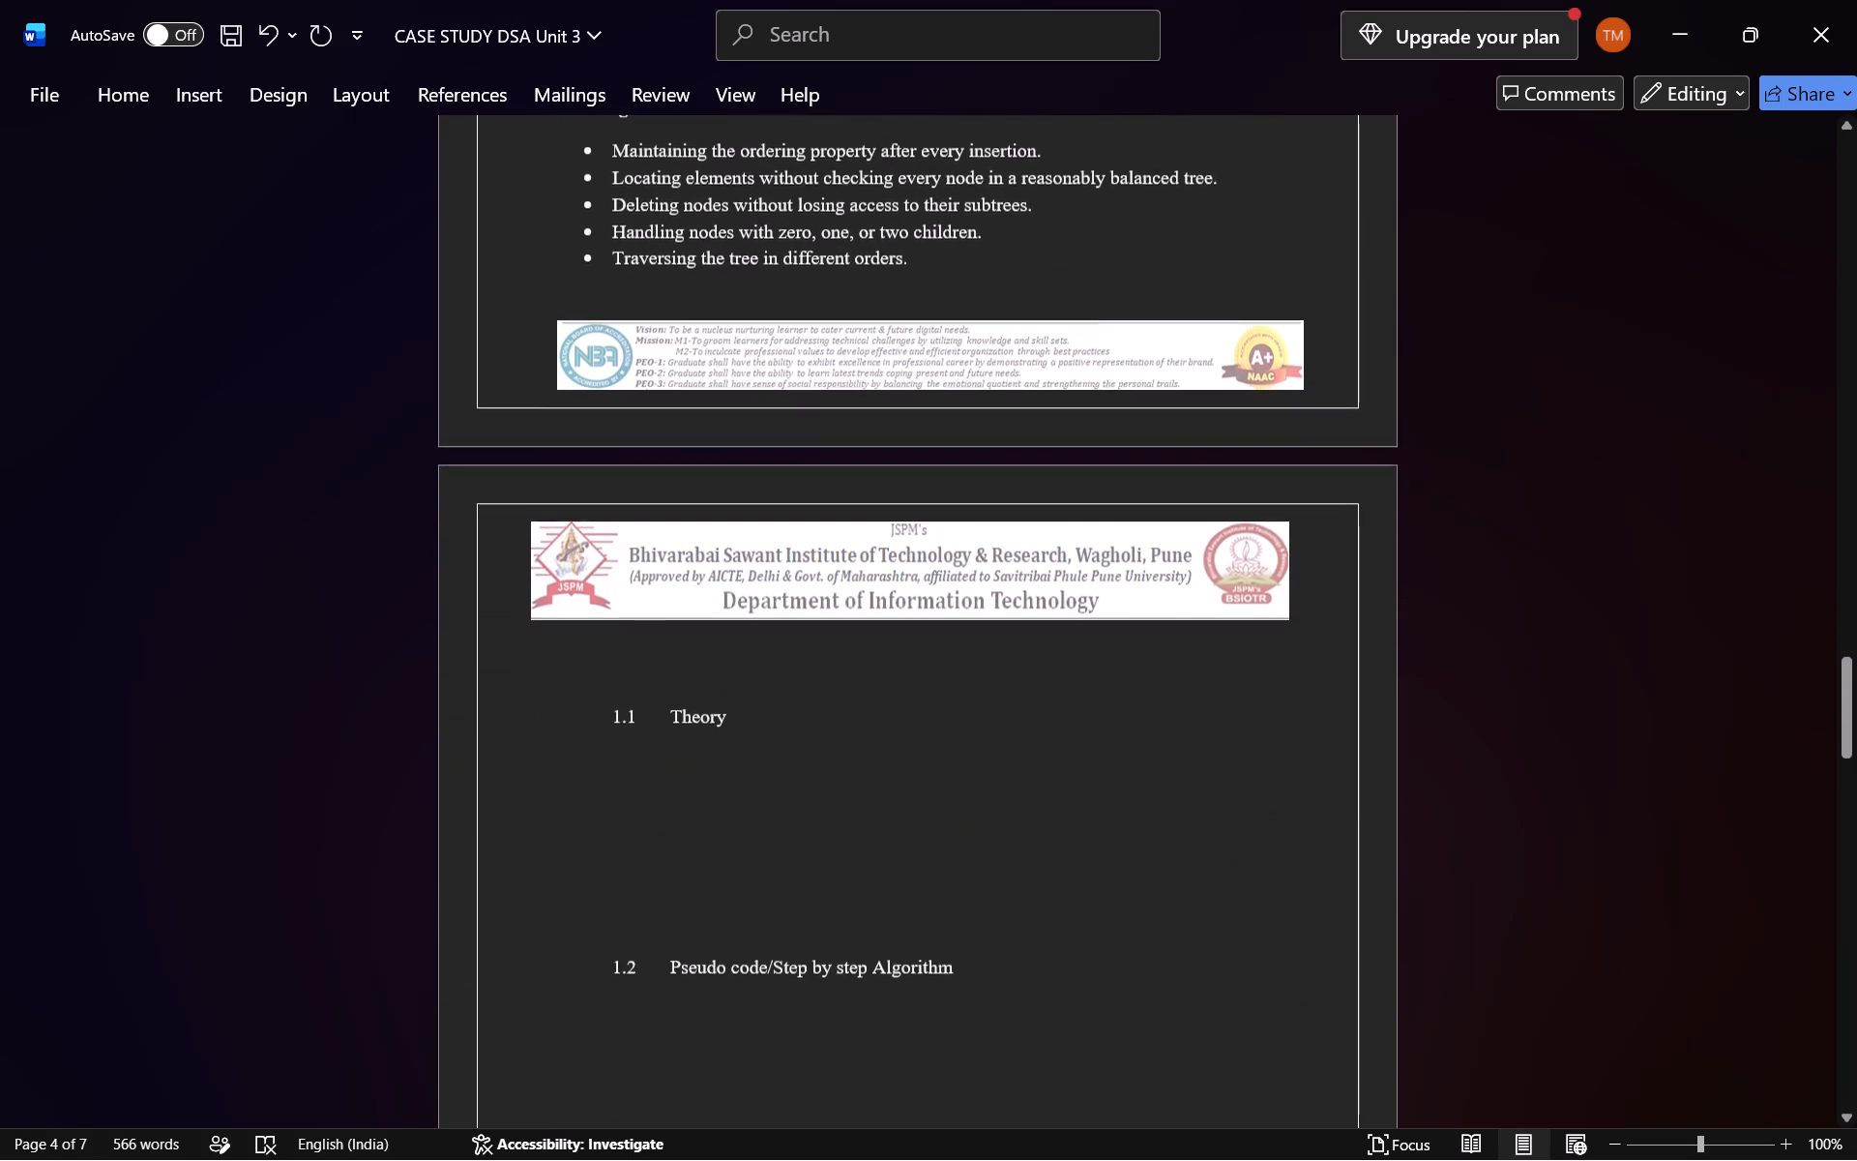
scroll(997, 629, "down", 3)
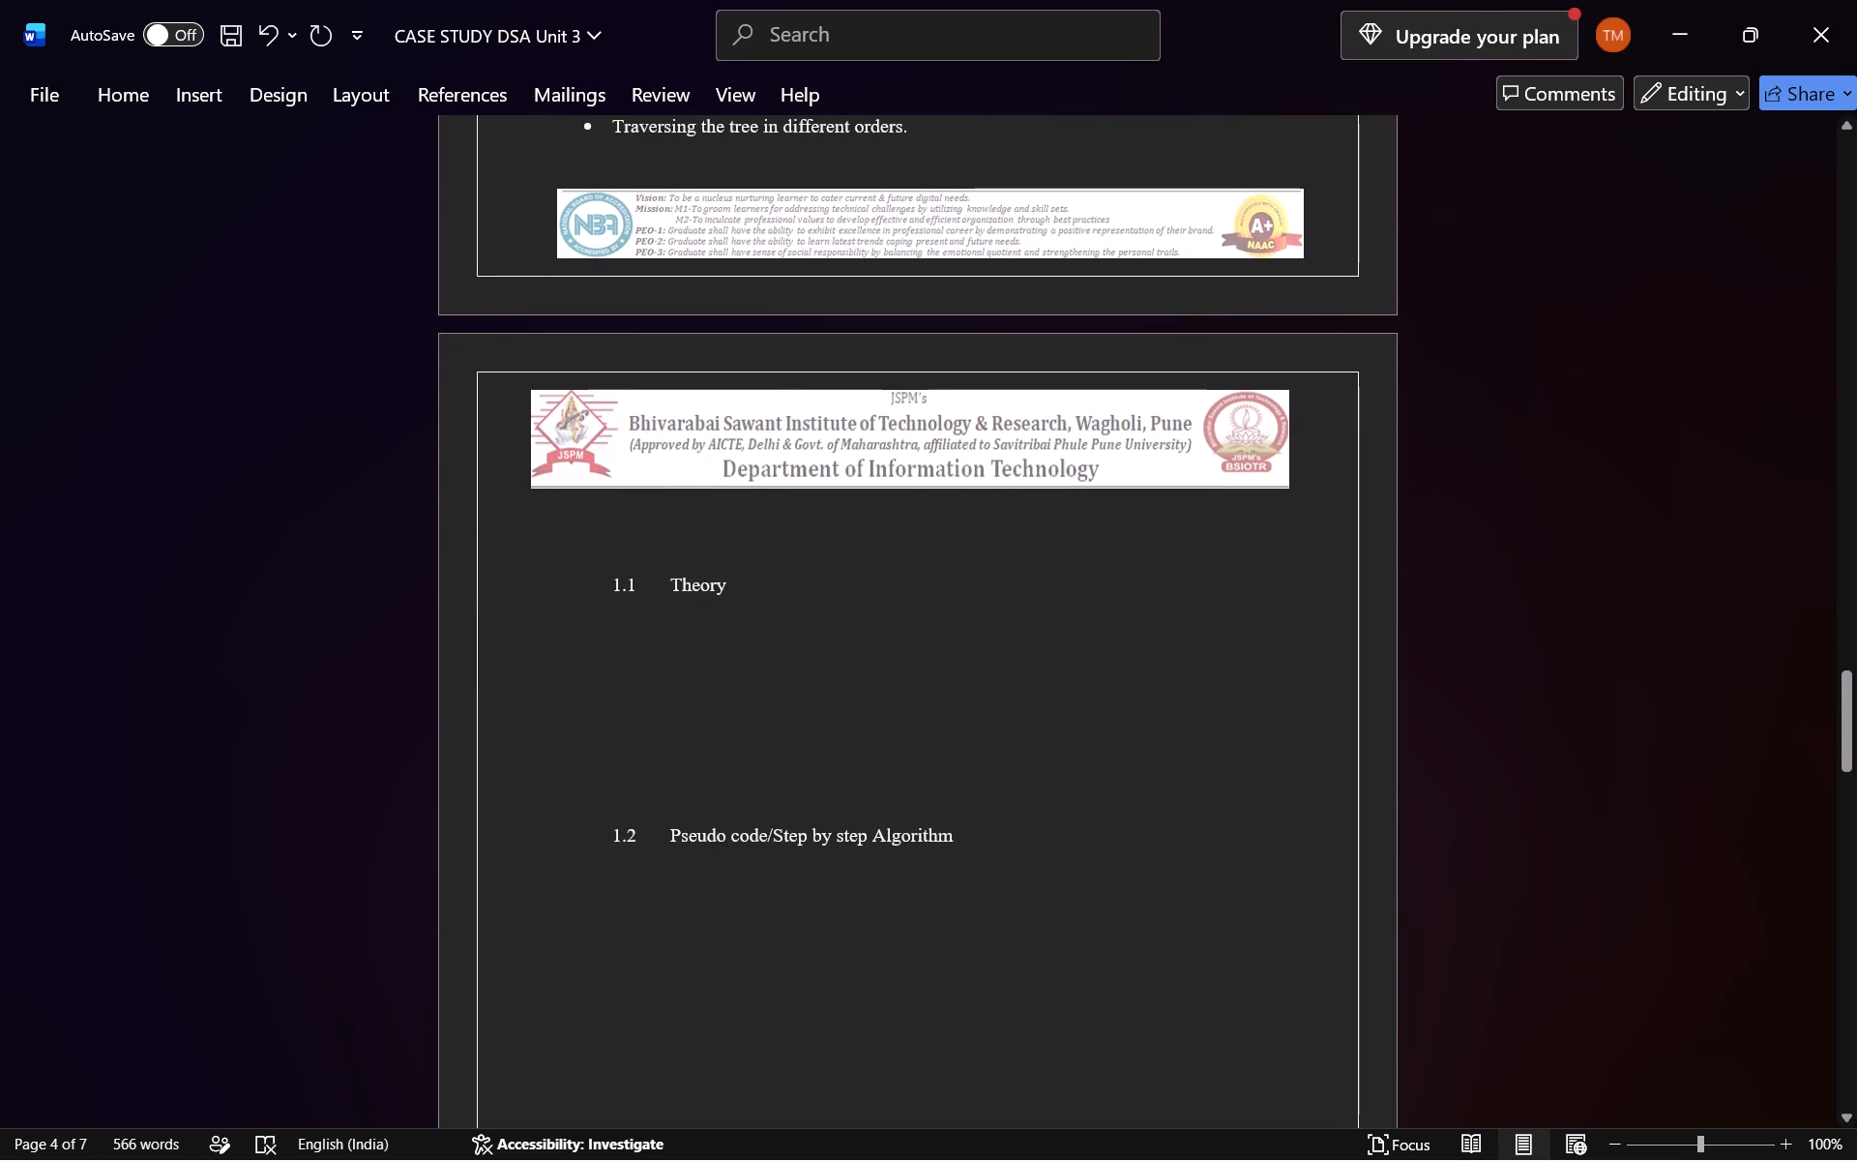